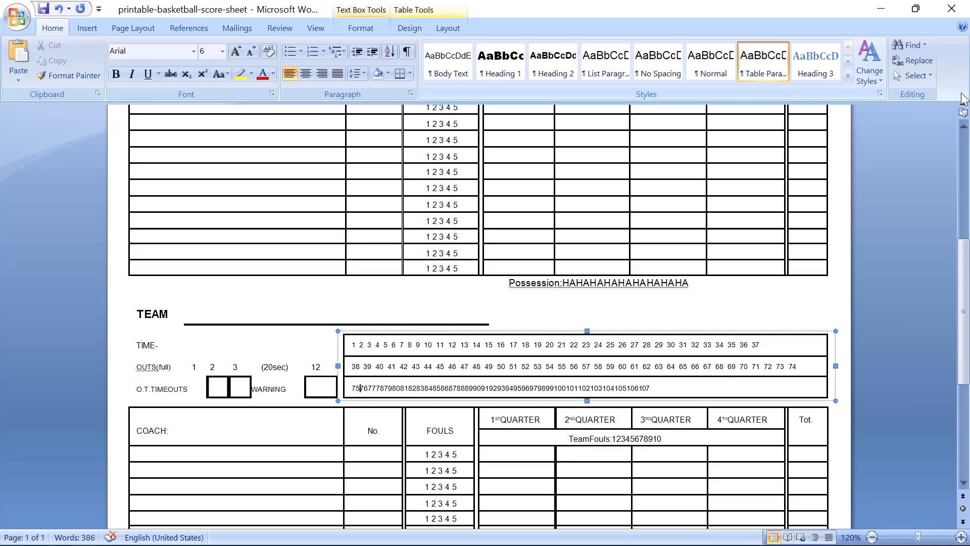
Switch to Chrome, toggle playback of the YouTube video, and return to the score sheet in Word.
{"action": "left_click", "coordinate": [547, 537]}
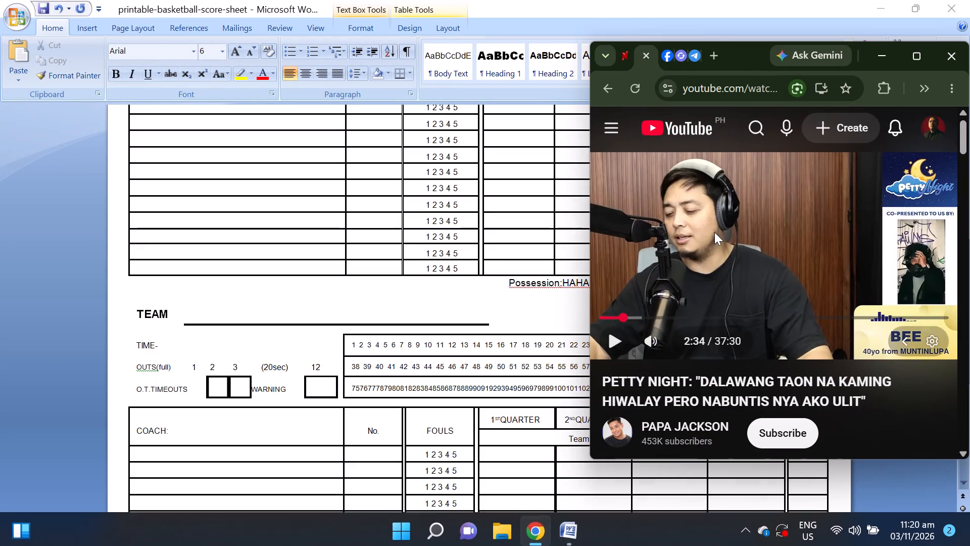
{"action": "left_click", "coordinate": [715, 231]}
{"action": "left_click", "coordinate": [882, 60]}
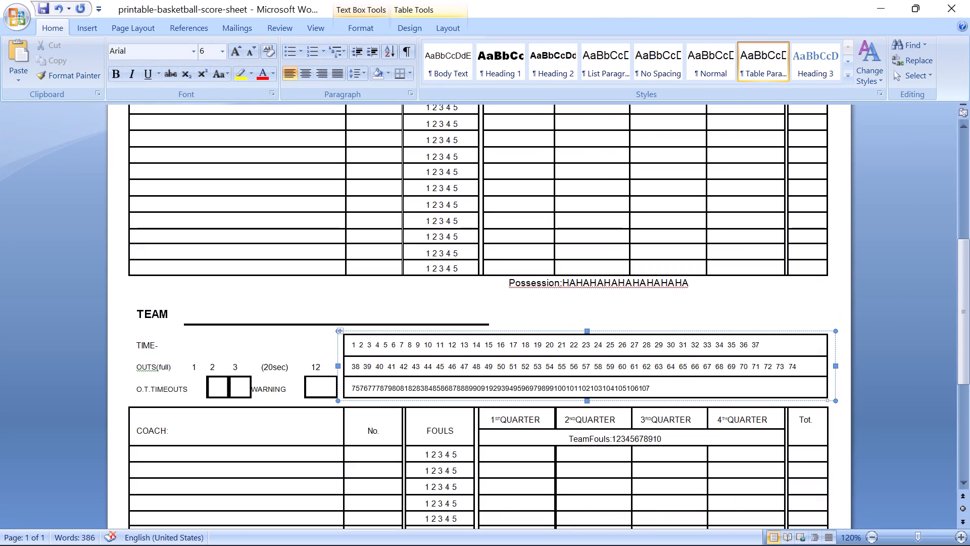
Insert two spaces after each of 75, 76, 77, 78 and 79 in the third running-score row of the TEAM section.
{"action": "key", "text": "space"}
{"action": "key", "text": "space"}
{"action": "left_click", "coordinate": [372, 389]}
{"action": "key", "text": "space"}
{"action": "key", "text": "space"}
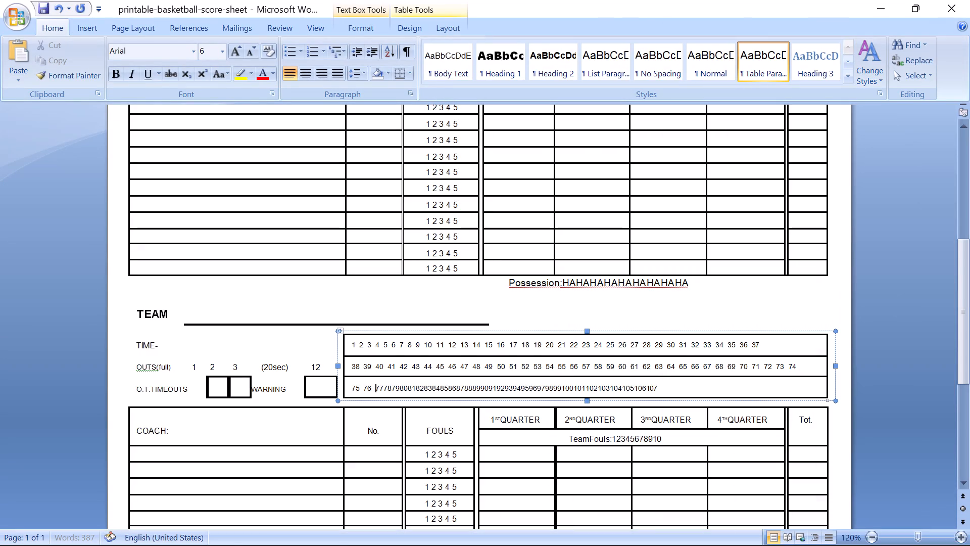
{"action": "left_click", "coordinate": [384, 387]}
{"action": "key", "text": "space"}
{"action": "key", "text": "space"}
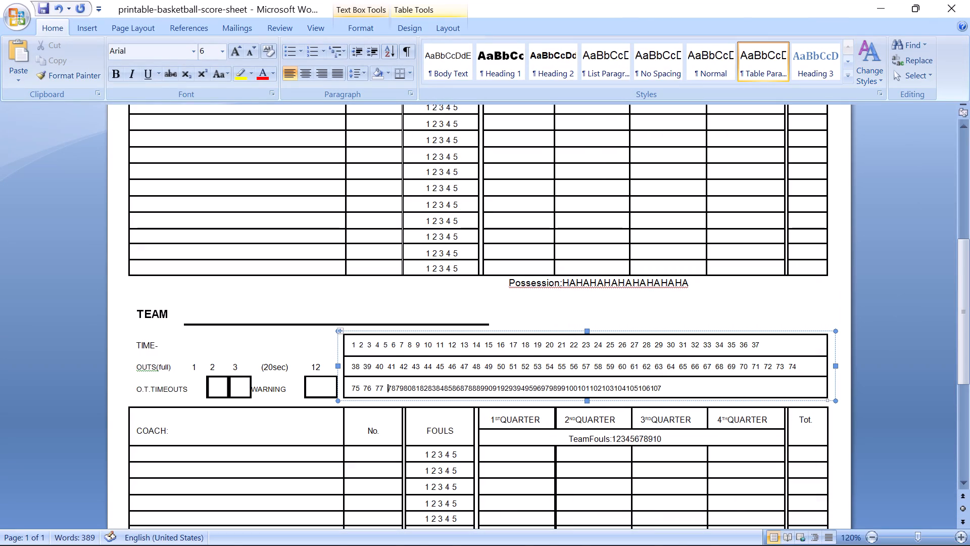
{"action": "left_click", "coordinate": [396, 385]}
{"action": "key", "text": "space"}
{"action": "key", "text": "space"}
{"action": "left_click", "coordinate": [408, 384]}
{"action": "key", "text": "space"}
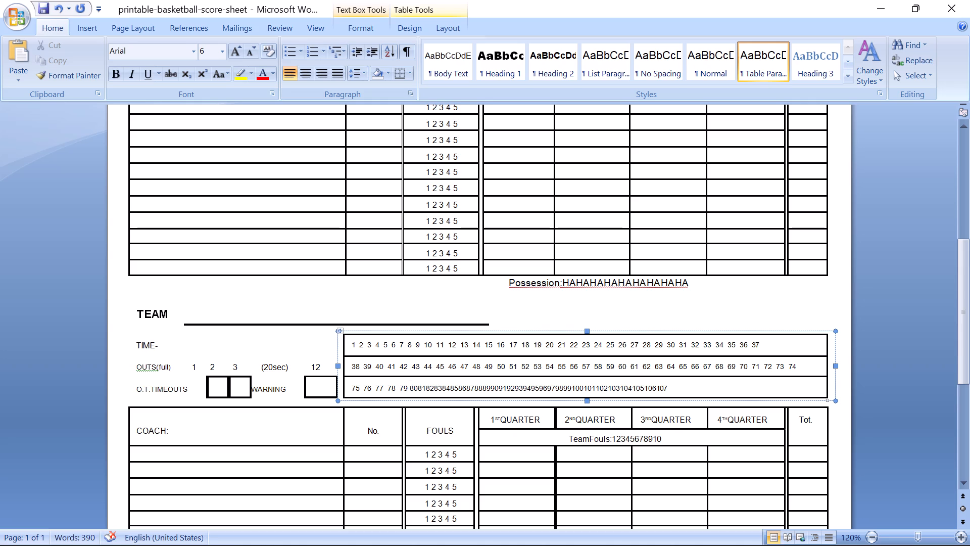
{"action": "key", "text": "space"}
Insert two spaces after each of 80, 81, 82, 83 and 84 in the third running-score row.
{"action": "left_click", "coordinate": [419, 388]}
{"action": "key", "text": "space"}
{"action": "key", "text": "space"}
{"action": "left_click", "coordinate": [433, 387]}
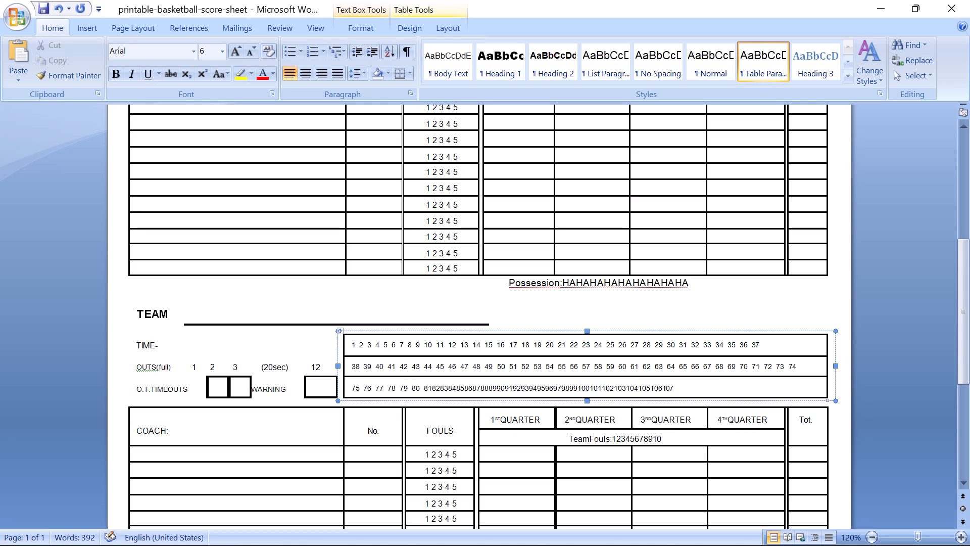
{"action": "key", "text": "space"}
{"action": "key", "text": "space"}
{"action": "left_click", "coordinate": [444, 387]}
{"action": "key", "text": "space"}
{"action": "key", "text": "space"}
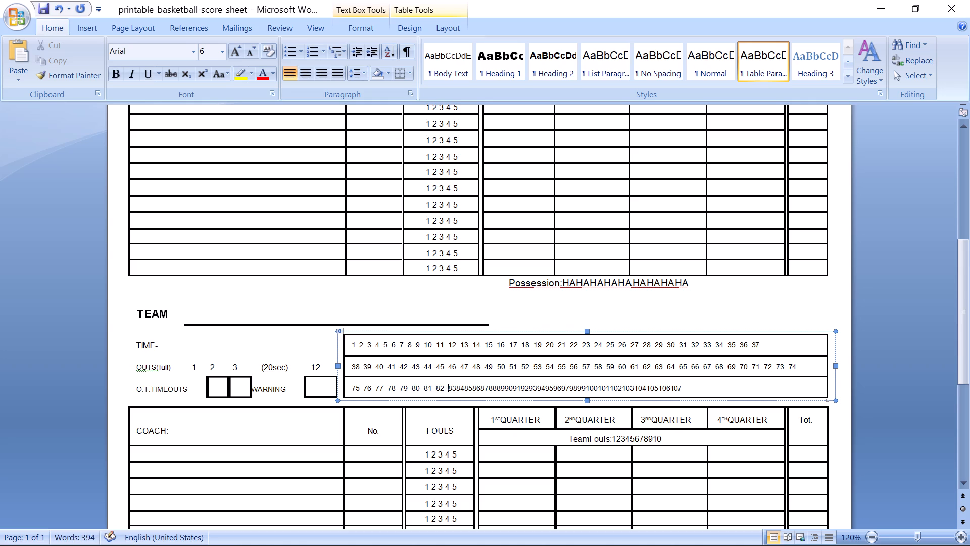
{"action": "left_click", "coordinate": [457, 389]}
{"action": "key", "text": "space"}
{"action": "key", "text": "space"}
{"action": "left_click", "coordinate": [467, 386]}
{"action": "key", "text": "space"}
{"action": "key", "text": "space"}
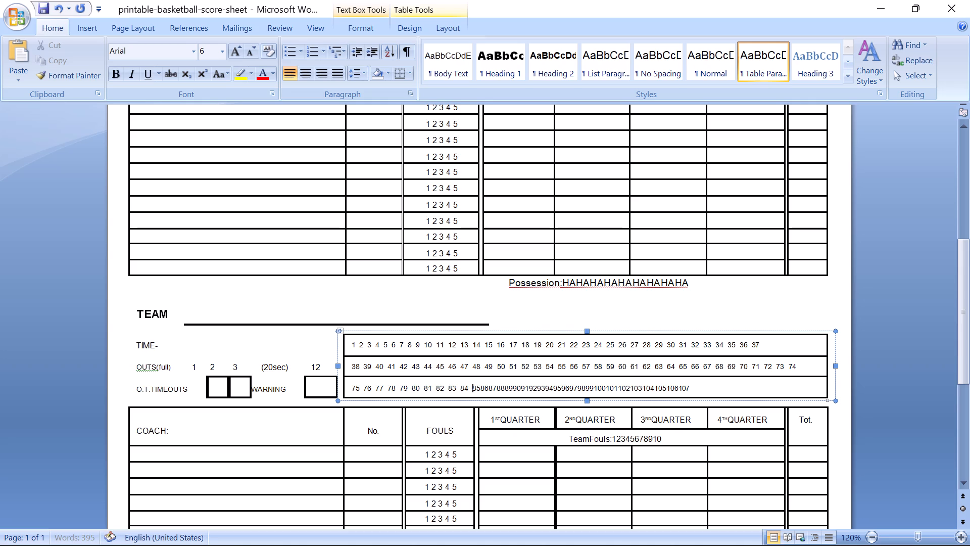
Separate 85, 86 and 87 with single spaces in the third running-score row.
{"action": "left_click", "coordinate": [482, 387]}
{"action": "key", "text": "space"}
{"action": "key", "text": "space"}
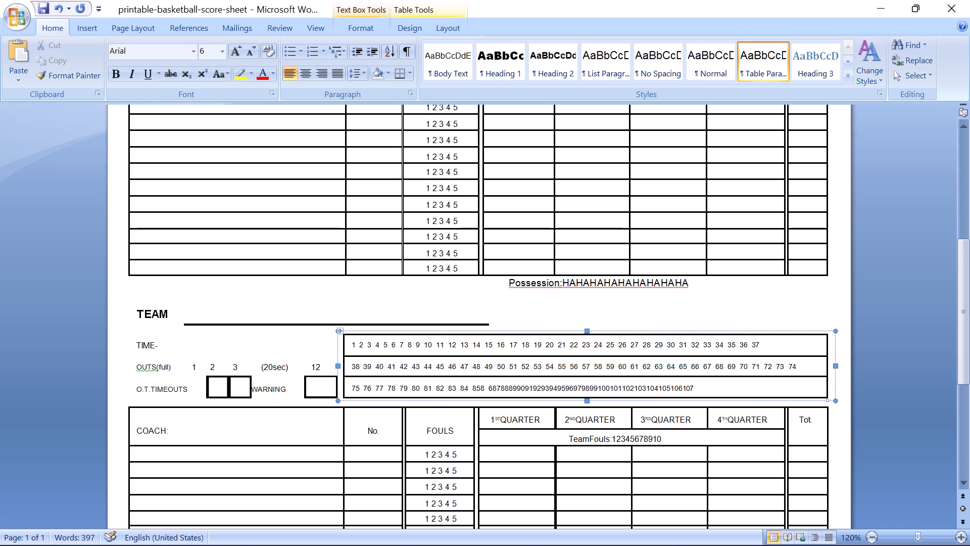
{"action": "key", "text": "BackSpace"}
{"action": "key", "text": "BackSpace"}
{"action": "key", "text": "Left"}
{"action": "key", "text": "space"}
{"action": "key", "text": "Right"}
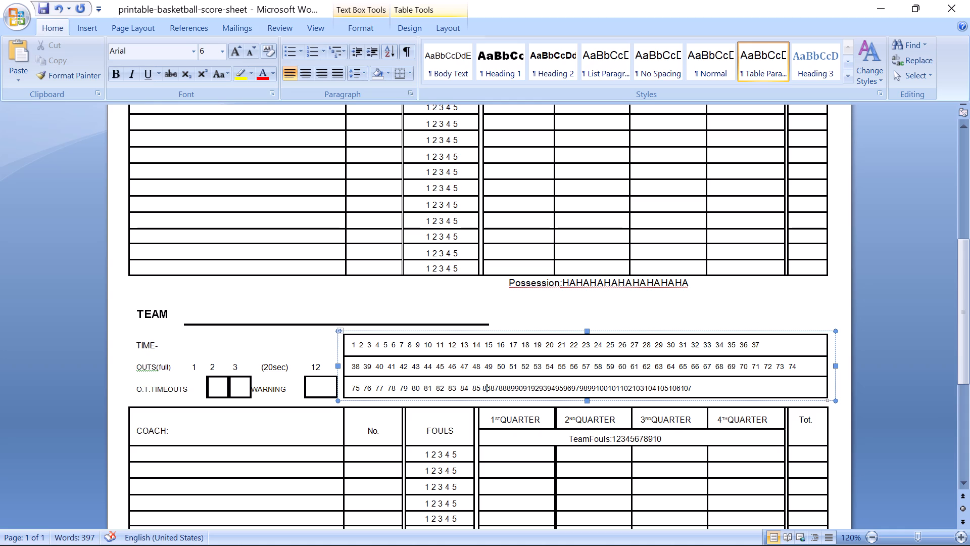
{"action": "key", "text": "Right"}
{"action": "key", "text": "Right"}
{"action": "key", "text": "space"}
{"action": "key", "text": "BackSpace"}
{"action": "key", "text": "Left"}
{"action": "key", "text": "space"}
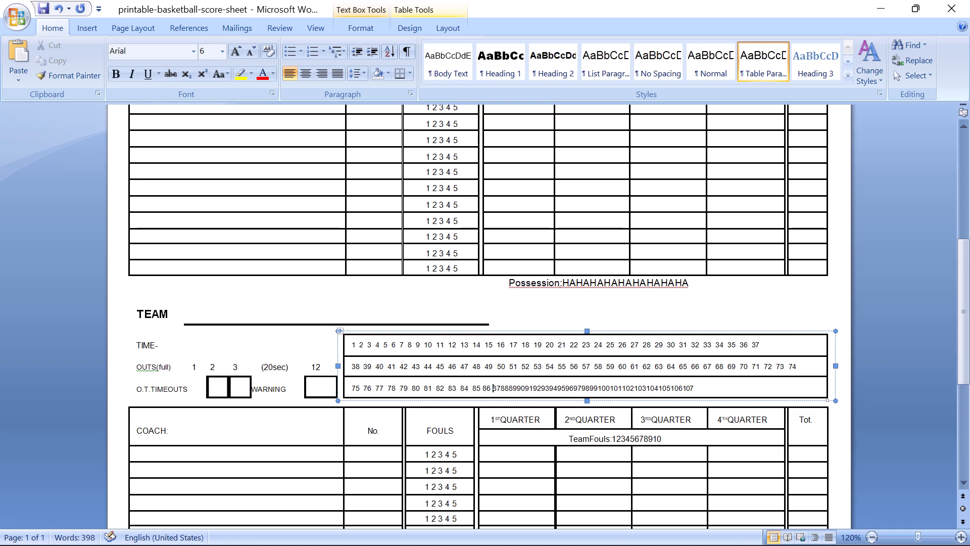
Insert one space after each of 87, 88, 89 and 90 in the third running-score row.
{"action": "left_click", "coordinate": [502, 384]}
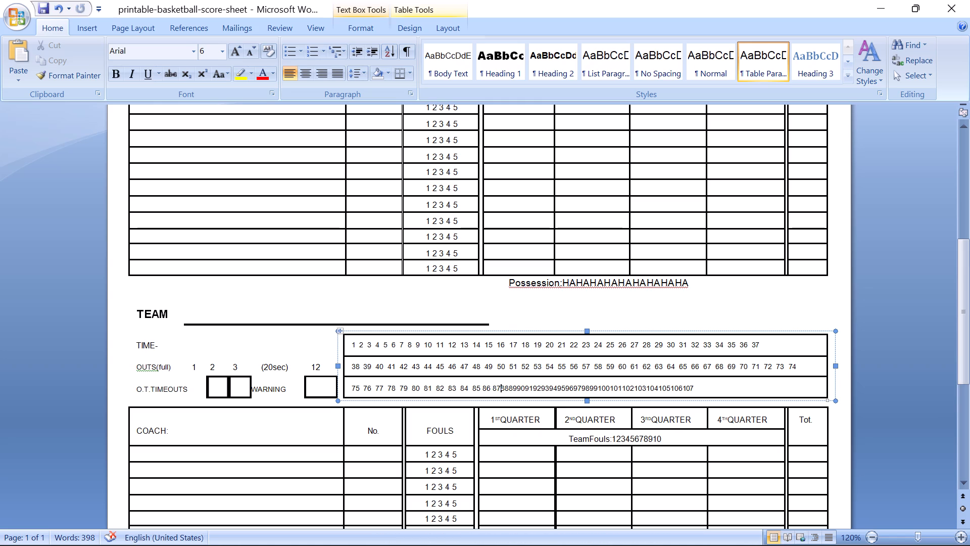
{"action": "key", "text": "space"}
{"action": "left_click", "coordinate": [511, 386]}
{"action": "key", "text": "space"}
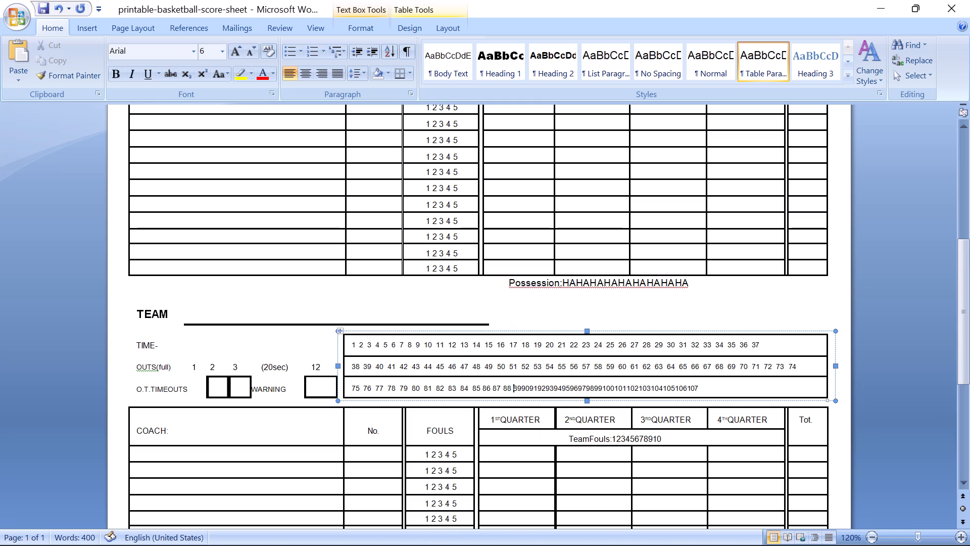
{"action": "left_click", "coordinate": [520, 387]}
{"action": "key", "text": "space"}
{"action": "left_click", "coordinate": [533, 388]}
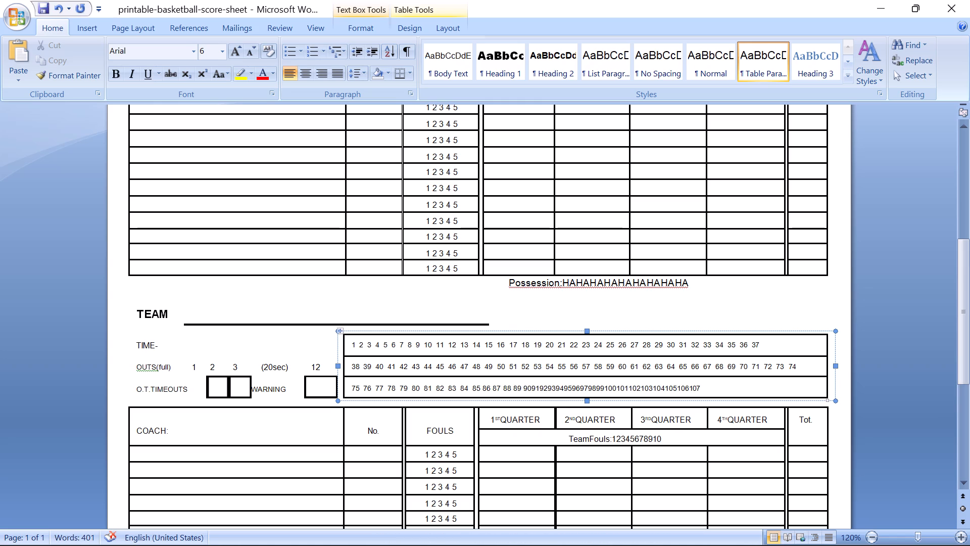
{"action": "left_click", "coordinate": [531, 385]}
{"action": "key", "text": "space"}
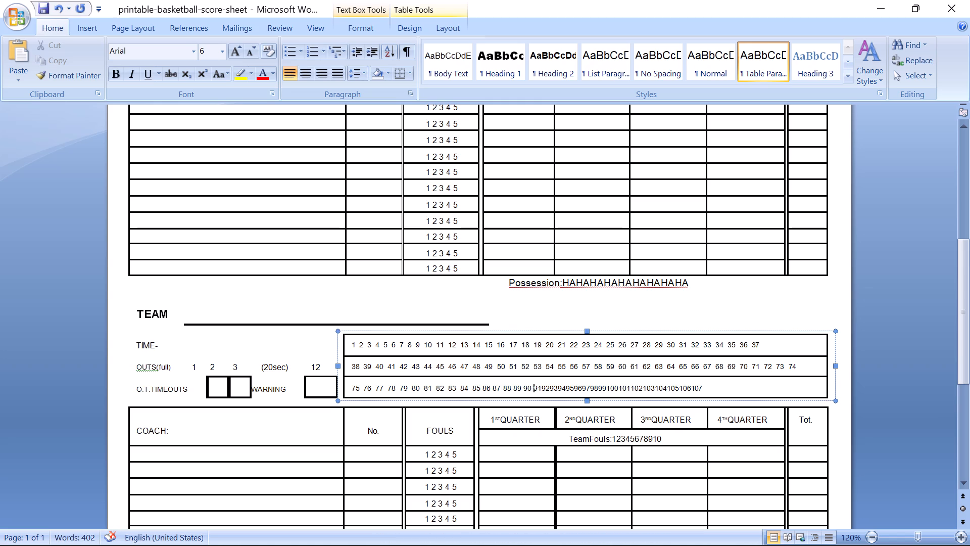
Insert one space after each of 91, 92, 93, 94 and 95 in the third running-score row.
{"action": "key", "text": "Right"}
{"action": "key", "text": "Right"}
{"action": "key", "text": "space"}
{"action": "key", "text": "Right"}
{"action": "key", "text": "Right"}
{"action": "key", "text": "space"}
{"action": "key", "text": "Right"}
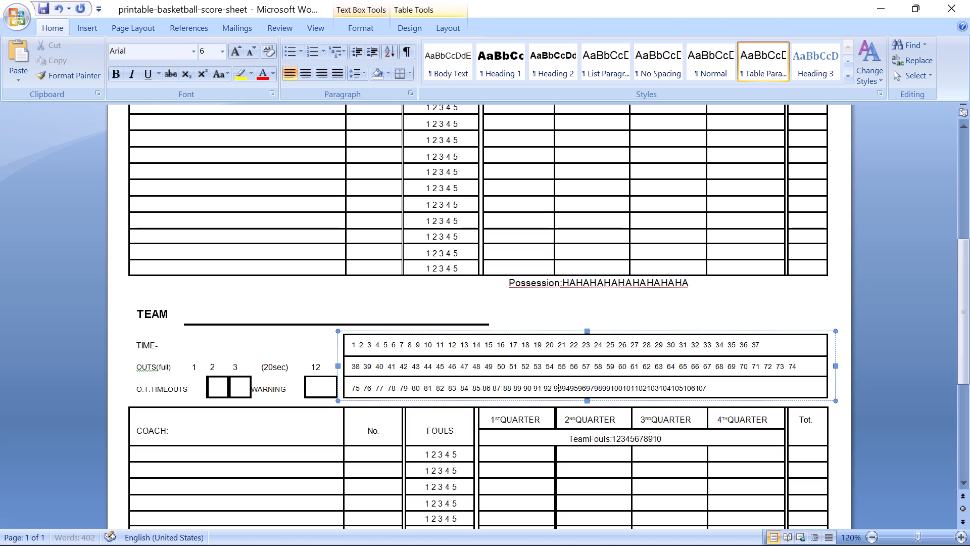
{"action": "key", "text": "Right"}
{"action": "key", "text": "space"}
{"action": "key", "text": "Right"}
{"action": "key", "text": "Right"}
{"action": "key", "text": "space"}
{"action": "key", "text": "Right"}
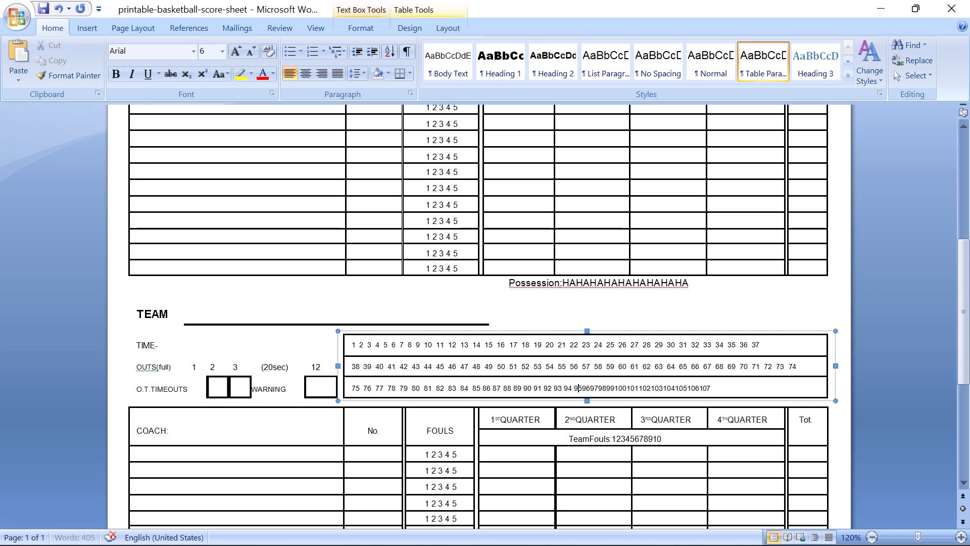
{"action": "key", "text": "Right"}
{"action": "key", "text": "space"}
Insert one space after each of 96, 97, 98 and 99 in the third running-score row.
{"action": "key", "text": "Right"}
{"action": "key", "text": "Right"}
{"action": "key", "text": "space"}
{"action": "key", "text": "Right"}
{"action": "key", "text": "Right"}
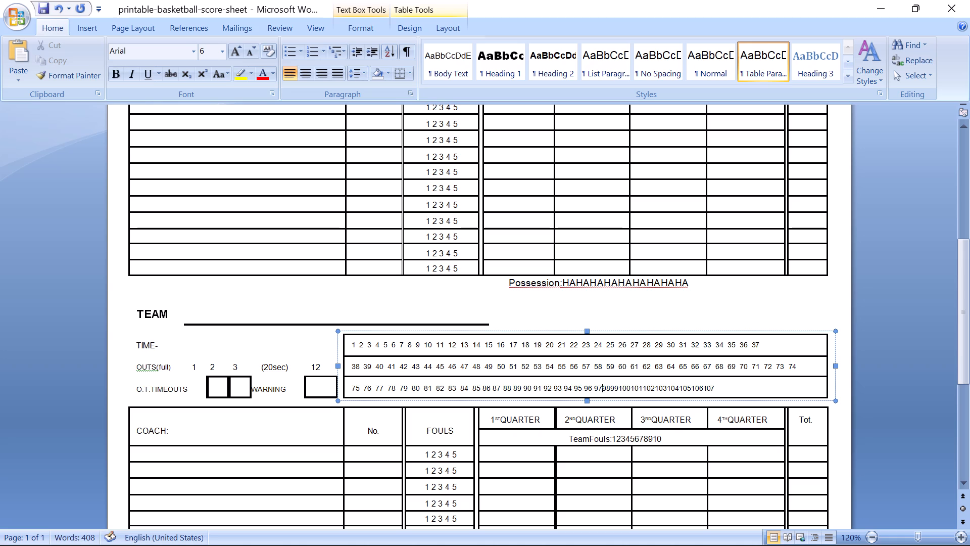
{"action": "key", "text": "space"}
{"action": "key", "text": "Right"}
{"action": "key", "text": "Right"}
{"action": "key", "text": "space"}
{"action": "key", "text": "Right"}
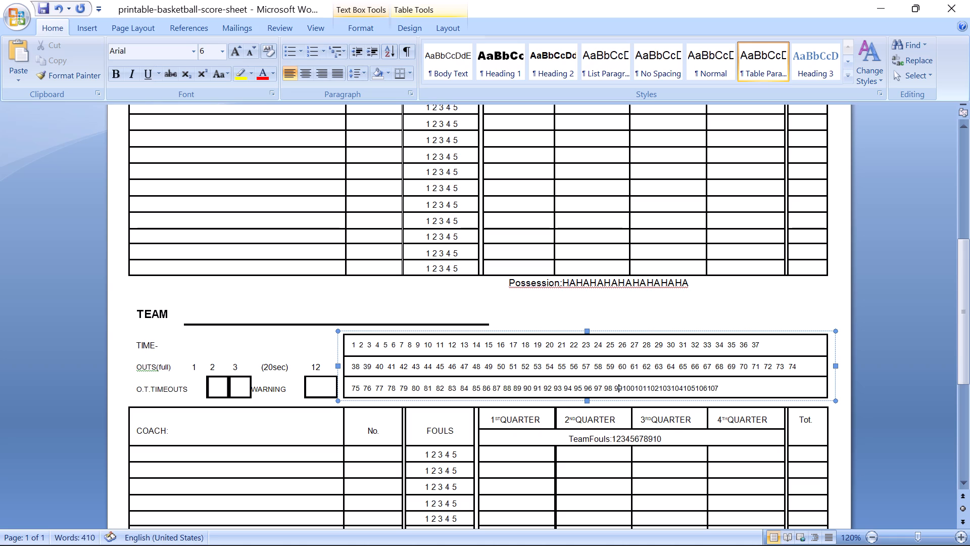
{"action": "key", "text": "Right"}
{"action": "key", "text": "Right"}
{"action": "key", "text": "Left"}
{"action": "key", "text": "space"}
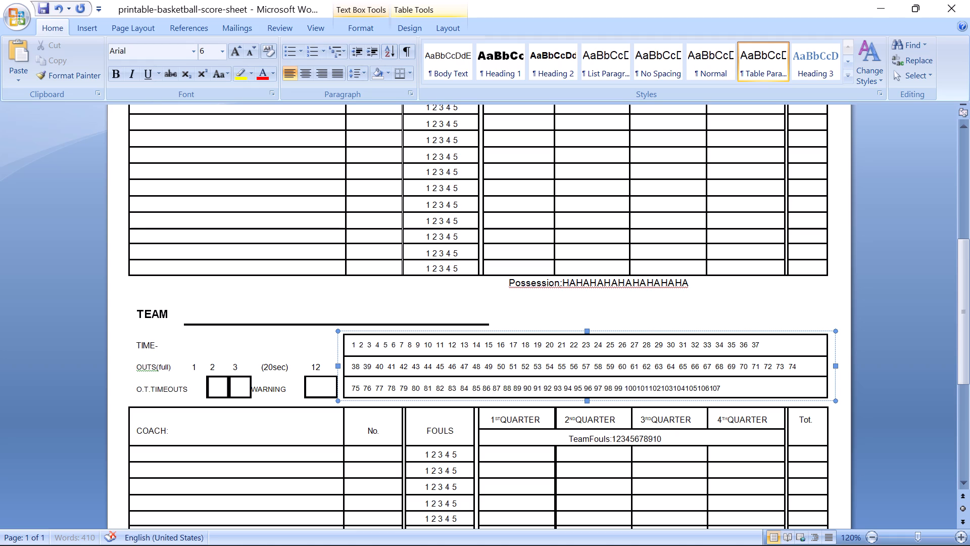
Insert one space after each of 100, 101 and 102 in the third running-score row.
{"action": "key", "text": "Right"}
{"action": "key", "text": "Right"}
{"action": "key", "text": "Right"}
{"action": "key", "text": "Right"}
{"action": "key", "text": "Left"}
{"action": "key", "text": "space"}
{"action": "key", "text": "Right"}
{"action": "key", "text": "Right"}
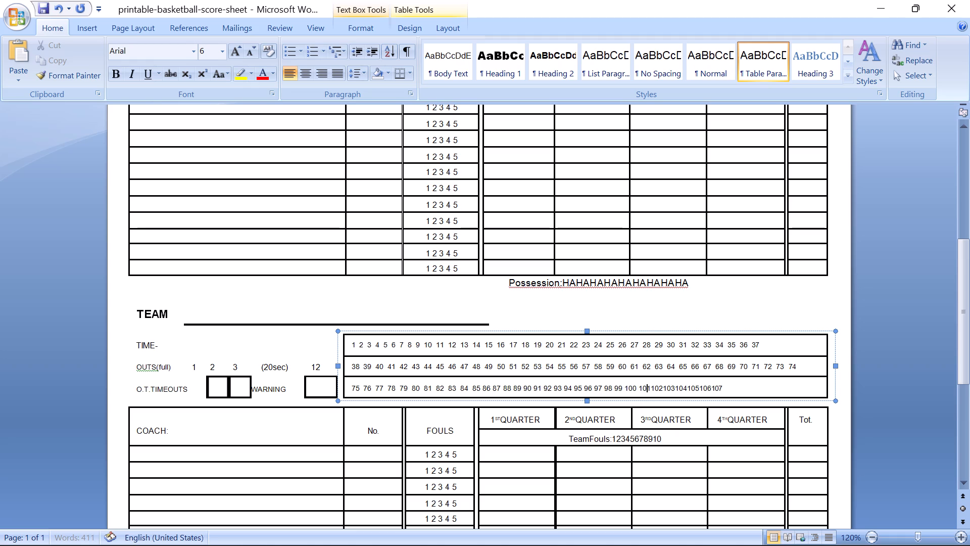
{"action": "key", "text": "Right"}
{"action": "key", "text": "space"}
{"action": "key", "text": "Right"}
{"action": "key", "text": "Right"}
{"action": "key", "text": "Right"}
{"action": "key", "text": "space"}
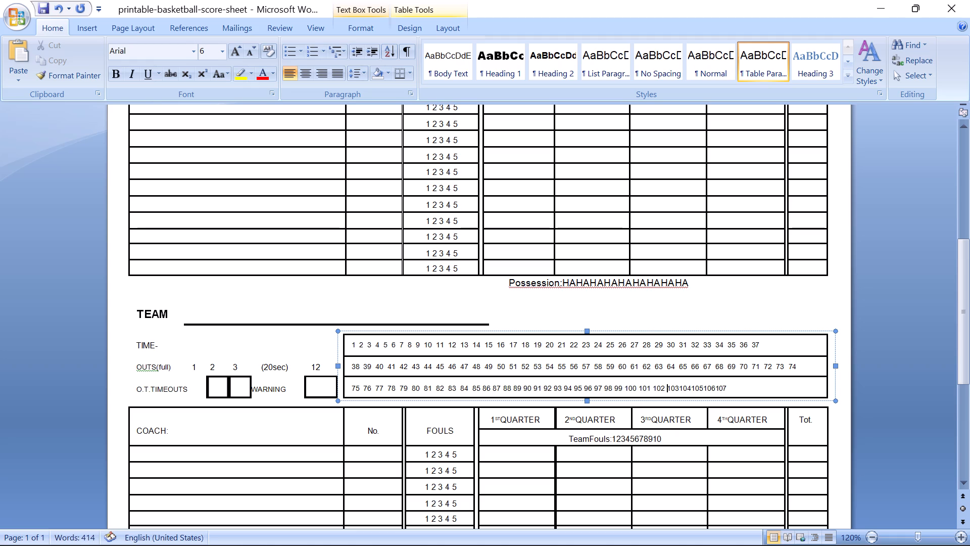
Insert one space after each of 103, 104, 105 and 106 in the third running-score row.
{"action": "key", "text": "Right"}
{"action": "key", "text": "Right"}
{"action": "key", "text": "Right"}
{"action": "key", "text": "Right"}
{"action": "key", "text": "Left"}
{"action": "key", "text": "space"}
{"action": "key", "text": "Right"}
{"action": "key", "text": "Right"}
{"action": "key", "text": "Right"}
{"action": "key", "text": "Right"}
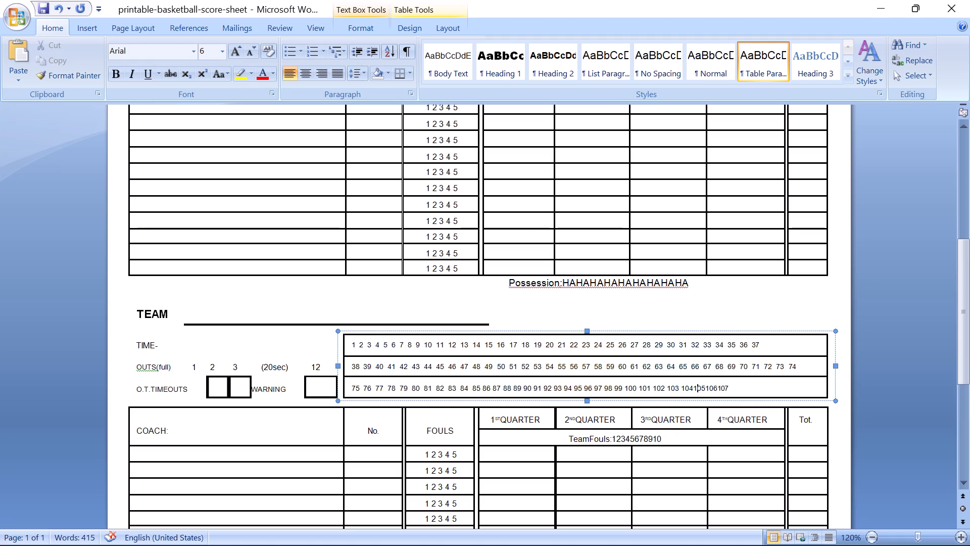
{"action": "key", "text": "Left"}
{"action": "key", "text": "space"}
{"action": "key", "text": "Right"}
{"action": "key", "text": "Right"}
{"action": "key", "text": "Right"}
{"action": "key", "text": "space"}
{"action": "key", "text": "Right"}
{"action": "key", "text": "Right"}
{"action": "key", "text": "Right"}
{"action": "key", "text": "space"}
Insert two extra spaces between 85 and 86 in the third running-score row.
{"action": "key", "text": "Left"}
{"action": "key", "text": "Left"}
{"action": "key", "text": "Left"}
{"action": "key", "text": "Left"}
{"action": "key", "text": "Left"}
{"action": "key", "text": "Left"}
{"action": "key", "text": "Left"}
{"action": "key", "text": "Left"}
{"action": "key", "text": "Left"}
{"action": "key", "text": "Left"}
{"action": "key", "text": "Left"}
{"action": "key", "text": "Left"}
{"action": "key", "text": "Left"}
{"action": "key", "text": "Left"}
{"action": "key", "text": "Left"}
{"action": "key", "text": "Left"}
{"action": "key", "text": "Left"}
{"action": "key", "text": "Left"}
{"action": "key", "text": "Left"}
{"action": "key", "text": "Left"}
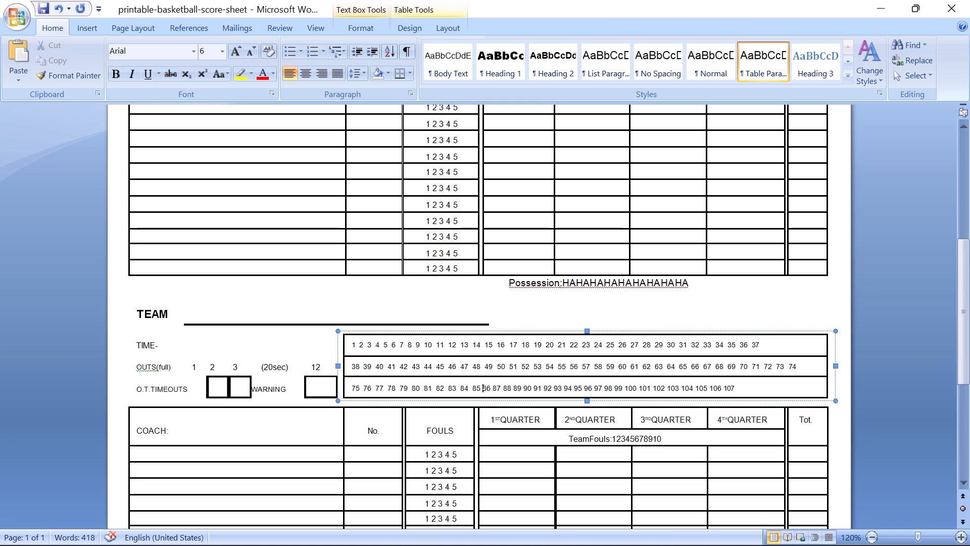
{"action": "key", "text": "Left"}
{"action": "key", "text": "Left"}
{"action": "key", "text": "Left"}
{"action": "key", "text": "Left"}
{"action": "key", "text": "Left"}
{"action": "key", "text": "Right"}
{"action": "key", "text": "Right"}
{"action": "key", "text": "Right"}
{"action": "key", "text": "Right"}
{"action": "key", "text": "space"}
{"action": "key", "text": "space"}
Insert two extra spaces after 86 and one extra space after 87 in the third running-score row.
{"action": "key", "text": "Right"}
{"action": "key", "text": "Right"}
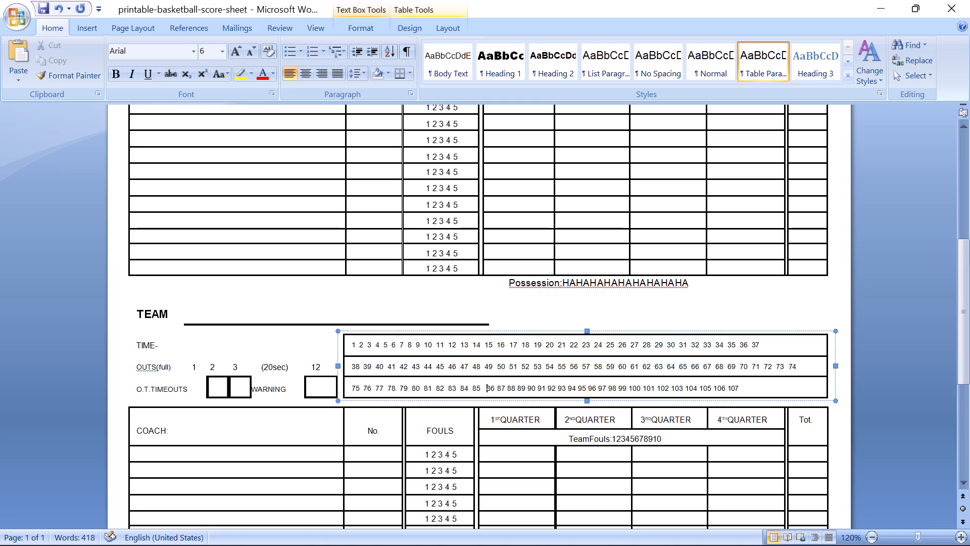
{"action": "key", "text": "Right"}
{"action": "key", "text": "space"}
{"action": "key", "text": "space"}
{"action": "key", "text": "Right"}
{"action": "key", "text": "Right"}
{"action": "key", "text": "Right"}
{"action": "key", "text": "space"}
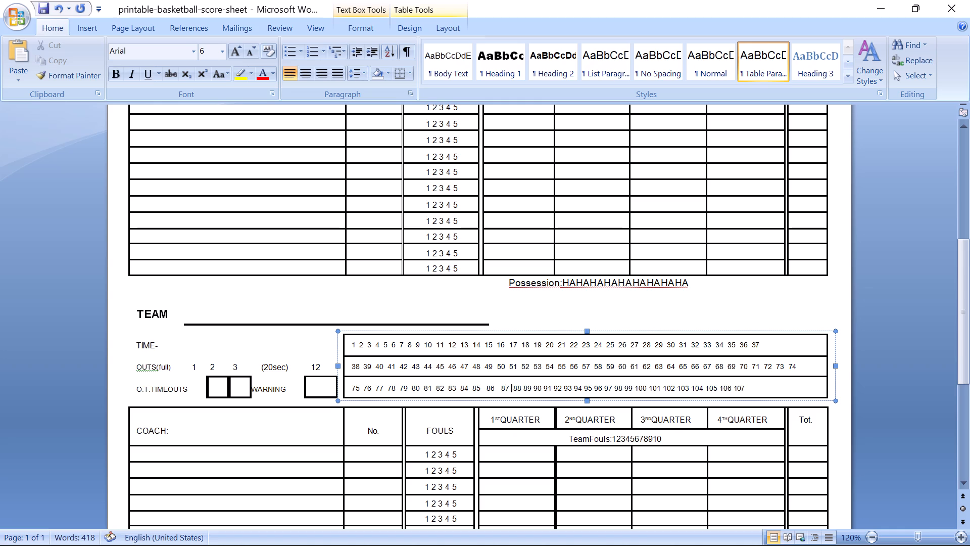
Reduce the gaps before and after 86 in the third running-score row to two spaces each.
{"action": "key", "text": "Left"}
{"action": "key", "text": "Left"}
{"action": "key", "text": "Left"}
{"action": "key", "text": "Left"}
{"action": "key", "text": "BackSpace"}
{"action": "key", "text": "BackSpace"}
{"action": "key", "text": "Right"}
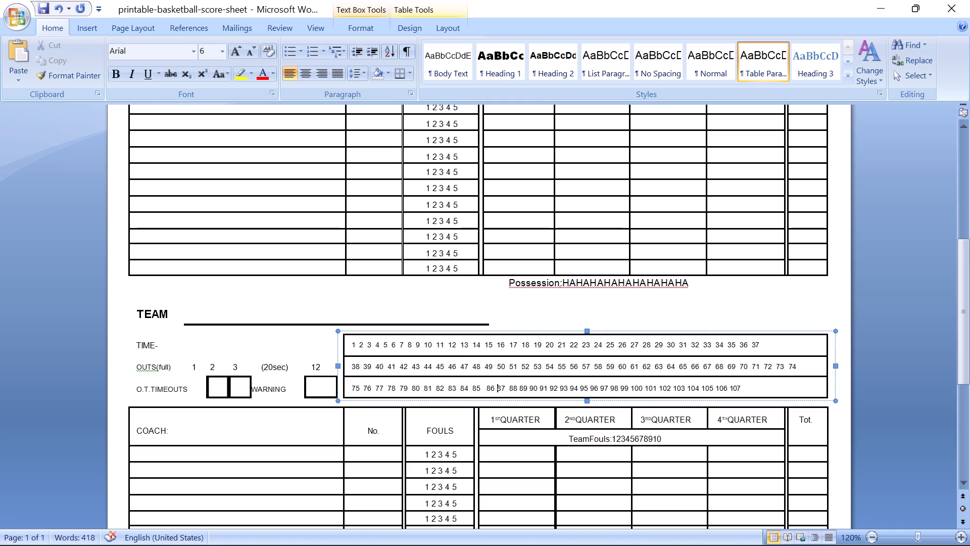
{"action": "key", "text": "Left"}
{"action": "key", "text": "space"}
{"action": "key", "text": "Left"}
{"action": "key", "text": "Left"}
{"action": "key", "text": "Left"}
{"action": "key", "text": "BackSpace"}
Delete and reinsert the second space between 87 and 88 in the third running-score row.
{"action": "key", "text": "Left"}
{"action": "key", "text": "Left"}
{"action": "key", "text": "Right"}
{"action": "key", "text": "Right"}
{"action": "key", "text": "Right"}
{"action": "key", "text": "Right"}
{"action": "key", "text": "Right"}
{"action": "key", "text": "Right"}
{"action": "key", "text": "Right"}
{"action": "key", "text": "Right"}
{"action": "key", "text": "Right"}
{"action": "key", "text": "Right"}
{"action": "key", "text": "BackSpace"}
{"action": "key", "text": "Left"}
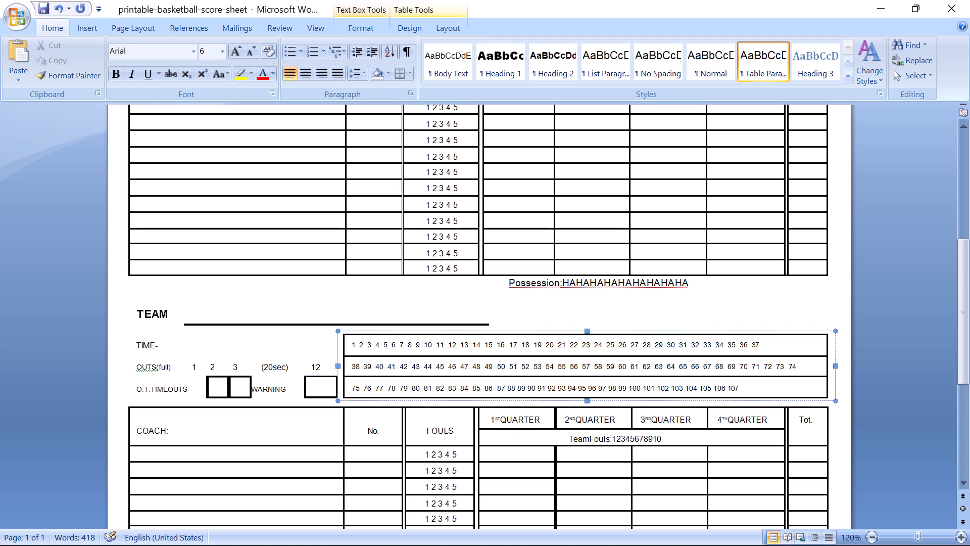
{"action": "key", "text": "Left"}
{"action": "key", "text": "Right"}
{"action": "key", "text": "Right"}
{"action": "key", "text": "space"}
Insert a second space after each of 88, 89 and 90 in the third running-score row.
{"action": "key", "text": "Right"}
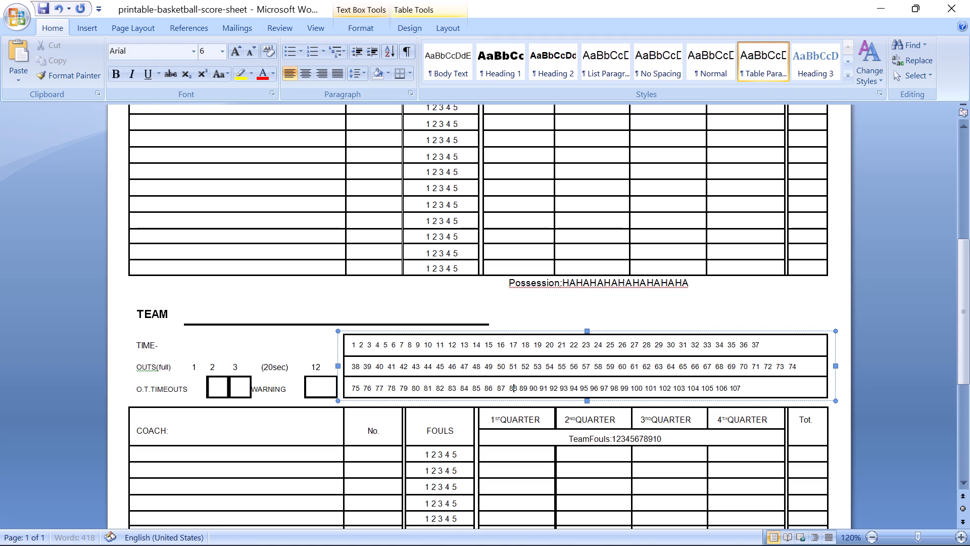
{"action": "key", "text": "Right"}
{"action": "key", "text": "Right"}
{"action": "key", "text": "space"}
{"action": "key", "text": "Right"}
{"action": "key", "text": "Right"}
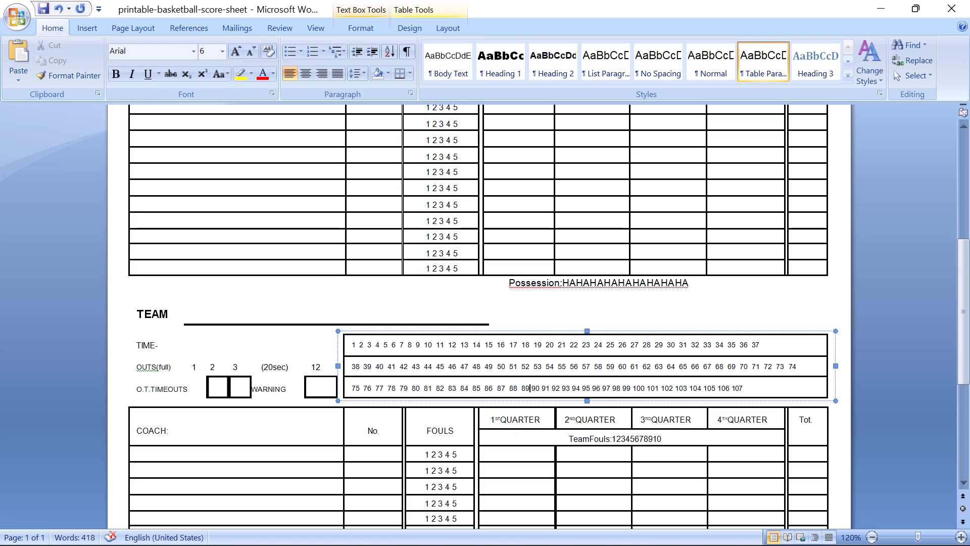
{"action": "key", "text": "Right"}
{"action": "key", "text": "space"}
{"action": "key", "text": "Right"}
{"action": "key", "text": "Right"}
{"action": "key", "text": "Right"}
{"action": "key", "text": "space"}
Insert a second space after each of 91, 92 and 93 in the third running-score row.
{"action": "key", "text": "Right"}
{"action": "key", "text": "Right"}
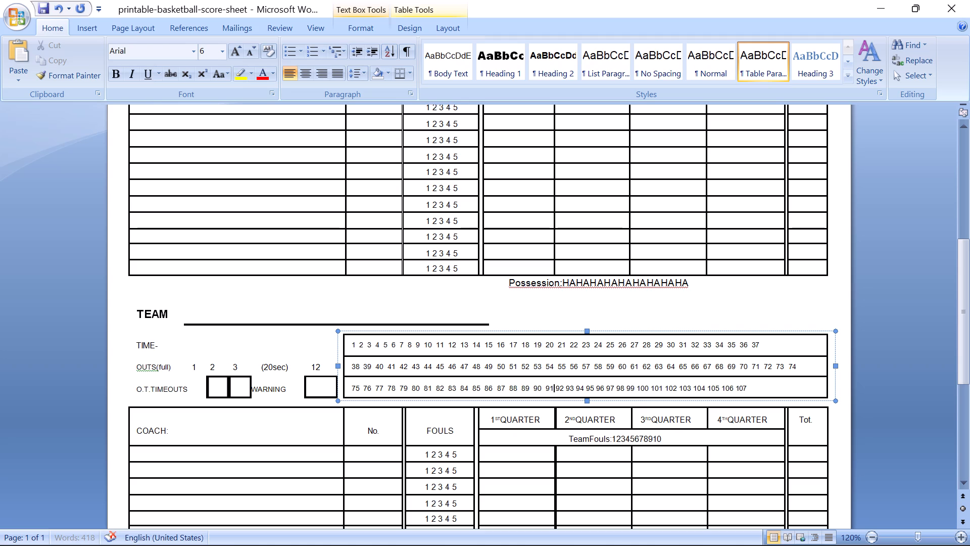
{"action": "key", "text": "Right"}
{"action": "key", "text": "space"}
{"action": "key", "text": "Right"}
{"action": "key", "text": "Right"}
{"action": "key", "text": "Right"}
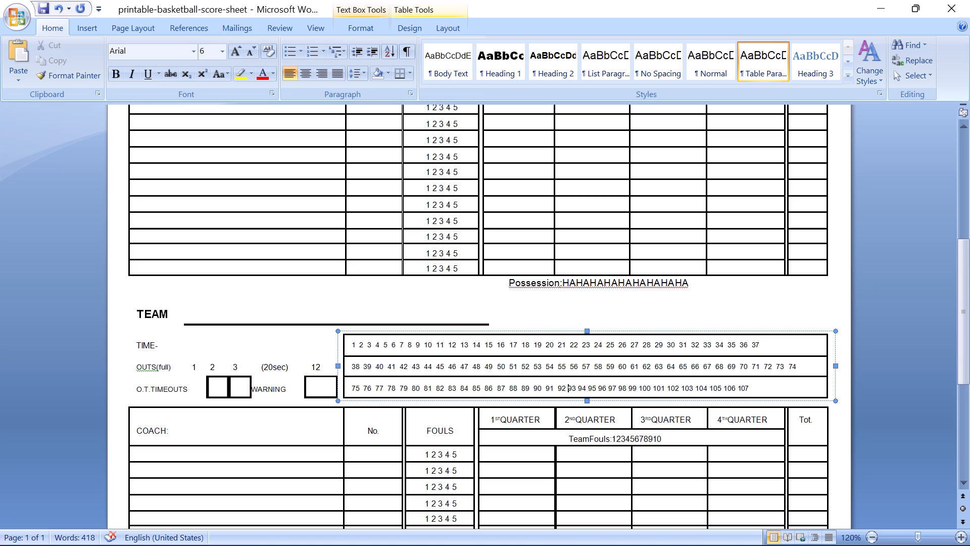
{"action": "key", "text": "space"}
{"action": "key", "text": "Right"}
{"action": "key", "text": "Right"}
{"action": "key", "text": "Right"}
{"action": "key", "text": "space"}
Insert a second space after each of 94, 95 and 96 in the third running-score row.
{"action": "key", "text": "Right"}
{"action": "key", "text": "Right"}
{"action": "key", "text": "Right"}
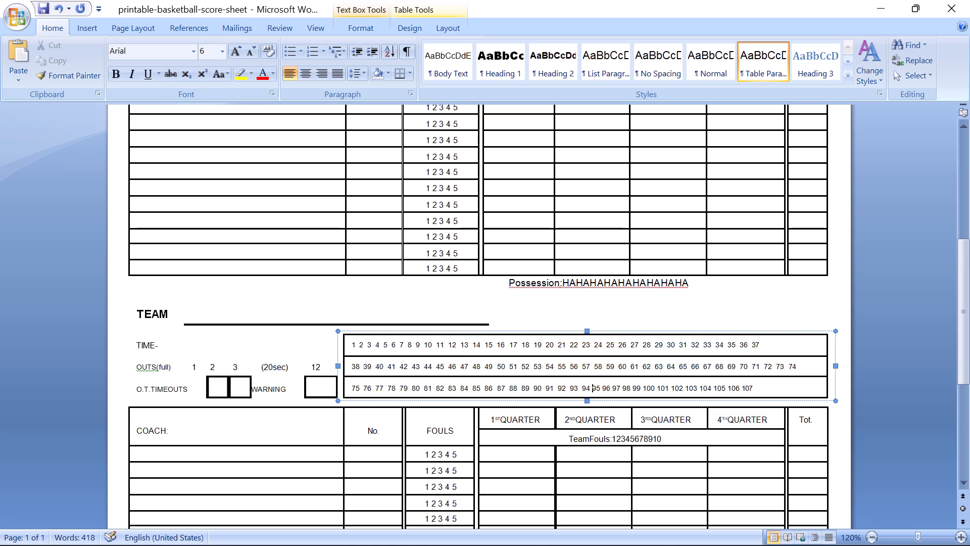
{"action": "key", "text": "space"}
{"action": "key", "text": "Right"}
{"action": "key", "text": "Right"}
{"action": "key", "text": "Right"}
{"action": "key", "text": "space"}
{"action": "key", "text": "Right"}
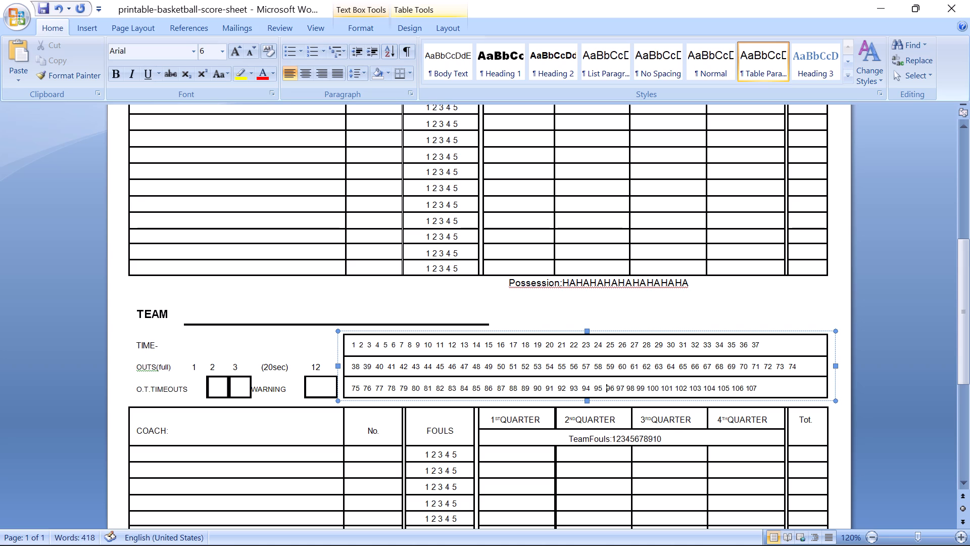
{"action": "key", "text": "Right"}
{"action": "key", "text": "Right"}
{"action": "key", "text": "space"}
Insert a second space after each of 97, 98 and 99 in the third running-score row.
{"action": "key", "text": "Right"}
{"action": "key", "text": "Right"}
{"action": "key", "text": "Right"}
{"action": "key", "text": "space"}
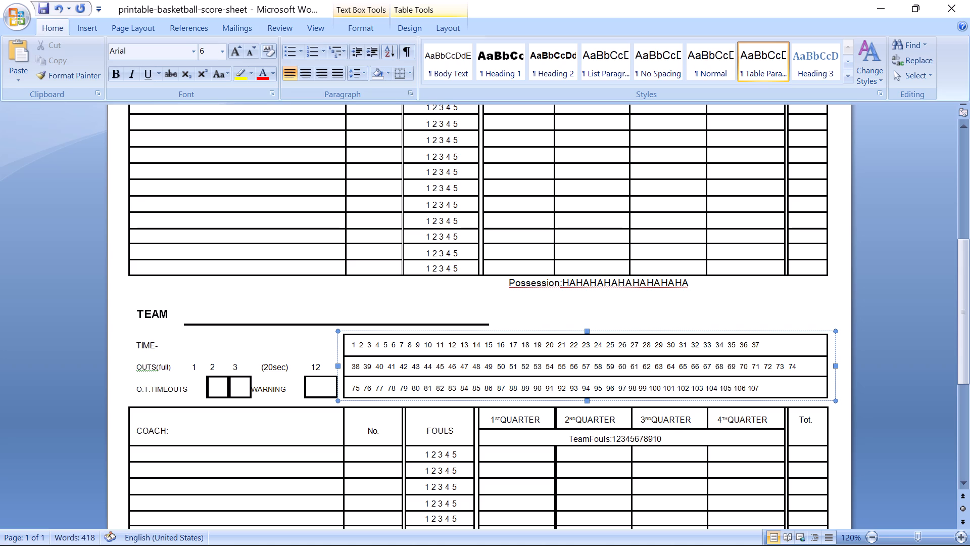
{"action": "key", "text": "Right"}
{"action": "key", "text": "Right"}
{"action": "key", "text": "Right"}
{"action": "key", "text": "space"}
{"action": "key", "text": "Right"}
{"action": "key", "text": "Right"}
{"action": "key", "text": "Right"}
{"action": "key", "text": "space"}
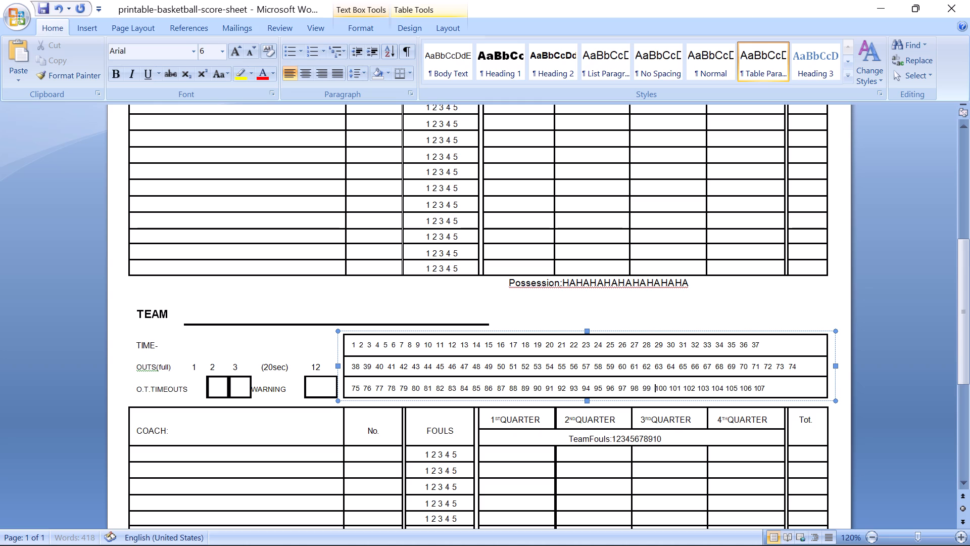
Insert a second space after each of 100 and 101 in the third running-score row.
{"action": "key", "text": "Right"}
{"action": "key", "text": "Right"}
{"action": "key", "text": "Right"}
{"action": "key", "text": "Right"}
{"action": "key", "text": "space"}
{"action": "key", "text": "Right"}
{"action": "key", "text": "Right"}
{"action": "key", "text": "Right"}
{"action": "key", "text": "Right"}
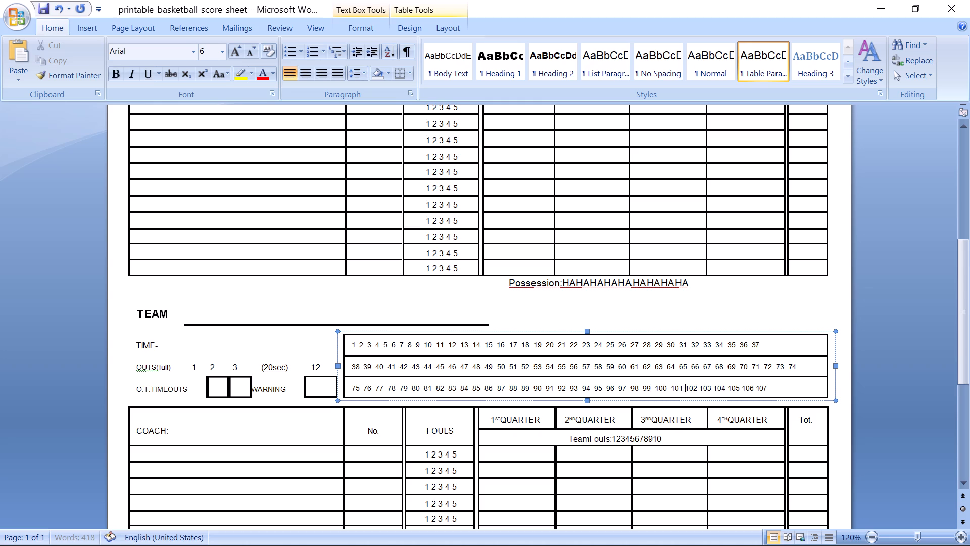
{"action": "key", "text": "Right"}
{"action": "key", "text": "Left"}
{"action": "key", "text": "space"}
Insert a second space after each of 102 and 103 in the third running-score row.
{"action": "key", "text": "Right"}
{"action": "key", "text": "Right"}
{"action": "key", "text": "Right"}
{"action": "key", "text": "Right"}
{"action": "key", "text": "space"}
{"action": "key", "text": "Right"}
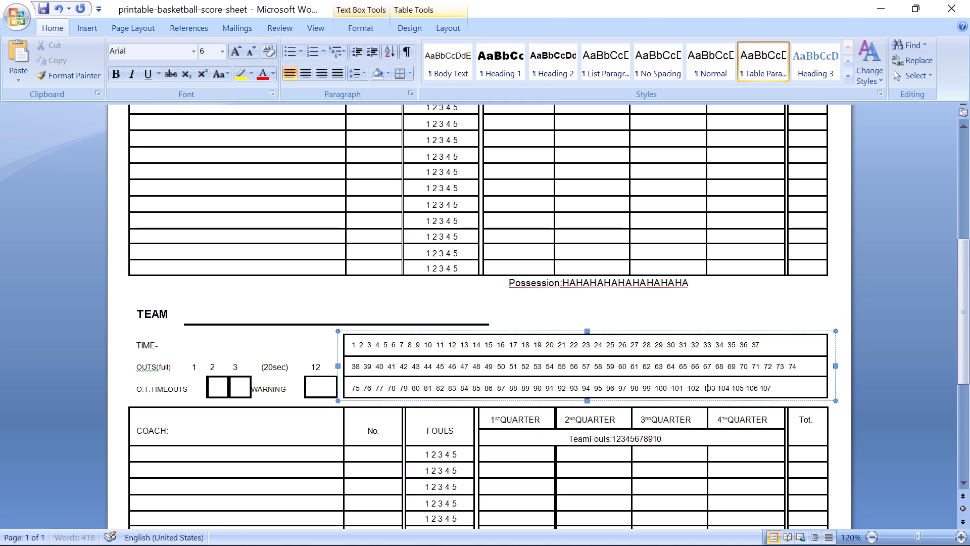
{"action": "key", "text": "Right"}
{"action": "key", "text": "Right"}
{"action": "key", "text": "Right"}
{"action": "key", "text": "space"}
Insert a second space after each of 104, 105 and 106 in the third running-score row.
{"action": "key", "text": "Right"}
{"action": "key", "text": "Right"}
{"action": "key", "text": "Right"}
{"action": "key", "text": "Right"}
{"action": "key", "text": "space"}
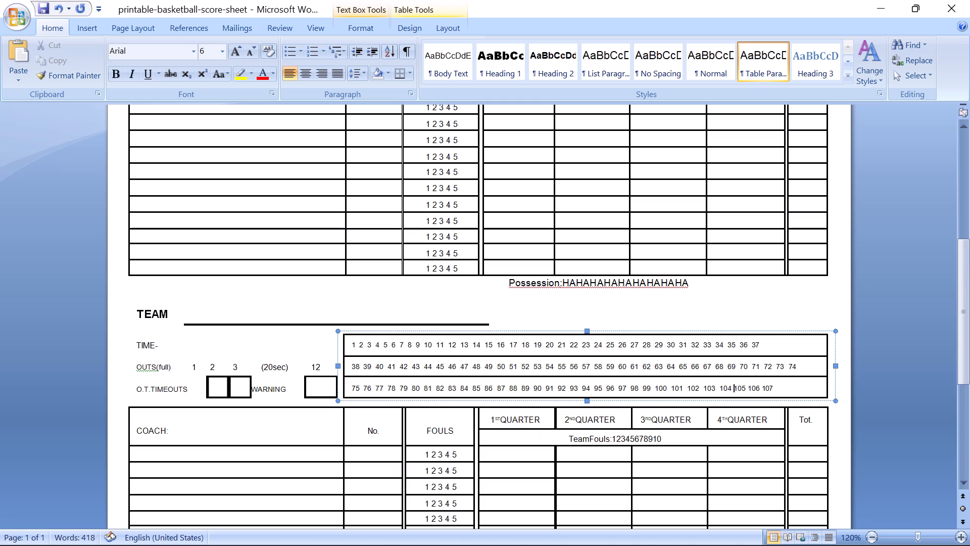
{"action": "key", "text": "Right"}
{"action": "key", "text": "Right"}
{"action": "key", "text": "Right"}
{"action": "key", "text": "Right"}
{"action": "key", "text": "space"}
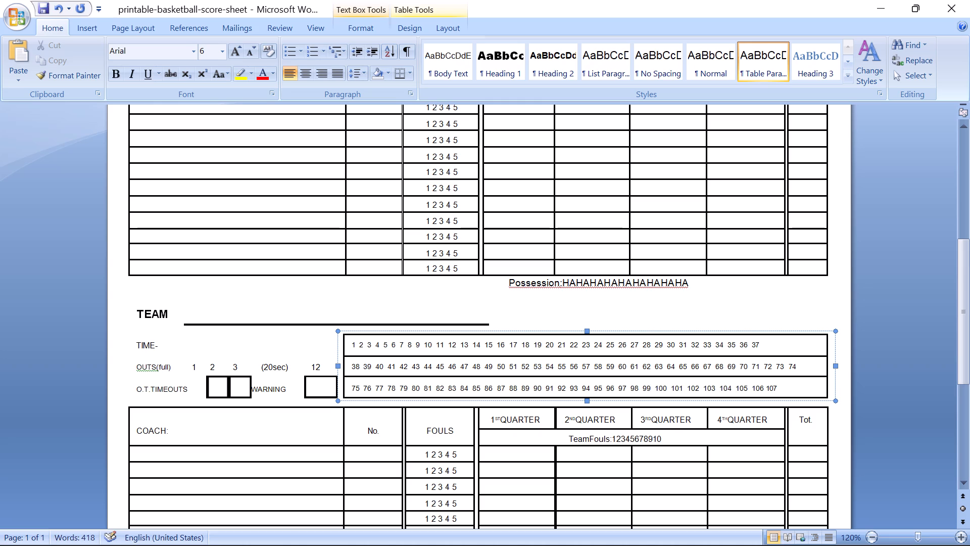
{"action": "key", "text": "Right"}
{"action": "key", "text": "Right"}
{"action": "key", "text": "Right"}
{"action": "key", "text": "Right"}
{"action": "key", "text": "space"}
Save the basketball score sheet document and close it.
{"action": "key", "text": "ctrl+s"}
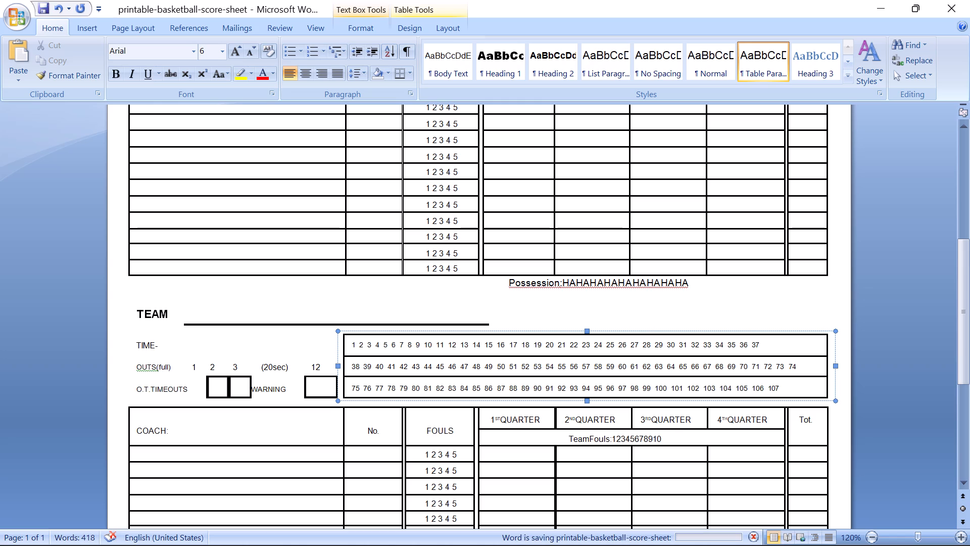
{"action": "left_click", "coordinate": [969, 14]}
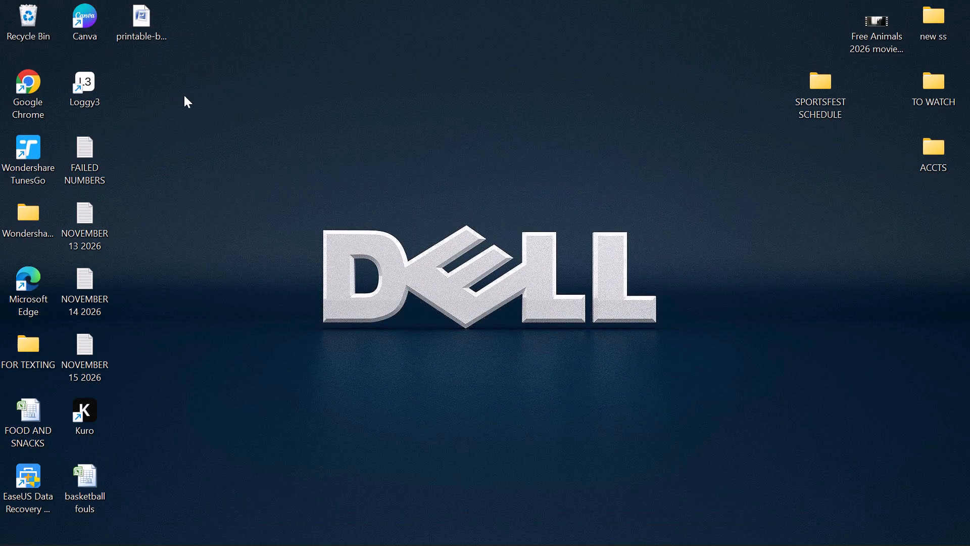
Move the printable basketball score sheet file on the desktop to the Recycle Bin.
{"action": "left_click_drag", "start_coordinate": [153, 22], "coordinate": [33, 24]}
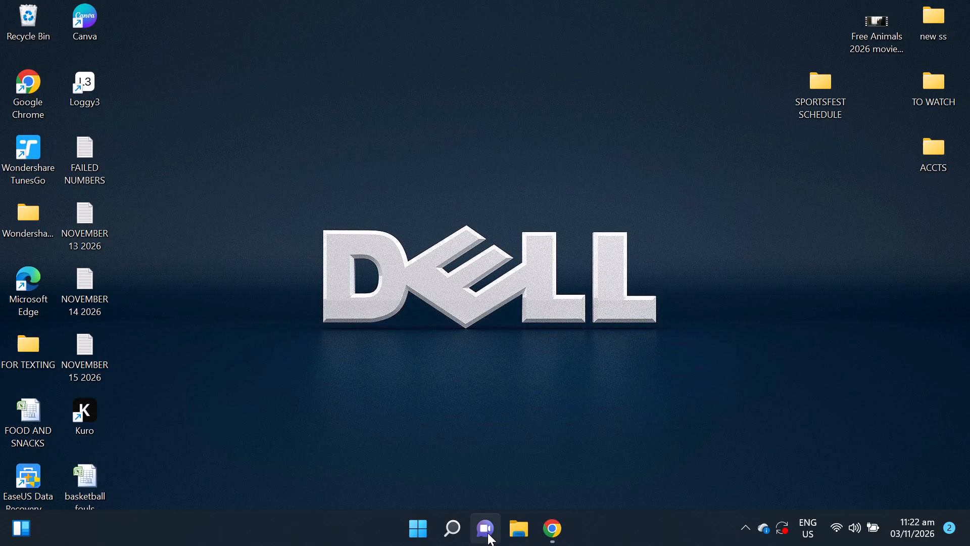
Move the printable-basketball-score-sheet Word document from the Downloads folder to the desktop.
{"action": "left_click", "coordinate": [511, 532]}
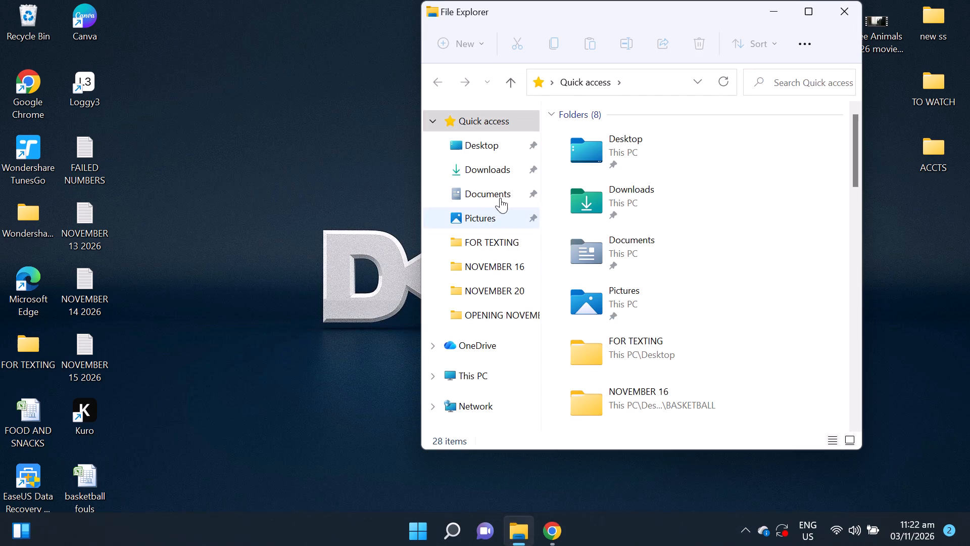
{"action": "left_click", "coordinate": [495, 170]}
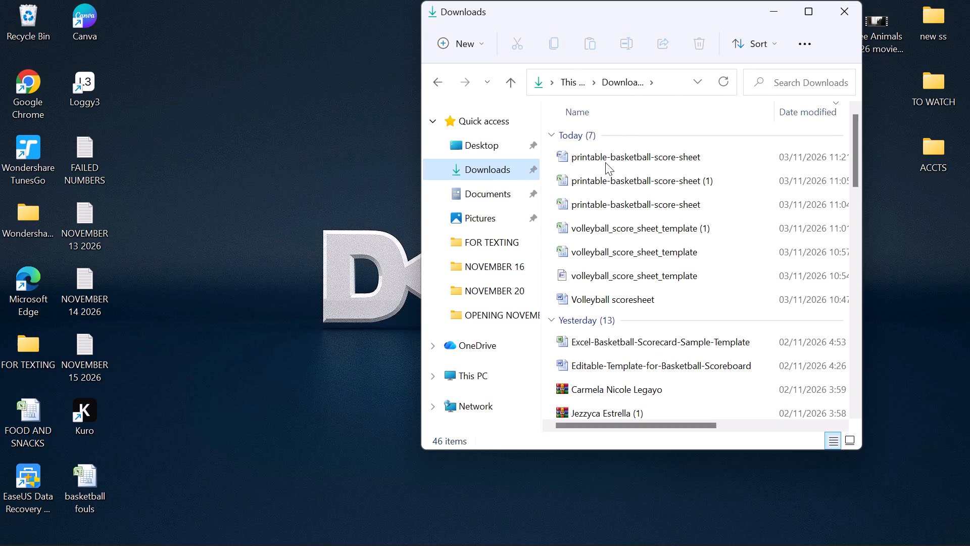
{"action": "left_click_drag", "start_coordinate": [605, 162], "coordinate": [192, 70]}
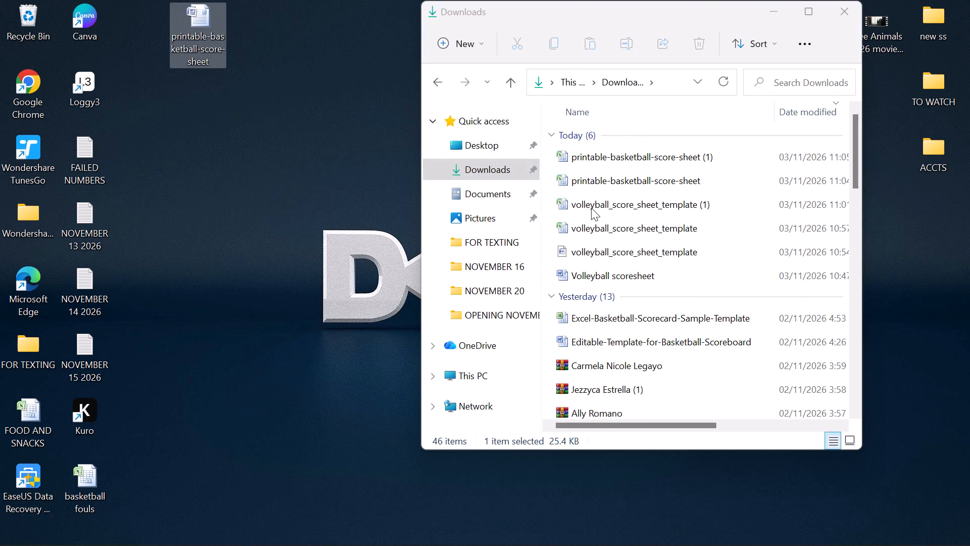
{"action": "left_click", "coordinate": [551, 152]}
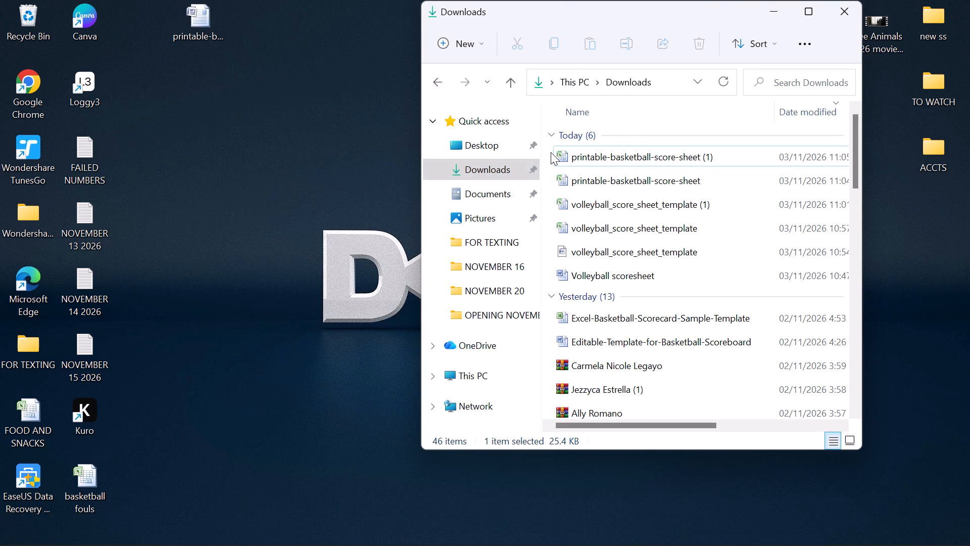
Open the volleyball_score_sheet_template Excel workbook from Downloads and middle-align the Comments text in cell AB26.
{"action": "double_click", "coordinate": [619, 232]}
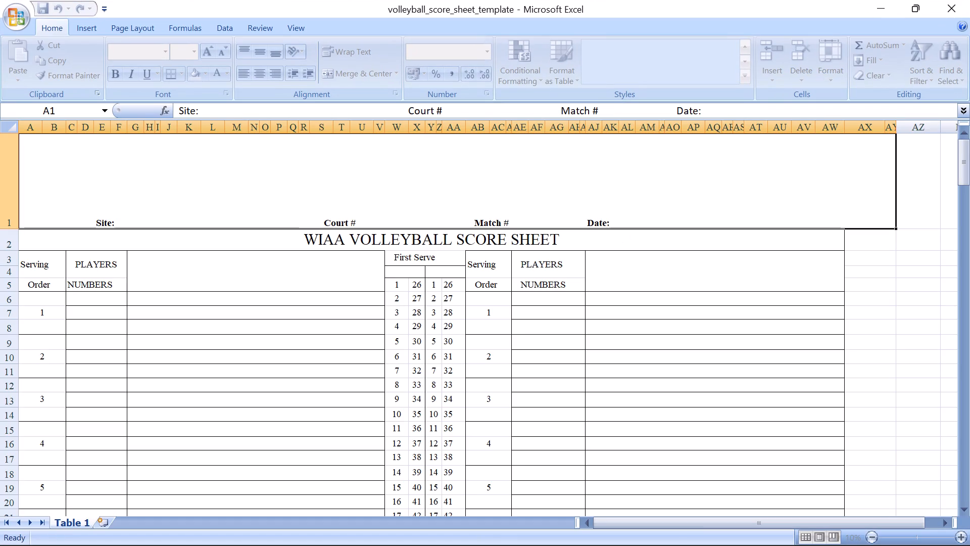
{"action": "scroll", "coordinate": [597, 248], "scroll_direction": "down", "scroll_amount": 7}
{"action": "scroll", "coordinate": [597, 248], "scroll_direction": "up", "scroll_amount": 4}
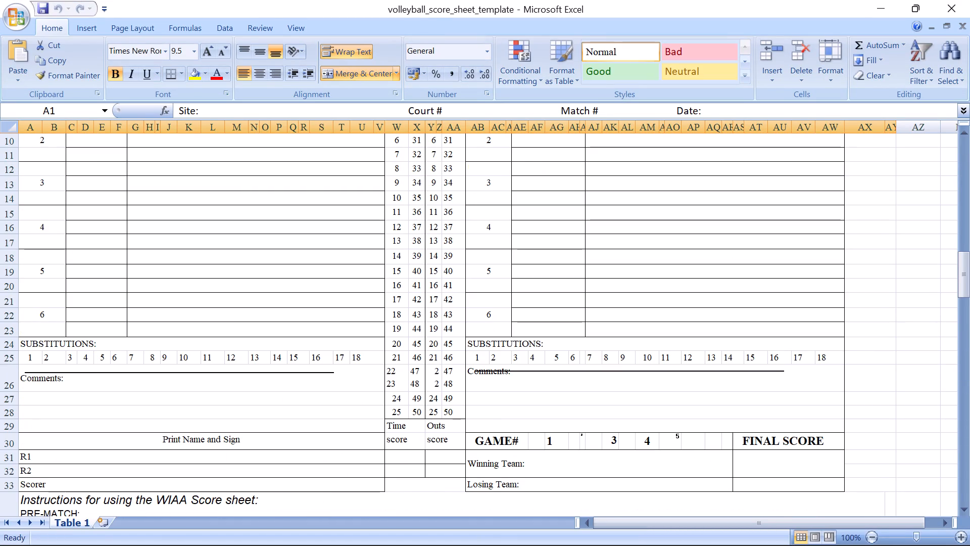
{"action": "left_click", "coordinate": [519, 368]}
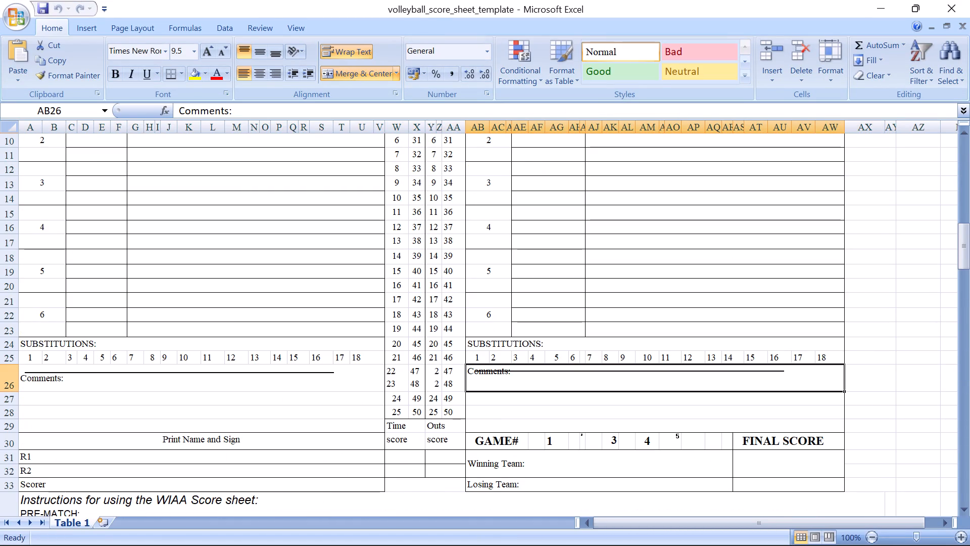
{"action": "left_click", "coordinate": [136, 385]}
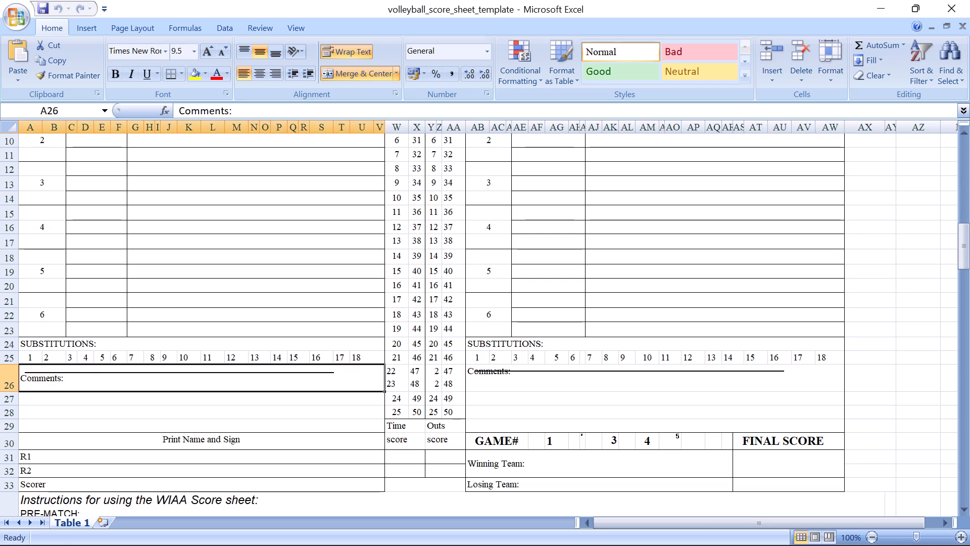
{"action": "left_click", "coordinate": [484, 373]}
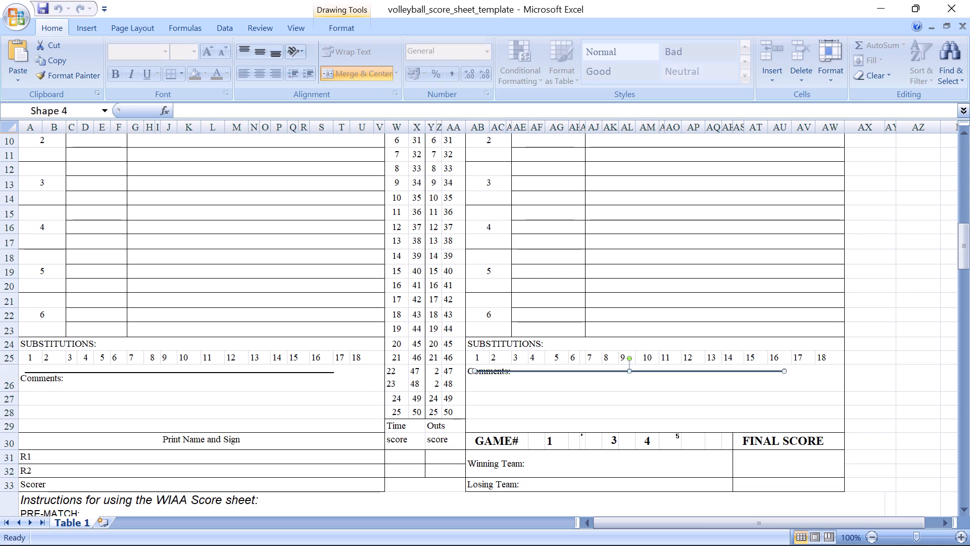
{"action": "left_click", "coordinate": [492, 386]}
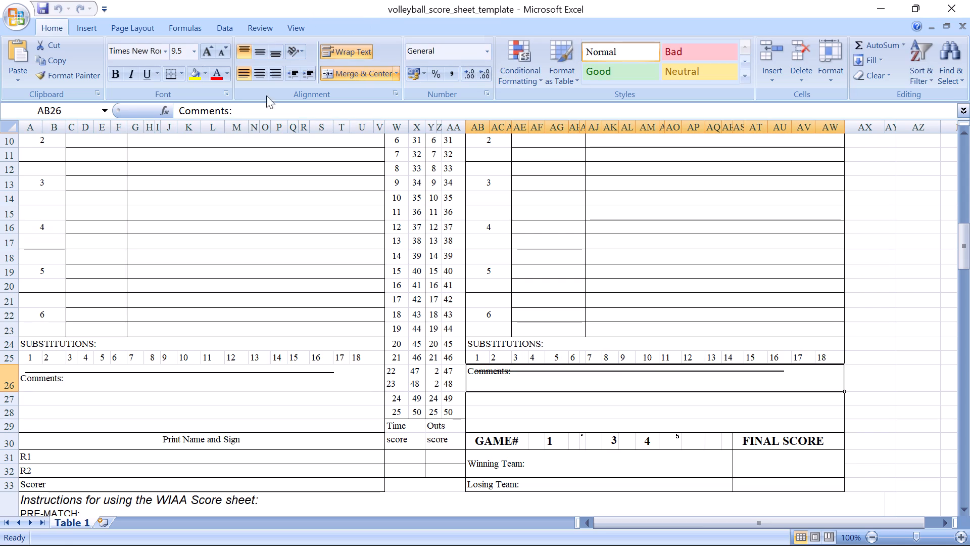
{"action": "left_click", "coordinate": [260, 54]}
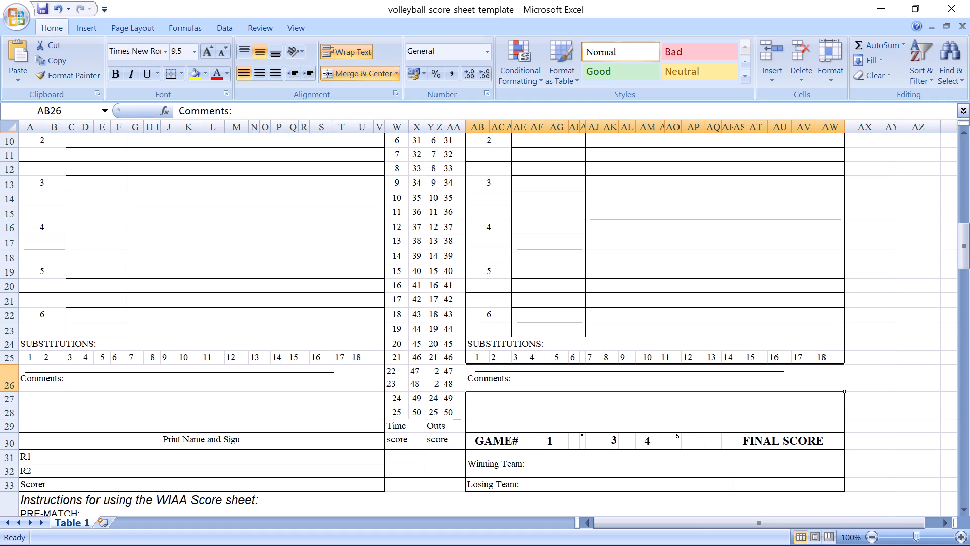
{"action": "left_click", "coordinate": [717, 296]}
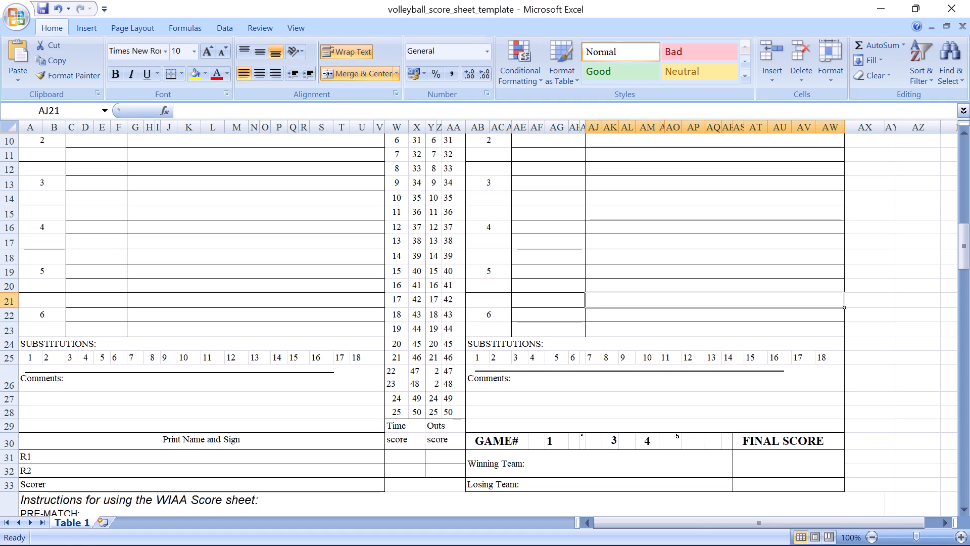
Save the volleyball score sheet workbook and close it.
{"action": "scroll", "coordinate": [711, 283], "scroll_direction": "up", "scroll_amount": 4}
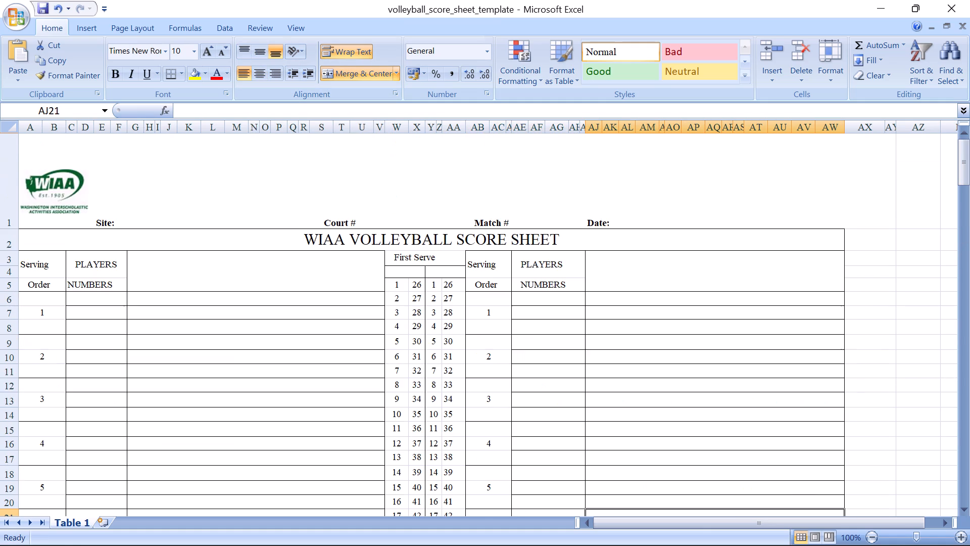
{"action": "key", "text": "ctrl+s"}
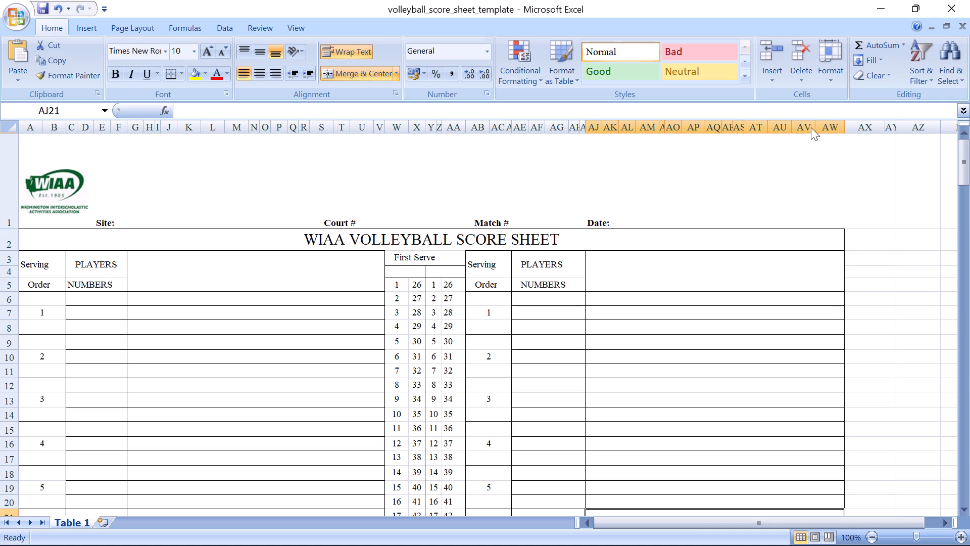
{"action": "left_click", "coordinate": [957, 0]}
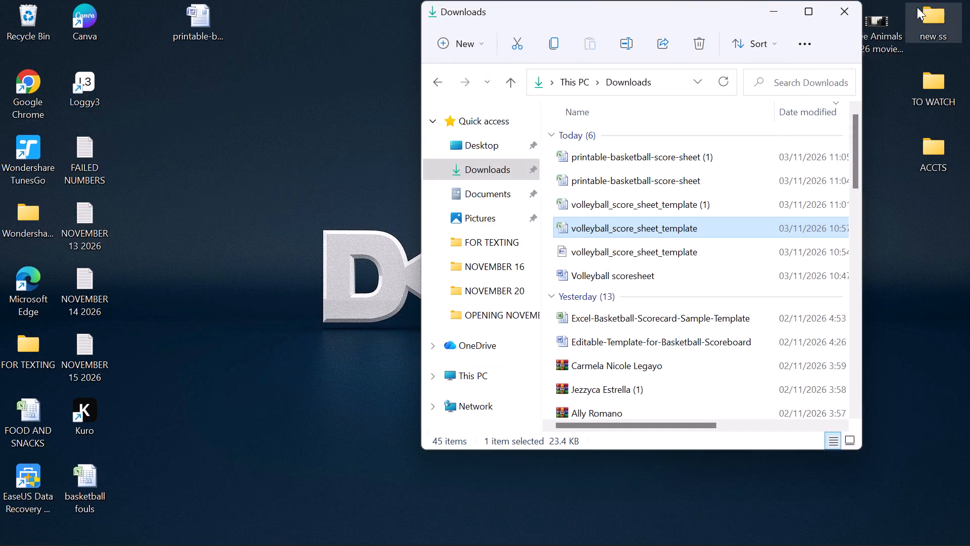
Move the volleyball_score_sheet_template Excel workbook from Downloads to the desktop.
{"action": "left_click_drag", "start_coordinate": [605, 229], "coordinate": [222, 119]}
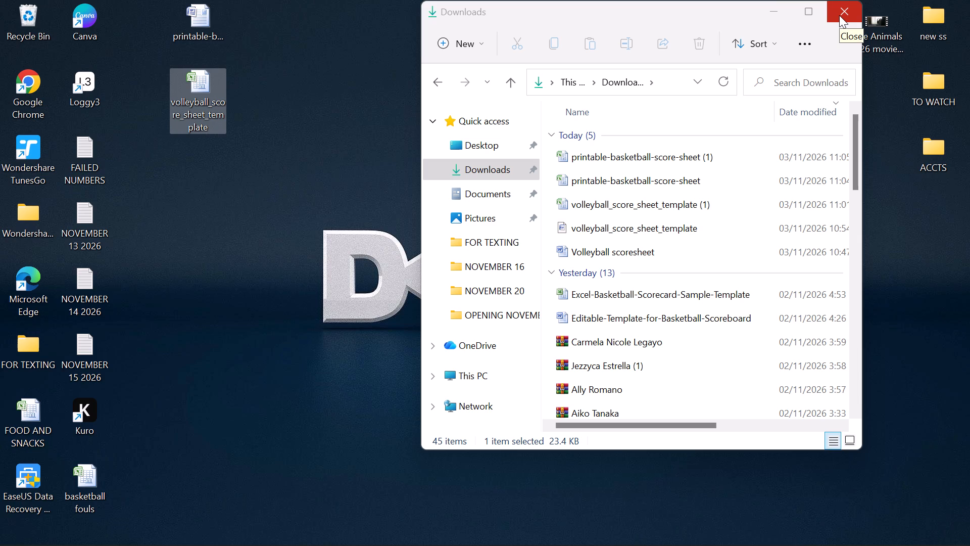
Permanently delete the seven leftover Downloads files from printable-basketball-score-sheet (1) through Editable-Template-for-Basketball-Scoreboard, and minimize the Downloads window.
{"action": "left_click_drag", "start_coordinate": [554, 154], "coordinate": [593, 265]}
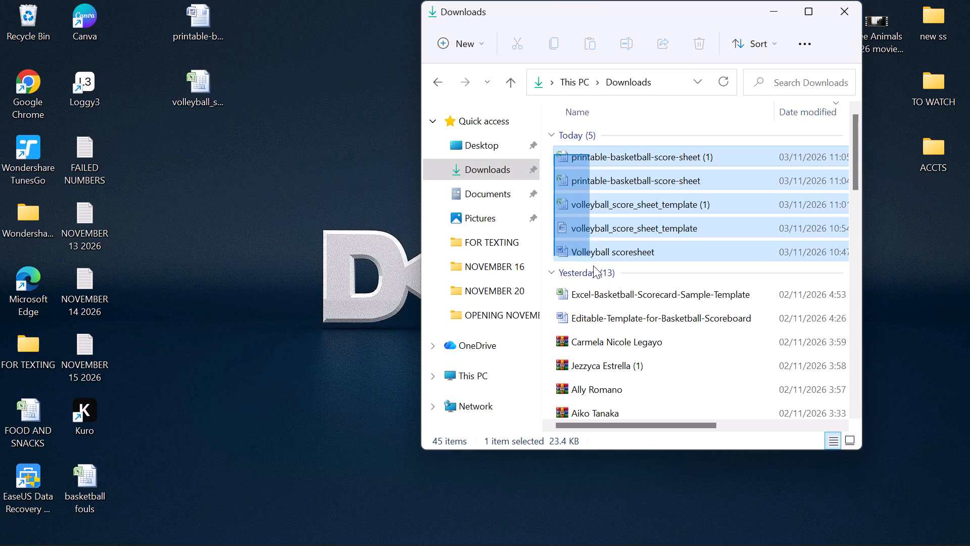
{"action": "left_click_drag", "start_coordinate": [593, 265], "coordinate": [619, 314]}
{"action": "key", "text": "shift+Delete"}
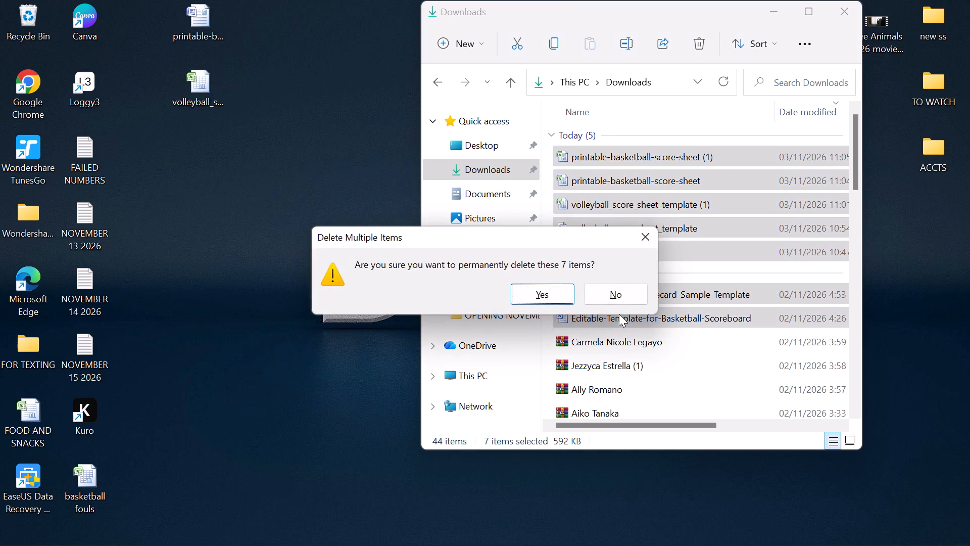
{"action": "key", "text": "Return"}
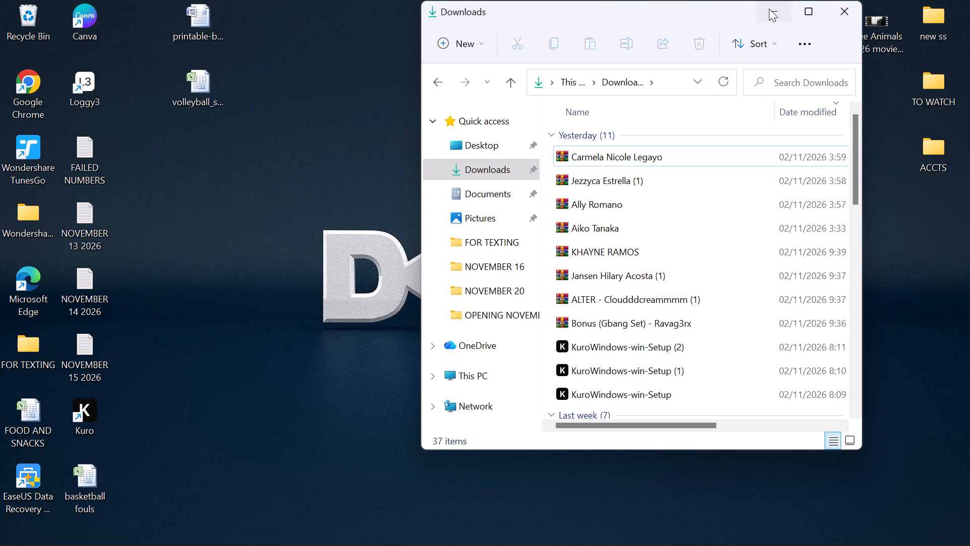
{"action": "left_click", "coordinate": [769, 9]}
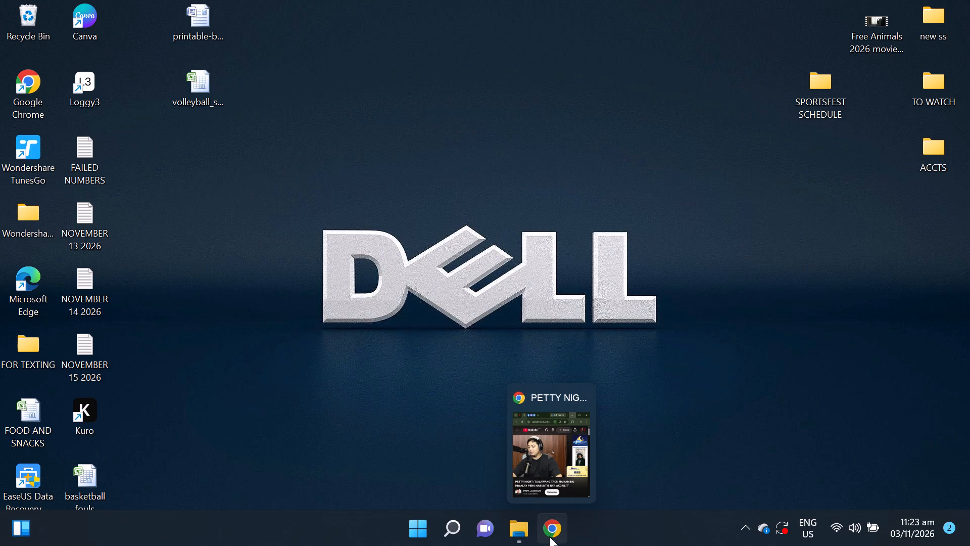
Open the basketball score sheet from the desktop and replace COACH with PLAYERS in the first team table's header.
{"action": "double_click", "coordinate": [212, 25]}
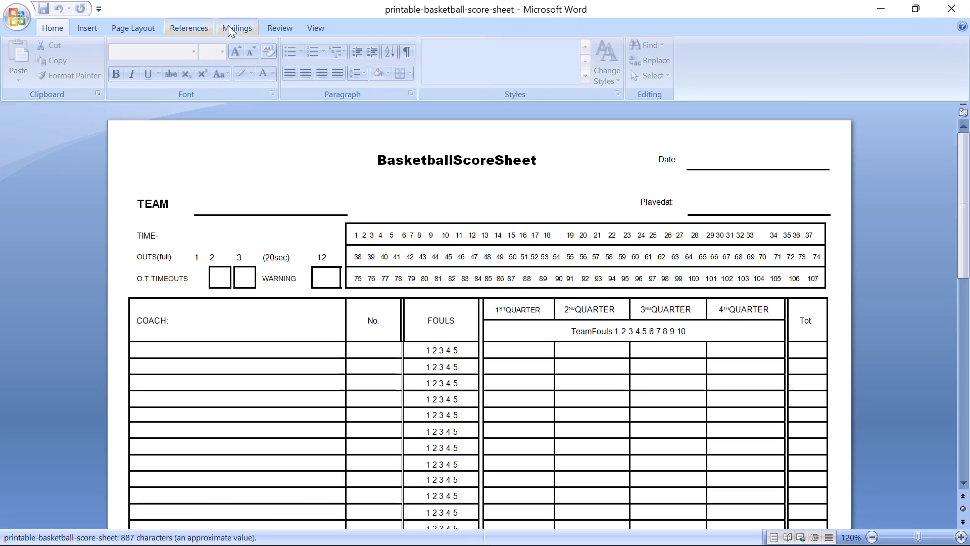
{"action": "left_click", "coordinate": [747, 156]}
{"action": "left_click", "coordinate": [720, 160]}
{"action": "key", "text": "Tab"}
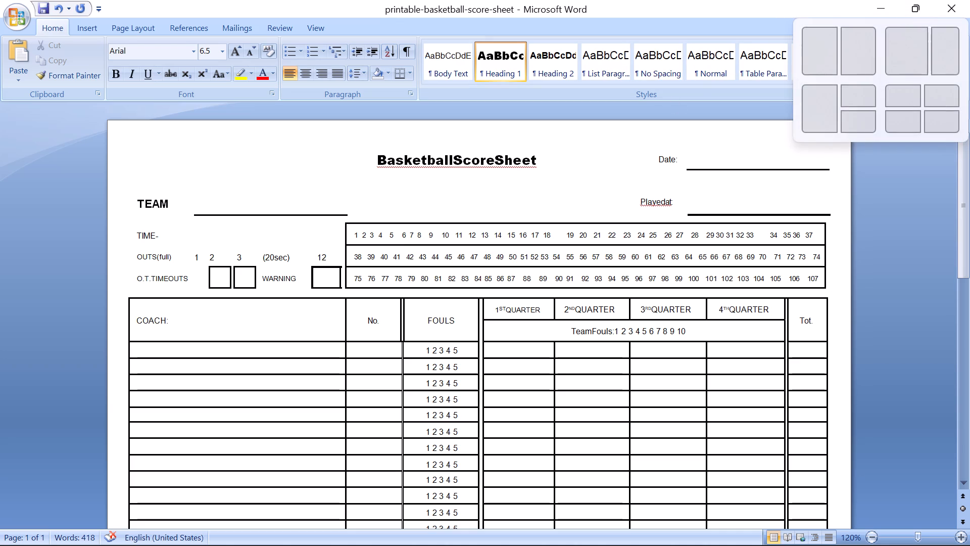
{"action": "left_click_drag", "start_coordinate": [175, 318], "coordinate": [169, 318]}
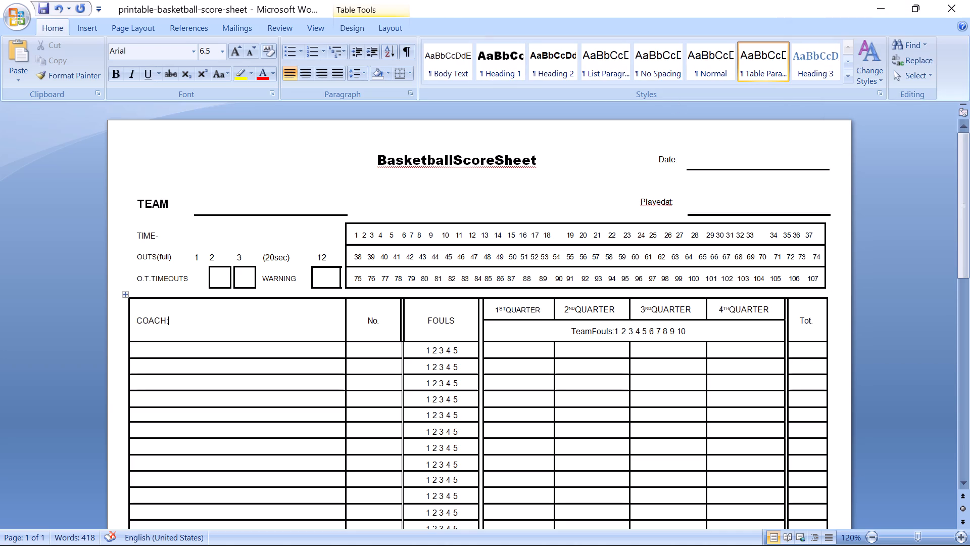
{"action": "left_click", "coordinate": [166, 318]}
{"action": "key", "text": "BackSpace"}
{"action": "key", "text": "BackSpace"}
{"action": "key", "text": "BackSpace"}
{"action": "key", "text": "BackSpace"}
{"action": "key", "text": "BackSpace"}
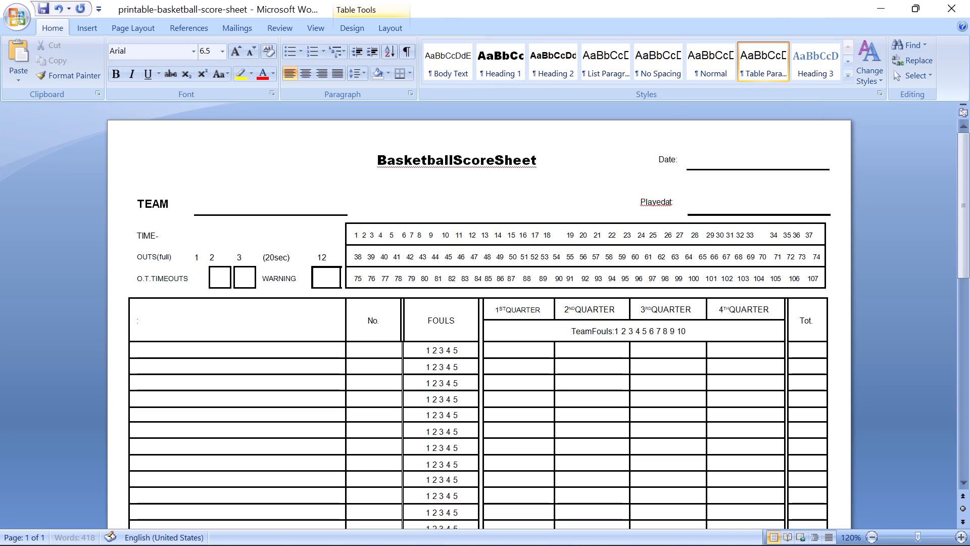
{"action": "type", "text": "PLAYERS"}
Replace COACH with PLAYERS in the second team table's header, keeping the colon.
{"action": "scroll", "coordinate": [166, 318], "scroll_direction": "down", "scroll_amount": 8}
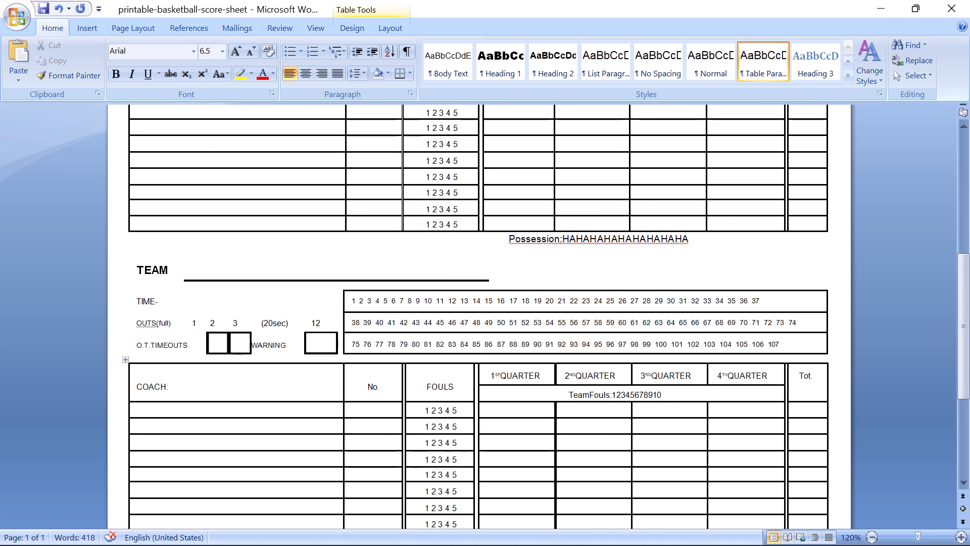
{"action": "double_click", "coordinate": [166, 386]}
{"action": "left_click", "coordinate": [220, 417]}
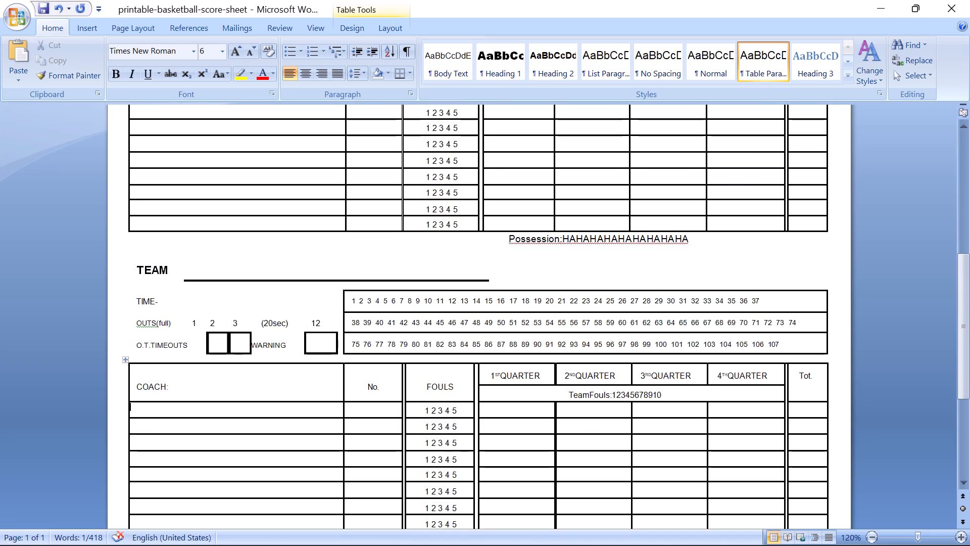
{"action": "left_click", "coordinate": [164, 386]}
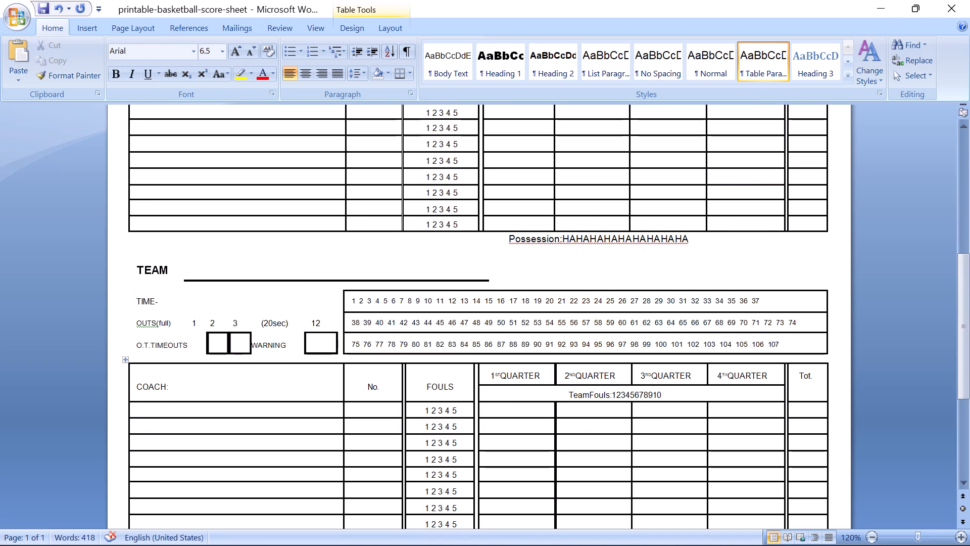
{"action": "key", "text": "BackSpace"}
{"action": "key", "text": "BackSpace"}
{"action": "key", "text": "BackSpace"}
{"action": "key", "text": "BackSpace"}
{"action": "key", "text": "BackSpace"}
{"action": "type", "text": "PLAYES"}
{"action": "key", "text": "BackSpace"}
{"action": "type", "text": "RS"}
Save the basketball score sheet with the new PLAYERS headers and close it.
{"action": "left_click", "coordinate": [204, 284]}
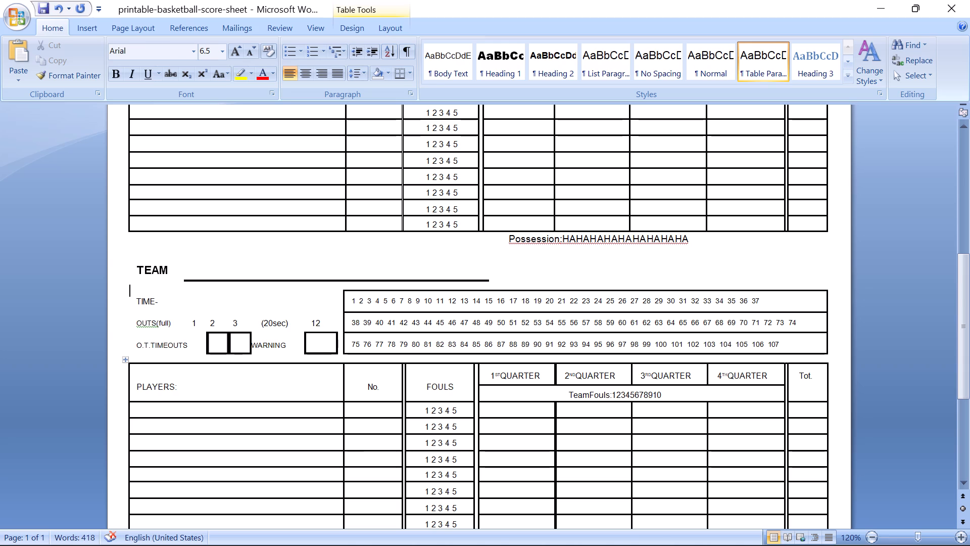
{"action": "key", "text": "ctrl+s"}
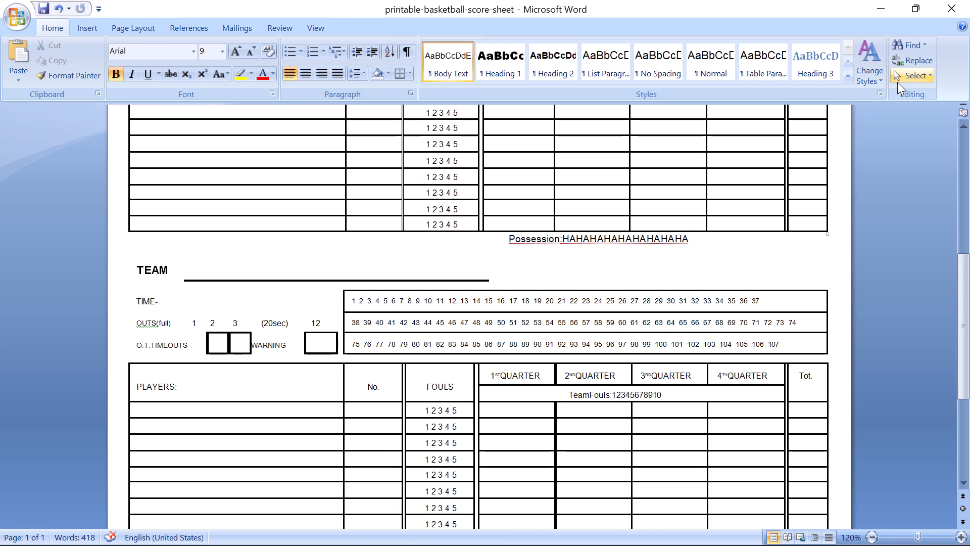
{"action": "scroll", "coordinate": [874, 218], "scroll_direction": "up", "scroll_amount": 7}
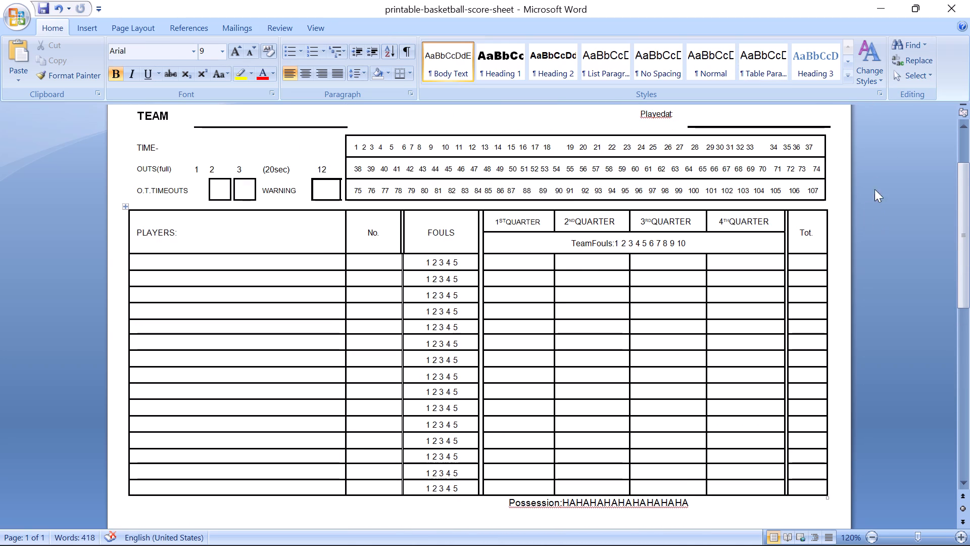
{"action": "left_click", "coordinate": [943, 3]}
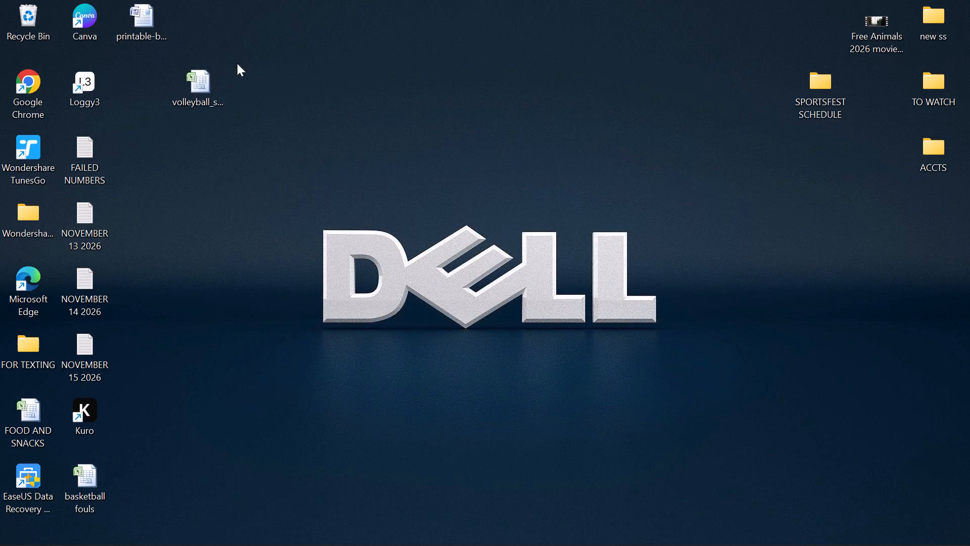
Place the volleyball_score_sheet_template file directly below the basketball score sheet on the desktop.
{"action": "left_click_drag", "start_coordinate": [195, 73], "coordinate": [148, 74]}
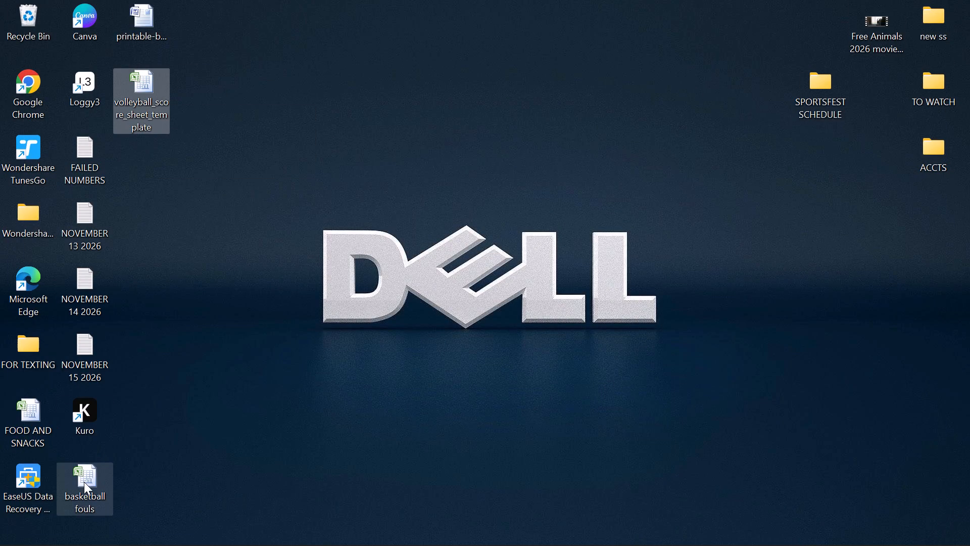
Open the printable-basketball-score-sheet from the desktop, extend its window to full screen height and minimize it.
{"action": "double_click", "coordinate": [130, 31]}
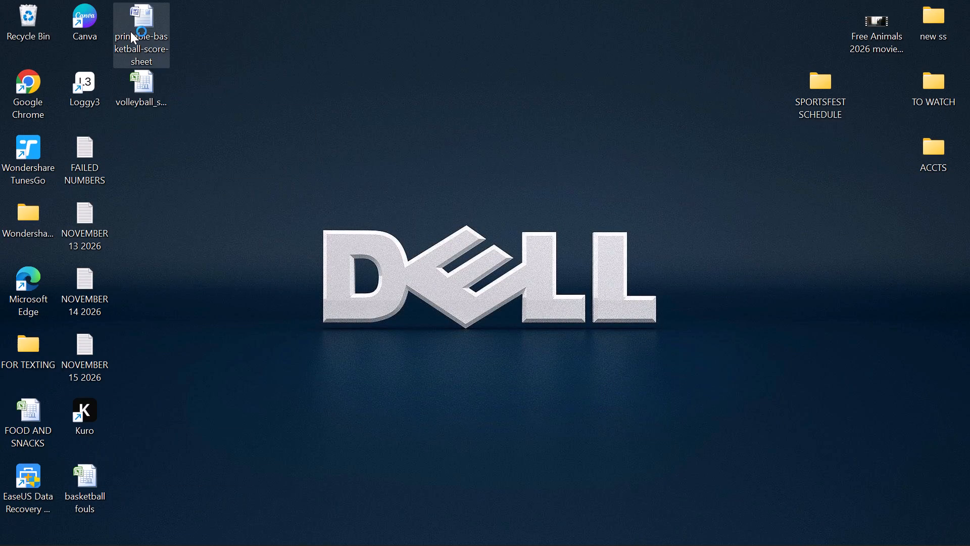
{"action": "left_click", "coordinate": [916, 2]}
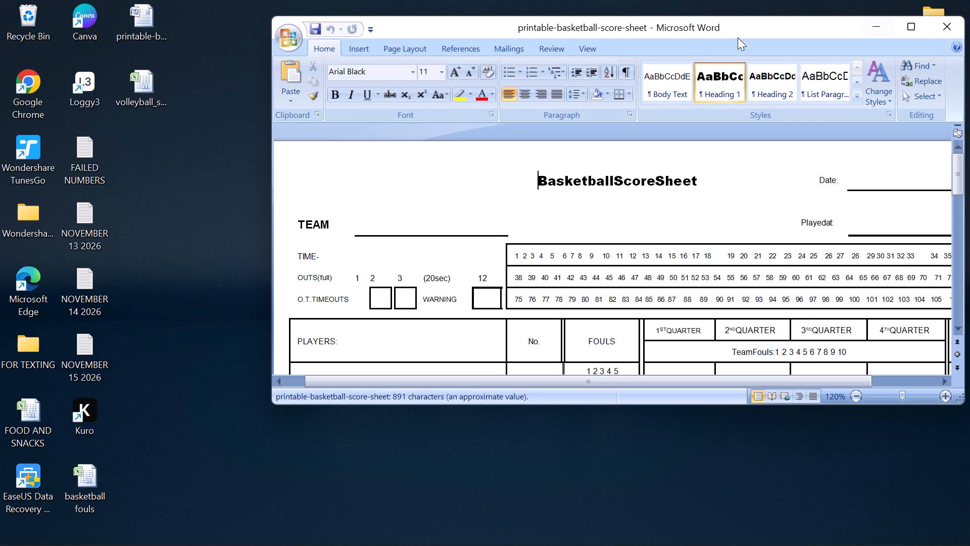
{"action": "left_click_drag", "start_coordinate": [674, 20], "coordinate": [672, 0]}
{"action": "scroll", "coordinate": [496, 315], "scroll_direction": "down", "scroll_amount": 2}
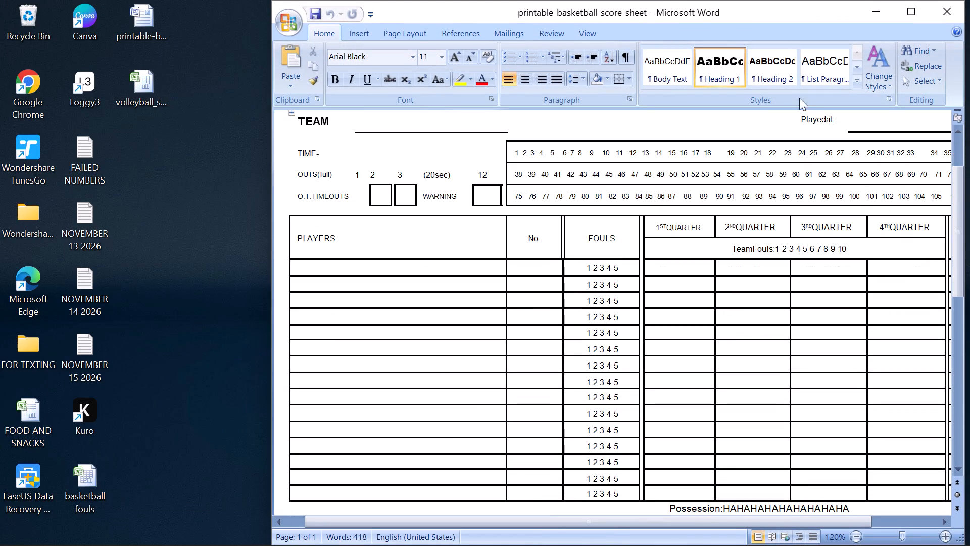
{"action": "left_click", "coordinate": [869, 14]}
Open basketball fouls GRAY VS VIOLET from SPORTSFEST SCHEDULE > BASKETBALL > OPENING NOVEMBER 5 and show it beside the score sheet at full height.
{"action": "left_click", "coordinate": [813, 94]}
{"action": "left_click", "coordinate": [813, 94]}
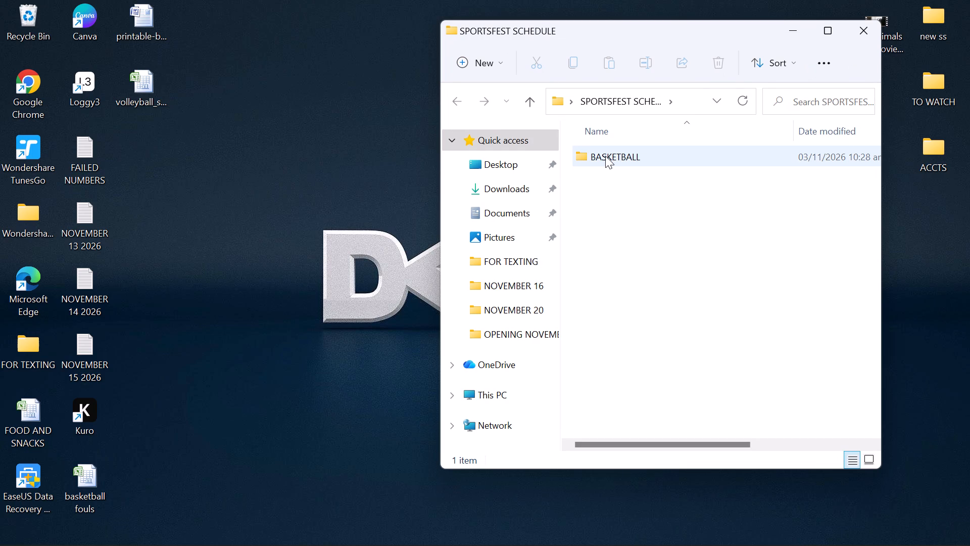
{"action": "double_click", "coordinate": [605, 156]}
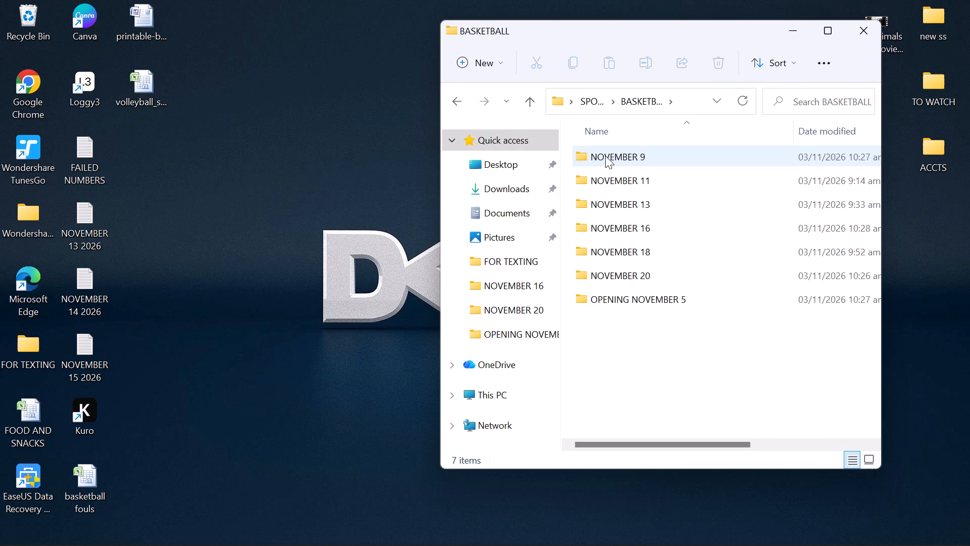
{"action": "double_click", "coordinate": [635, 306]}
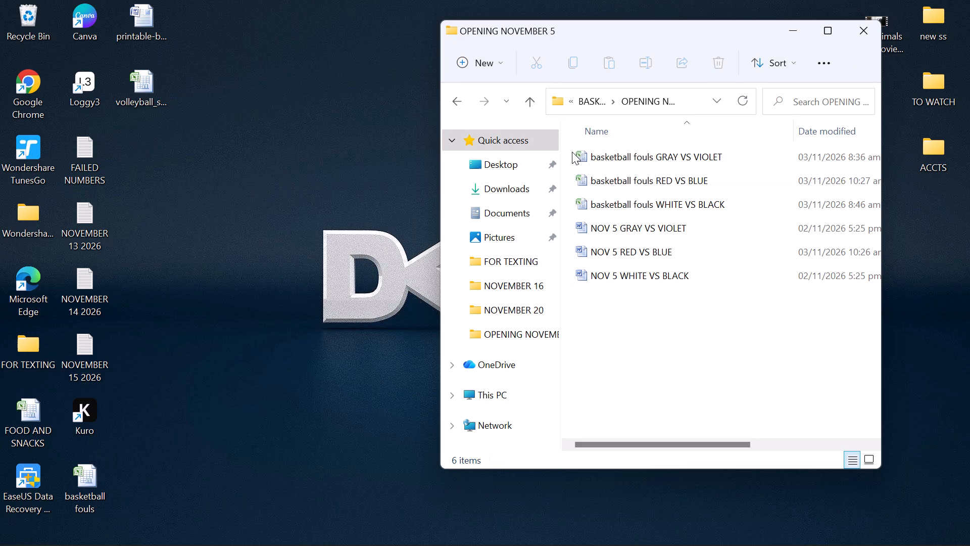
{"action": "double_click", "coordinate": [597, 153]}
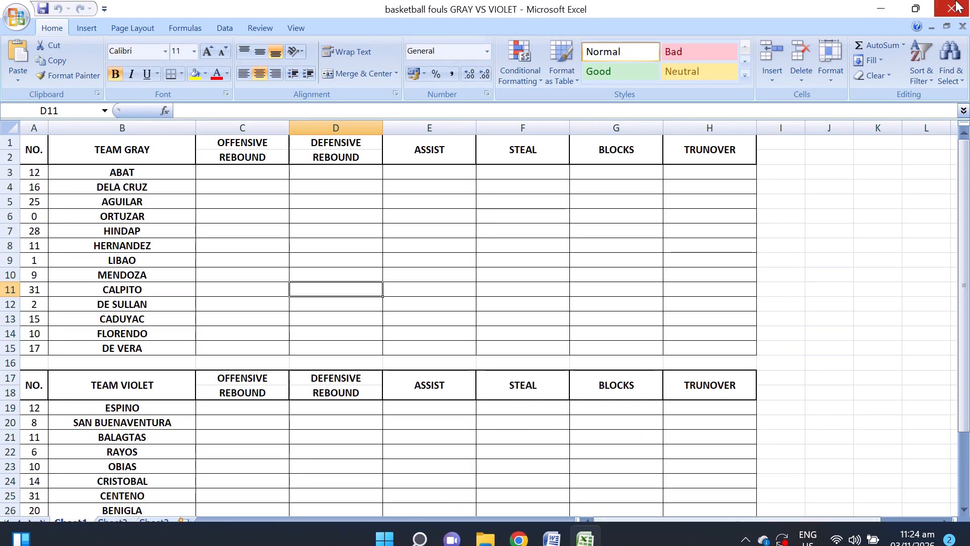
{"action": "left_click", "coordinate": [918, 4]}
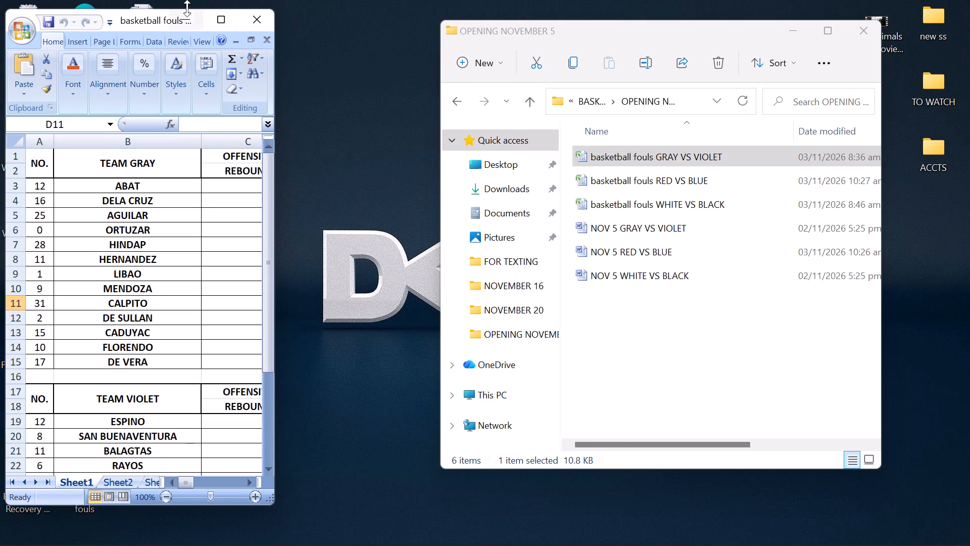
{"action": "left_click_drag", "start_coordinate": [186, 8], "coordinate": [183, 0]}
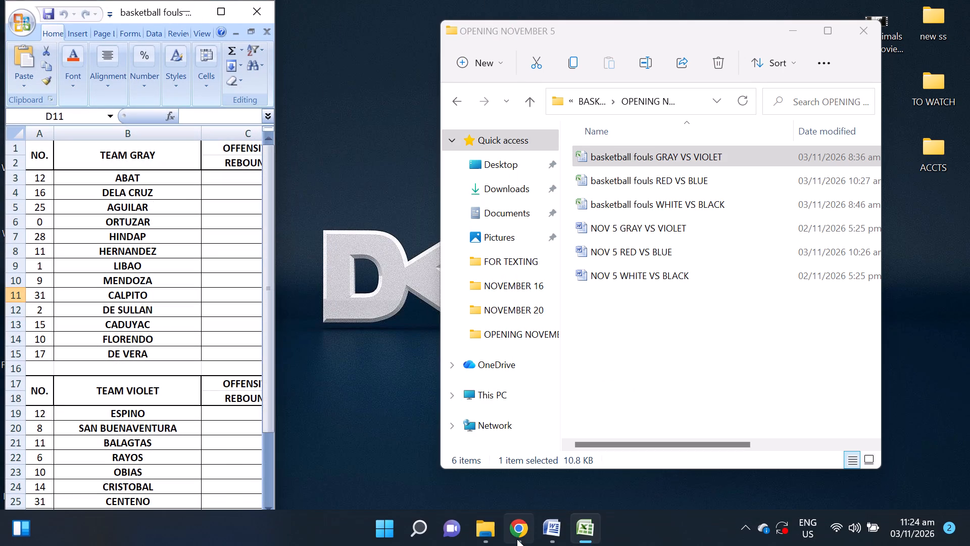
{"action": "left_click", "coordinate": [554, 532]}
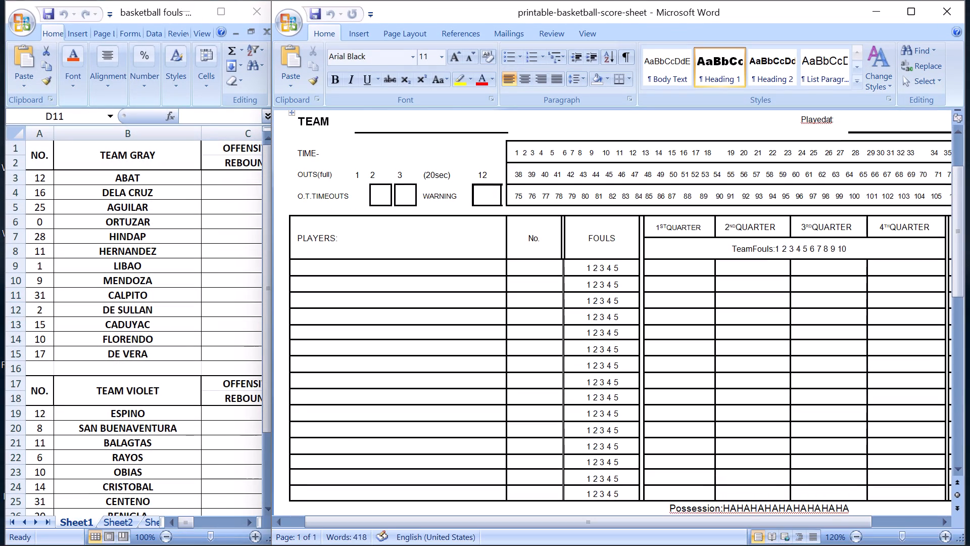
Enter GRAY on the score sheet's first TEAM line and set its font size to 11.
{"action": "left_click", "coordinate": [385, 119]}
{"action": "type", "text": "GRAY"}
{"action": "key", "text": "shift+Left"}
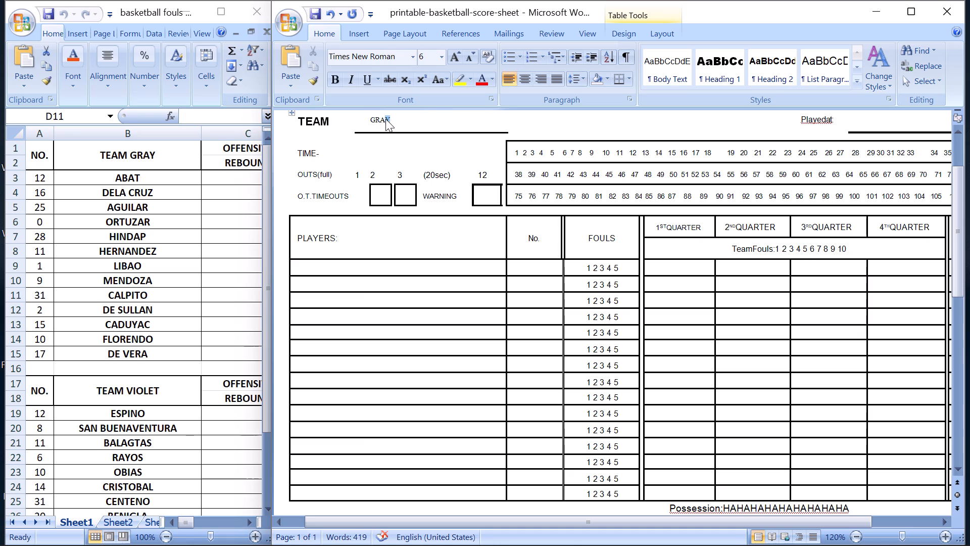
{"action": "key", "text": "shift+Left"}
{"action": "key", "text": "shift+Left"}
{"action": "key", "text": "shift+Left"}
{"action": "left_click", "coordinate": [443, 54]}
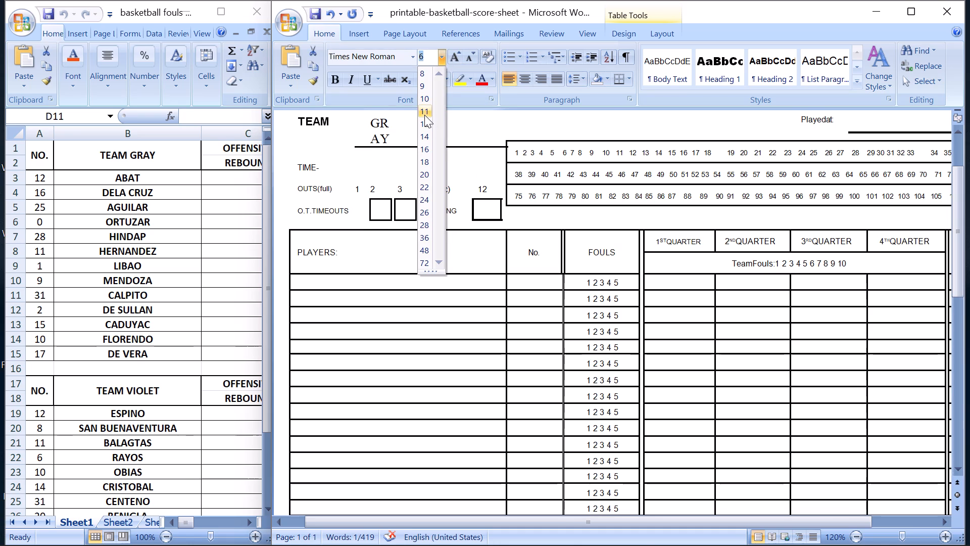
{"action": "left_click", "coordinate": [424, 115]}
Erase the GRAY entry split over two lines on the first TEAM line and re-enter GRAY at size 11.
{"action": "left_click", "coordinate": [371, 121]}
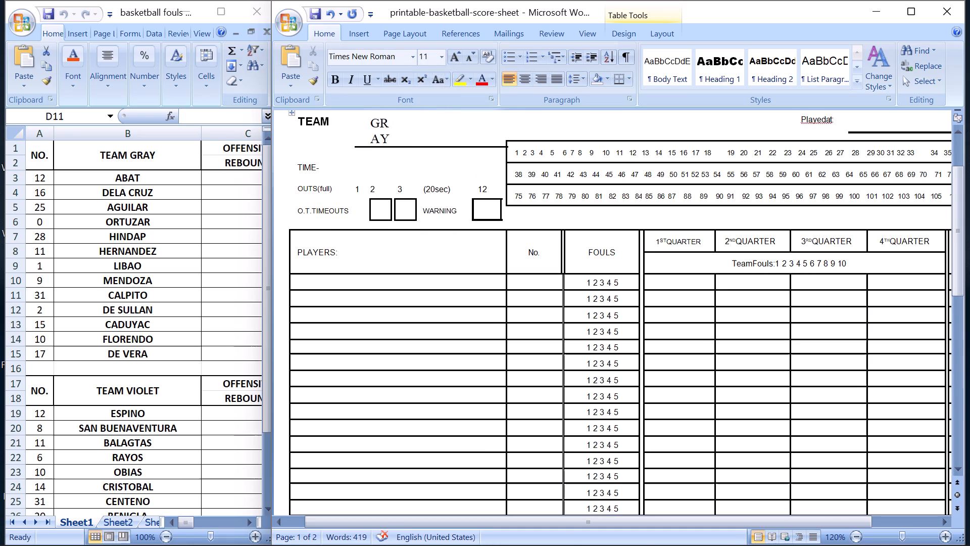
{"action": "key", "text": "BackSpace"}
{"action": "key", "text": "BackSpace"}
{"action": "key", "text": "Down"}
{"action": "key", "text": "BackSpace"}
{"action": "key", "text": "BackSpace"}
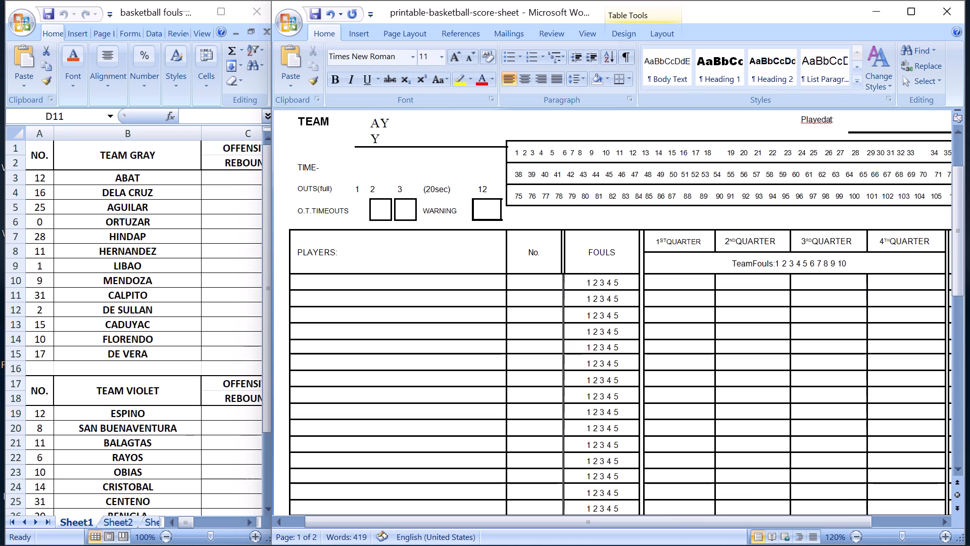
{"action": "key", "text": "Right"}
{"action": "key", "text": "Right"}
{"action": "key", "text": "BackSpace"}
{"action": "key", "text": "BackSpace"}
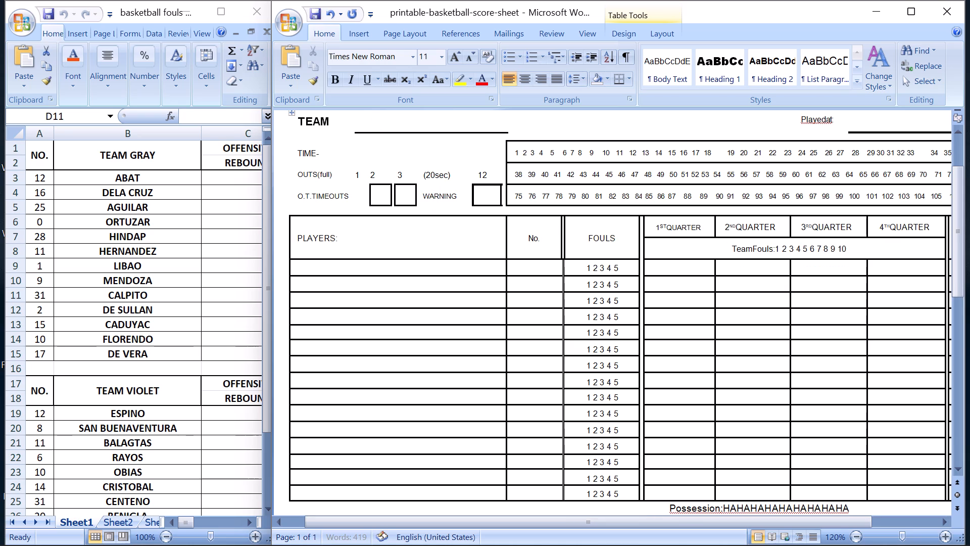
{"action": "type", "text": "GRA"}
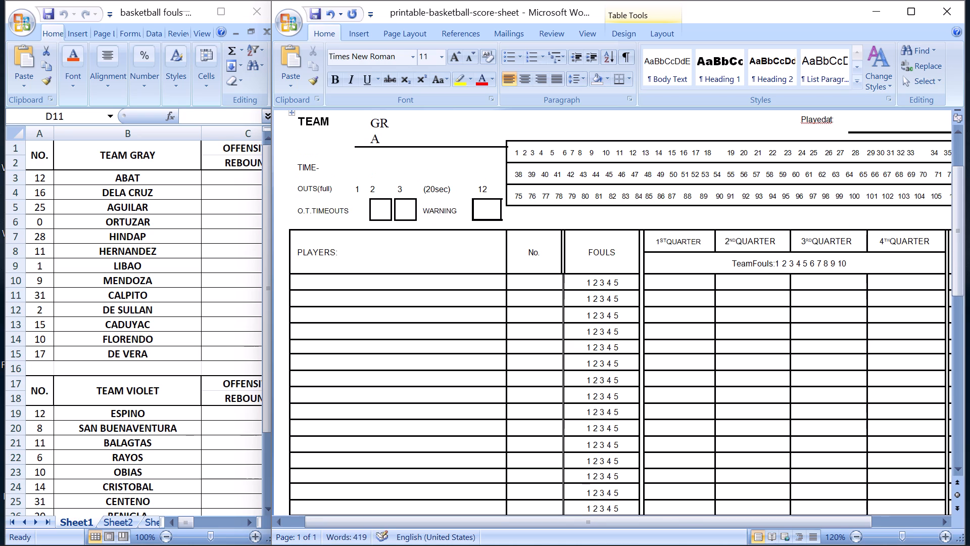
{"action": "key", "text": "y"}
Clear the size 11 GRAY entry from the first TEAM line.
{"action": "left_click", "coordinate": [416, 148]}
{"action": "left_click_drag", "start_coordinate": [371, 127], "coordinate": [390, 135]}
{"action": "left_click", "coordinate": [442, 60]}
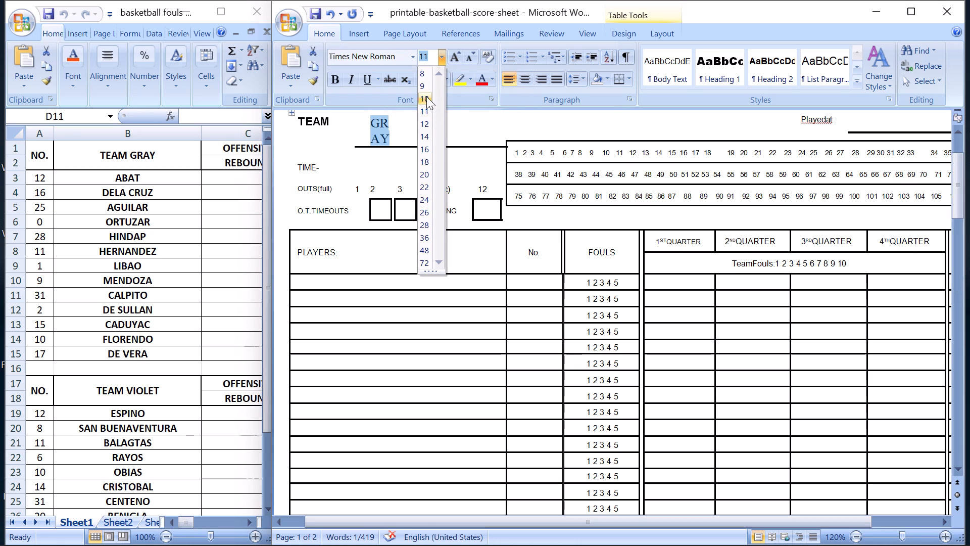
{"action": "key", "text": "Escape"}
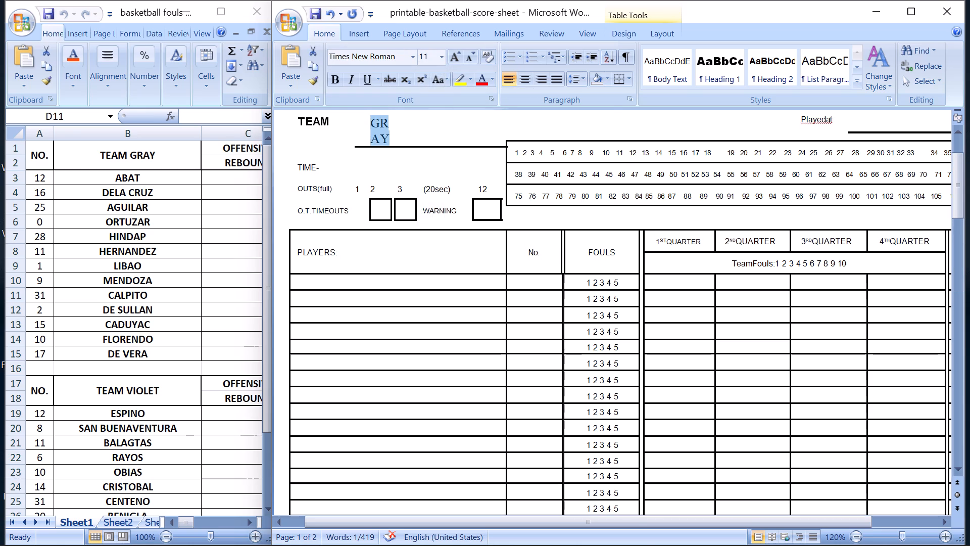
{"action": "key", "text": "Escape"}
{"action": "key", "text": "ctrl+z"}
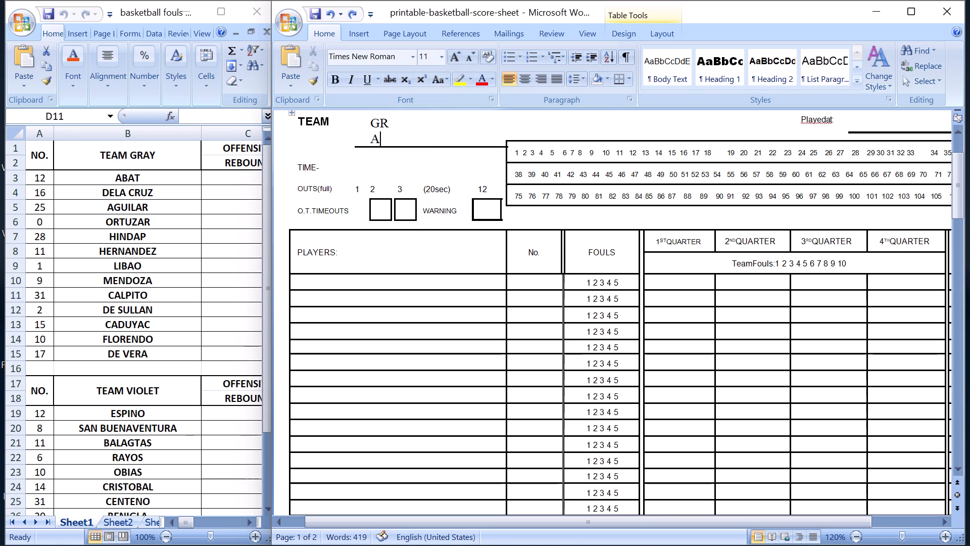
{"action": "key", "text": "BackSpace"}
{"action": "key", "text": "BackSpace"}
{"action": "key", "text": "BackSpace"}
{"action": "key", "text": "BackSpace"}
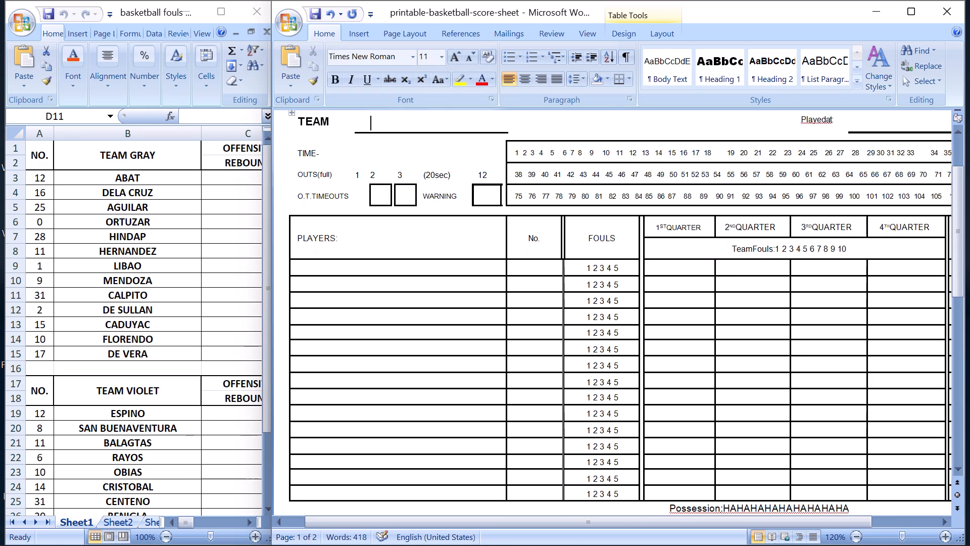
Enter GRAY near the middle of the first TEAM line.
{"action": "left_click", "coordinate": [403, 126]}
{"action": "left_click_drag", "start_coordinate": [396, 119], "coordinate": [410, 122]}
{"action": "left_click_drag", "start_coordinate": [359, 120], "coordinate": [427, 125]}
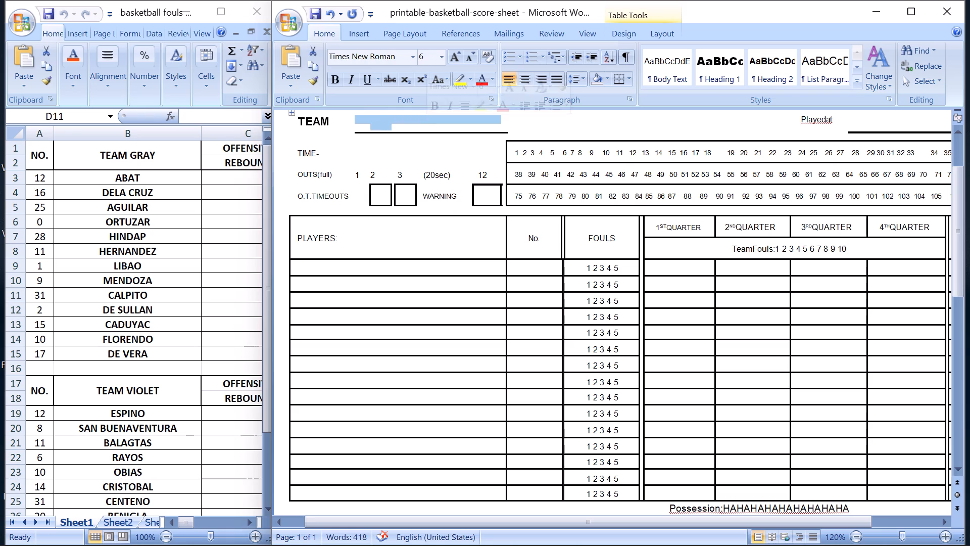
{"action": "left_click", "coordinate": [400, 118]}
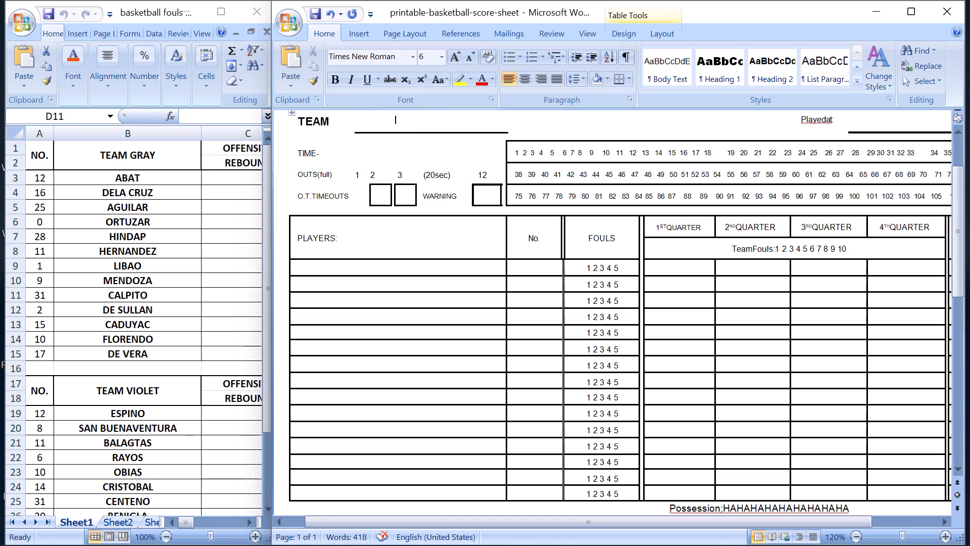
{"action": "type", "text": "GRAY"}
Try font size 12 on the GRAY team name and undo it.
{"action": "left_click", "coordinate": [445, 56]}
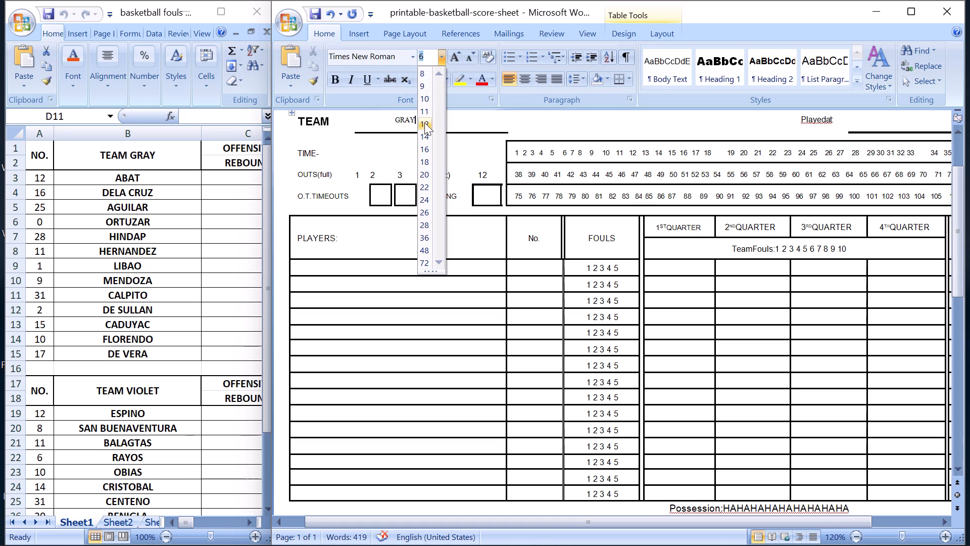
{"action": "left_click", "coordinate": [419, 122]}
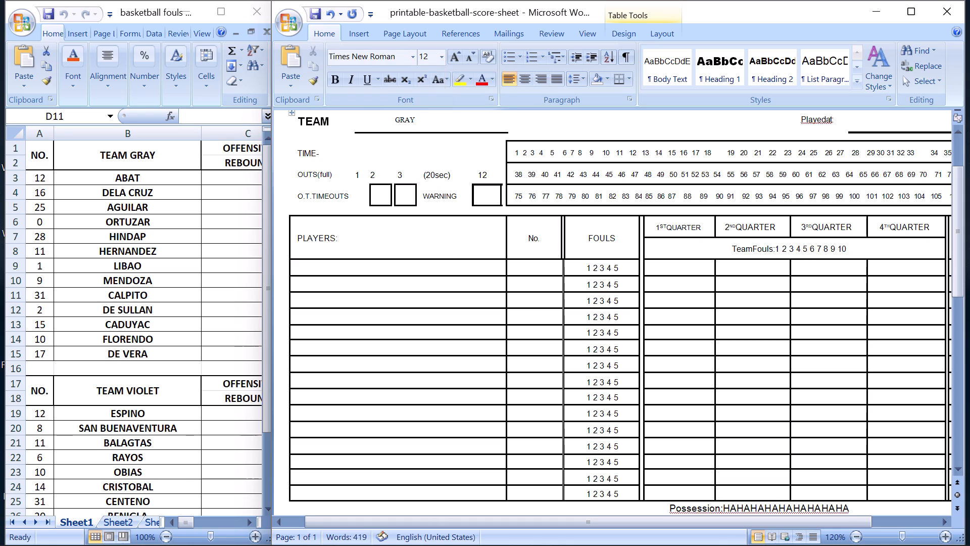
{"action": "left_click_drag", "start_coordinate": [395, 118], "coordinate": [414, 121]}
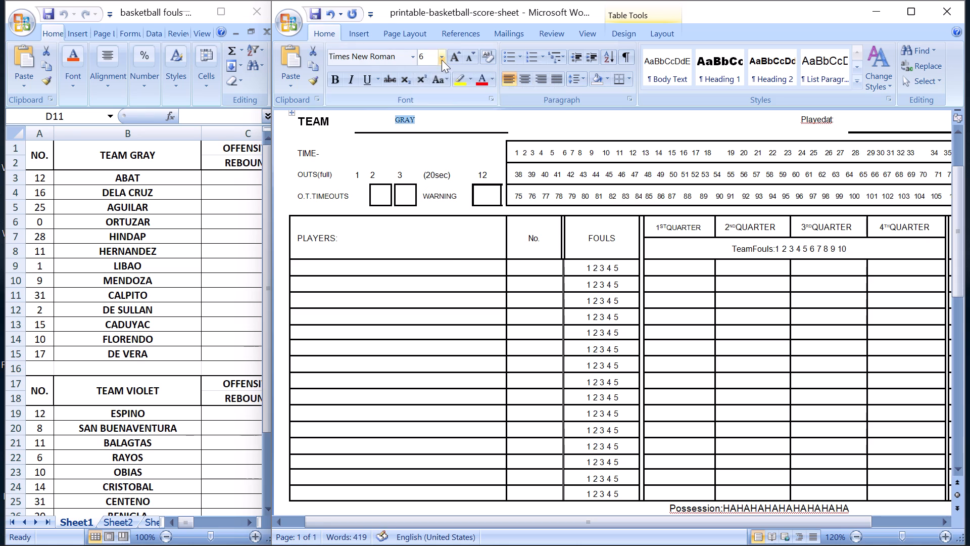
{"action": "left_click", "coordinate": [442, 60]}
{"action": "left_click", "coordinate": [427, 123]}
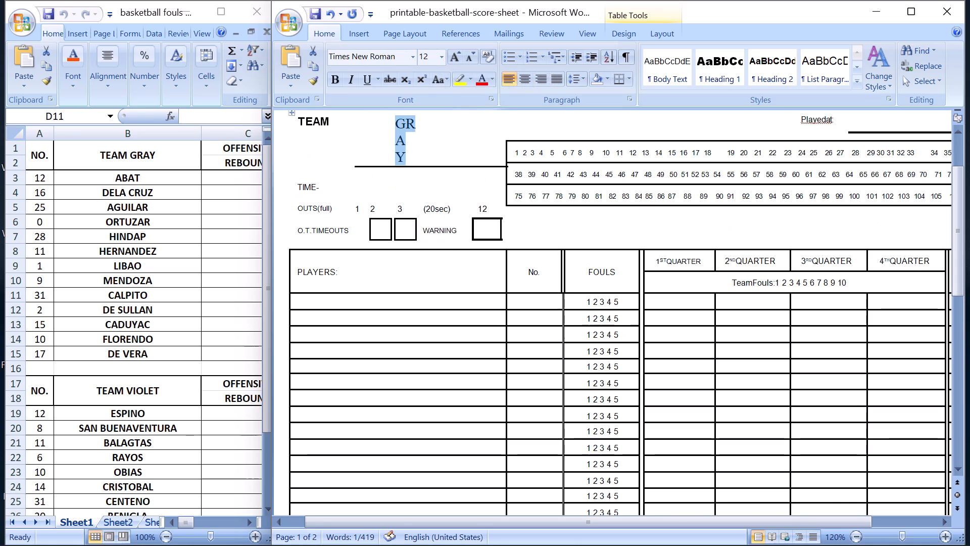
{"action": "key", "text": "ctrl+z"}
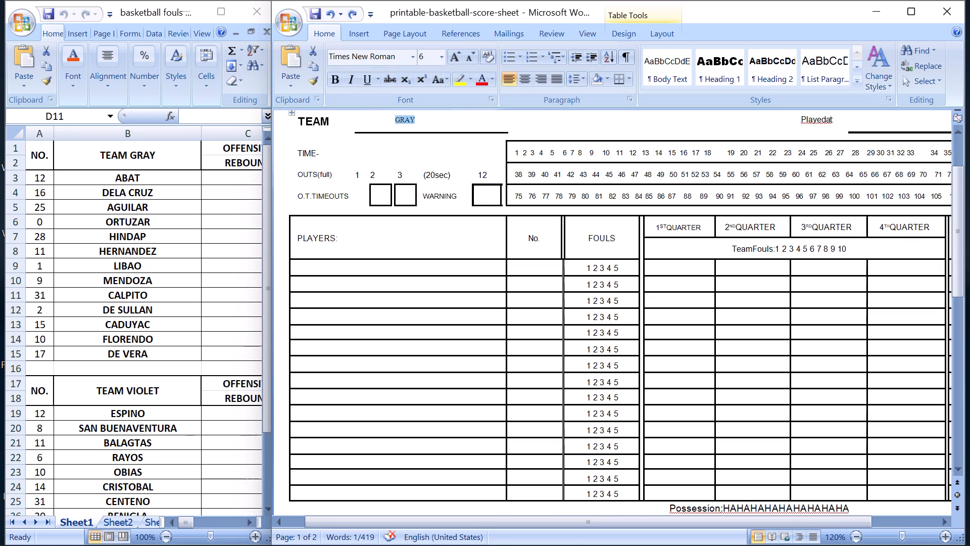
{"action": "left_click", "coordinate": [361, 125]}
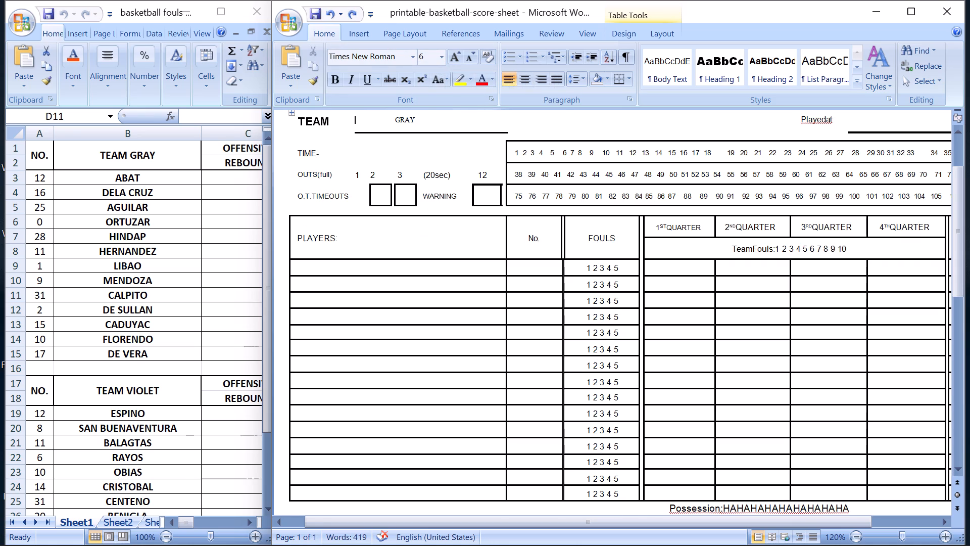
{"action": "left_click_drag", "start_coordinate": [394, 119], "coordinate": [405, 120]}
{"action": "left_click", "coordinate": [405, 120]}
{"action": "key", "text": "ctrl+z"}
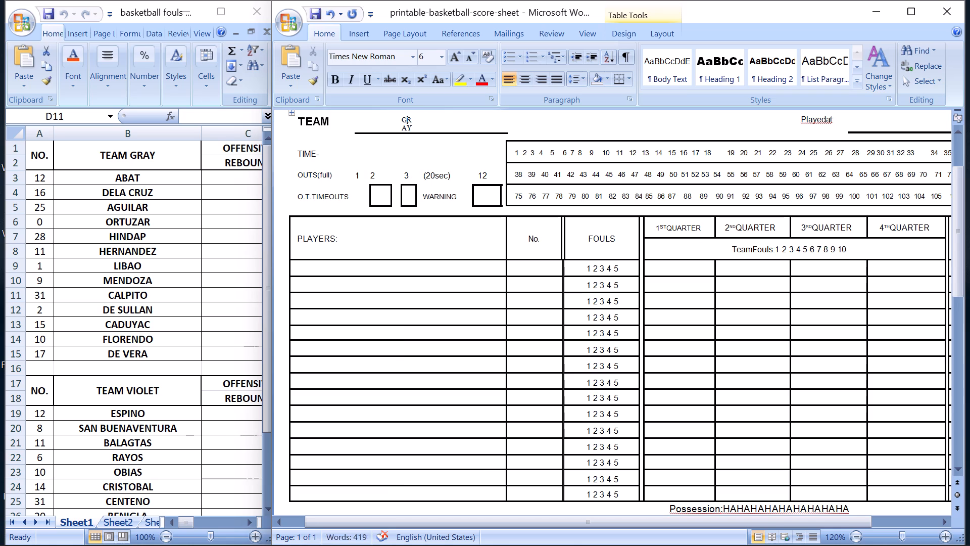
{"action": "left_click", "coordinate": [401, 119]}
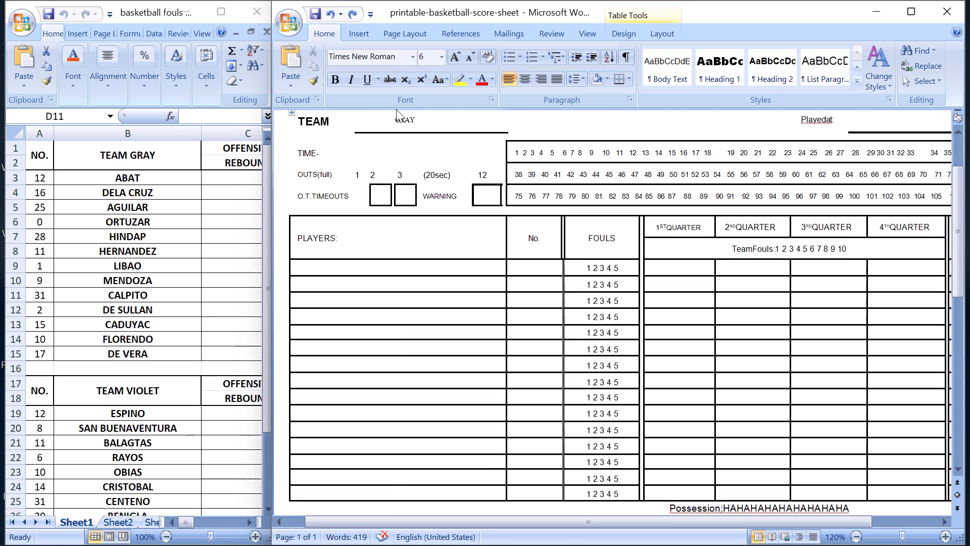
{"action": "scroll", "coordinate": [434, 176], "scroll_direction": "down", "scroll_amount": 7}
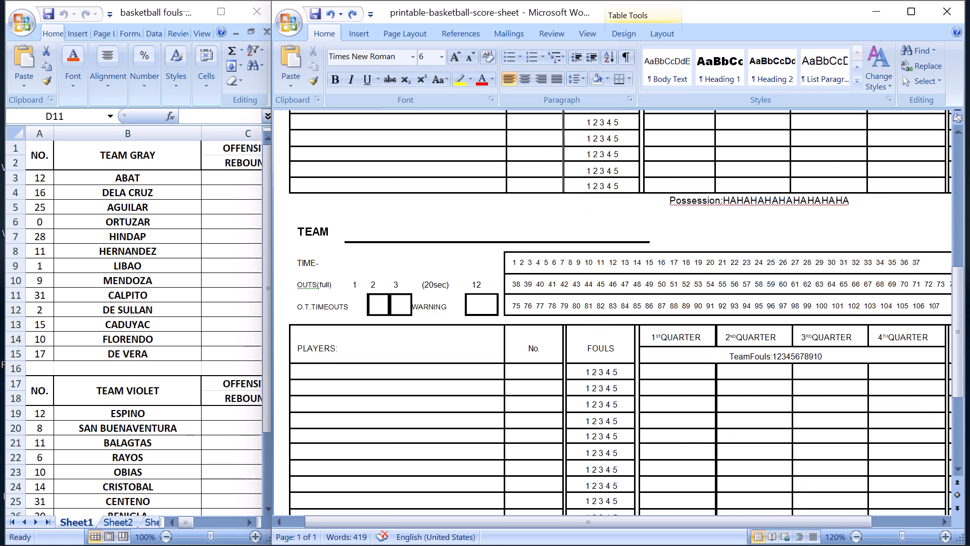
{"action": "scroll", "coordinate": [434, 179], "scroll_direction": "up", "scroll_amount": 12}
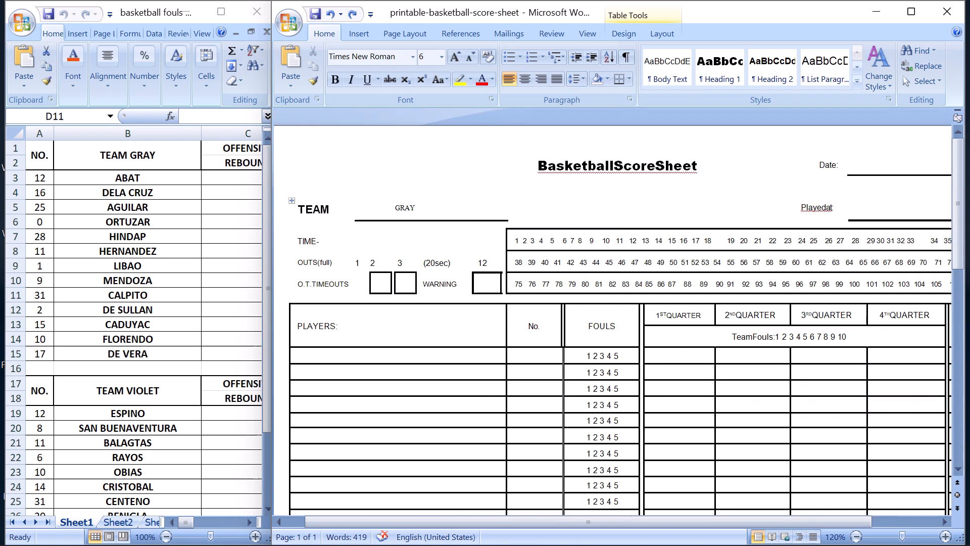
Erase the size 6 GRAY entry from the first TEAM line.
{"action": "scroll", "coordinate": [434, 179], "scroll_direction": "up", "scroll_amount": 2}
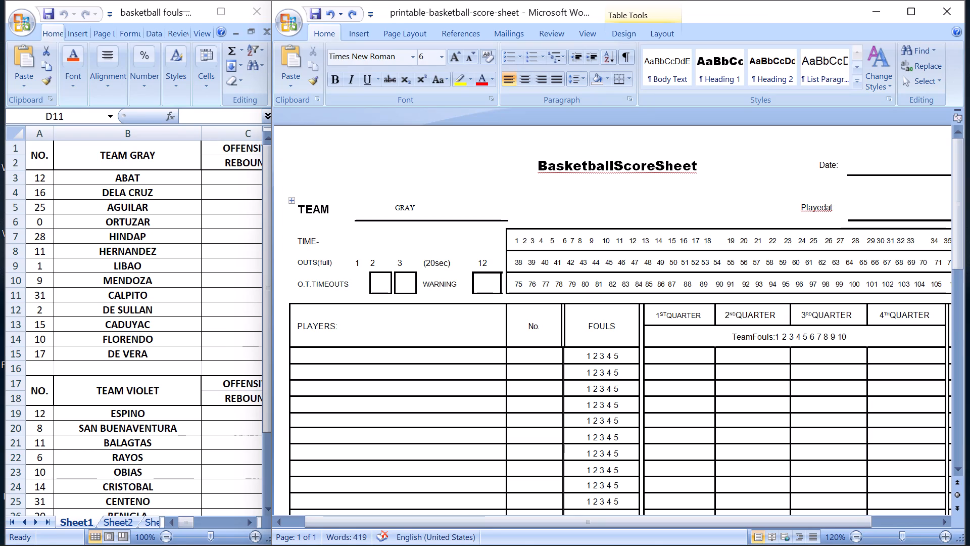
{"action": "key", "text": "Right"}
{"action": "key", "text": "Right"}
{"action": "key", "text": "Right"}
{"action": "key", "text": "BackSpace"}
{"action": "key", "text": "BackSpace"}
{"action": "key", "text": "BackSpace"}
{"action": "key", "text": "BackSpace"}
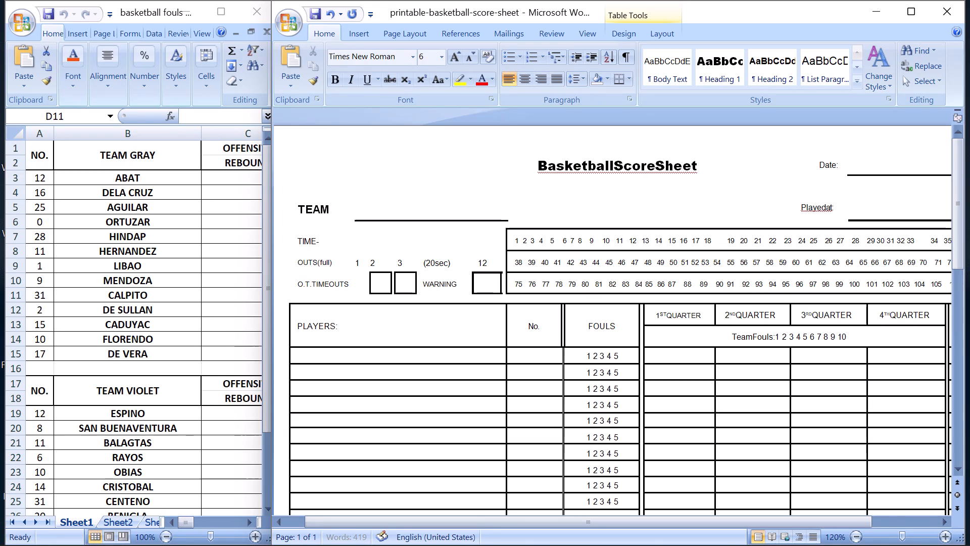
{"action": "key", "text": "BackSpace"}
{"action": "key", "text": "BackSpace"}
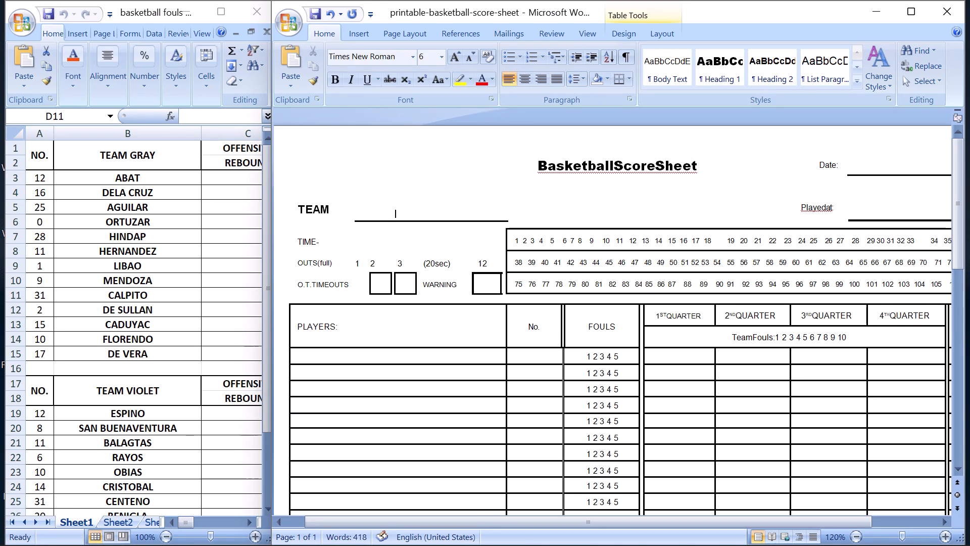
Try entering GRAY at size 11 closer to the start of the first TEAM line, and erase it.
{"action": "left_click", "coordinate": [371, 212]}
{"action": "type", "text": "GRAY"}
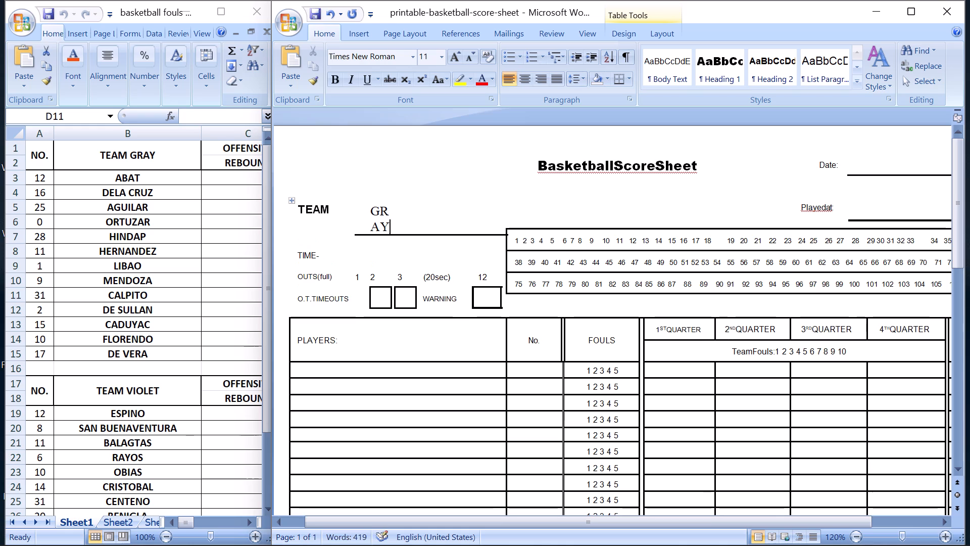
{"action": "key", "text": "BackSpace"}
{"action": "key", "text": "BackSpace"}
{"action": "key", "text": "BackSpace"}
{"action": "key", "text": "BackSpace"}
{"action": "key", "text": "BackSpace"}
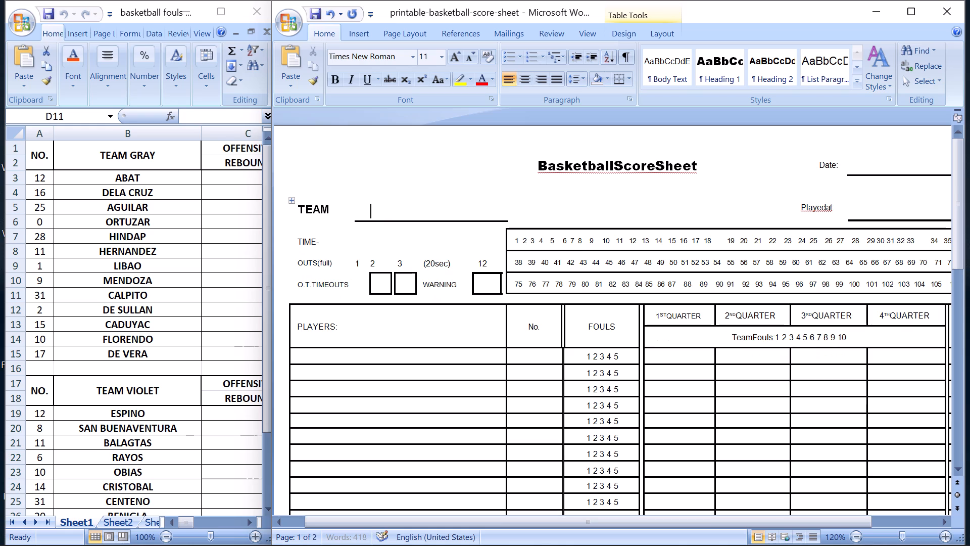
Remove the blank line above the first TEAM row.
{"action": "left_click", "coordinate": [371, 181]}
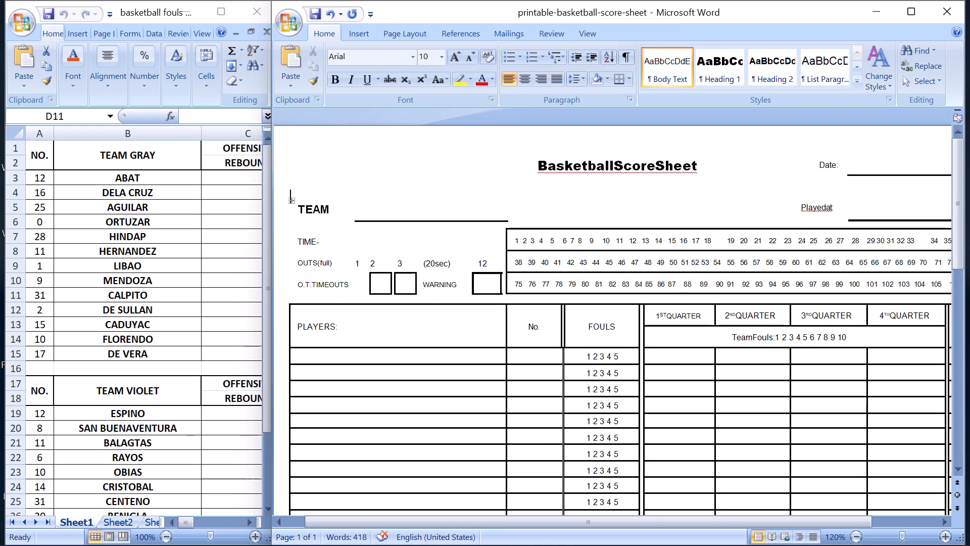
{"action": "key", "text": "BackSpace"}
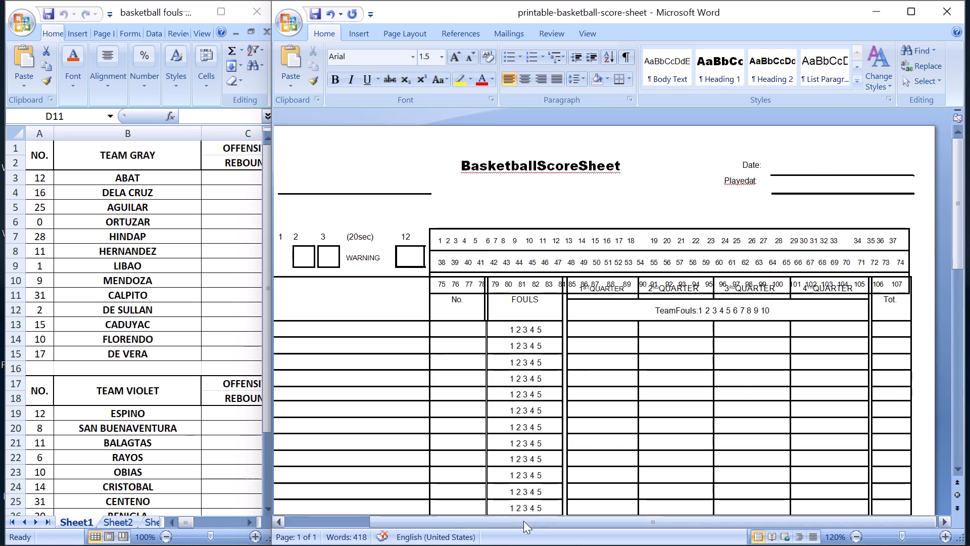
Insert spaces between all the H and A letters on the Possession line below the first players table.
{"action": "left_click_drag", "start_coordinate": [523, 521], "coordinate": [436, 521]}
{"action": "scroll", "coordinate": [399, 195], "scroll_direction": "down", "scroll_amount": 5}
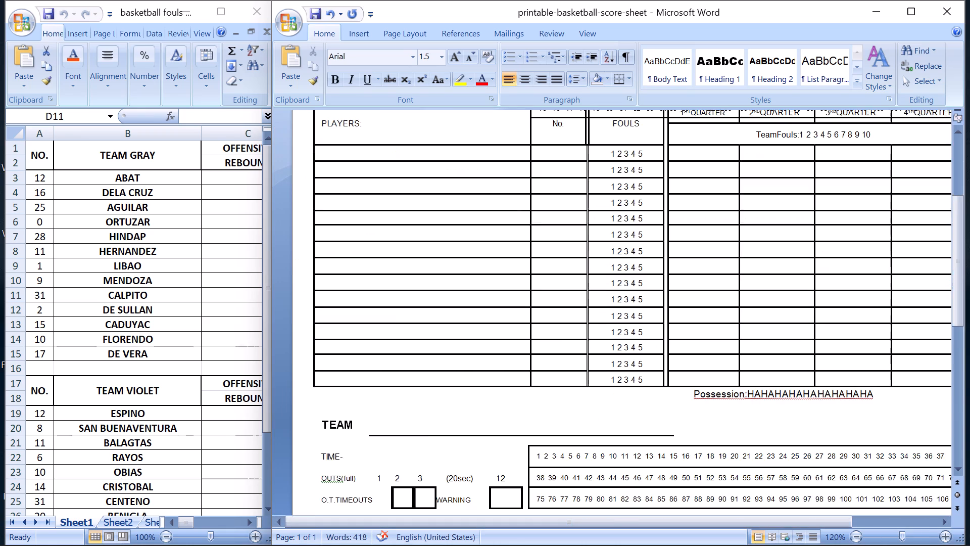
{"action": "scroll", "coordinate": [399, 195], "scroll_direction": "down", "scroll_amount": 5}
{"action": "scroll", "coordinate": [399, 195], "scroll_direction": "up", "scroll_amount": 1}
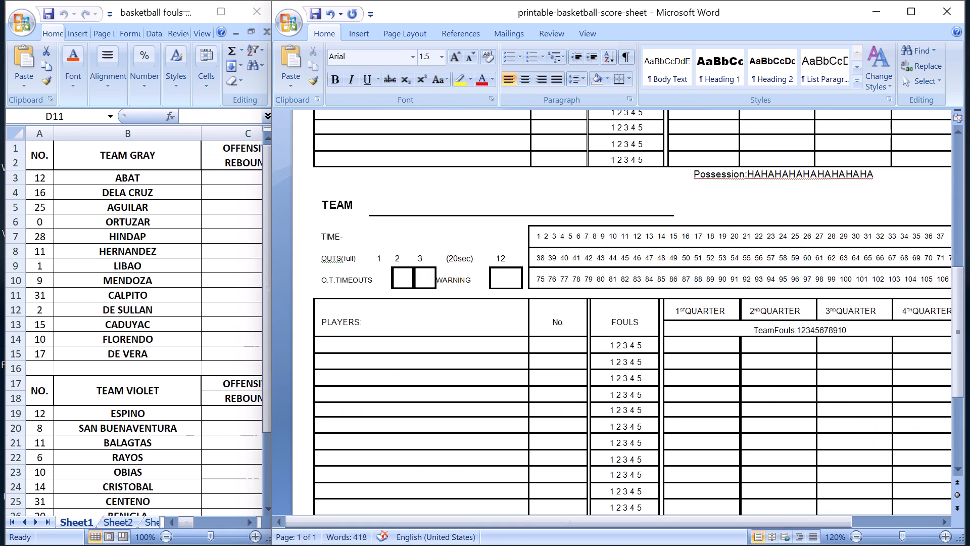
{"action": "left_click", "coordinate": [754, 172]}
{"action": "key", "text": "space"}
{"action": "left_click", "coordinate": [764, 174]}
{"action": "key", "text": "space"}
{"action": "left_click", "coordinate": [775, 174]}
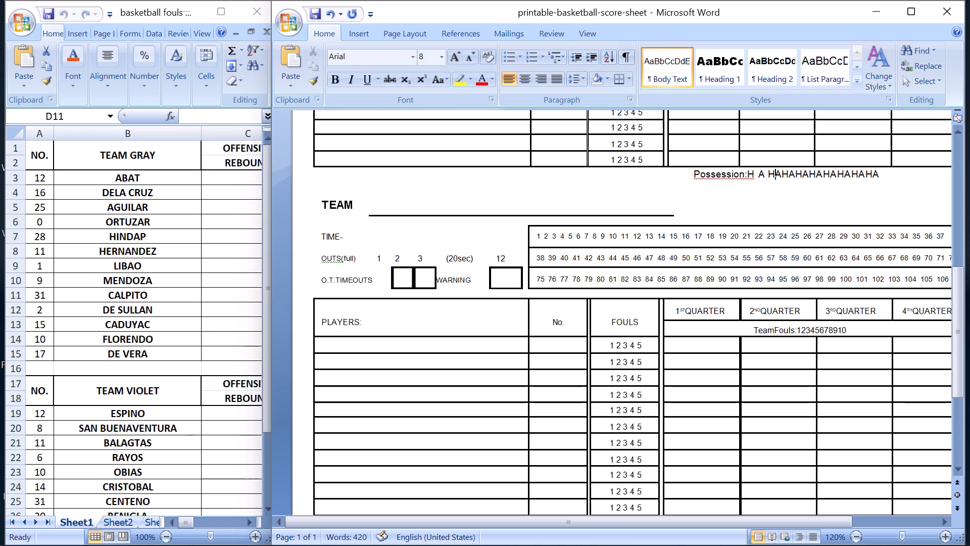
{"action": "key", "text": "space"}
{"action": "left_click", "coordinate": [787, 174]}
{"action": "key", "text": "space"}
{"action": "left_click", "coordinate": [796, 174]}
{"action": "key", "text": "space"}
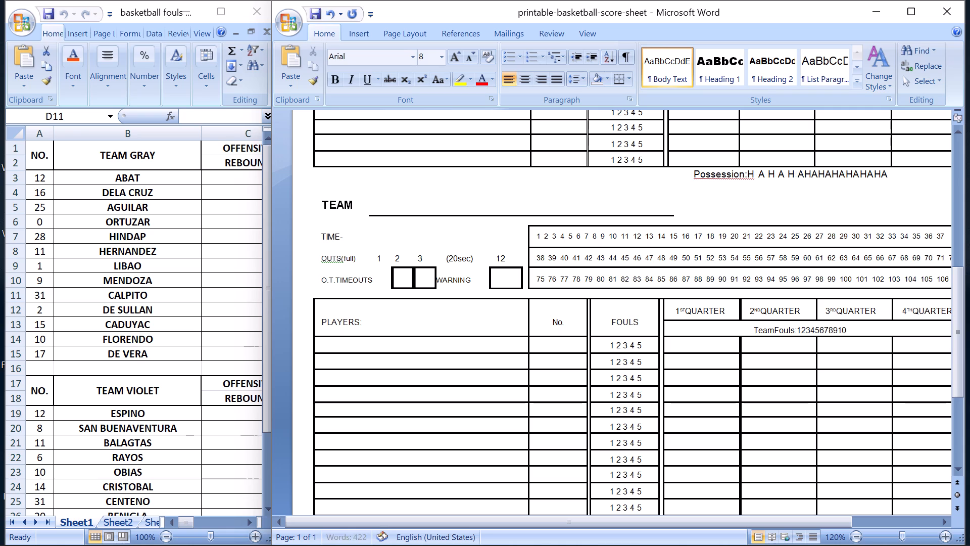
{"action": "left_click", "coordinate": [805, 174]}
{"action": "key", "text": "space"}
{"action": "left_click", "coordinate": [813, 174]}
{"action": "key", "text": "space"}
{"action": "left_click", "coordinate": [825, 175]}
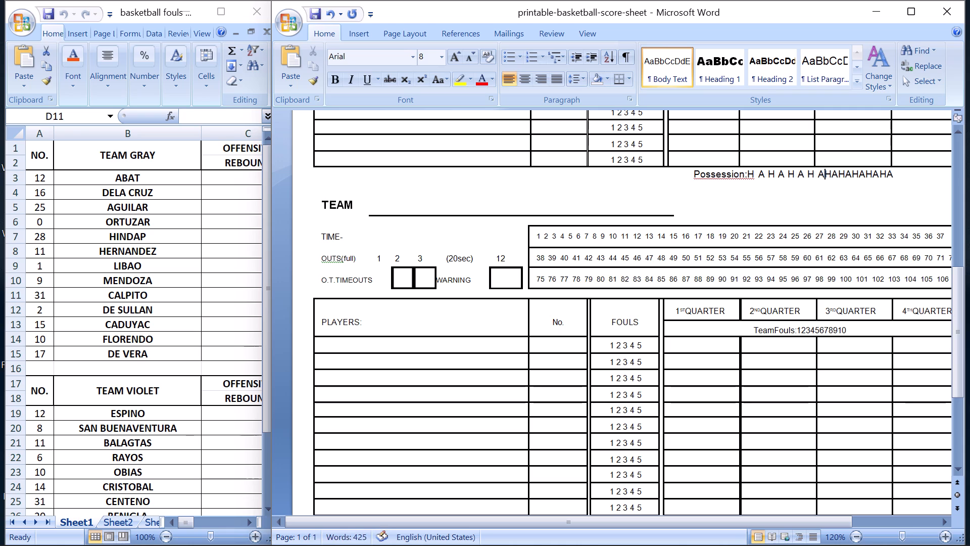
{"action": "key", "text": "space"}
{"action": "left_click", "coordinate": [837, 175]}
{"action": "key", "text": "space"}
{"action": "left_click", "coordinate": [846, 177]}
{"action": "key", "text": "space"}
{"action": "left_click", "coordinate": [858, 177]}
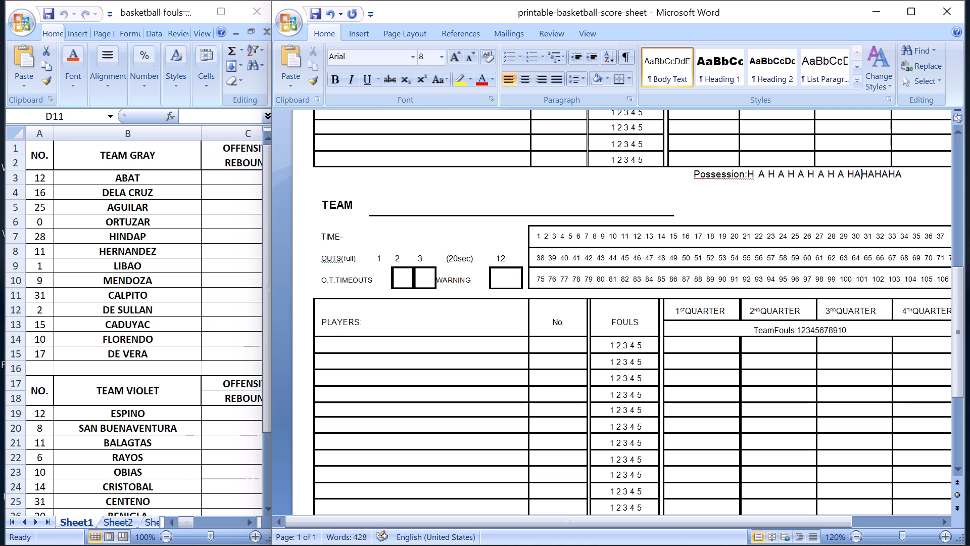
{"action": "left_click", "coordinate": [854, 174]}
{"action": "key", "text": "space"}
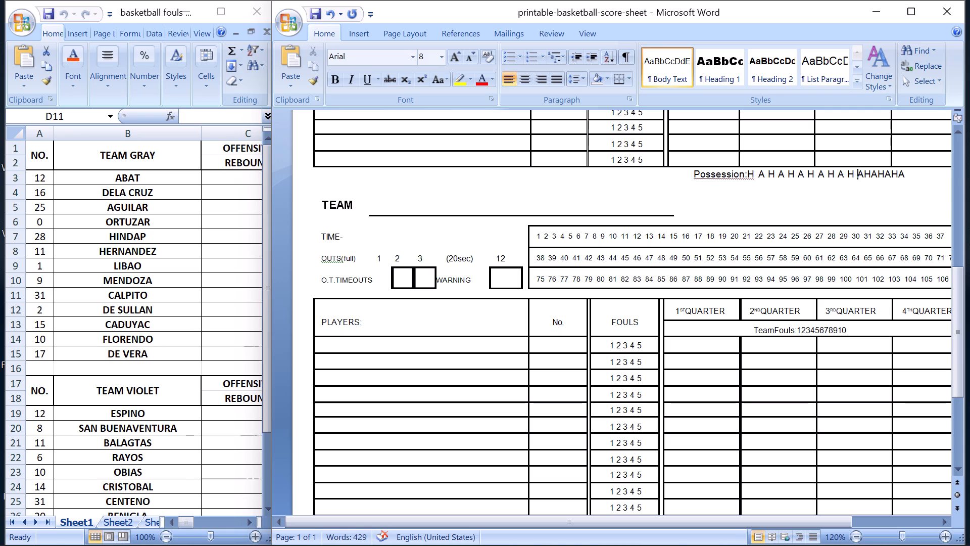
{"action": "left_click", "coordinate": [864, 174]}
{"action": "key", "text": "space"}
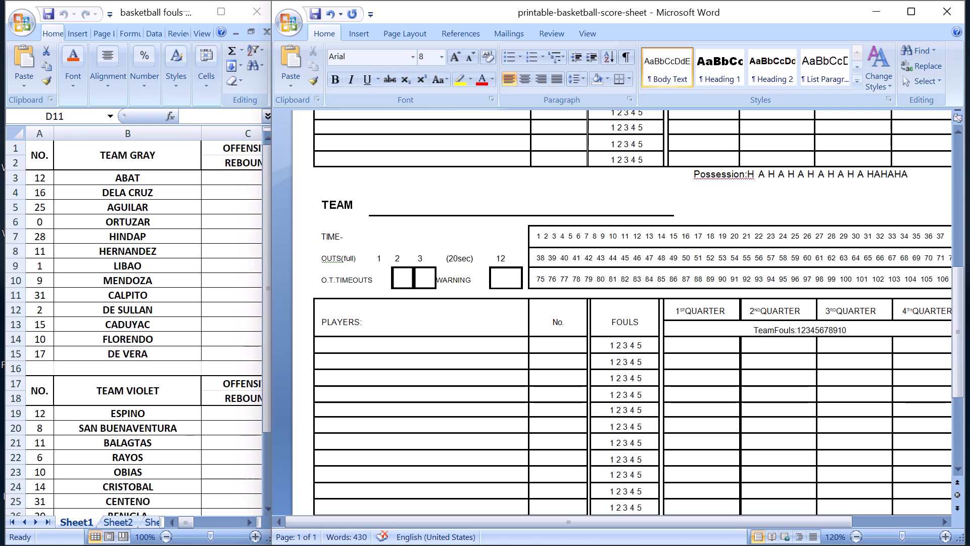
{"action": "left_click", "coordinate": [874, 175]}
{"action": "key", "text": "space"}
{"action": "left_click", "coordinate": [884, 175]}
{"action": "key", "text": "space"}
{"action": "left_click", "coordinate": [895, 175]}
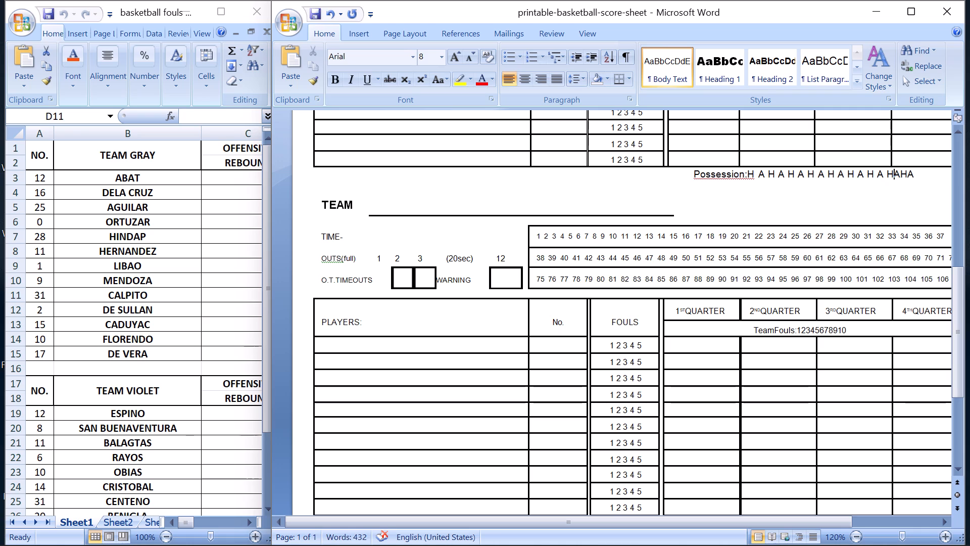
{"action": "key", "text": "space"}
{"action": "left_click", "coordinate": [904, 175]}
{"action": "key", "text": "space"}
{"action": "left_click", "coordinate": [915, 176]}
{"action": "key", "text": "space"}
Save the basketball score sheet.
{"action": "scroll", "coordinate": [700, 264], "scroll_direction": "down", "scroll_amount": 6}
{"action": "scroll", "coordinate": [645, 383], "scroll_direction": "up", "scroll_amount": 4}
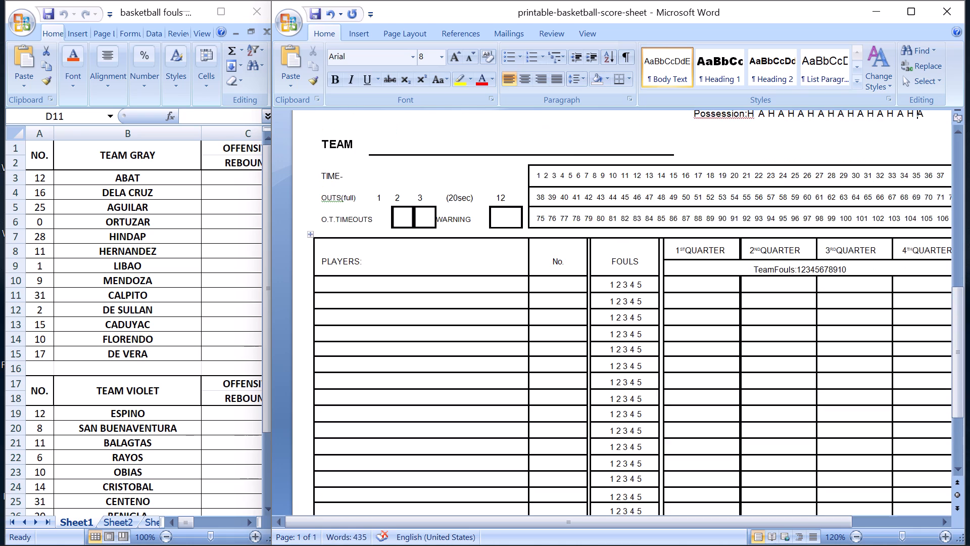
{"action": "scroll", "coordinate": [645, 383], "scroll_direction": "up", "scroll_amount": 2}
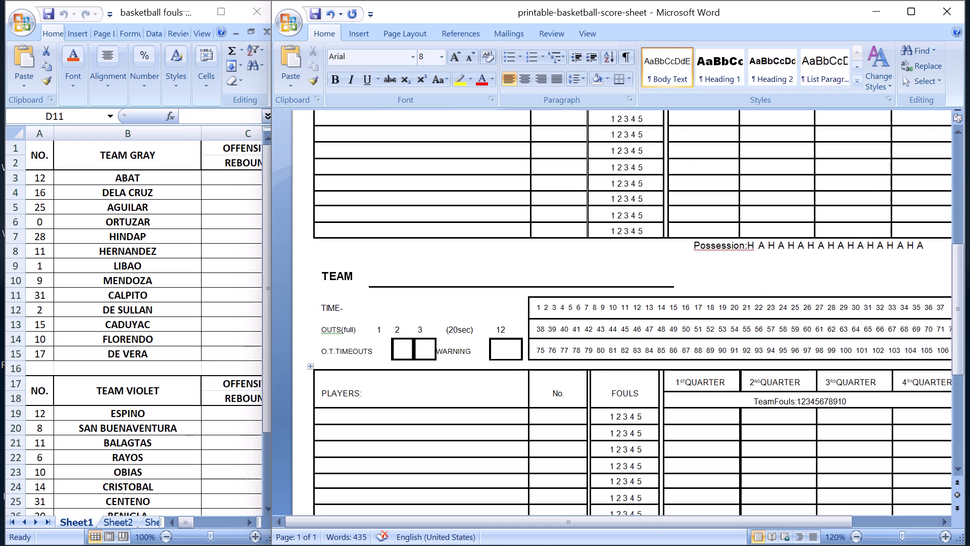
{"action": "key", "text": "ctrl+s"}
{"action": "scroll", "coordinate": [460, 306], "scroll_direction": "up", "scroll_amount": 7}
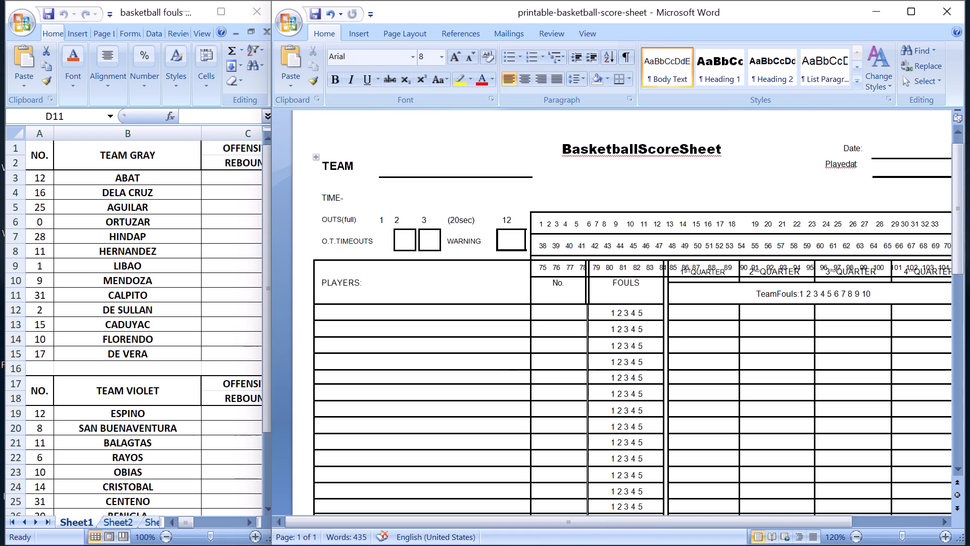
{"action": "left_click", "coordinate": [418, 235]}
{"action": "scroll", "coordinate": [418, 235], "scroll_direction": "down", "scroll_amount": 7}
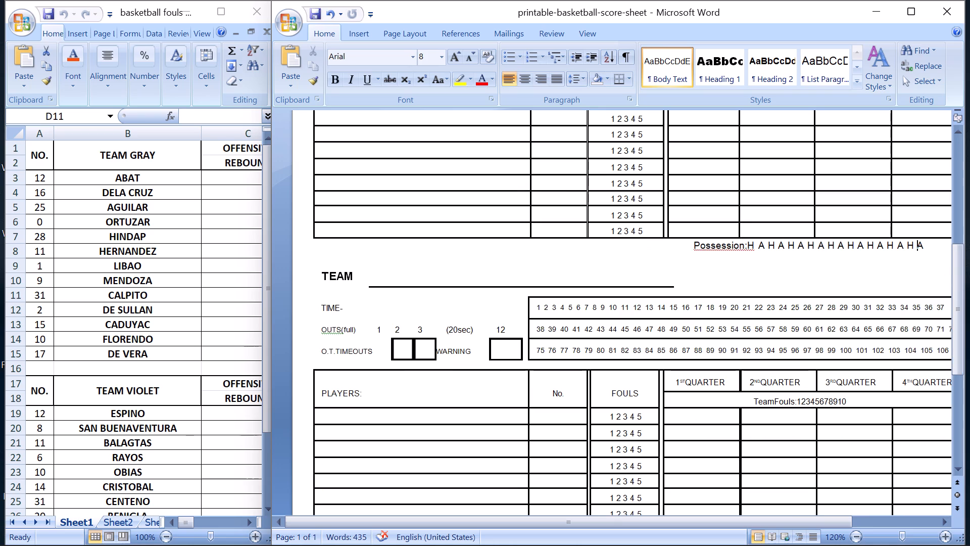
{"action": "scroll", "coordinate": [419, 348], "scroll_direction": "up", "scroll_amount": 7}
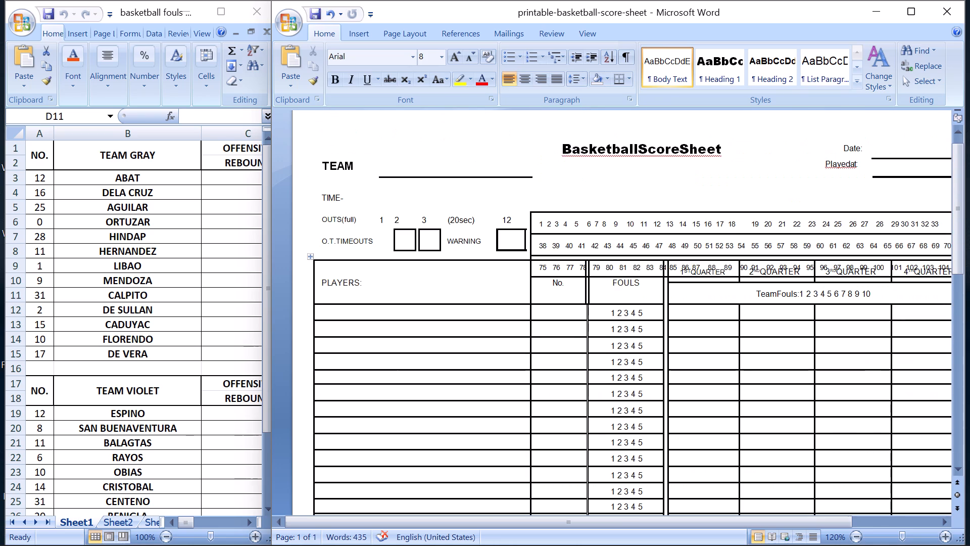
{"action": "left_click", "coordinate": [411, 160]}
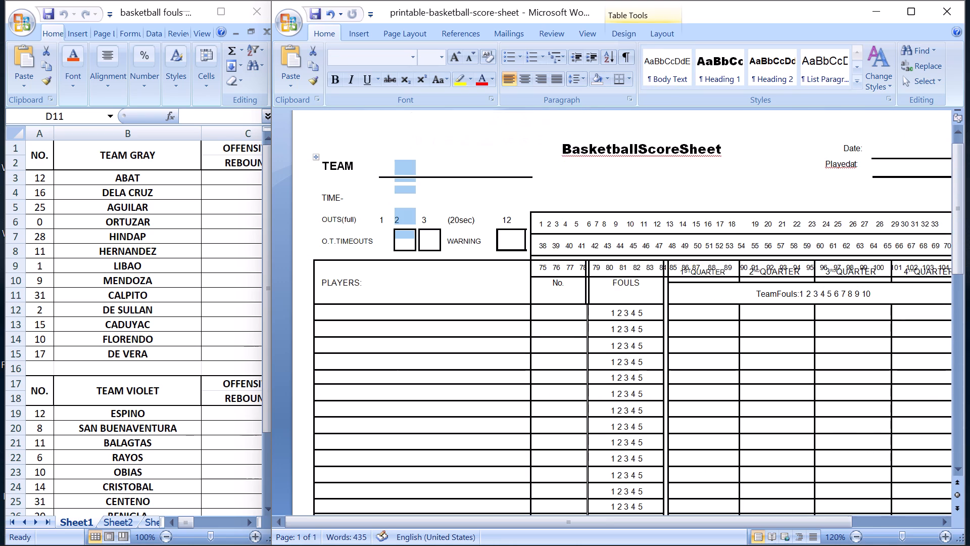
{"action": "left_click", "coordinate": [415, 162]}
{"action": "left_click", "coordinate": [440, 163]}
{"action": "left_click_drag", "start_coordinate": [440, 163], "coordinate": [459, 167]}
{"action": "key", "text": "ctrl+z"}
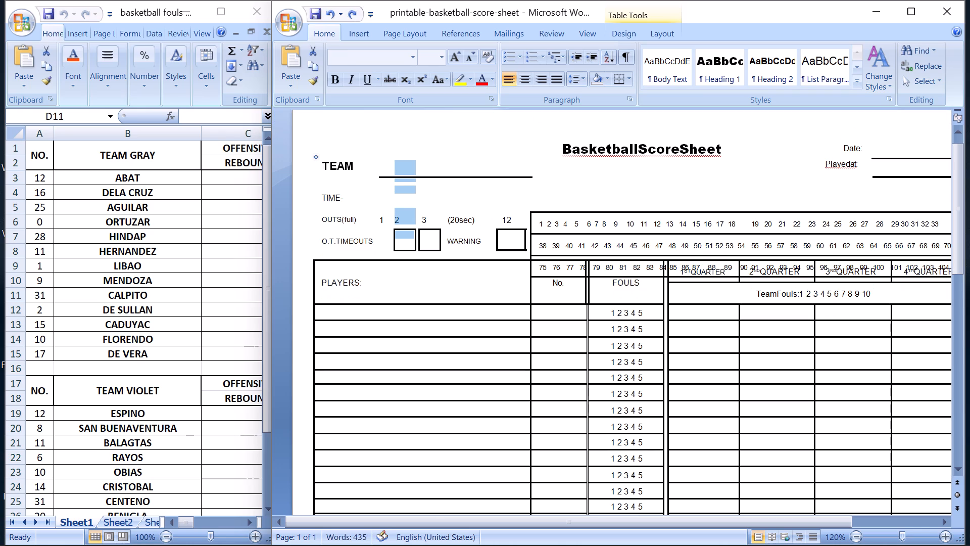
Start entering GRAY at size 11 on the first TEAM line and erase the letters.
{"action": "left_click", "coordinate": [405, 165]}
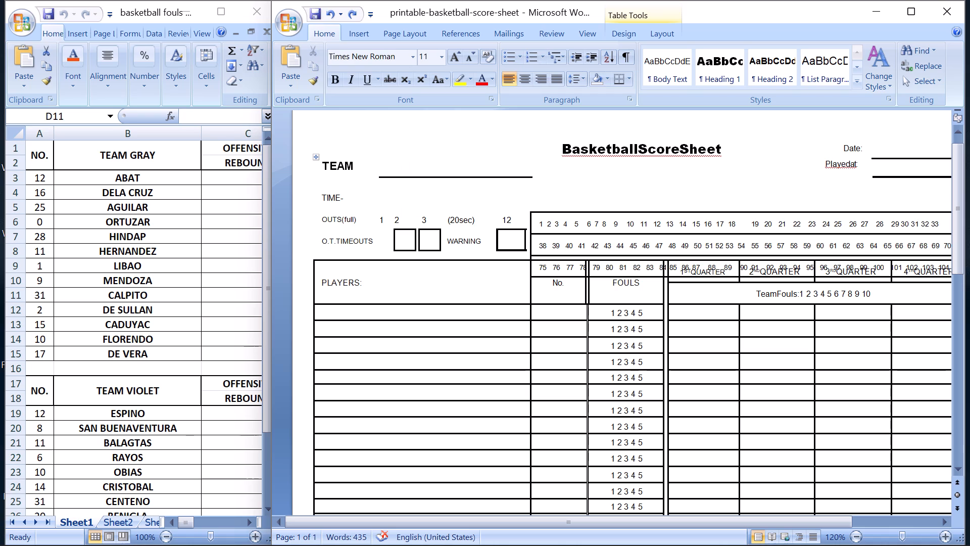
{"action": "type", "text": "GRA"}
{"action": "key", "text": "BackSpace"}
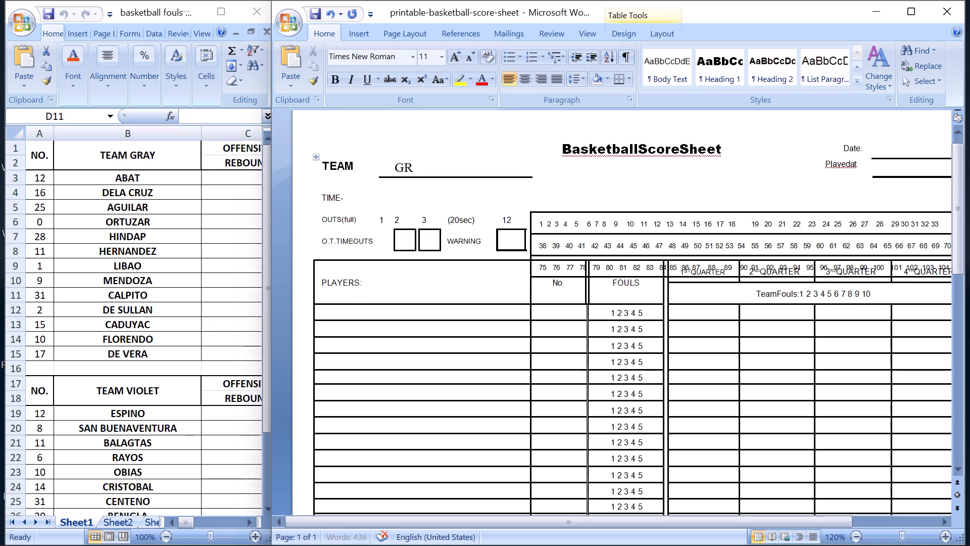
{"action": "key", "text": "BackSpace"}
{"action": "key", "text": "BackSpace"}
Enter GRAY at font size 8 on the first TEAM line.
{"action": "left_click", "coordinate": [443, 54]}
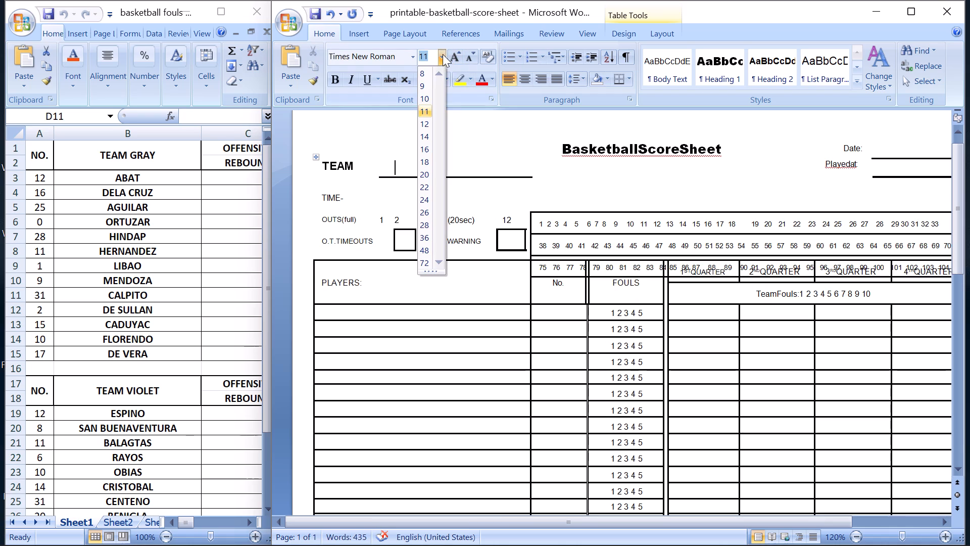
{"action": "left_click", "coordinate": [430, 76]}
{"action": "type", "text": "GRAY"}
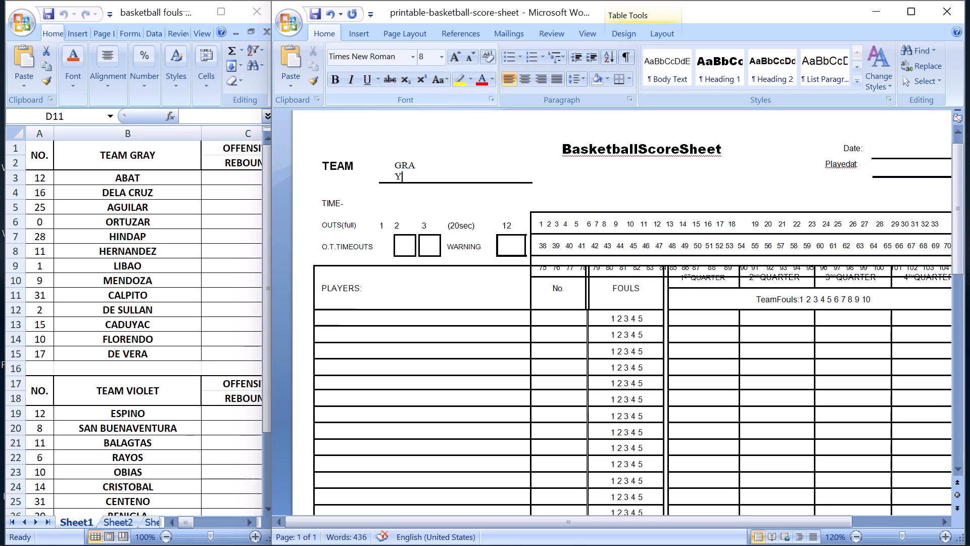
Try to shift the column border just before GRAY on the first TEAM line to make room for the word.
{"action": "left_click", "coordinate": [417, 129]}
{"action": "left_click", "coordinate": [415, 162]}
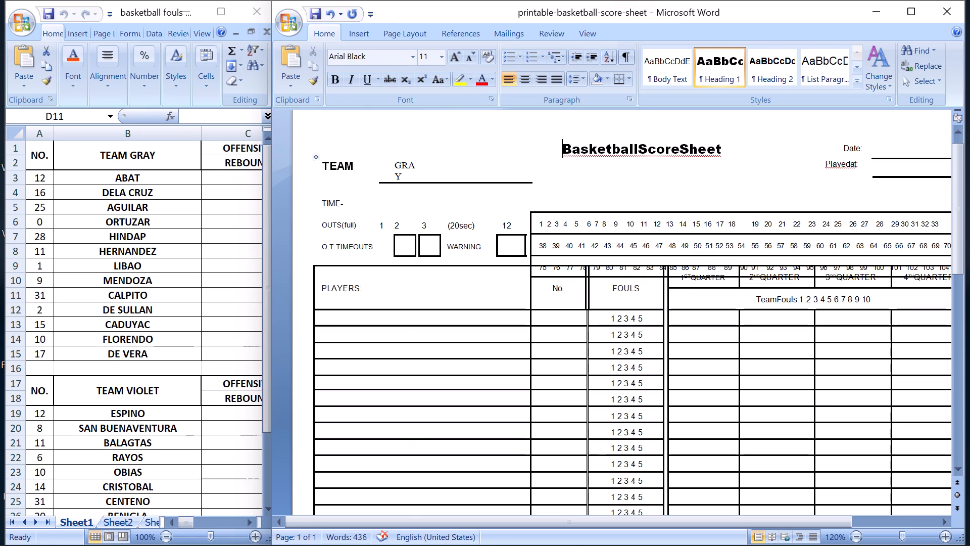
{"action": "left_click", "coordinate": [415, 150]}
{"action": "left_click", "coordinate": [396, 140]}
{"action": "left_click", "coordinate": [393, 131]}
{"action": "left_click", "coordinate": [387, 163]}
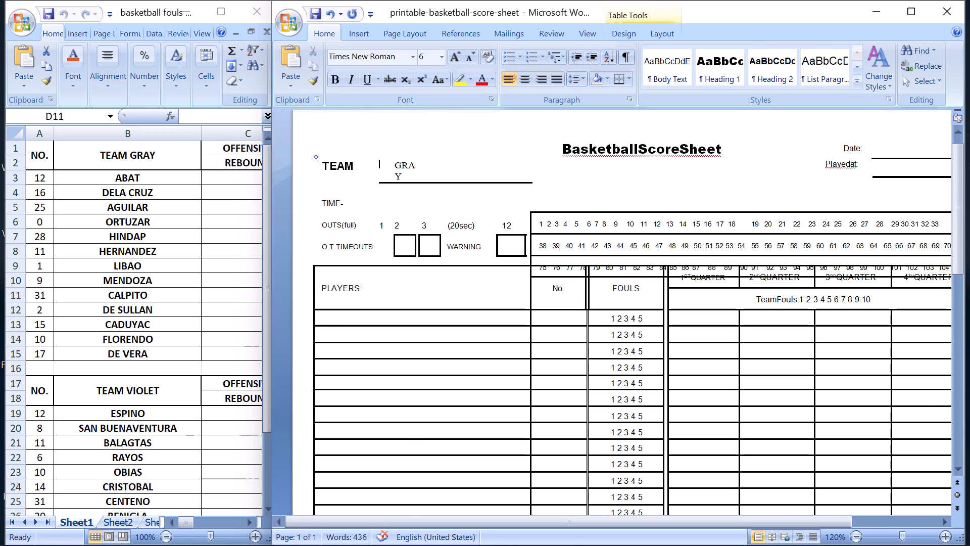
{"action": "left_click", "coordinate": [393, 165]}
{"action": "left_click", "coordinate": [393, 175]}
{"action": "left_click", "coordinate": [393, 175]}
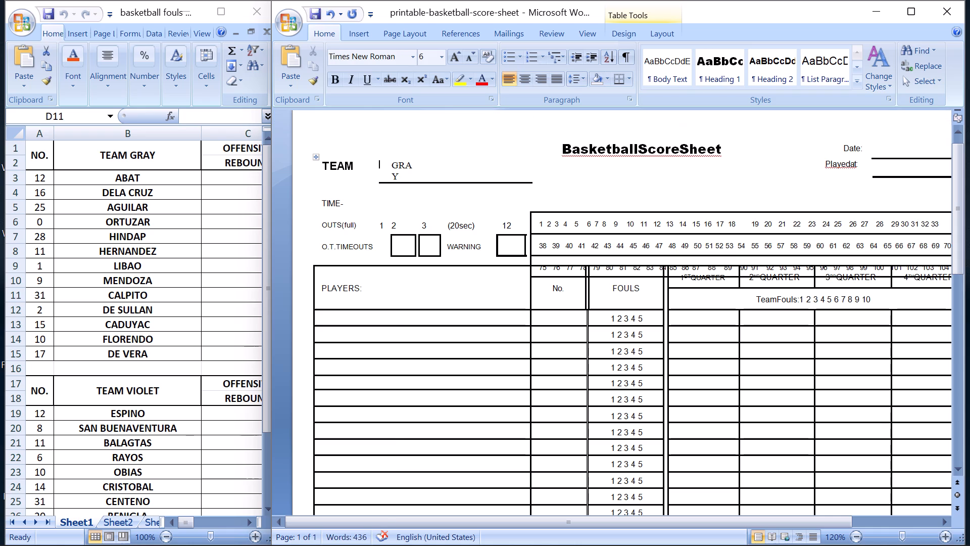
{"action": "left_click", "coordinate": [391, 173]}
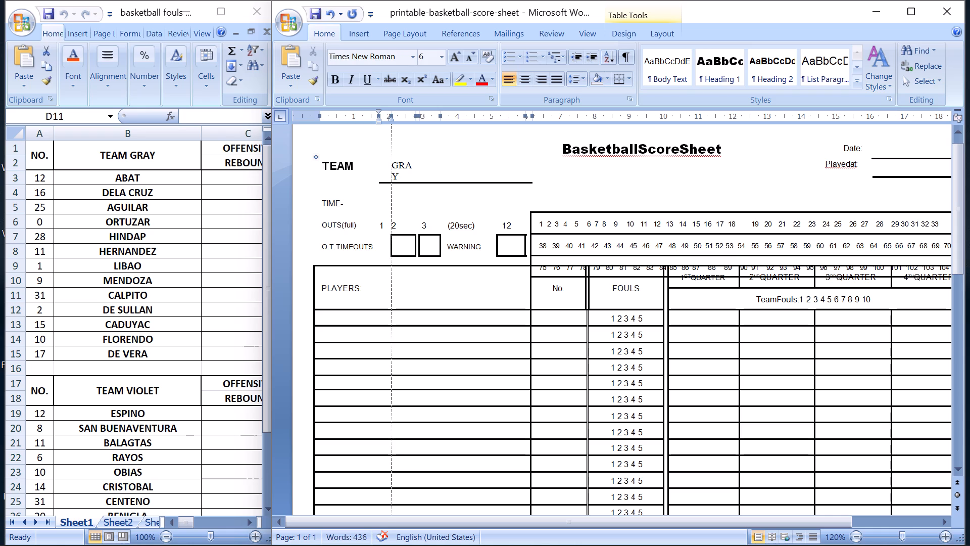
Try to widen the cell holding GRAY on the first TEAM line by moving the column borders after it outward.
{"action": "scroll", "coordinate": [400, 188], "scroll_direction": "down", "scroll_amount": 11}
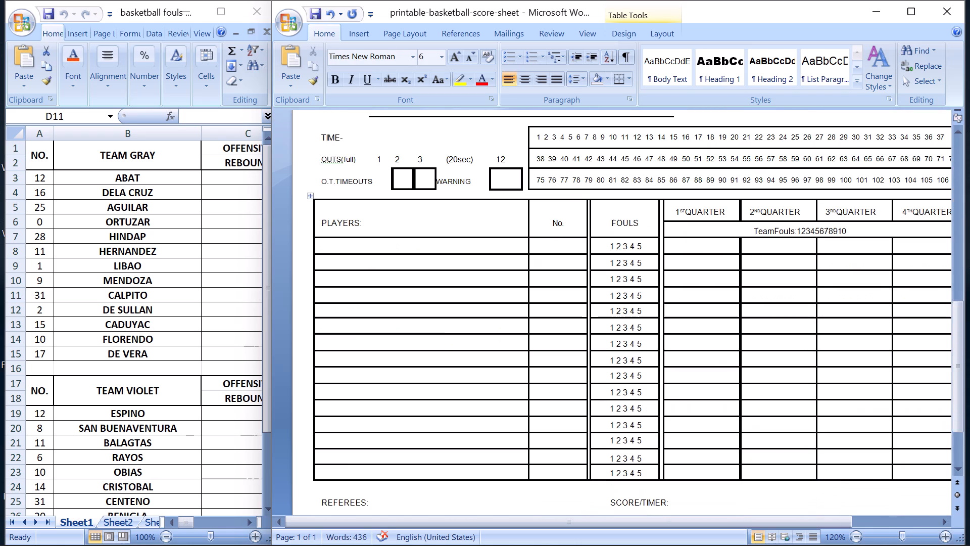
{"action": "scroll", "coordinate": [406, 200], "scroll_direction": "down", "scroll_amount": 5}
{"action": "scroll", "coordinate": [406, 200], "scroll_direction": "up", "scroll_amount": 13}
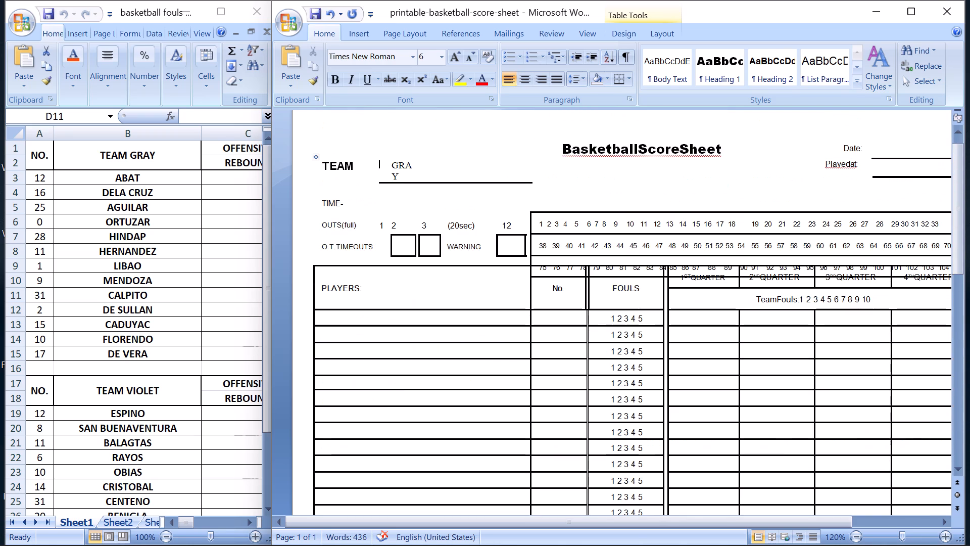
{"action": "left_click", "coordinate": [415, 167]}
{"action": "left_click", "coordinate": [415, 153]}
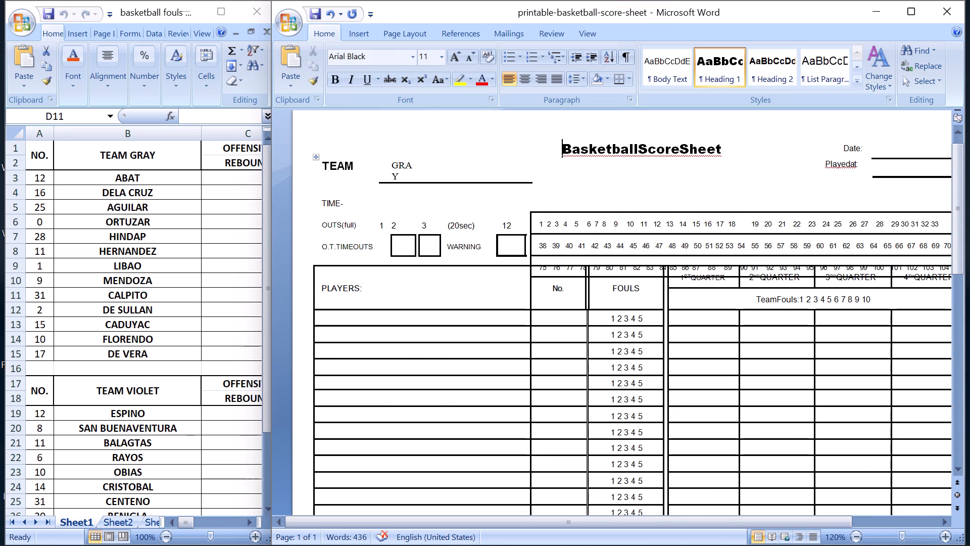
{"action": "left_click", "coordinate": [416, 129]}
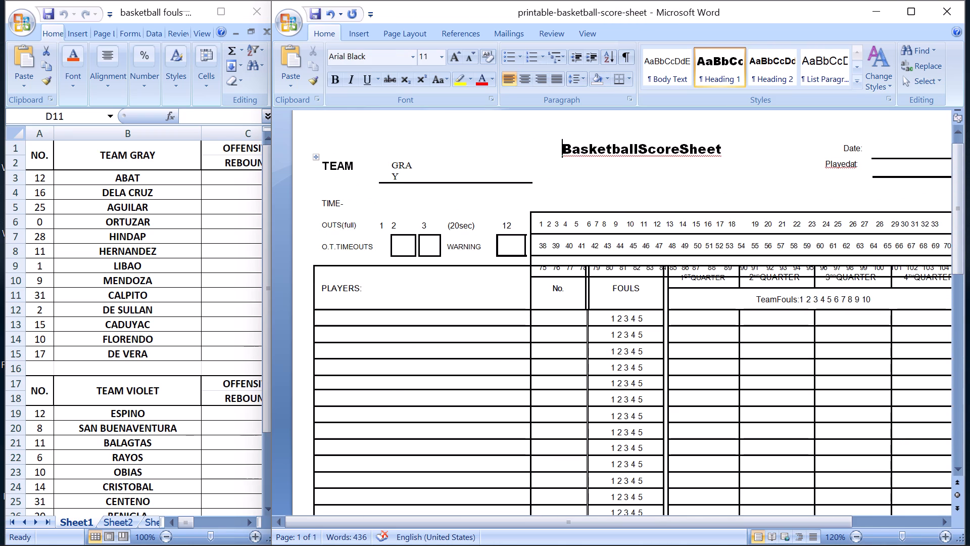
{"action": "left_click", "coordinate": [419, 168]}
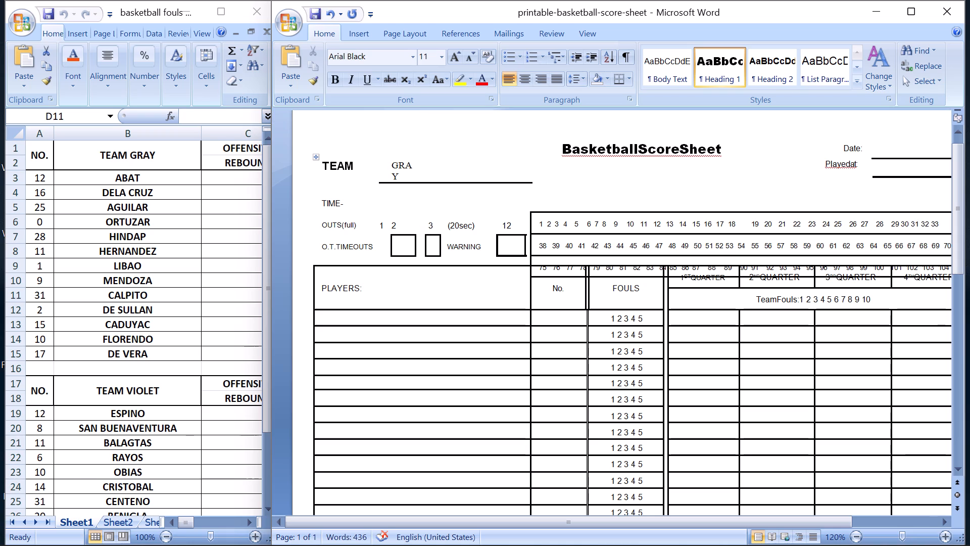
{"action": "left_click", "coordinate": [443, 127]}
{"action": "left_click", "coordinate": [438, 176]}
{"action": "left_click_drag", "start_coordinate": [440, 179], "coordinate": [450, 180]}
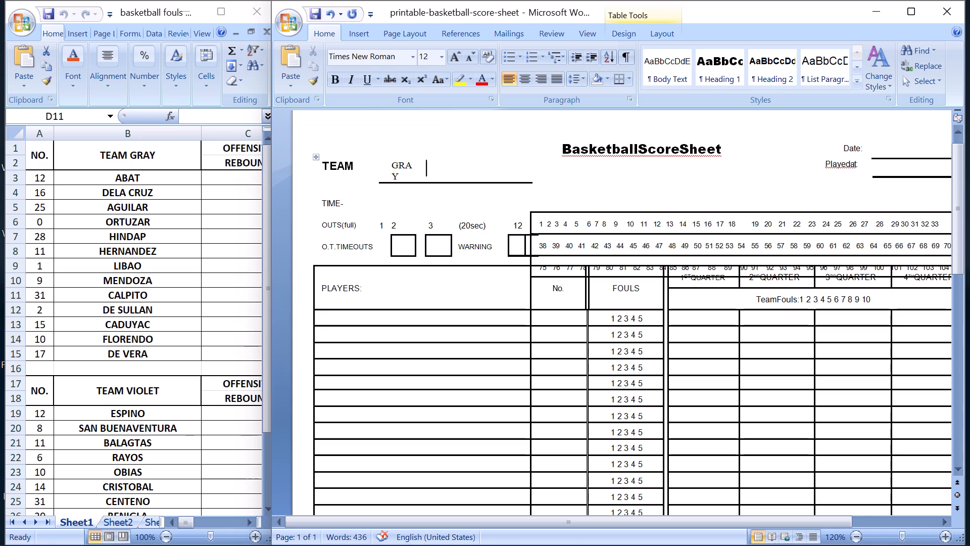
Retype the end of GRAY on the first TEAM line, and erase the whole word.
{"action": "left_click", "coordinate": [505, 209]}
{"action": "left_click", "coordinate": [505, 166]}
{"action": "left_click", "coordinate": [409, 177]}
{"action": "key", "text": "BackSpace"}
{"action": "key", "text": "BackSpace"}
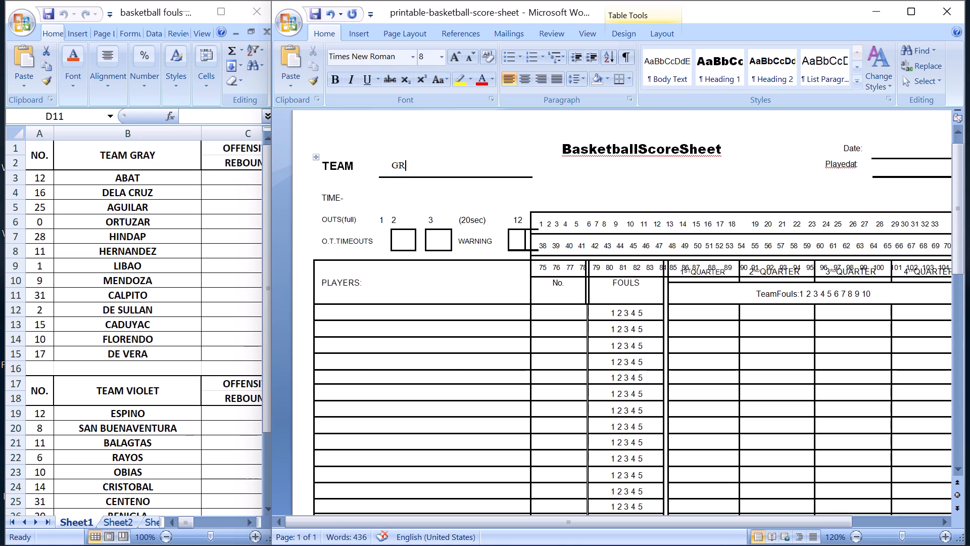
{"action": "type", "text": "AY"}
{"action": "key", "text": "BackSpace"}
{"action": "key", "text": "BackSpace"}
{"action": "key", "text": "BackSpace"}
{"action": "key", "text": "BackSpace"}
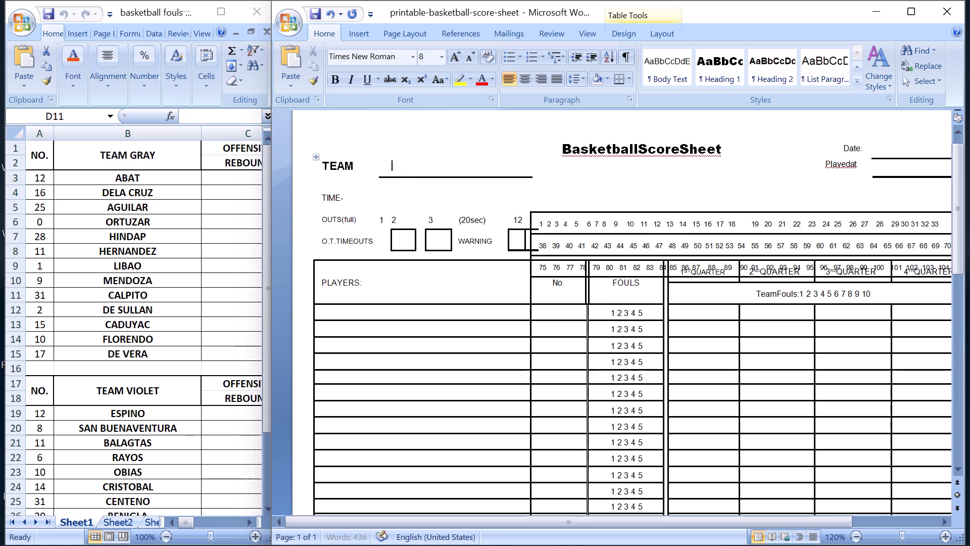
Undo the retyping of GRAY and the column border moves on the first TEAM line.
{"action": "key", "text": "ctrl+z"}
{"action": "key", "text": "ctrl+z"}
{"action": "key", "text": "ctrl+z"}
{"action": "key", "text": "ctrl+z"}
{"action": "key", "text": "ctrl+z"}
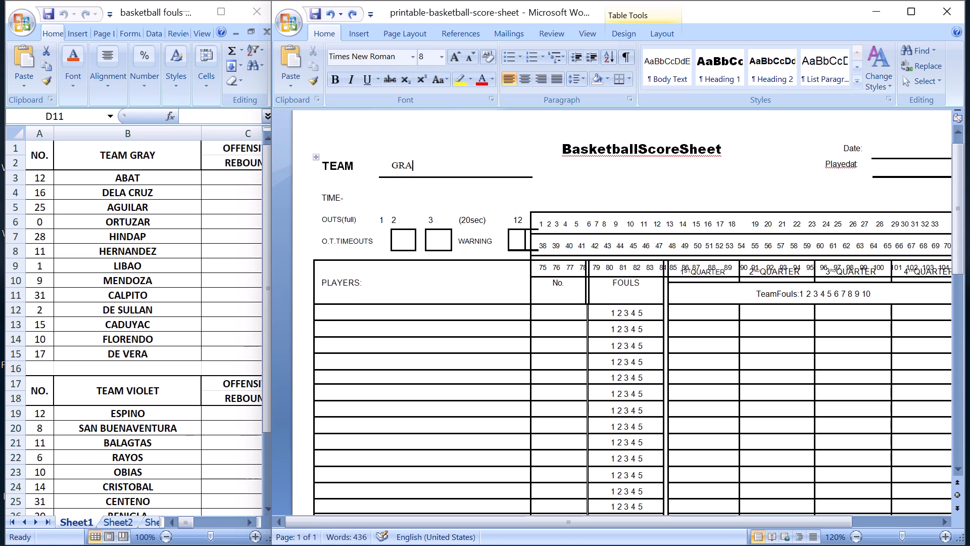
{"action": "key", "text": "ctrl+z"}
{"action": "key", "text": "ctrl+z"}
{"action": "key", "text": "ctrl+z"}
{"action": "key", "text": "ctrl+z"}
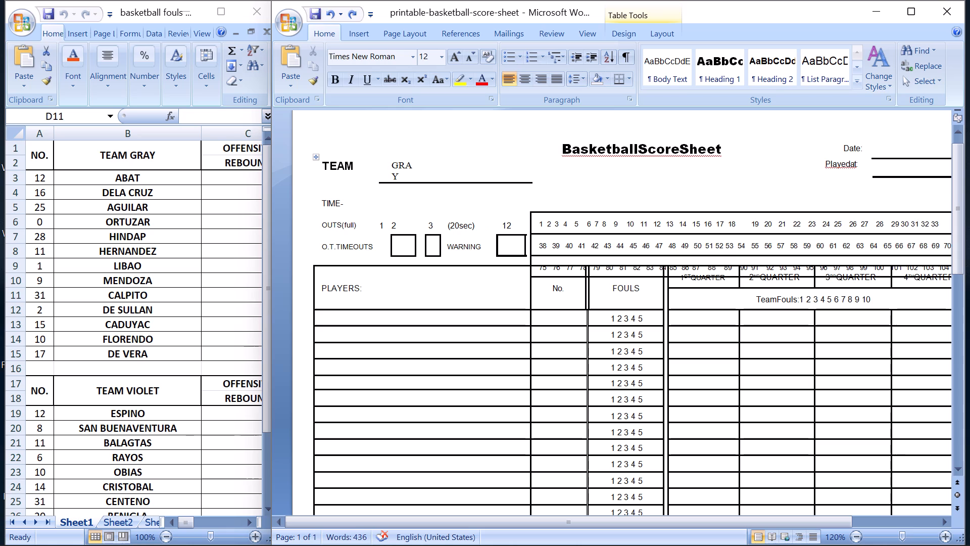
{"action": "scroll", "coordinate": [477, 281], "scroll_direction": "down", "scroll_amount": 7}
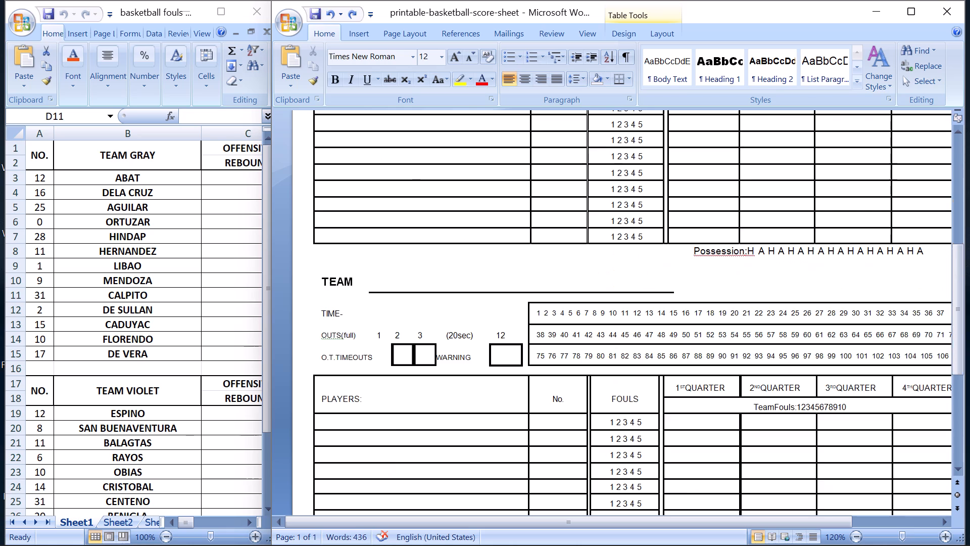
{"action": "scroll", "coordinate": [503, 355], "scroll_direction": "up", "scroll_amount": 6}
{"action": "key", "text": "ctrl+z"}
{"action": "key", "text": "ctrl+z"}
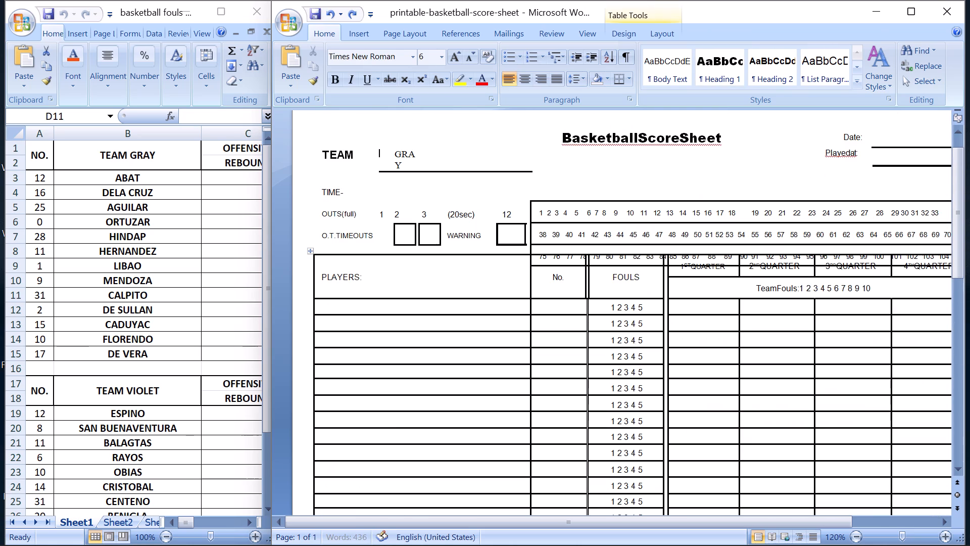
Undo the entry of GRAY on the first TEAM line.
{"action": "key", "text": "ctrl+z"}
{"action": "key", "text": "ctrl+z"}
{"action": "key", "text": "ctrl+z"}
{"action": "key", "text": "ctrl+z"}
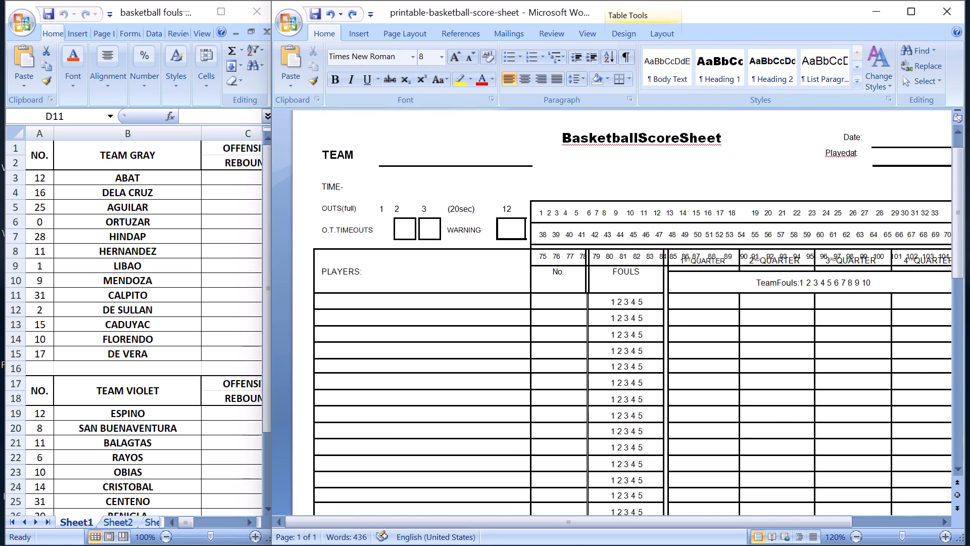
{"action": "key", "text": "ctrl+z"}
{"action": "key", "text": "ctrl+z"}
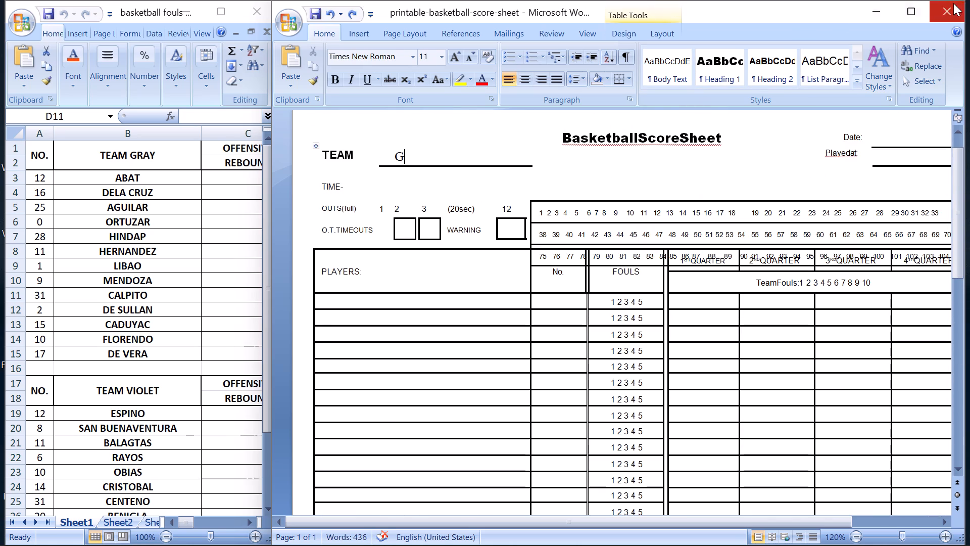
Close the basketball score sheet without saving and reopen printable-basketball-score-sheet from the desktop at the top of the screen.
{"action": "left_click", "coordinate": [953, 3]}
{"action": "left_click", "coordinate": [509, 316]}
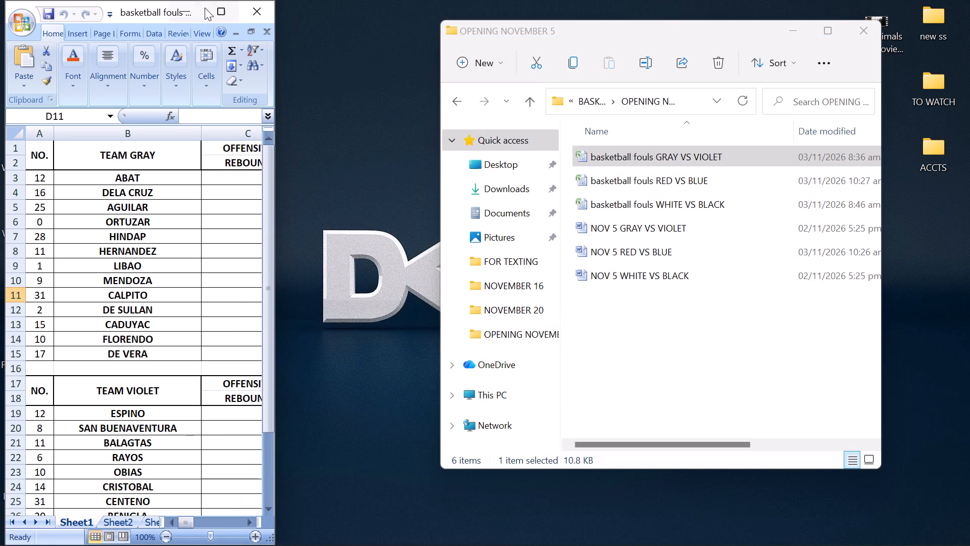
{"action": "left_click", "coordinate": [230, 13]}
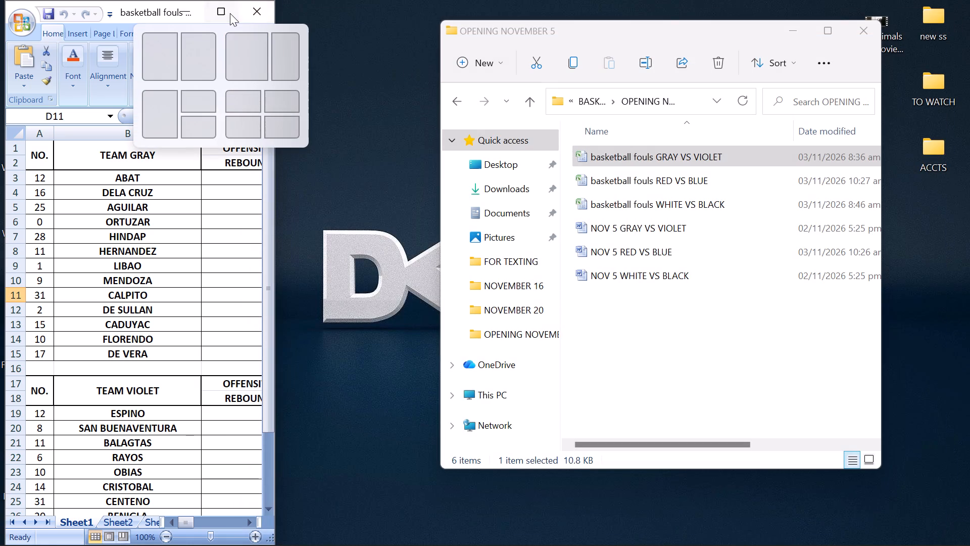
{"action": "left_click", "coordinate": [866, 10]}
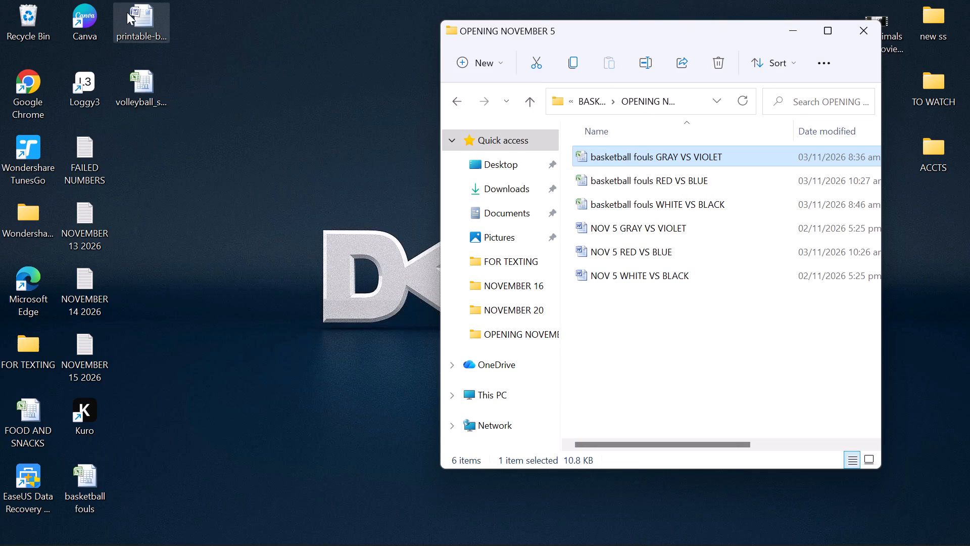
{"action": "double_click", "coordinate": [130, 11]}
{"action": "double_click", "coordinate": [139, 29]}
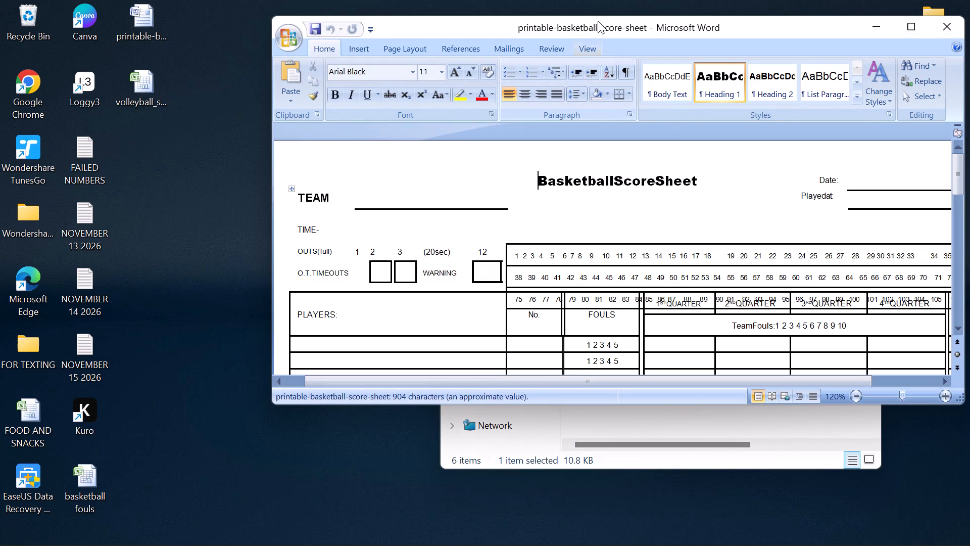
{"action": "left_click_drag", "start_coordinate": [598, 17], "coordinate": [602, 0]}
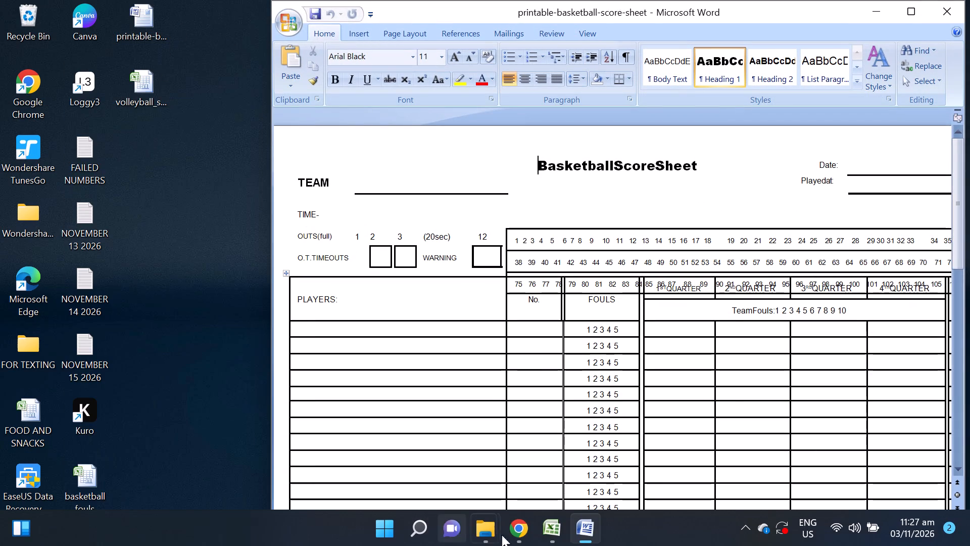
Switch to the basketball fouls GRAY VS VIOLET workbook and place its restored window beside the score sheet.
{"action": "left_click", "coordinate": [555, 531]}
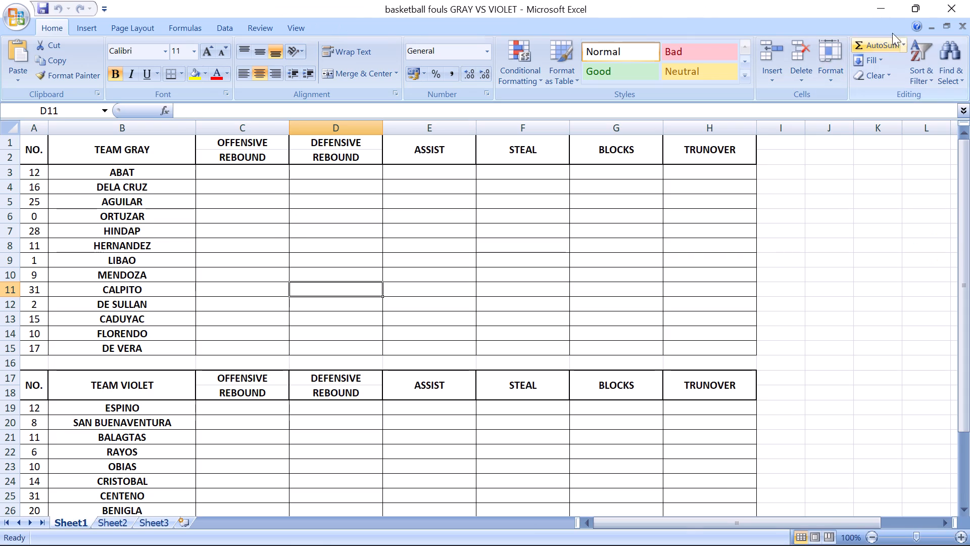
{"action": "left_click", "coordinate": [904, 12]}
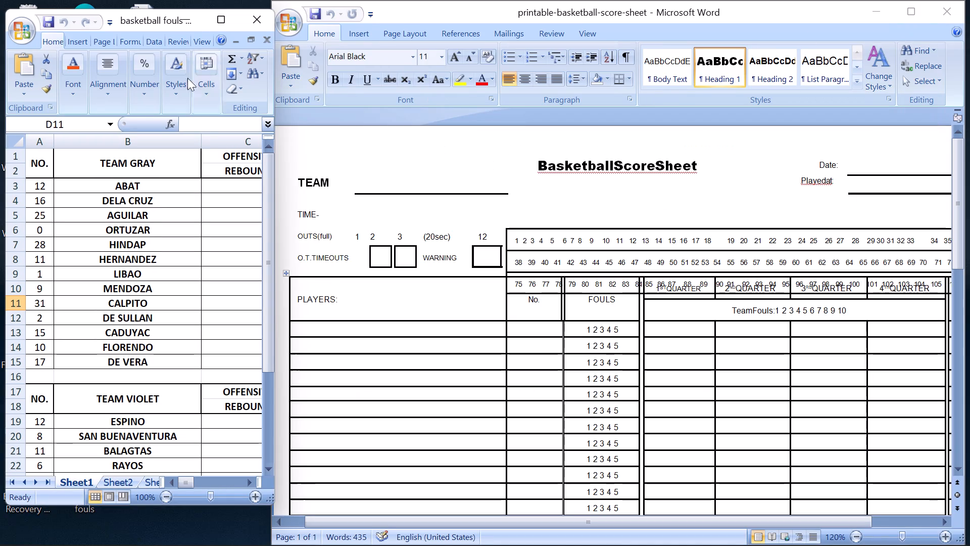
{"action": "left_click_drag", "start_coordinate": [169, 8], "coordinate": [166, 0]}
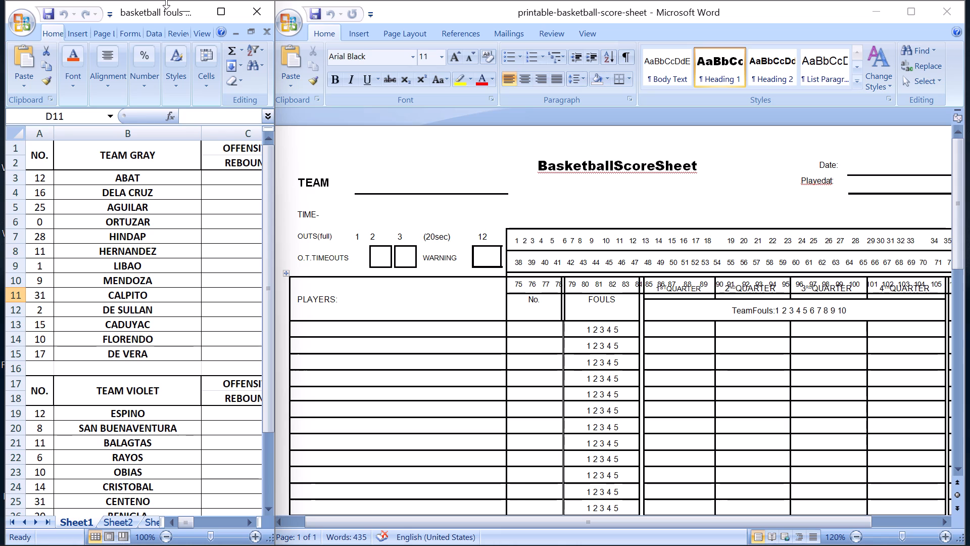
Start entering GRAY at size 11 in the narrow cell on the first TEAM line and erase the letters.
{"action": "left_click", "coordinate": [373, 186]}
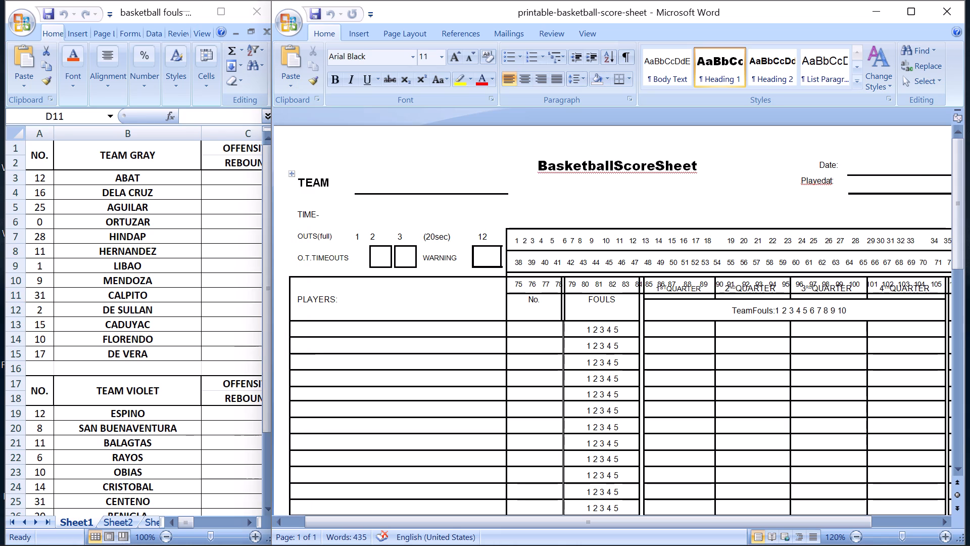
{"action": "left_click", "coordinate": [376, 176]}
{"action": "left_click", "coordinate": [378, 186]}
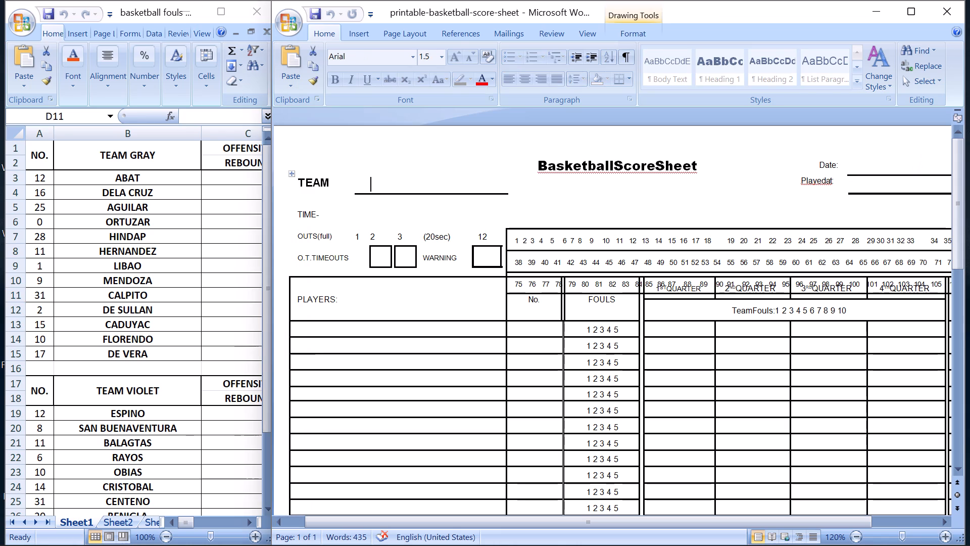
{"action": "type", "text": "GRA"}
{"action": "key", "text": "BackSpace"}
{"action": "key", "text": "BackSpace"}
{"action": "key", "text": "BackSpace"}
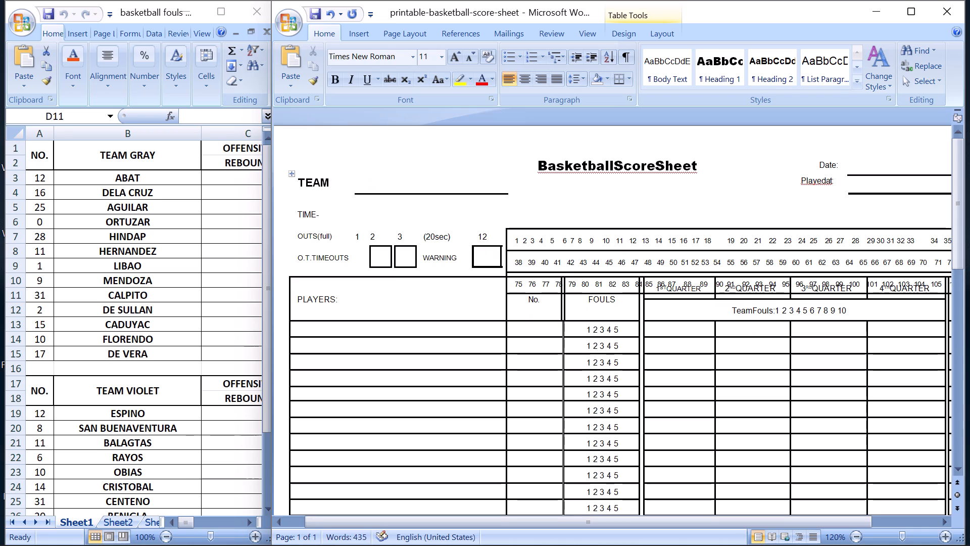
Enter GRAY at font size 6 farther along the first TEAM line, in the cell above time-out 3.
{"action": "left_click", "coordinate": [412, 186]}
{"action": "left_click", "coordinate": [419, 178]}
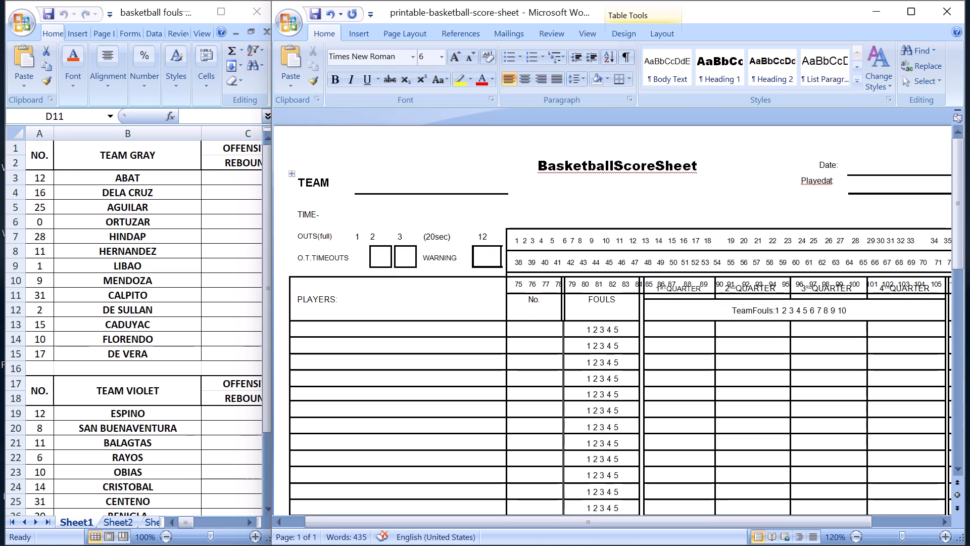
{"action": "type", "text": "GRAY"}
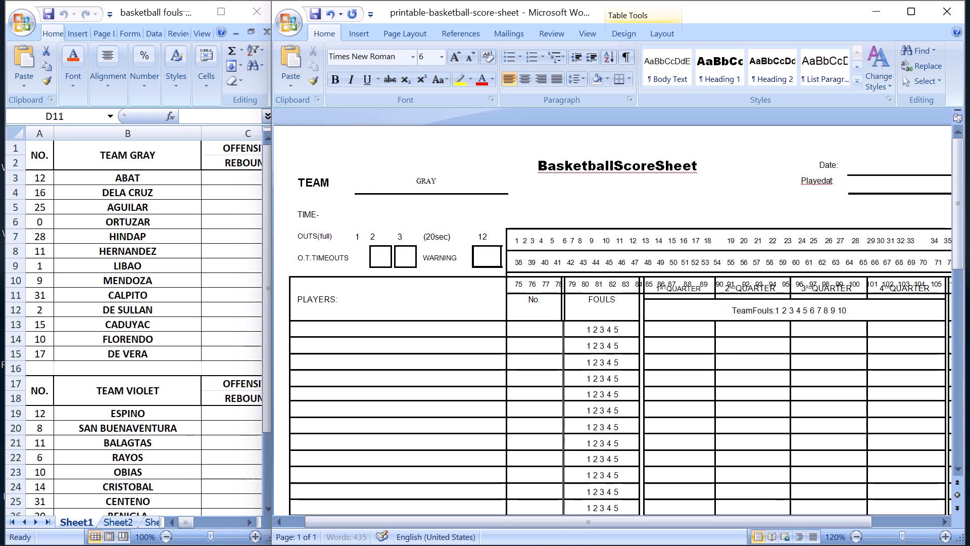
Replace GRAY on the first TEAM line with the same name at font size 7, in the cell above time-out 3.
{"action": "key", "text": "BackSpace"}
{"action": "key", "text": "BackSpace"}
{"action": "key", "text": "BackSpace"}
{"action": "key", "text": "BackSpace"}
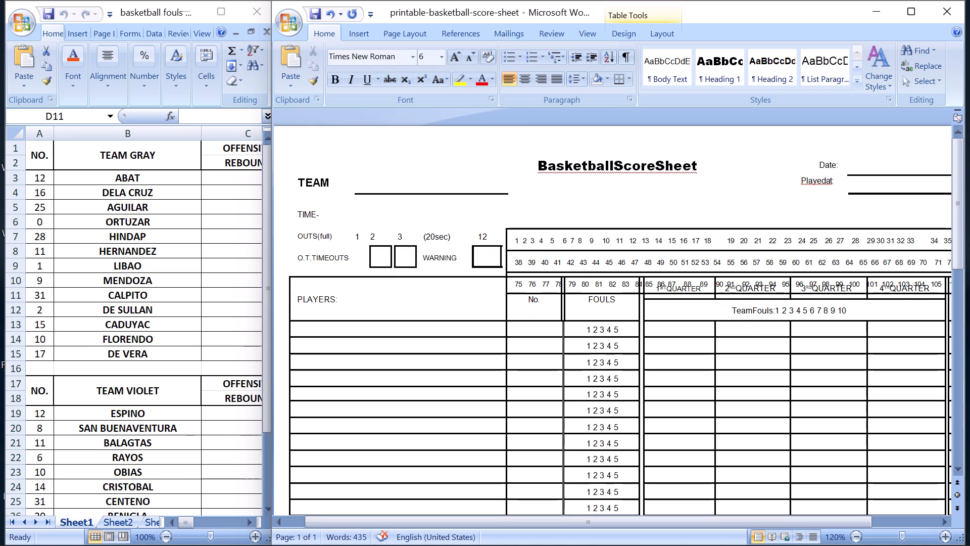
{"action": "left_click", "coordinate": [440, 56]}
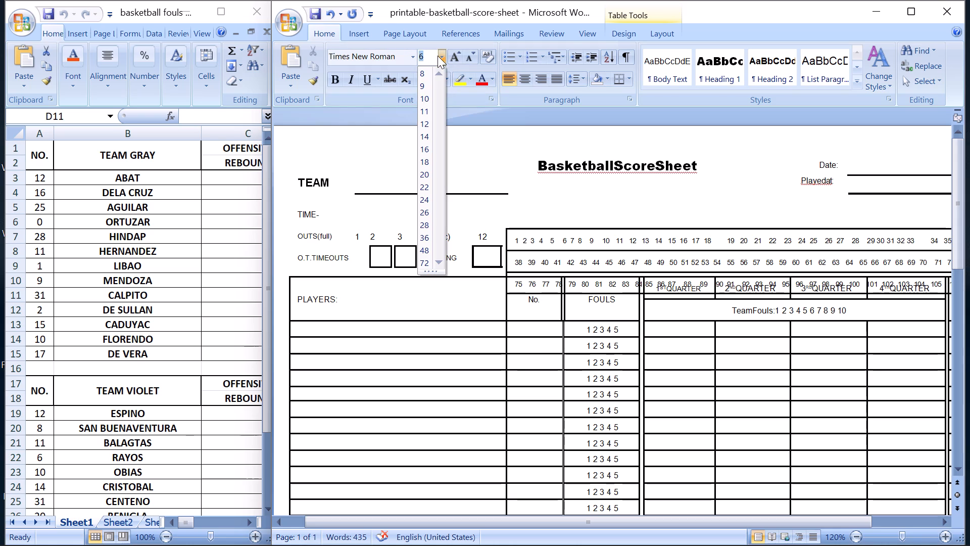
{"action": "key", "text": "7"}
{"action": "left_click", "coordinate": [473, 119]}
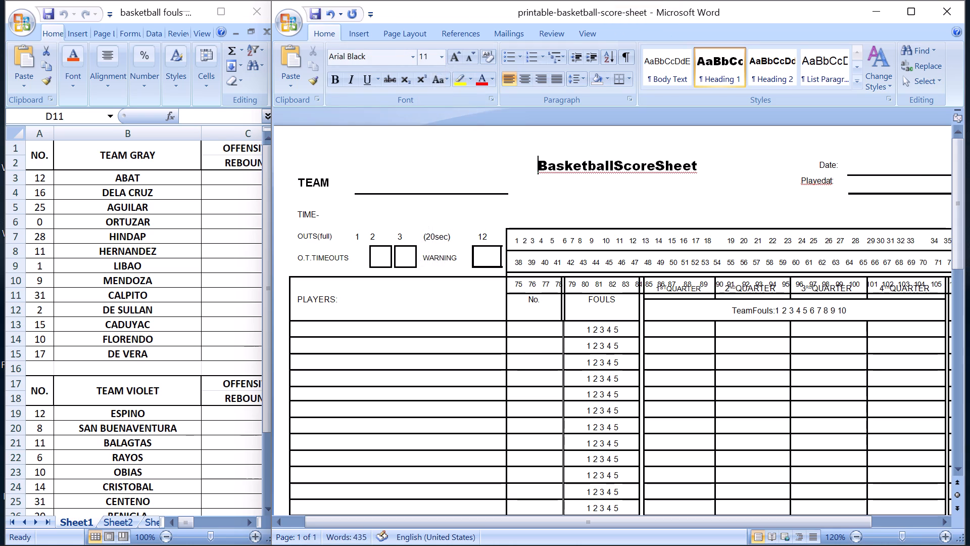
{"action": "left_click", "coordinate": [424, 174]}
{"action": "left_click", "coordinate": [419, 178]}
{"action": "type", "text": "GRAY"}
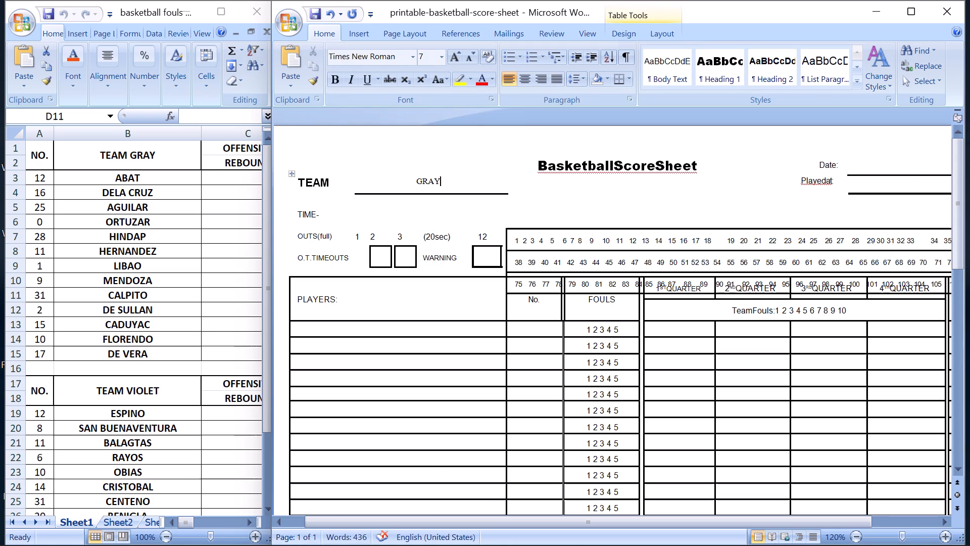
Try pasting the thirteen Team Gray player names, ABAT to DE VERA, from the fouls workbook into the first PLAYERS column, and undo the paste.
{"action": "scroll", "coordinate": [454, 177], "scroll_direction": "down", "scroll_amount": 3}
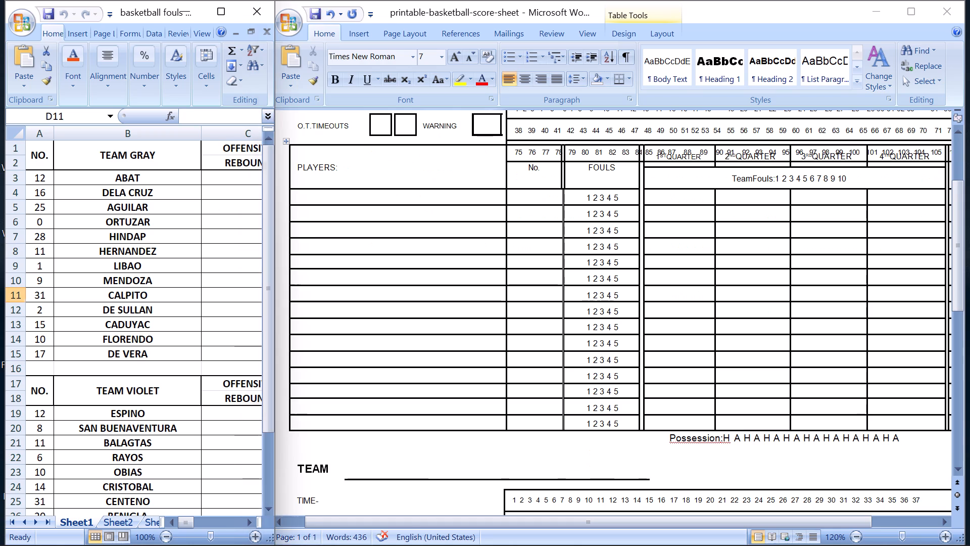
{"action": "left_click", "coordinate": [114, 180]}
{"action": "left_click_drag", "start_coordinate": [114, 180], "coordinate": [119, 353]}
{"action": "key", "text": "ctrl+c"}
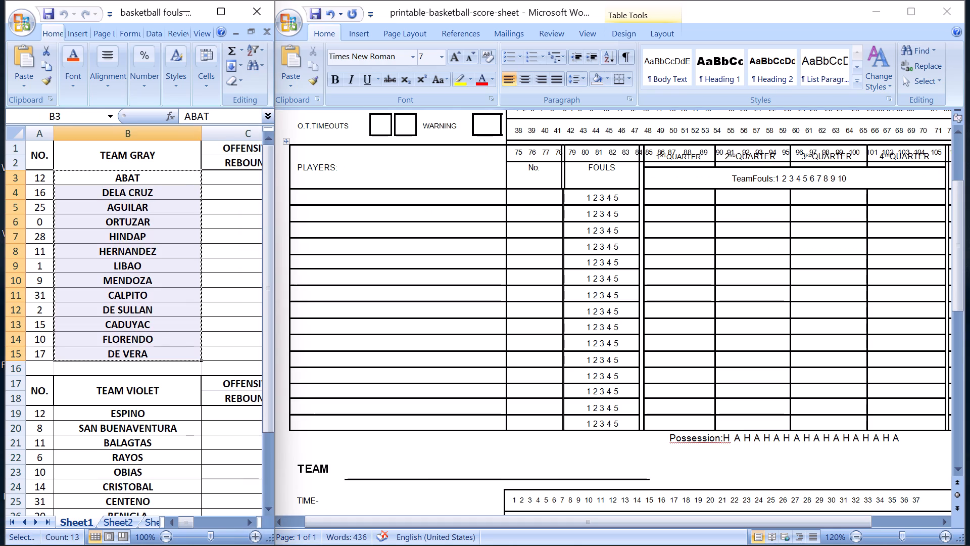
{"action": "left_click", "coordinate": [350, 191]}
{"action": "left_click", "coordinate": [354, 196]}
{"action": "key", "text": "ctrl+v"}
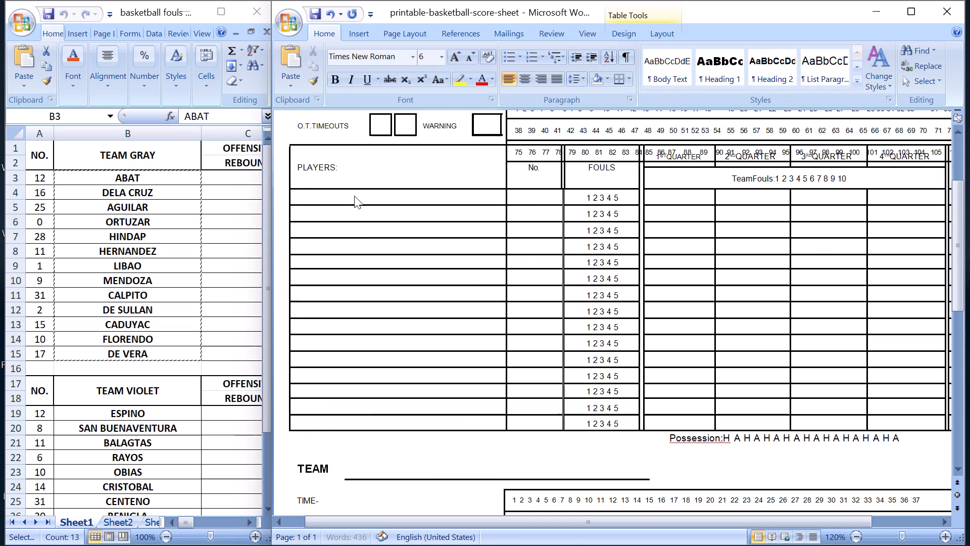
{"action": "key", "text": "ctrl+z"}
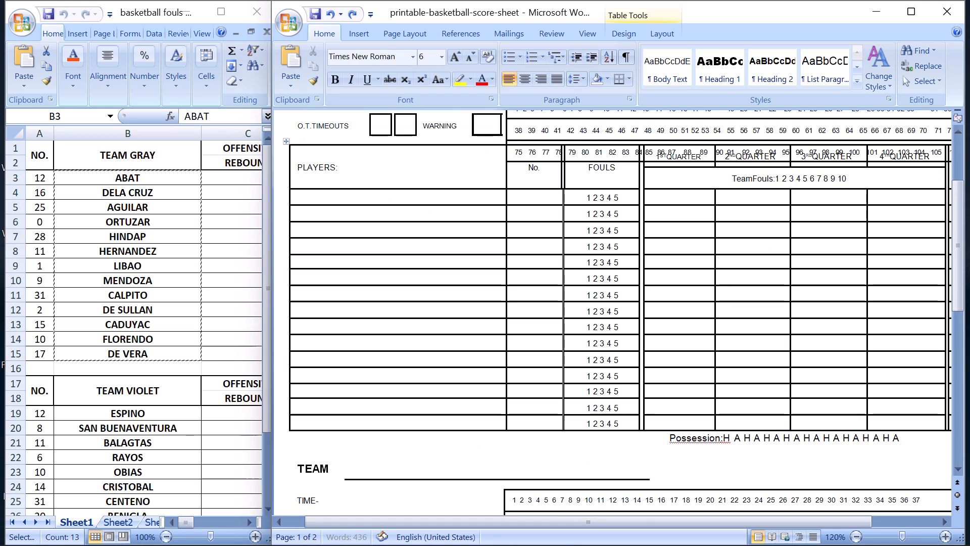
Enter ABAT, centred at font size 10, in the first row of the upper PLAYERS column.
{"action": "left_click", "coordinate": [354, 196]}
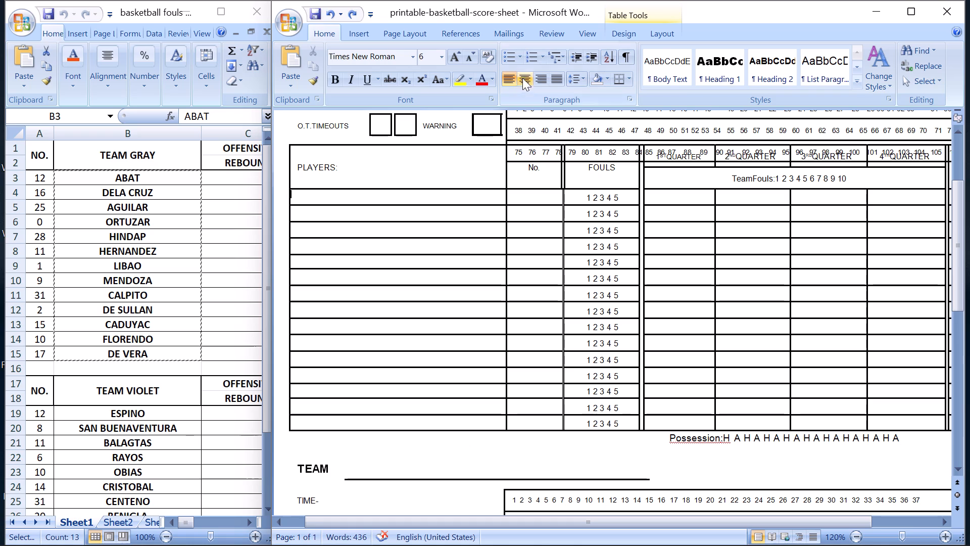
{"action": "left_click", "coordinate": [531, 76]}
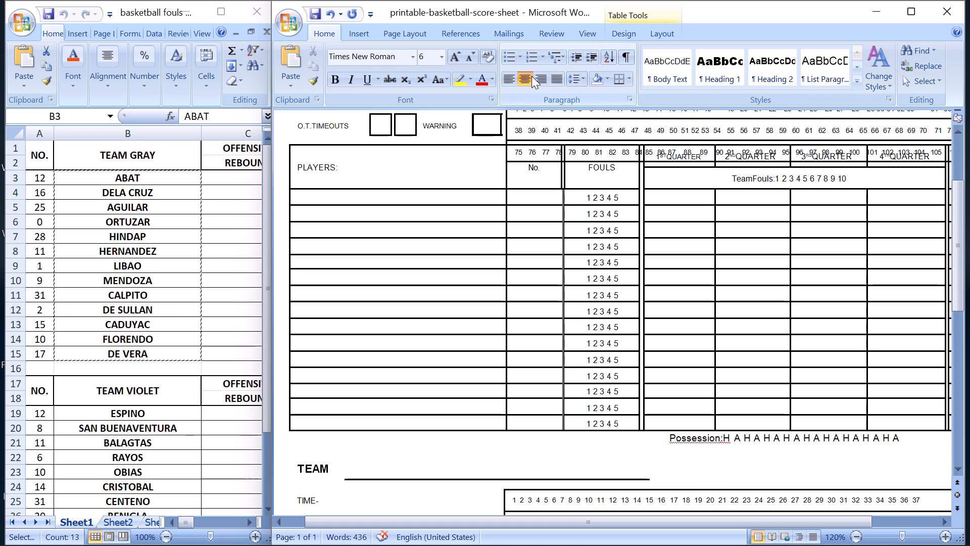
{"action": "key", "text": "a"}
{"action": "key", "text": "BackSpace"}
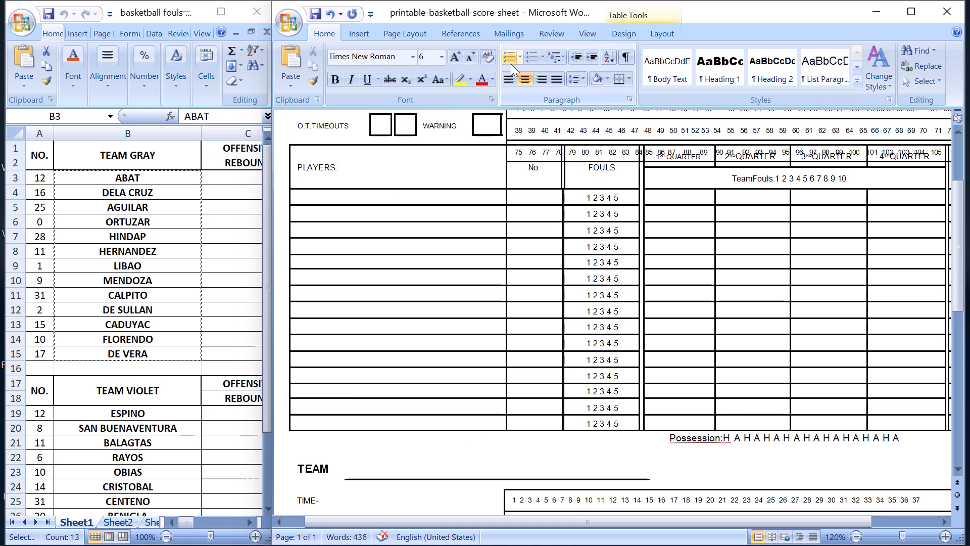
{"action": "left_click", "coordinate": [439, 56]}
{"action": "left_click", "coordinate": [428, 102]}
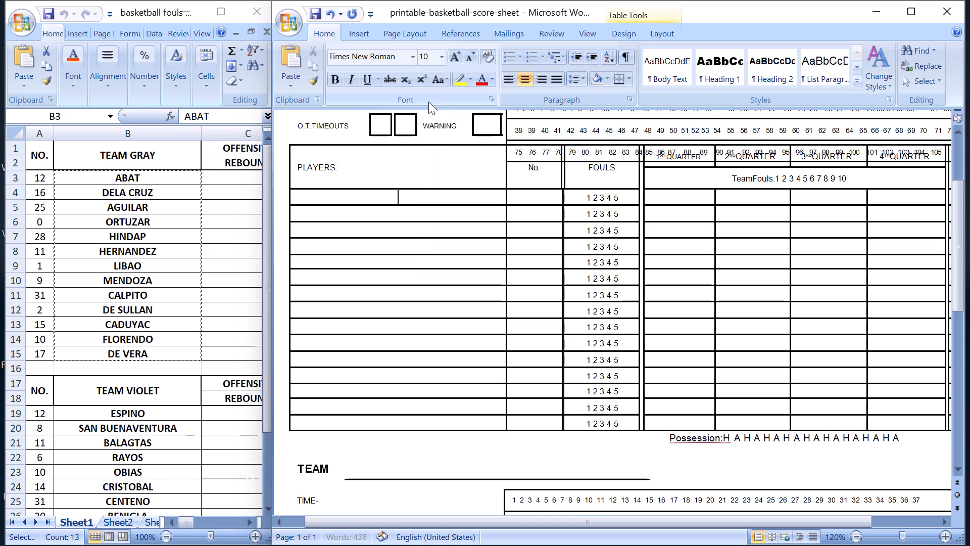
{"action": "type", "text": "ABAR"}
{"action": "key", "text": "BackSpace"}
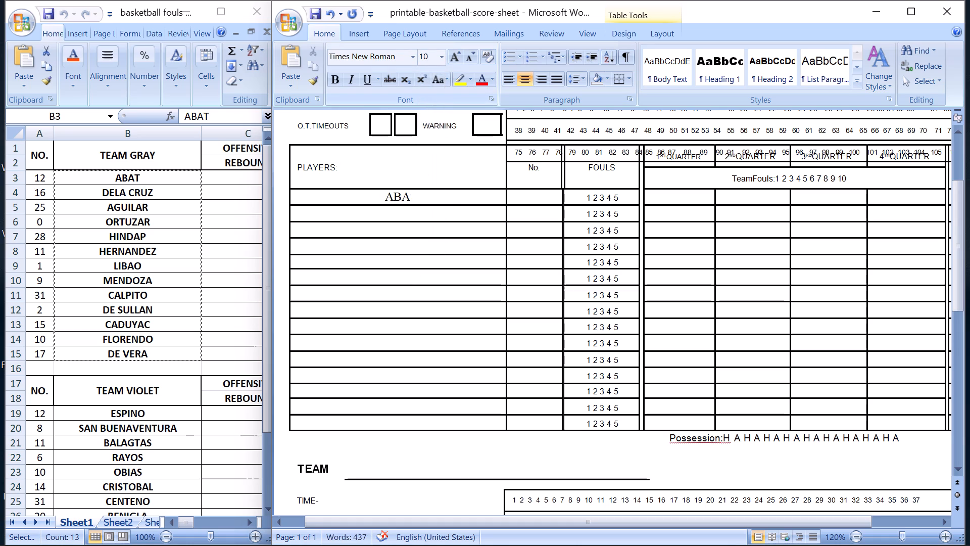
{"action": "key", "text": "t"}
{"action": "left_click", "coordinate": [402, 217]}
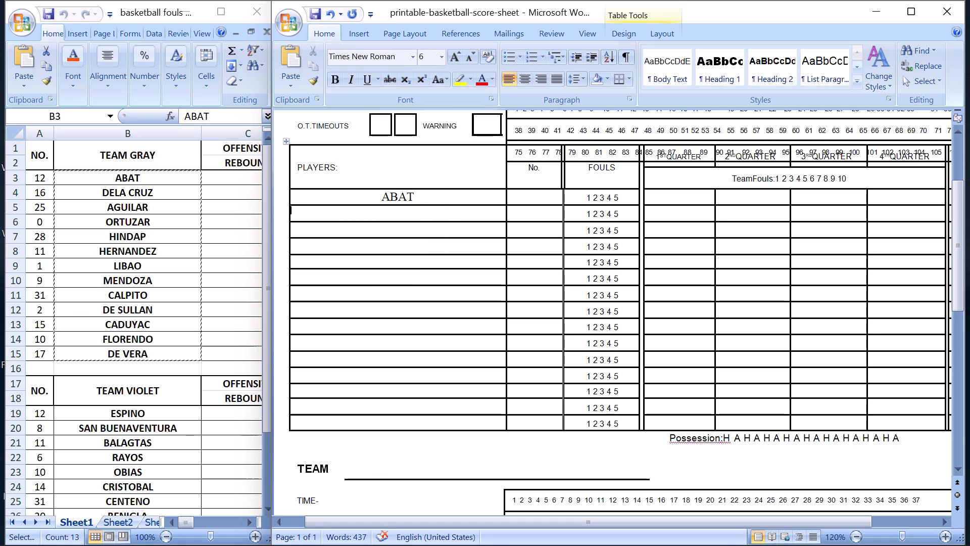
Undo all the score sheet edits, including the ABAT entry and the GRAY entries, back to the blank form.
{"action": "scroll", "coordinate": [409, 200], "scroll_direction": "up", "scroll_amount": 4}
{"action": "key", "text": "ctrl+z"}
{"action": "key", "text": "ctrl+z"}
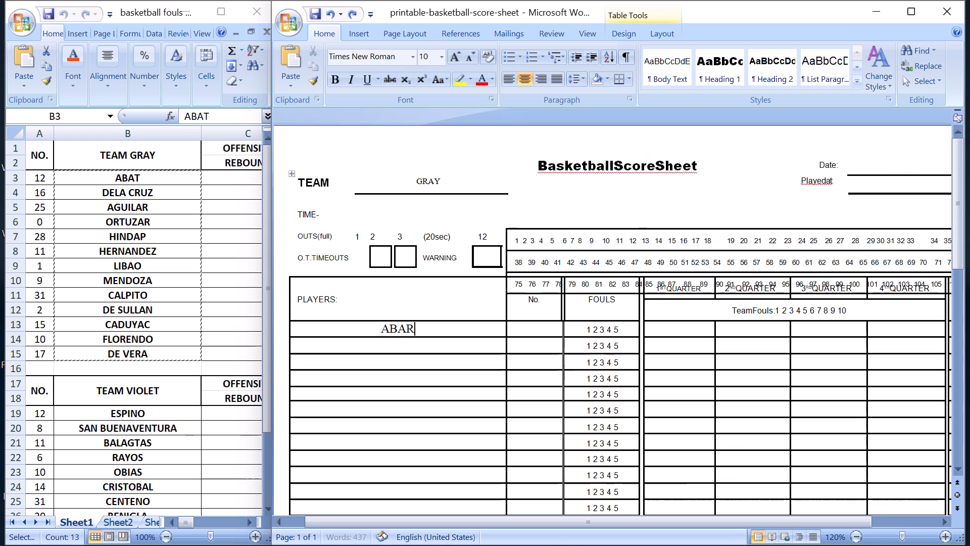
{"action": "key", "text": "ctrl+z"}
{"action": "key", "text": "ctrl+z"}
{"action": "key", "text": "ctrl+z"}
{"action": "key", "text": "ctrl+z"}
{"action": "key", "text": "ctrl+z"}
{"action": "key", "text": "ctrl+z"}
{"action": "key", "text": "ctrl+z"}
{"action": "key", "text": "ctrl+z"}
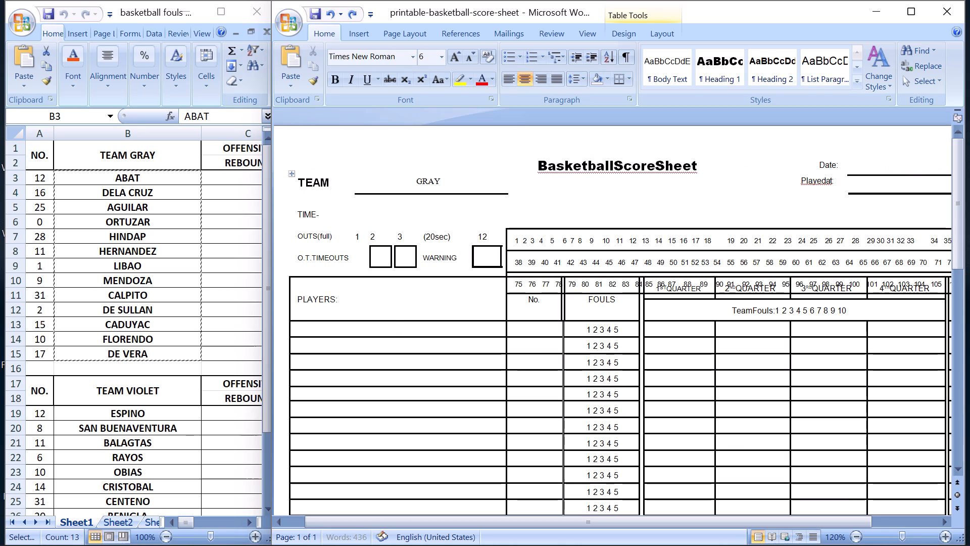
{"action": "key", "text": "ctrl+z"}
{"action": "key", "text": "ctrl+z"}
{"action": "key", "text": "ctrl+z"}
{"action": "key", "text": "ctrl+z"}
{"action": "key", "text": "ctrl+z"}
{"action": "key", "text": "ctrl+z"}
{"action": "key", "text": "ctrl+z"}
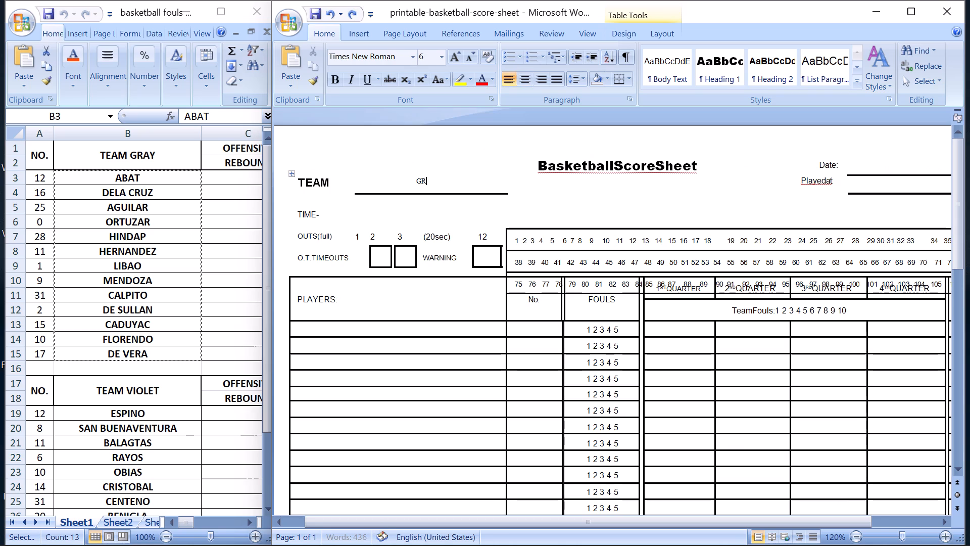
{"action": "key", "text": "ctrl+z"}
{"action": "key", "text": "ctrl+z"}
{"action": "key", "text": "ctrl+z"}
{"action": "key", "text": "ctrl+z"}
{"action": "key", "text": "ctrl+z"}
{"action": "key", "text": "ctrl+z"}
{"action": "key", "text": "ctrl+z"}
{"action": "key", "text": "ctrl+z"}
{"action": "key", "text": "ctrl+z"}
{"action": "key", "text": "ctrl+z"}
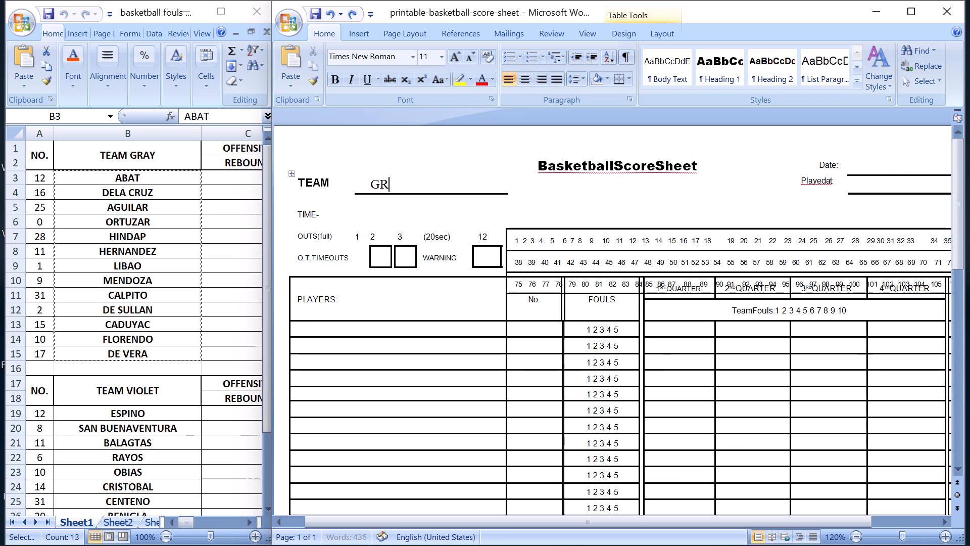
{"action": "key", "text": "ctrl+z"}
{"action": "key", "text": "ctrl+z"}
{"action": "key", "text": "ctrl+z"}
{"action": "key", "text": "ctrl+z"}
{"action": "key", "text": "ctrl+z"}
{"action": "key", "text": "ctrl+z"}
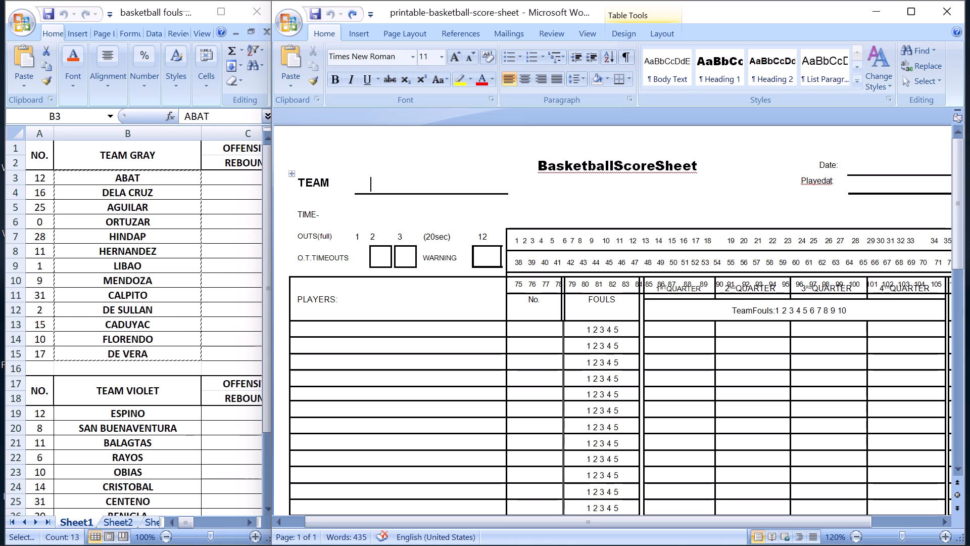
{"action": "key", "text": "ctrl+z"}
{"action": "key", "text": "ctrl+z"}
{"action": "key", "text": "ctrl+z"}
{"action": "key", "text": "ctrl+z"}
Close the basketball score sheet and the basketball fouls GRAY VS VIOLET workbook.
{"action": "left_click", "coordinate": [958, 2]}
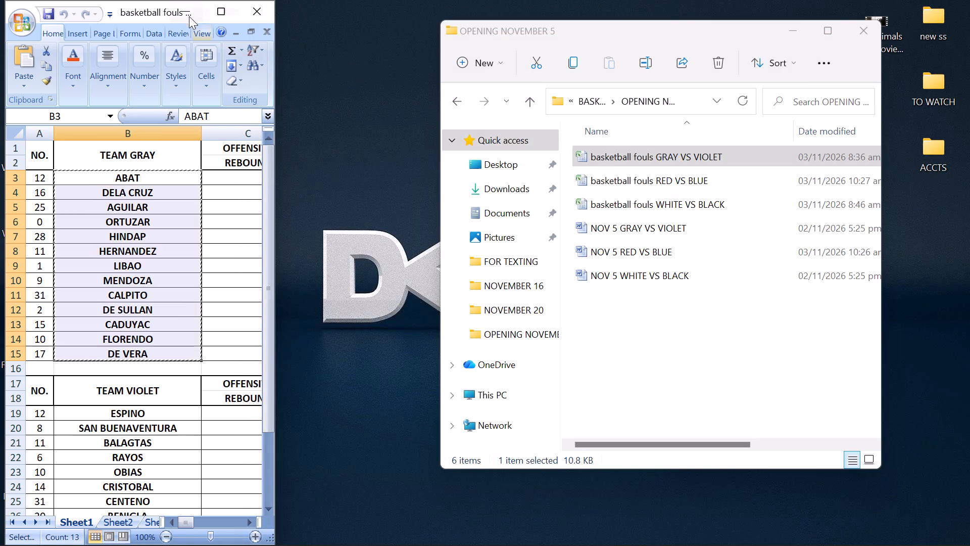
{"action": "left_click", "coordinate": [264, 10]}
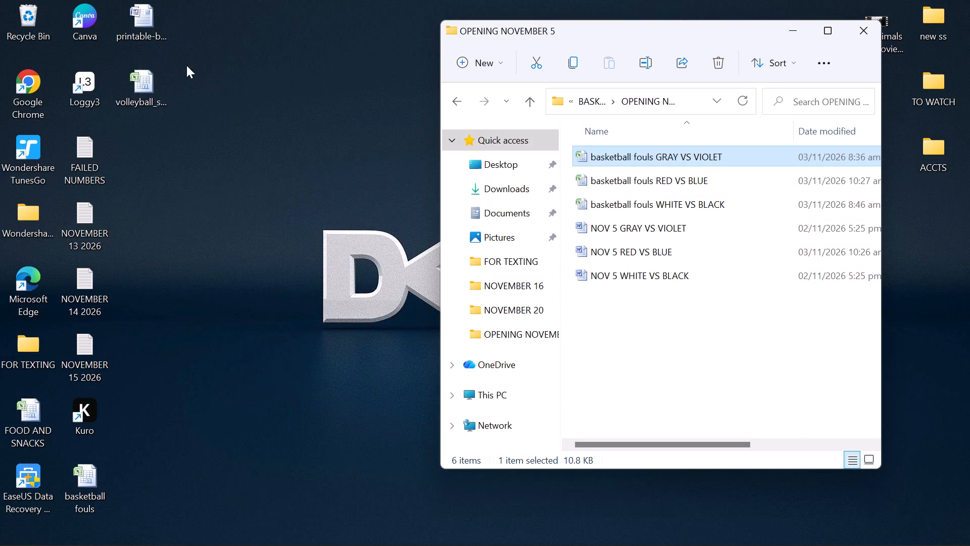
Reopen printable-basketball-score-sheet from the desktop, maximize its window and look over both team sections.
{"action": "double_click", "coordinate": [153, 28]}
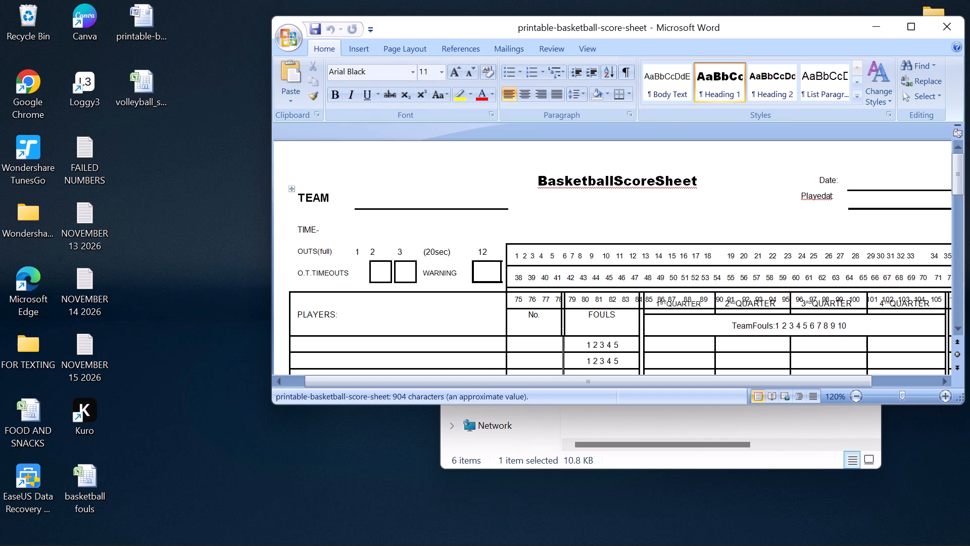
{"action": "left_click", "coordinate": [914, 26]}
{"action": "scroll", "coordinate": [676, 203], "scroll_direction": "down", "scroll_amount": 14}
{"action": "scroll", "coordinate": [674, 214], "scroll_direction": "up", "scroll_amount": 6}
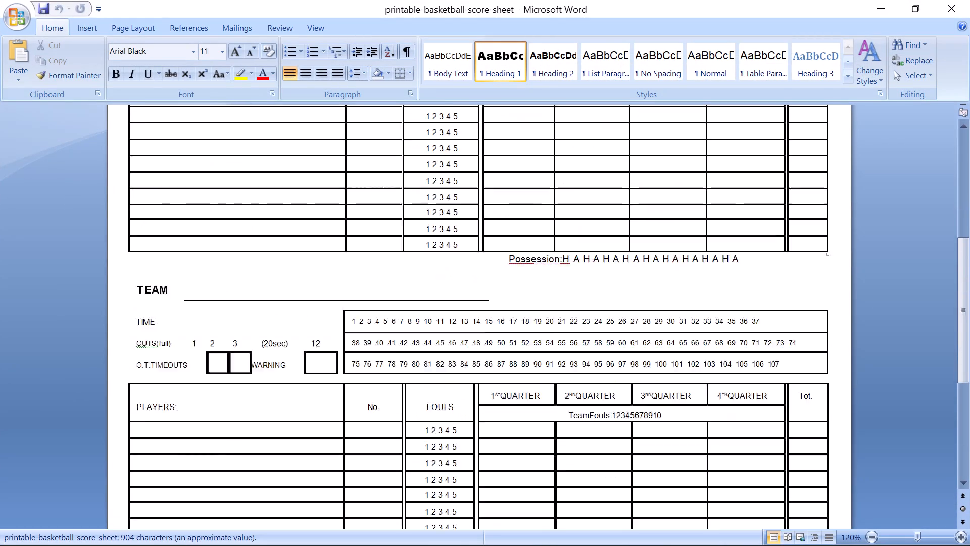
{"action": "scroll", "coordinate": [674, 214], "scroll_direction": "up", "scroll_amount": 6}
{"action": "scroll", "coordinate": [454, 197], "scroll_direction": "up", "scroll_amount": 2}
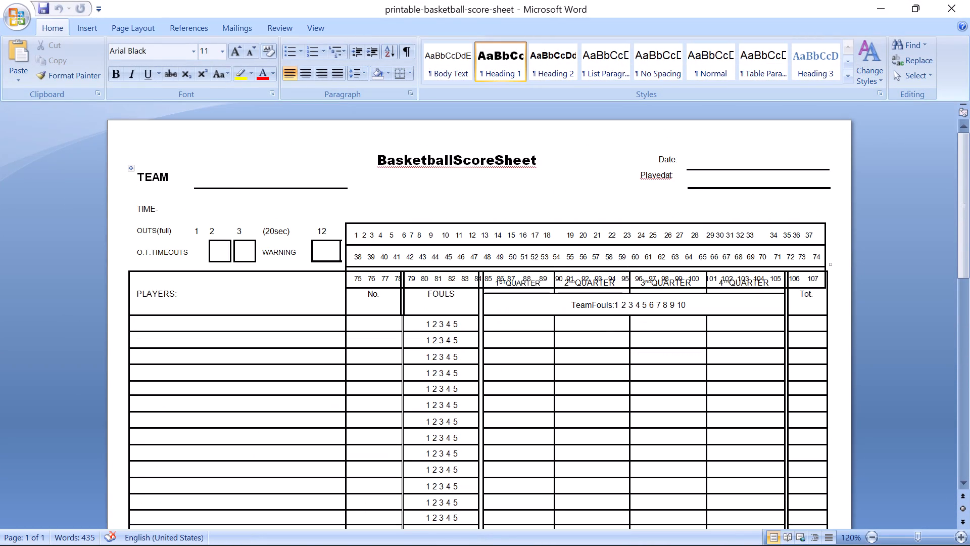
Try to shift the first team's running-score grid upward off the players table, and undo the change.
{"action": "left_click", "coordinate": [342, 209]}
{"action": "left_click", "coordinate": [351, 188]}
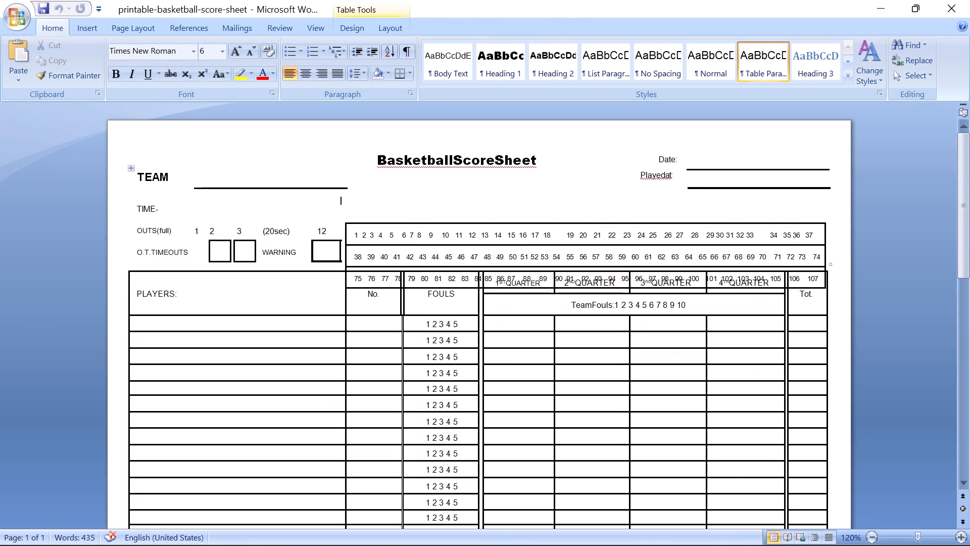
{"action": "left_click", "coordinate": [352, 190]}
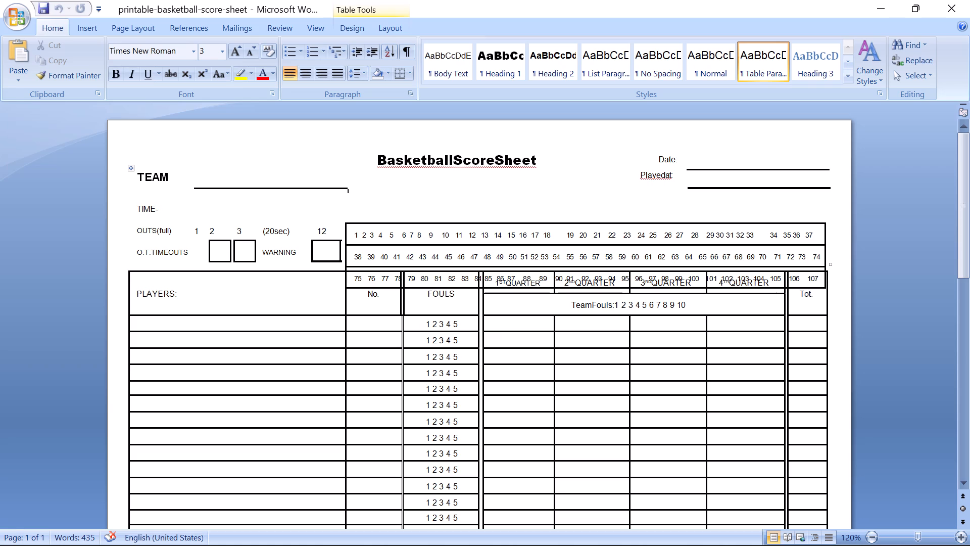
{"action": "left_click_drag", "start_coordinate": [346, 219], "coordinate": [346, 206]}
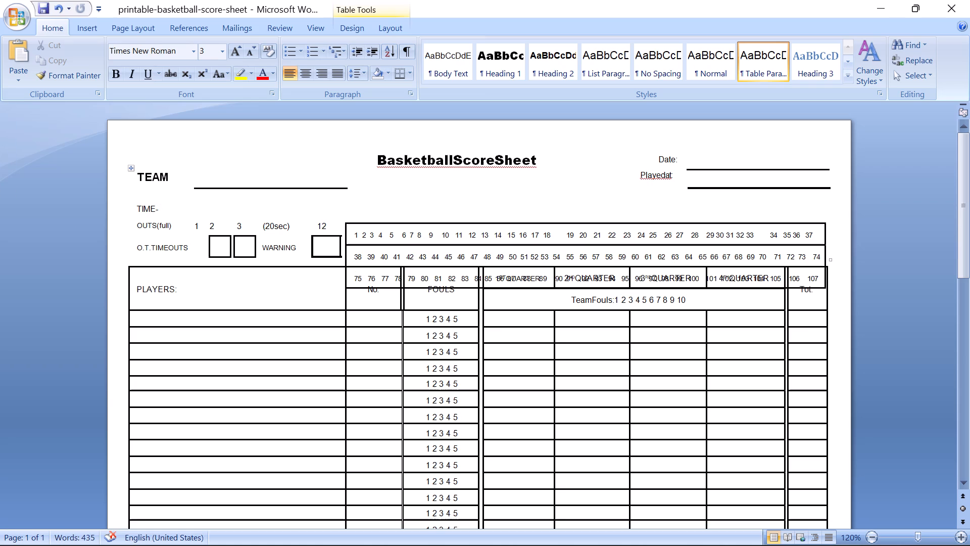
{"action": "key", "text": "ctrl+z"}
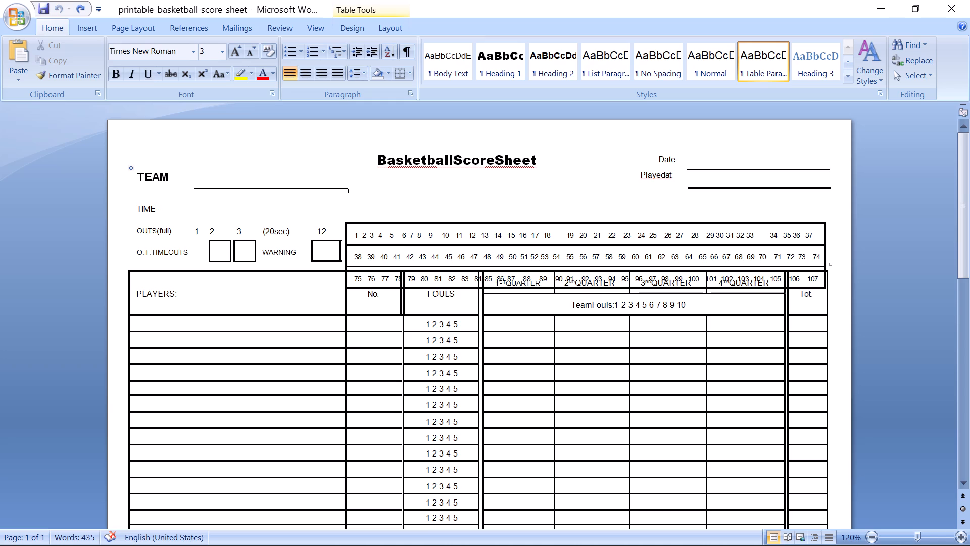
Move the first team's running-score grid up until it clears the players table, and save the score sheet.
{"action": "left_click", "coordinate": [374, 225]}
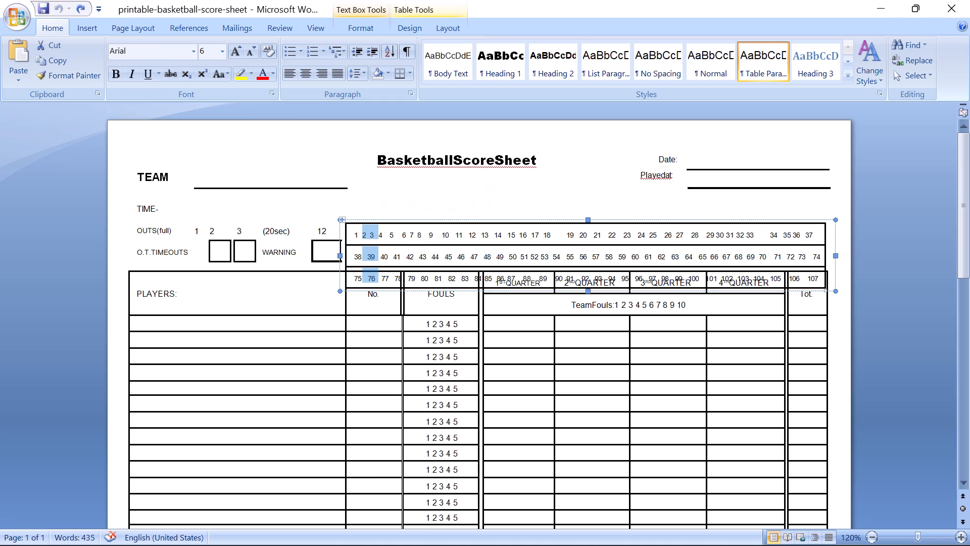
{"action": "left_click_drag", "start_coordinate": [344, 219], "coordinate": [344, 205]}
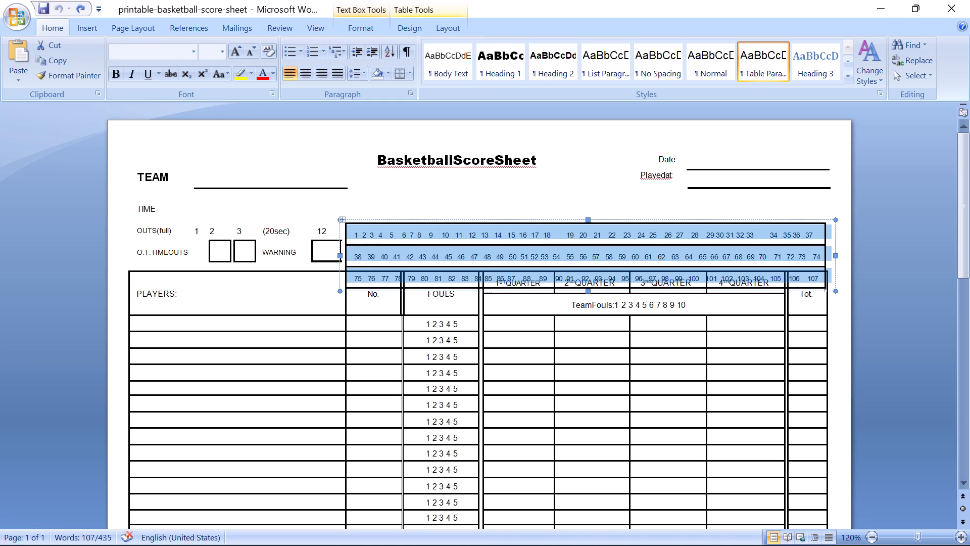
{"action": "scroll", "coordinate": [361, 284], "scroll_direction": "down", "scroll_amount": 10}
{"action": "scroll", "coordinate": [361, 284], "scroll_direction": "up", "scroll_amount": 6}
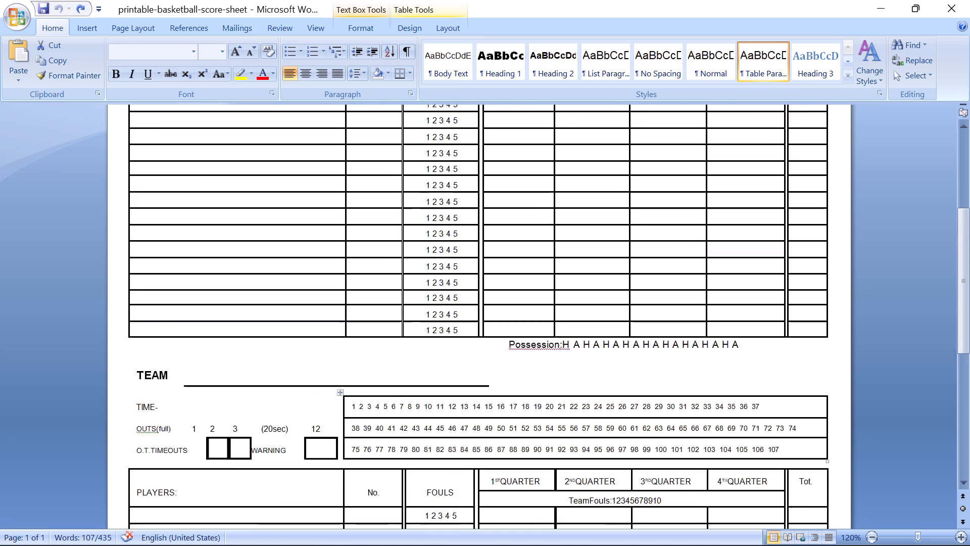
{"action": "scroll", "coordinate": [361, 284], "scroll_direction": "up", "scroll_amount": 4}
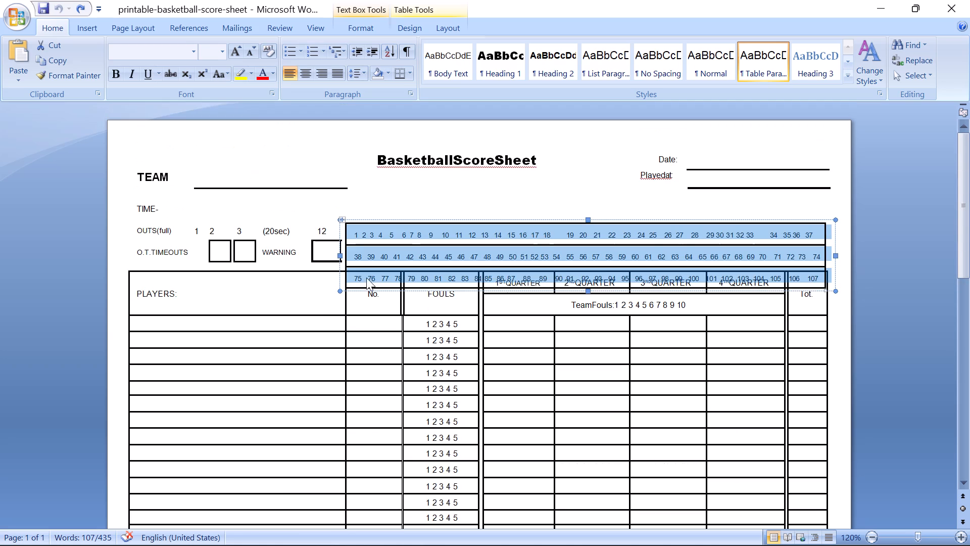
{"action": "left_click_drag", "start_coordinate": [834, 219], "coordinate": [831, 209]}
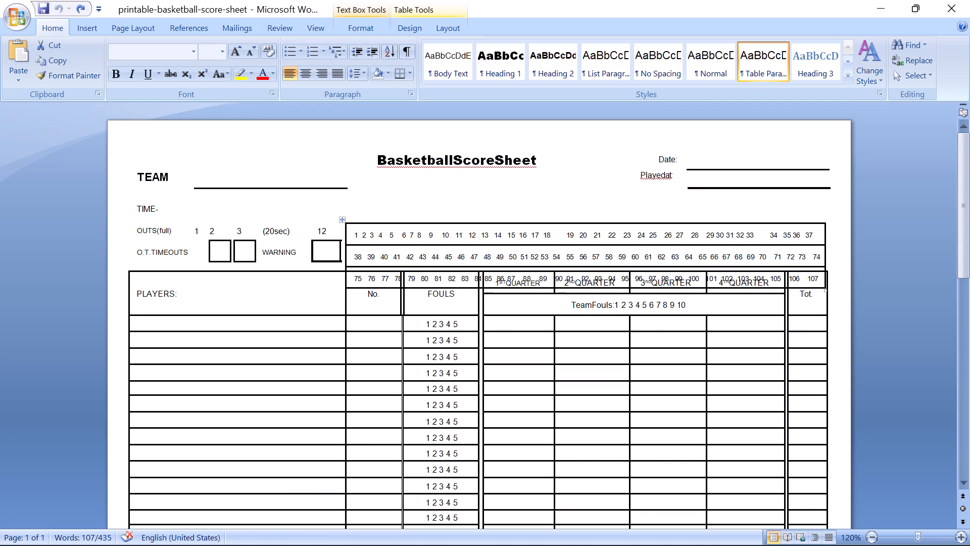
{"action": "left_click_drag", "start_coordinate": [831, 209], "coordinate": [831, 199]}
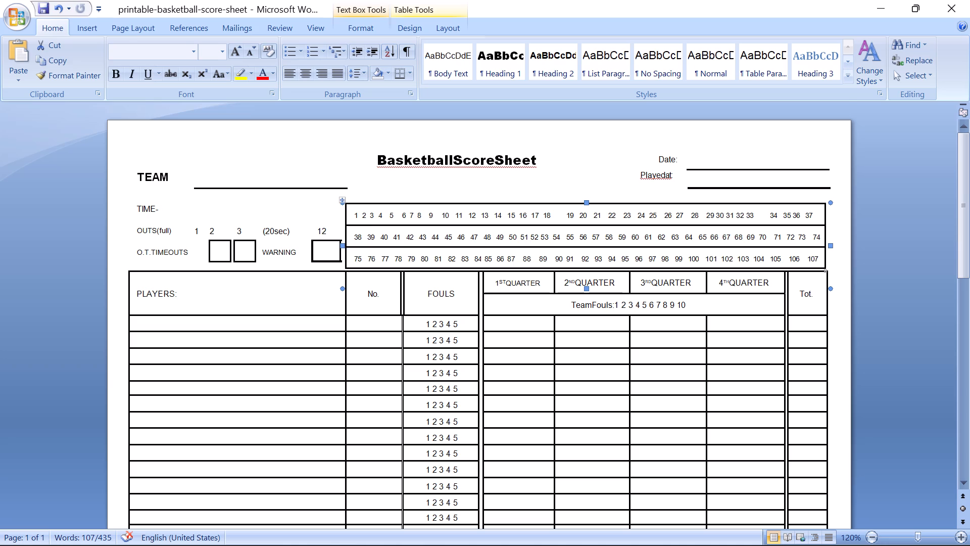
{"action": "scroll", "coordinate": [718, 267], "scroll_direction": "down", "scroll_amount": 6}
{"action": "scroll", "coordinate": [713, 266], "scroll_direction": "up", "scroll_amount": 5}
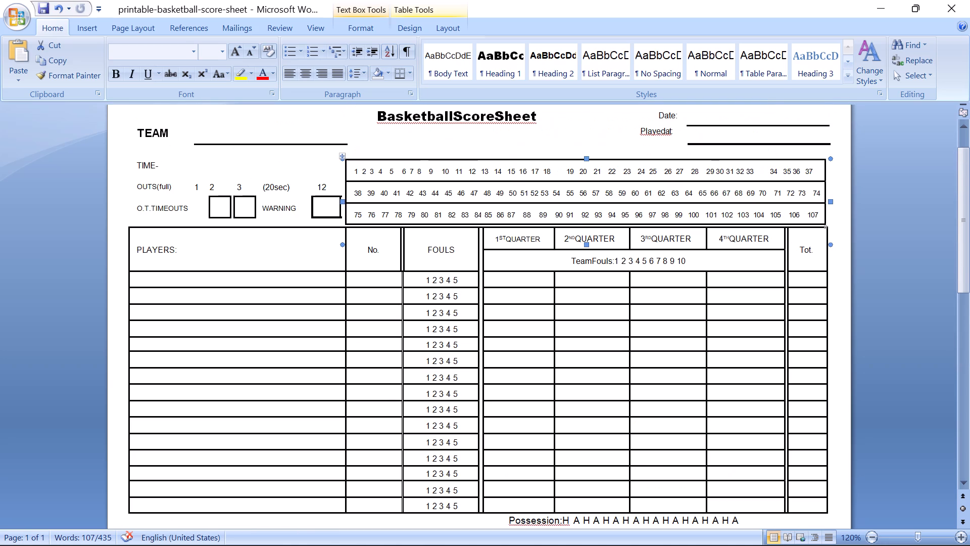
{"action": "left_click_drag", "start_coordinate": [832, 158], "coordinate": [832, 151]}
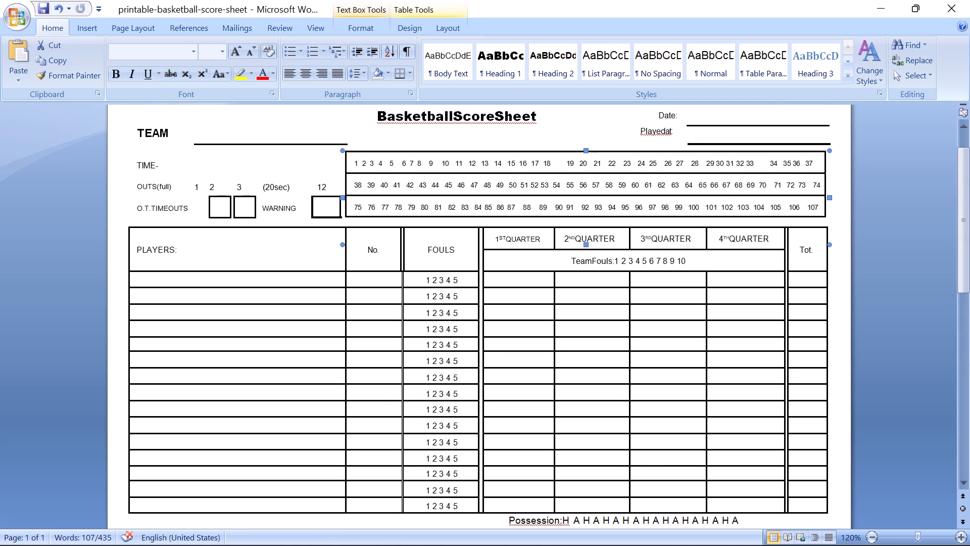
{"action": "left_click", "coordinate": [836, 262]}
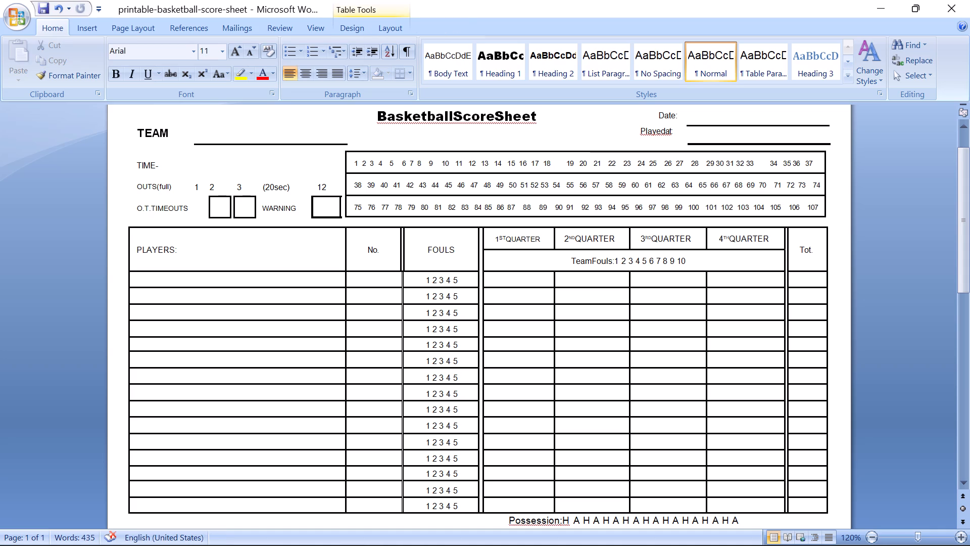
{"action": "key", "text": "ctrl+s"}
Centre the first player row's name cell and set its font size to 12.
{"action": "left_click", "coordinate": [212, 281]}
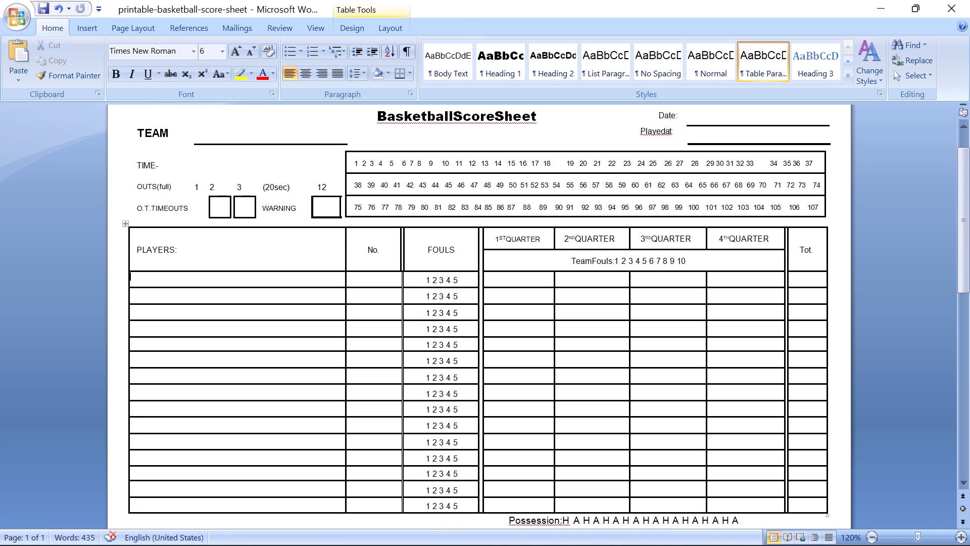
{"action": "left_click", "coordinate": [309, 77]}
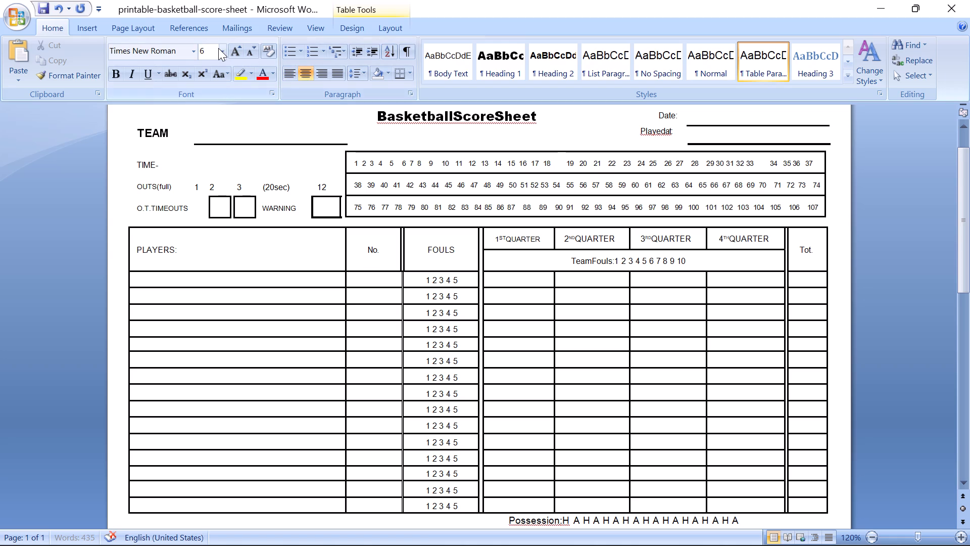
{"action": "left_click", "coordinate": [218, 48]}
{"action": "left_click", "coordinate": [222, 52]}
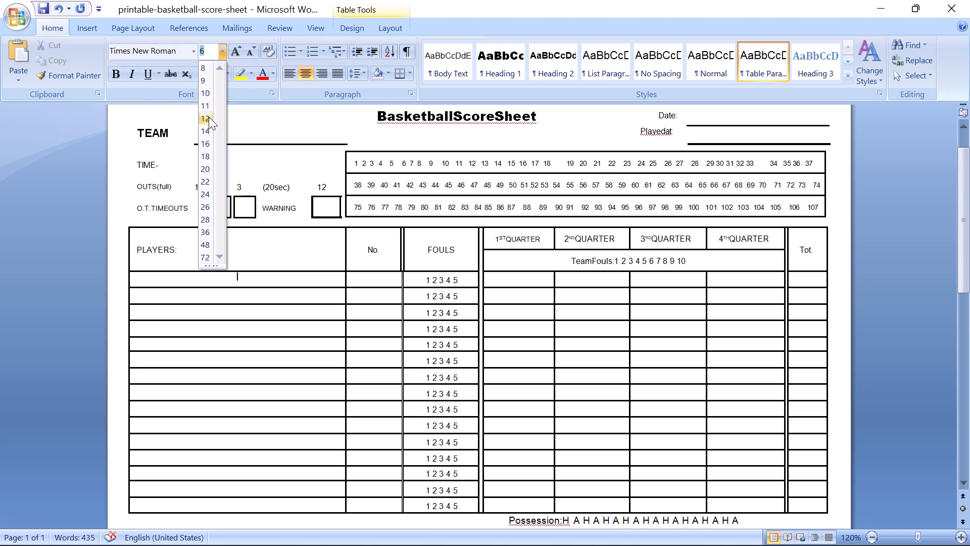
{"action": "left_click", "coordinate": [207, 121]}
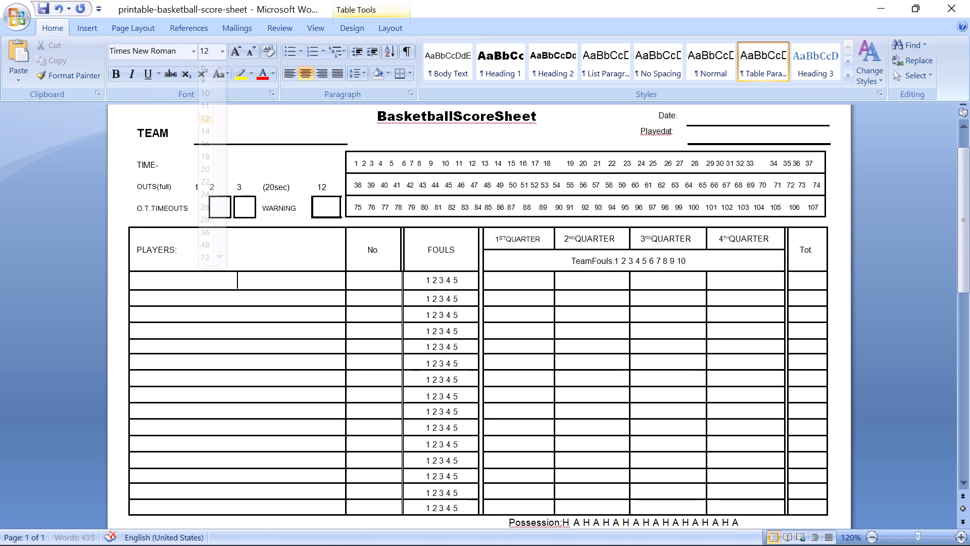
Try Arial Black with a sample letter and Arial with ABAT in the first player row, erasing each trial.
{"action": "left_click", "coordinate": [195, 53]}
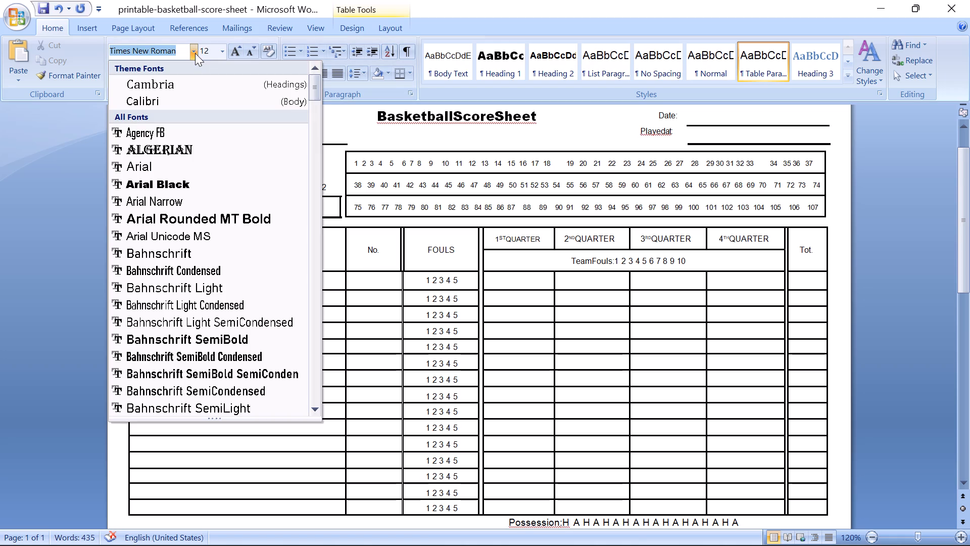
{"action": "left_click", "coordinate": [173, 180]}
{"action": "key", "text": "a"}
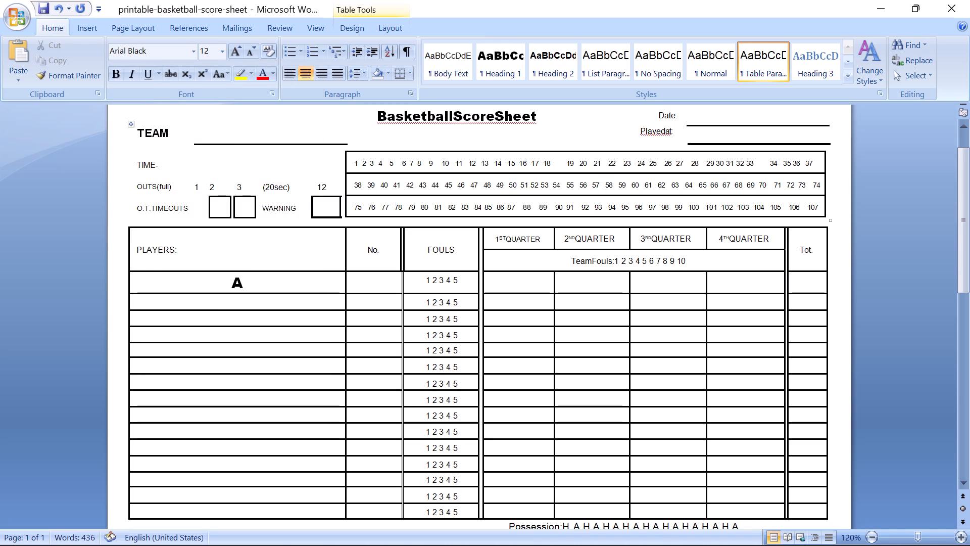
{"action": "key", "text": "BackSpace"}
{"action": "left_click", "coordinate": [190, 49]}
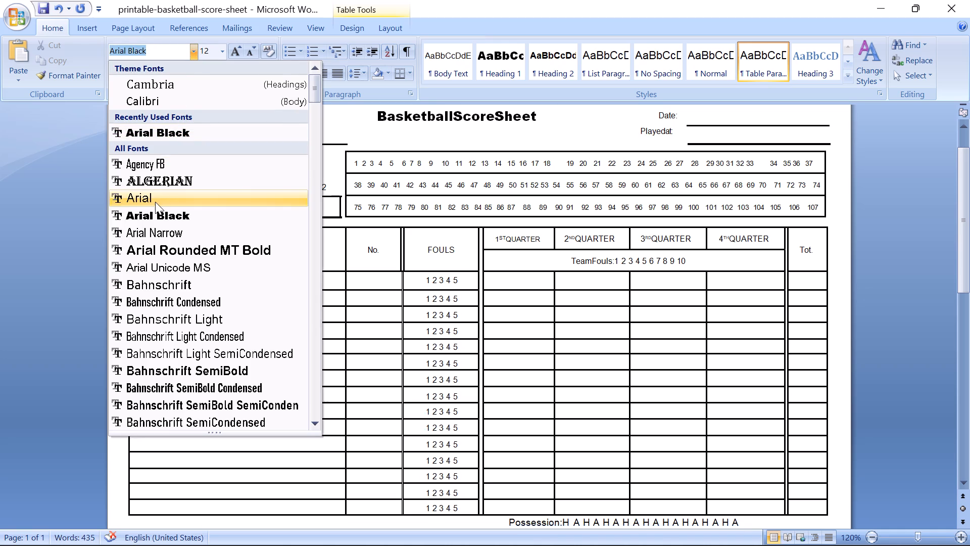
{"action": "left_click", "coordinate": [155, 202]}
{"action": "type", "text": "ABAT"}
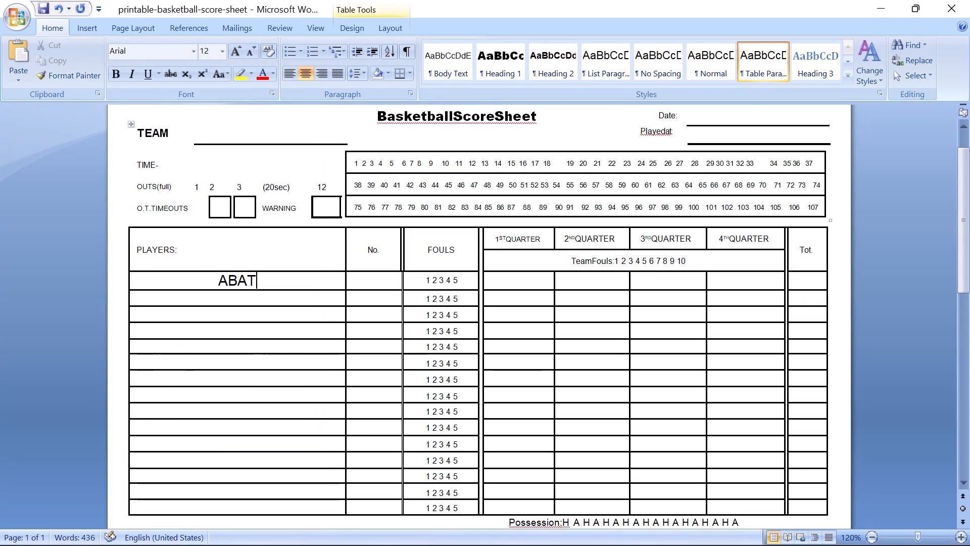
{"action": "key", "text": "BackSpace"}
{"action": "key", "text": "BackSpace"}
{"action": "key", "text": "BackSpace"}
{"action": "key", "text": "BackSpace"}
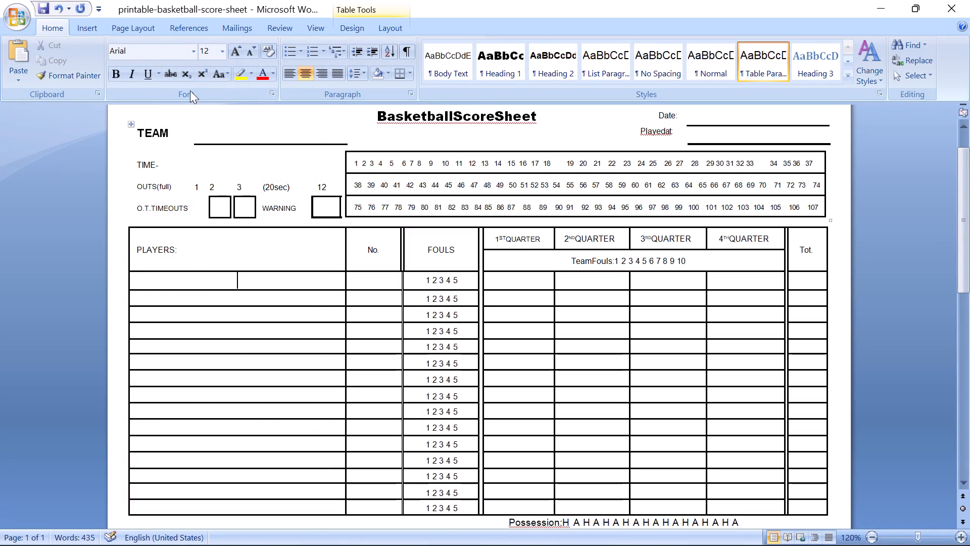
Enter ABAT in the first player row using the Cambria (Headings) font.
{"action": "left_click", "coordinate": [195, 52]}
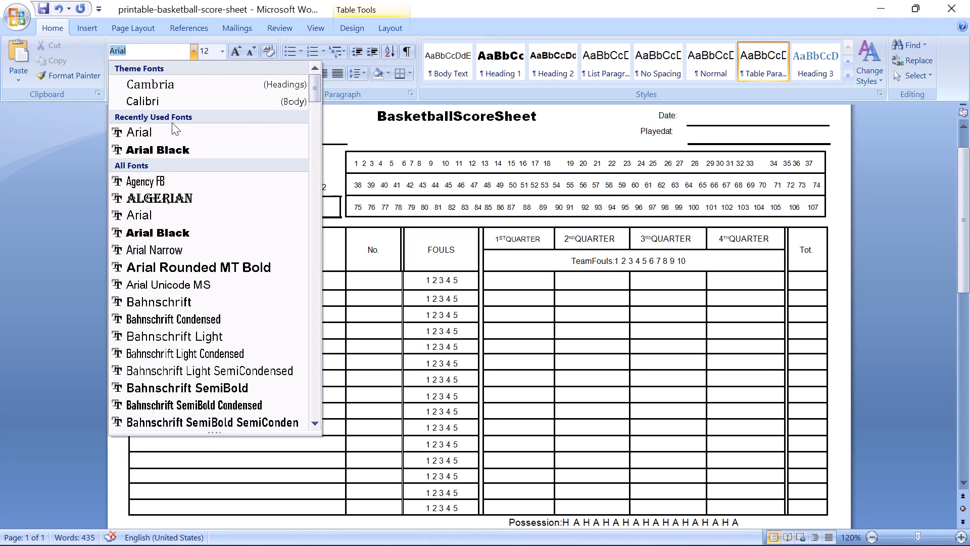
{"action": "left_click", "coordinate": [170, 86]}
{"action": "type", "text": "AV"}
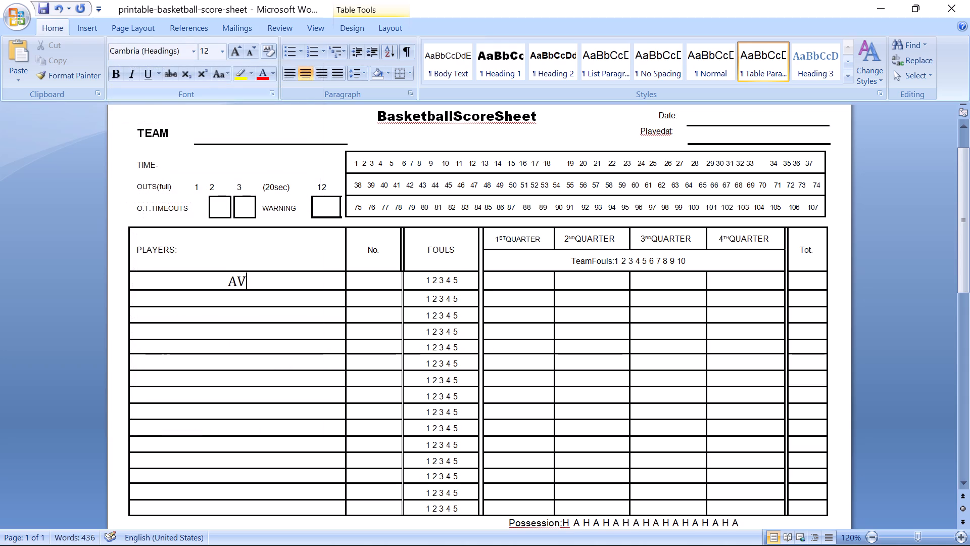
{"action": "key", "text": "BackSpace"}
{"action": "type", "text": "BAT"}
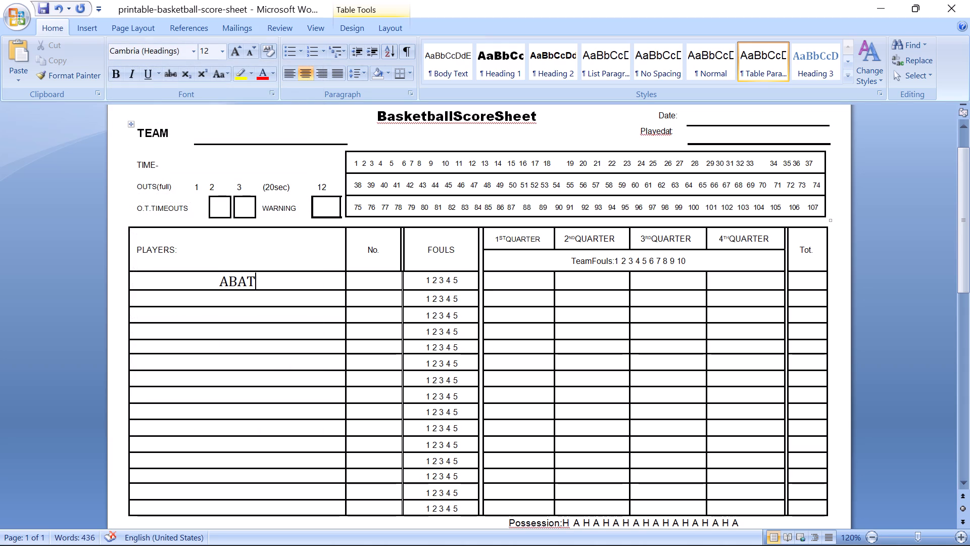
Restore the score sheet window to its smaller size and stretch it to the full screen height.
{"action": "left_click", "coordinate": [910, 9]}
{"action": "left_click_drag", "start_coordinate": [687, 15], "coordinate": [685, 12]}
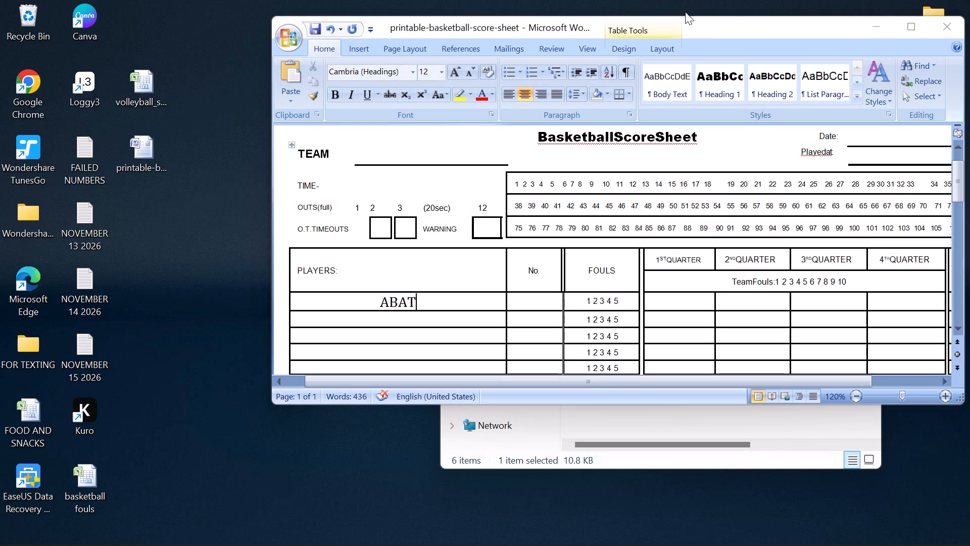
{"action": "left_click_drag", "start_coordinate": [685, 12], "coordinate": [680, 0]}
{"action": "left_click_drag", "start_coordinate": [682, 18], "coordinate": [680, 0]}
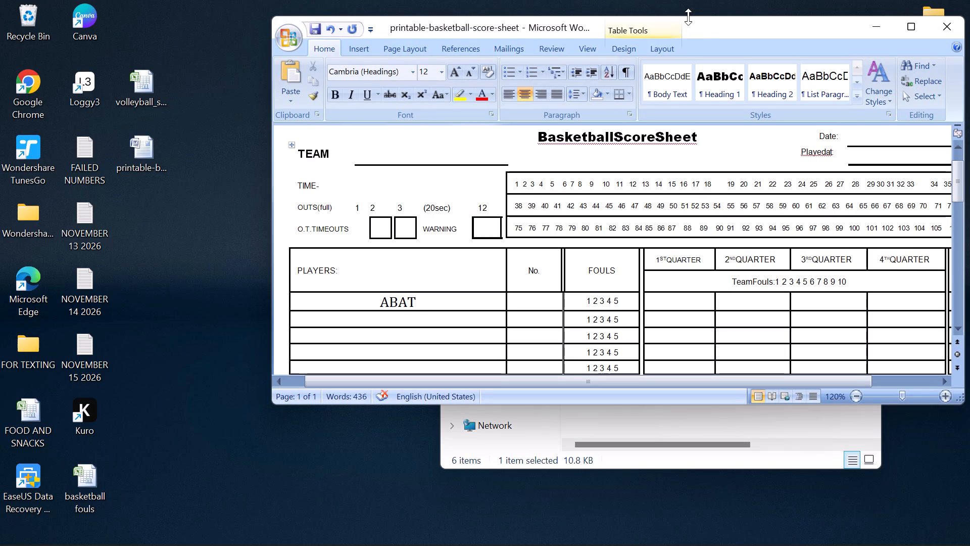
{"action": "left_click_drag", "start_coordinate": [688, 17], "coordinate": [684, 0]}
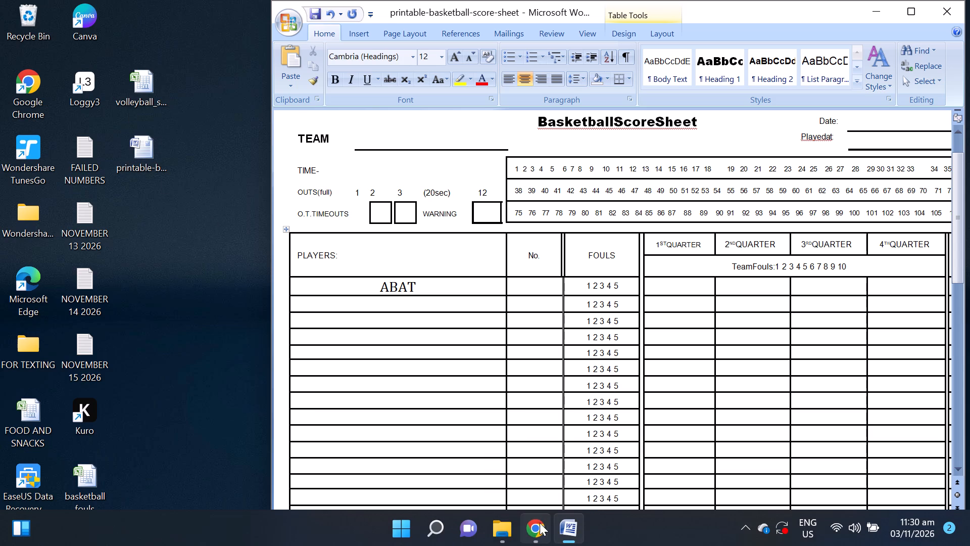
Open basketball fouls GRAY VS VIOLET from the OPENING NOVEMBER 5 folder and stretch its window to full height beside the score sheet.
{"action": "left_click", "coordinate": [511, 530]}
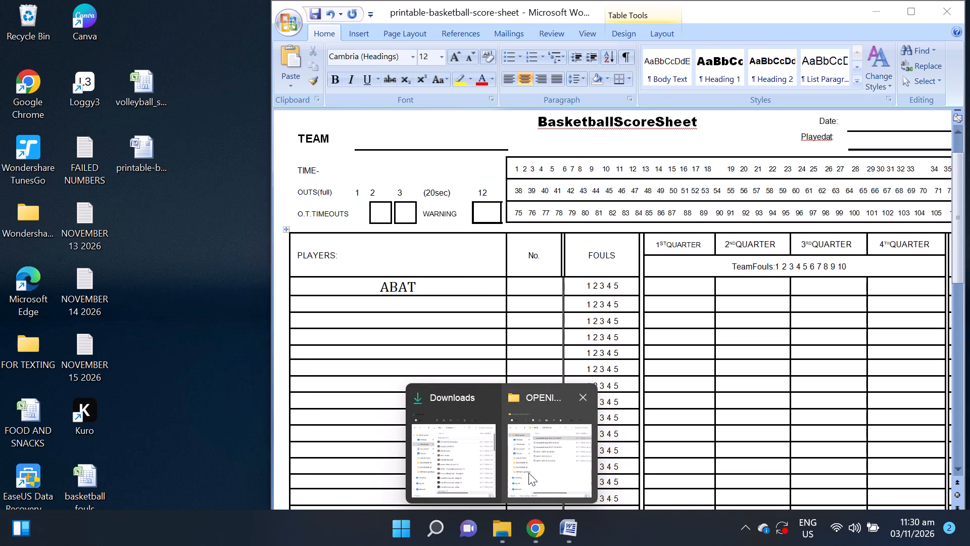
{"action": "left_click", "coordinate": [528, 473]}
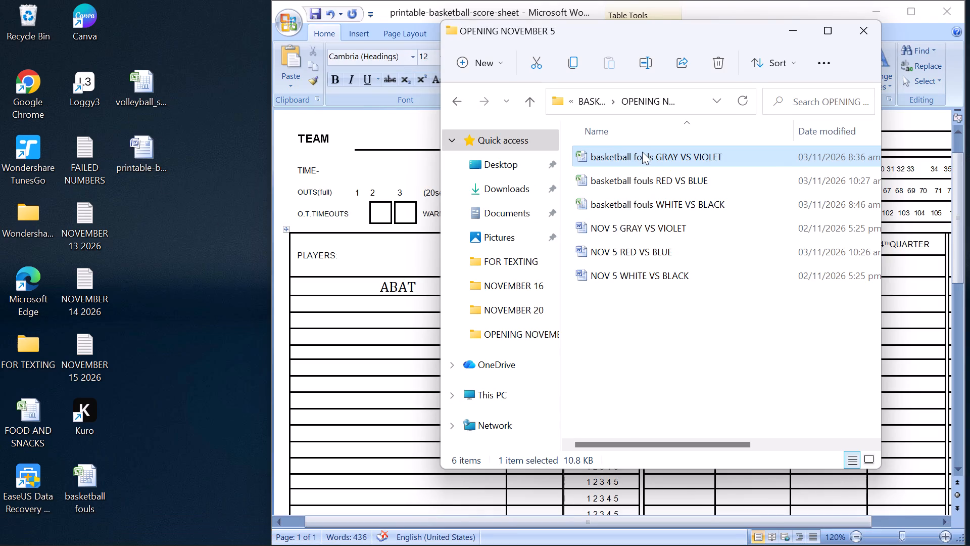
{"action": "double_click", "coordinate": [642, 152]}
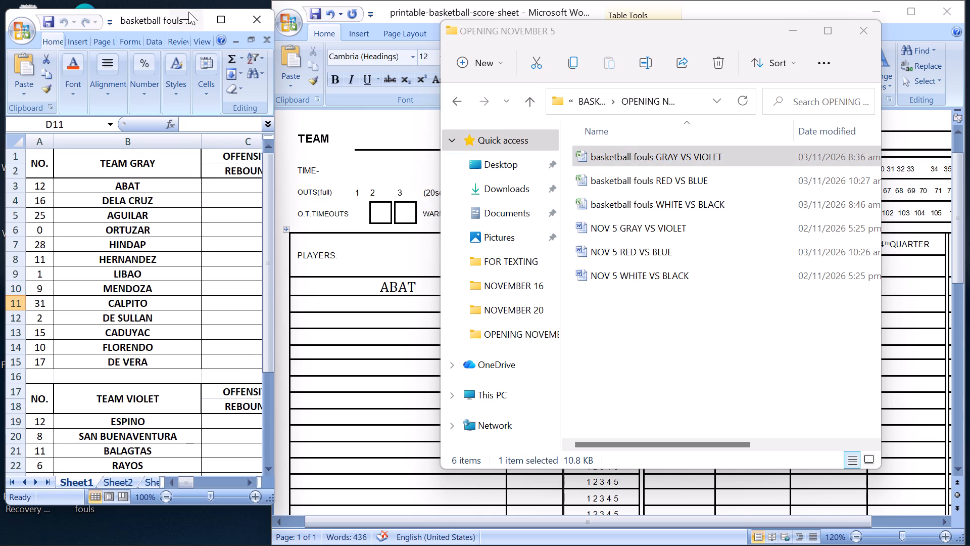
{"action": "left_click_drag", "start_coordinate": [163, 12], "coordinate": [164, 0]}
{"action": "left_click", "coordinate": [430, 0]}
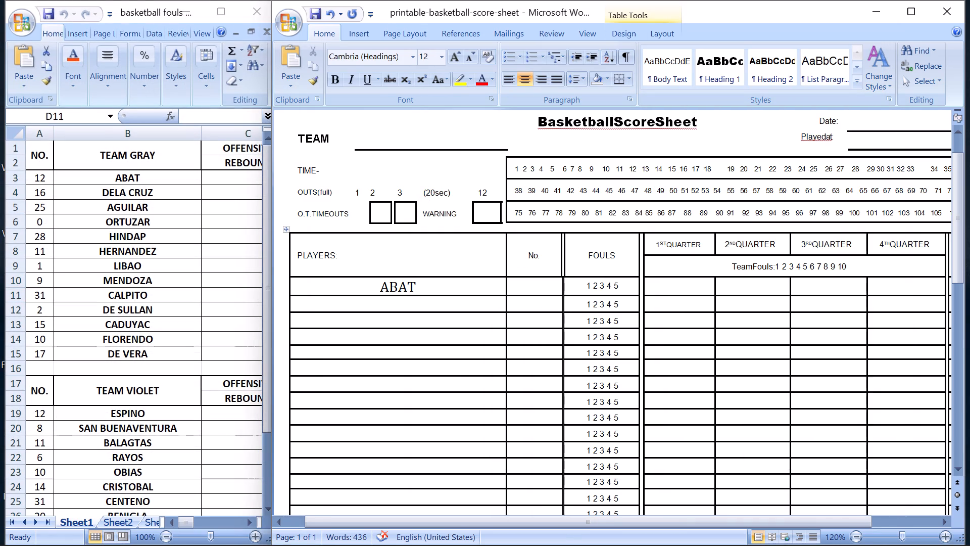
Change the font of the ABAT entry in the first player row to Candara.
{"action": "left_click_drag", "start_coordinate": [376, 285], "coordinate": [422, 288]}
{"action": "left_click", "coordinate": [410, 56]}
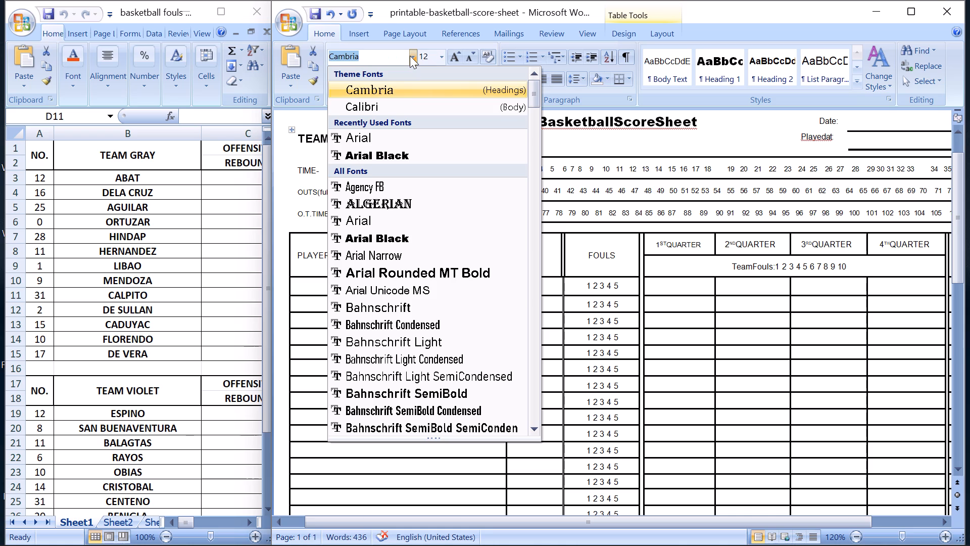
{"action": "scroll", "coordinate": [413, 207], "scroll_direction": "down", "scroll_amount": 4}
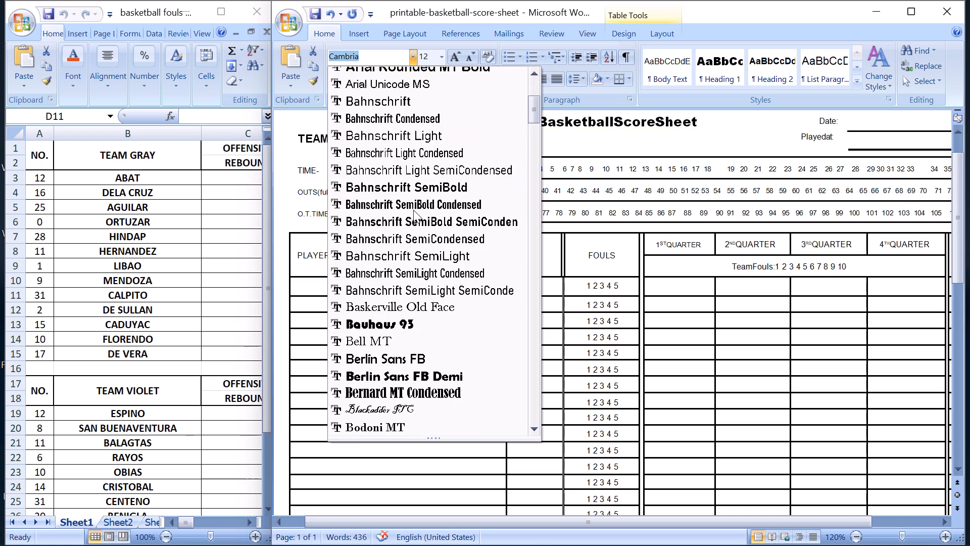
{"action": "scroll", "coordinate": [413, 210], "scroll_direction": "down", "scroll_amount": 7}
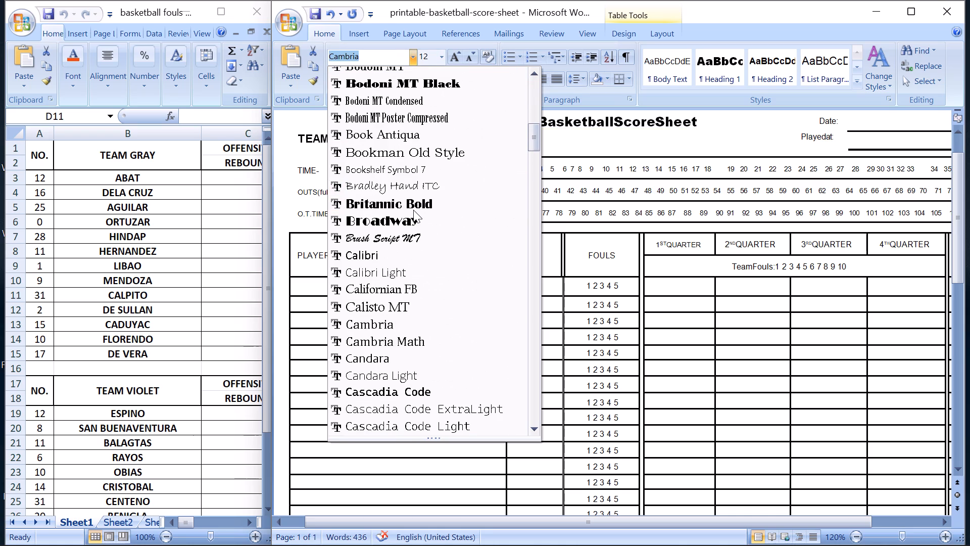
{"action": "left_click", "coordinate": [402, 360]}
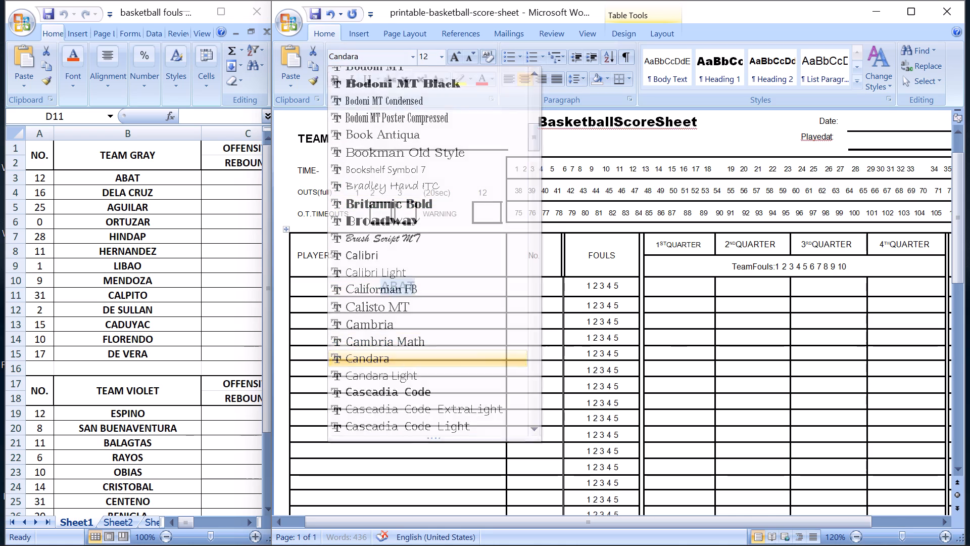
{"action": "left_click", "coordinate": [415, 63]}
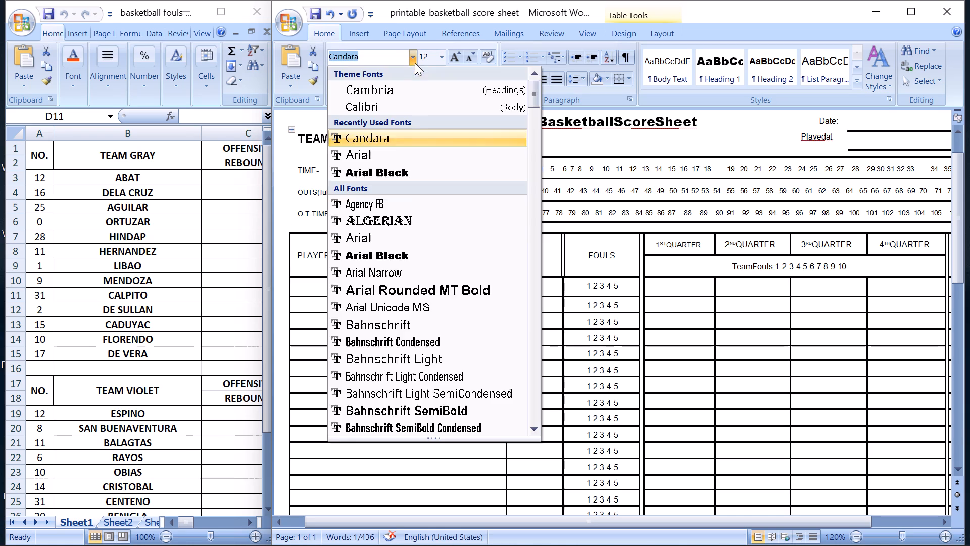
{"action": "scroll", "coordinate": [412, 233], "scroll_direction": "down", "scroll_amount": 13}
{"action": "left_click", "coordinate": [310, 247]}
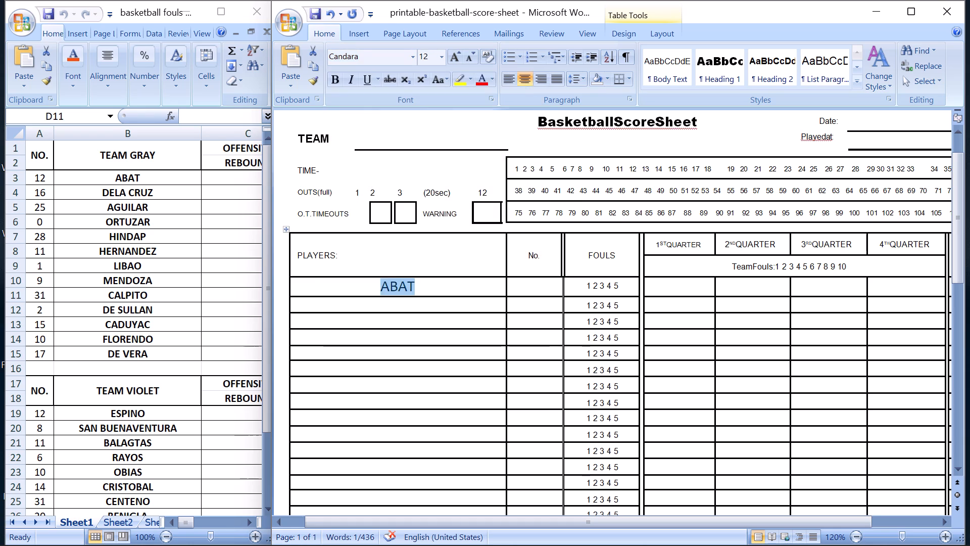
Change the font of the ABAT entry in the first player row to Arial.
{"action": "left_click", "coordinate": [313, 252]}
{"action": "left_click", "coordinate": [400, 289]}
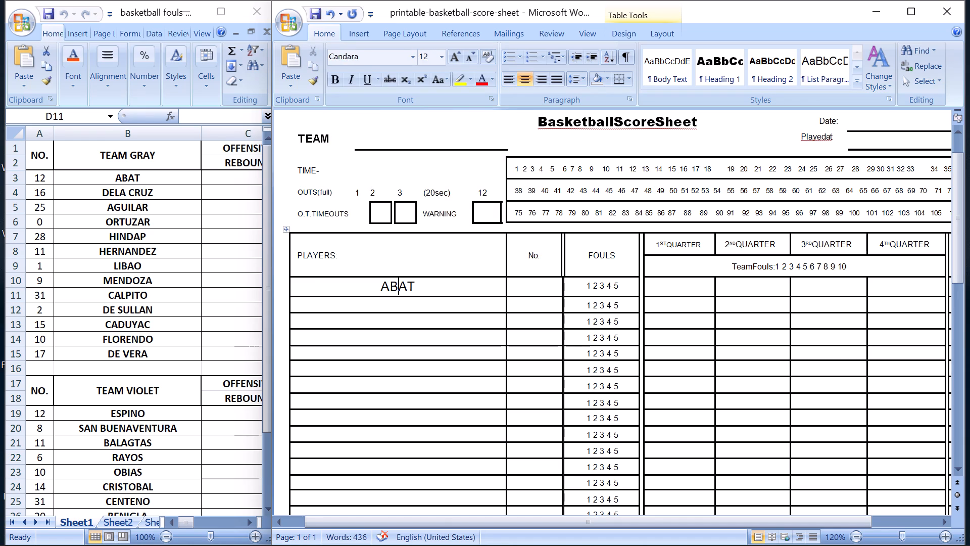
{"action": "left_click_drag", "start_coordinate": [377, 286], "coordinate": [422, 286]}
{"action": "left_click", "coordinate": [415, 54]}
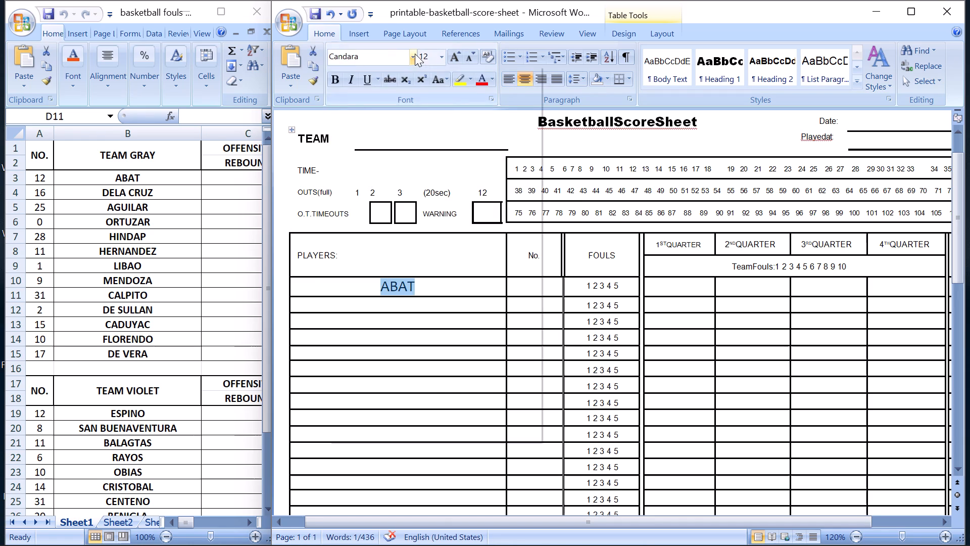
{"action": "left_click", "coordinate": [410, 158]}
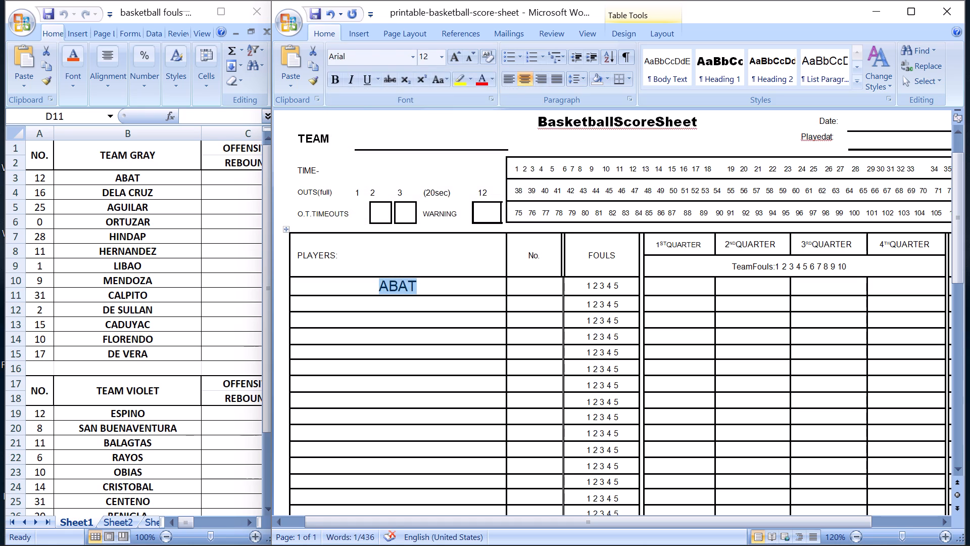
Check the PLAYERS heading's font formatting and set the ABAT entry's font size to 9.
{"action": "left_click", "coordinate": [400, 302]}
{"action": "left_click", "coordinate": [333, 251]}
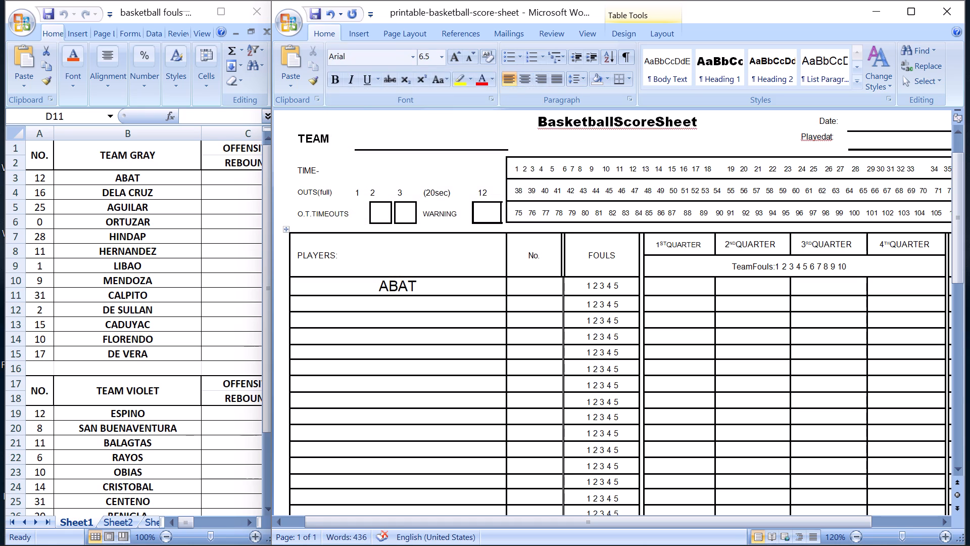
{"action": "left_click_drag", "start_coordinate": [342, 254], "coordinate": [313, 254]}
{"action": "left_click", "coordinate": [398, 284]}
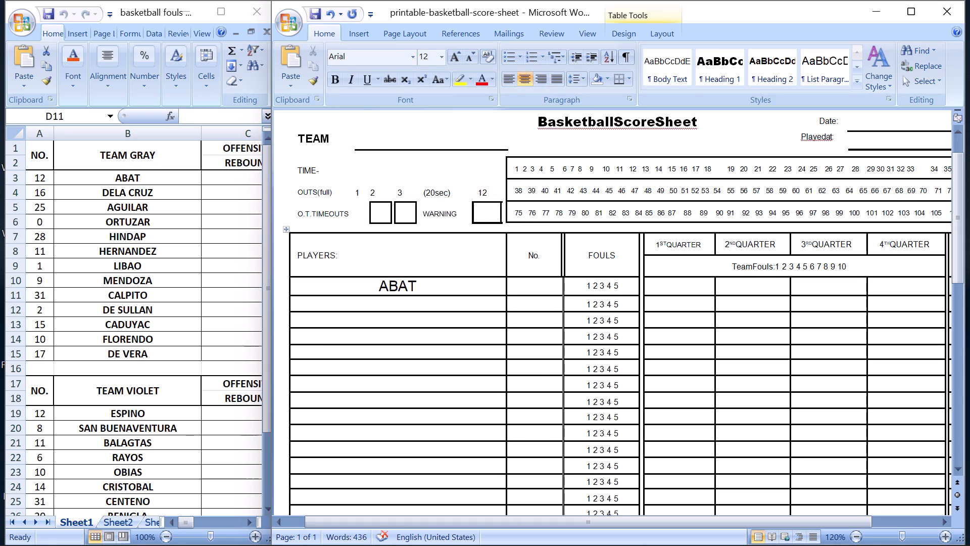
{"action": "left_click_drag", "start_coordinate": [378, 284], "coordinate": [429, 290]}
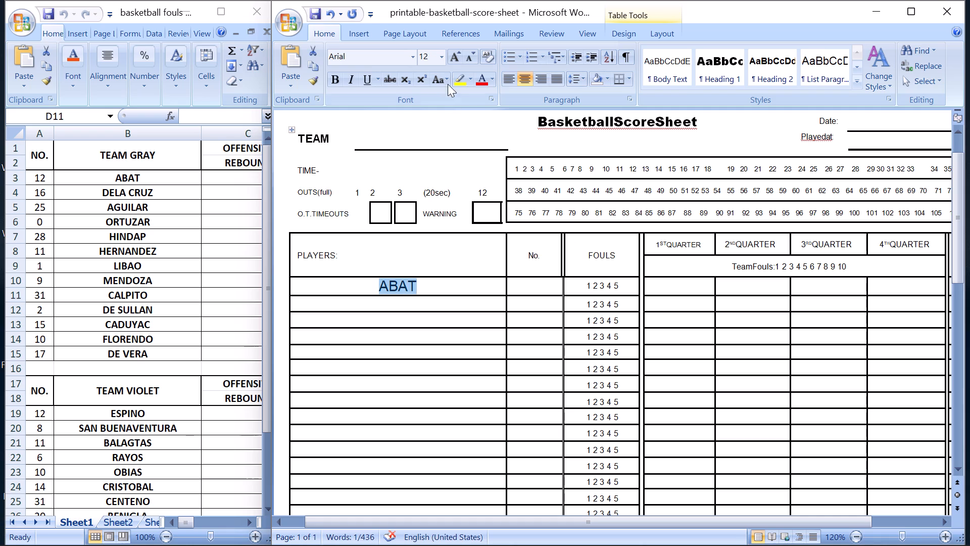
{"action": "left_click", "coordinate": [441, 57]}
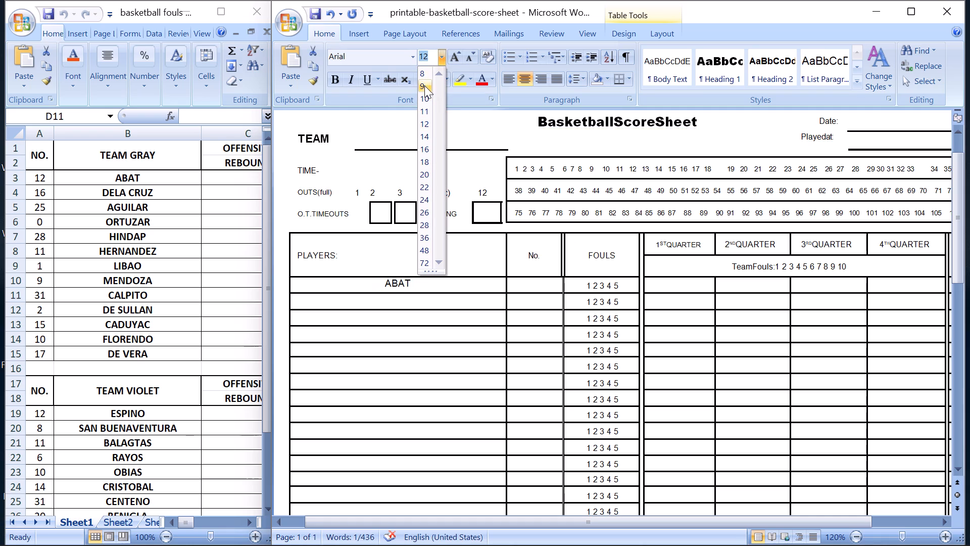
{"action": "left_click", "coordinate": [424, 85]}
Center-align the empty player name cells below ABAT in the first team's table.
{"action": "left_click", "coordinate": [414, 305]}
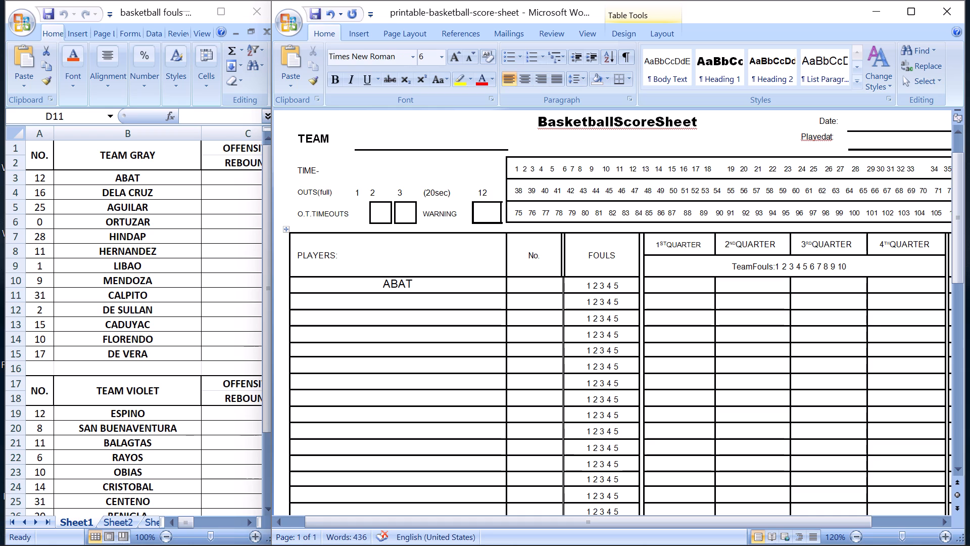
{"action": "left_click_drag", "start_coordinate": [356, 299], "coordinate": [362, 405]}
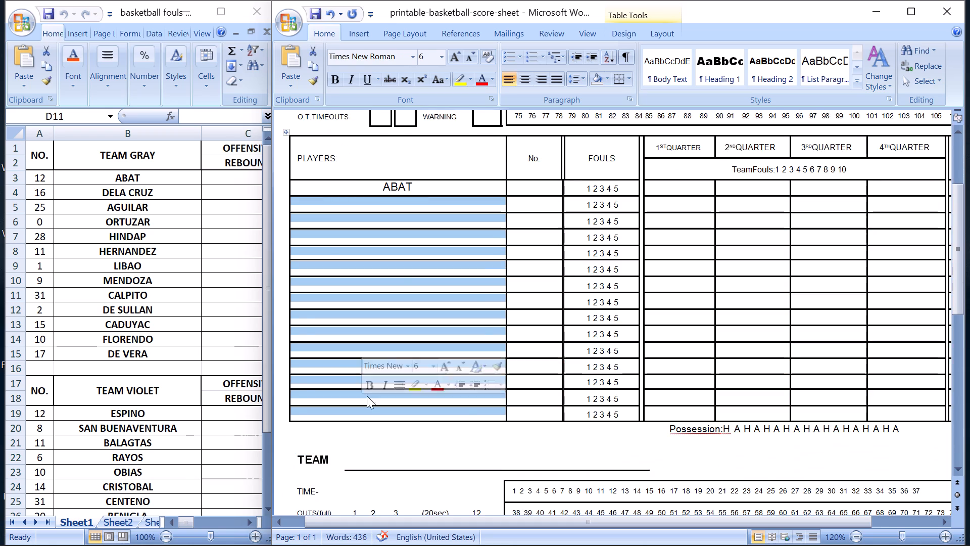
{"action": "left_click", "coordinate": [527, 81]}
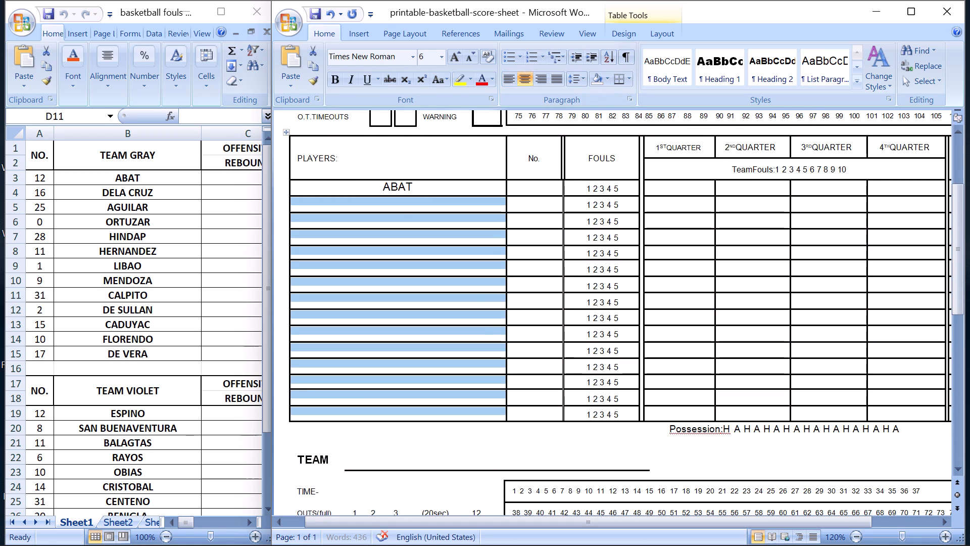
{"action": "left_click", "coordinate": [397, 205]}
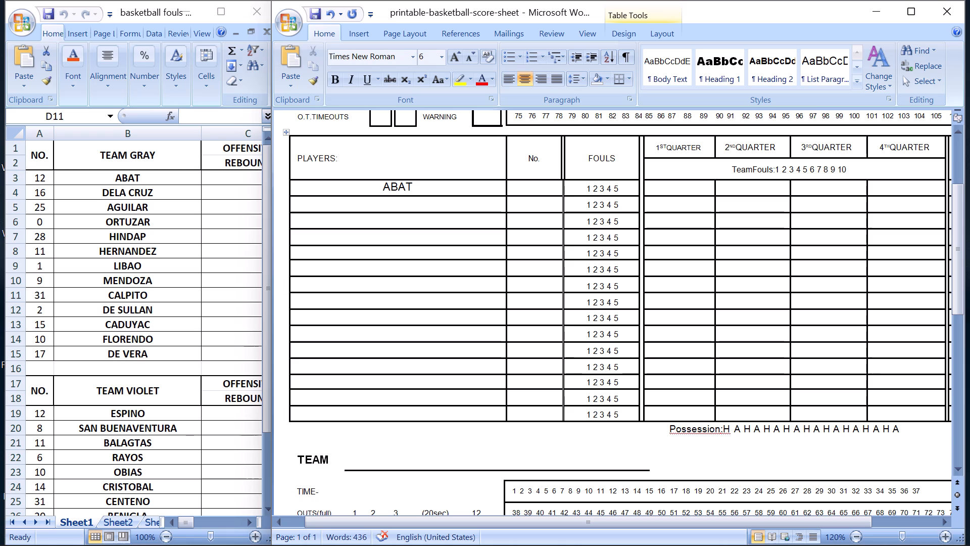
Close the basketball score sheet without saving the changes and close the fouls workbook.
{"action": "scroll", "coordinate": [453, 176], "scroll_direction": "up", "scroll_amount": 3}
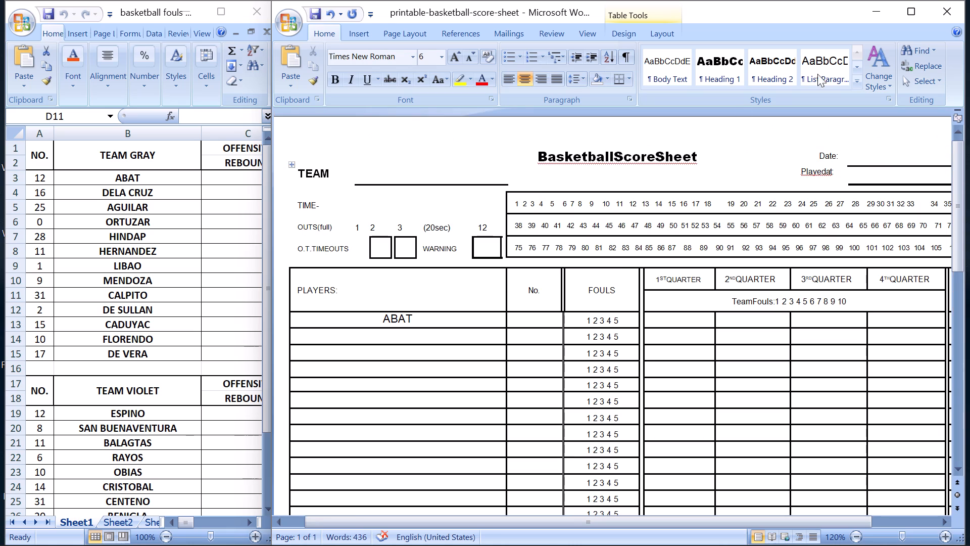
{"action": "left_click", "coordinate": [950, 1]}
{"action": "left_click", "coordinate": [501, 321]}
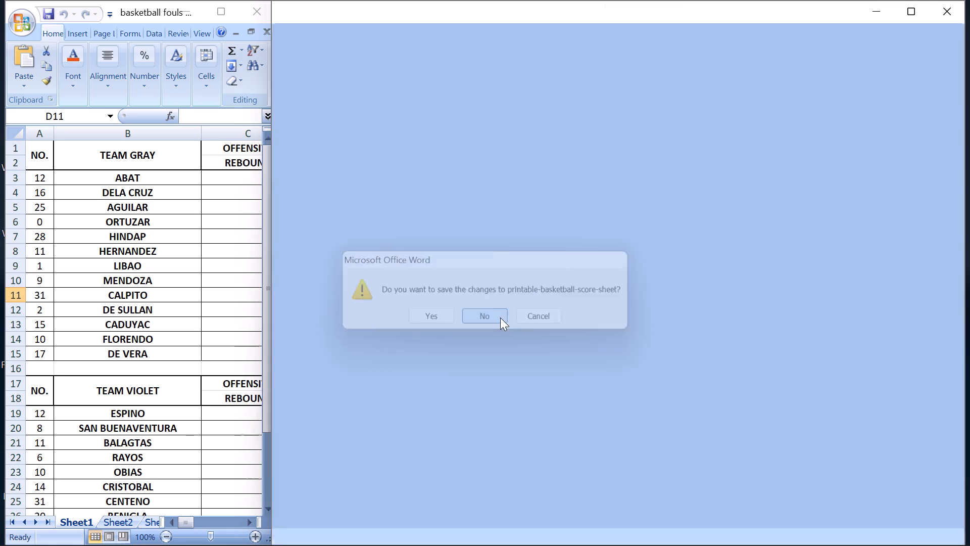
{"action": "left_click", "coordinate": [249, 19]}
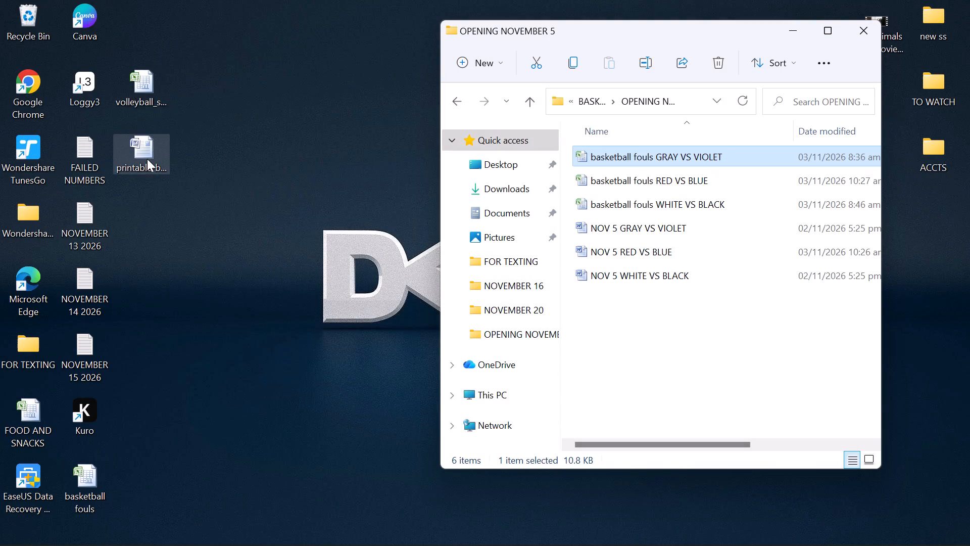
Reopen the printable-basketball-score-sheet document from the desktop and stretch its window to the full screen height.
{"action": "double_click", "coordinate": [147, 159]}
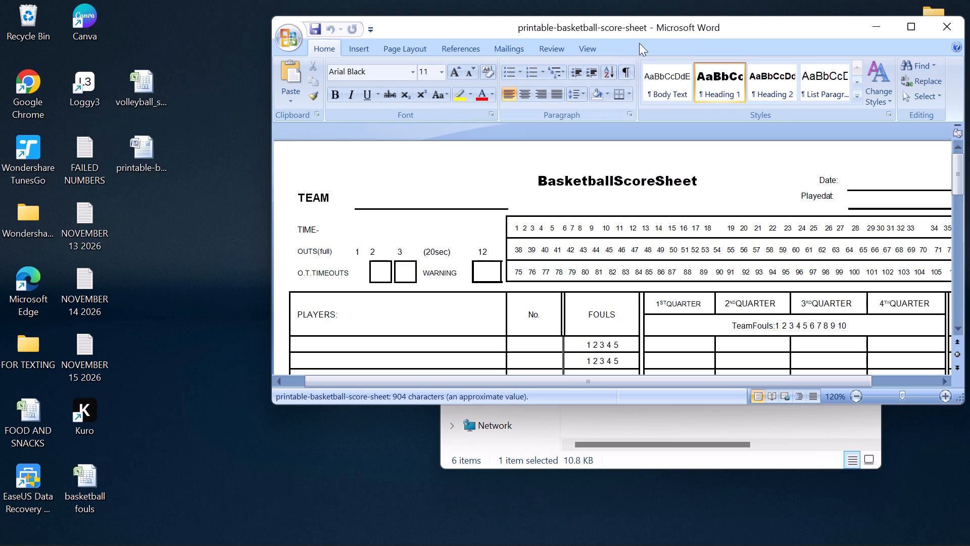
{"action": "left_click_drag", "start_coordinate": [644, 18], "coordinate": [640, 0]}
Center-align all the player name cells in the first team's table.
{"action": "scroll", "coordinate": [470, 198], "scroll_direction": "down", "scroll_amount": 3}
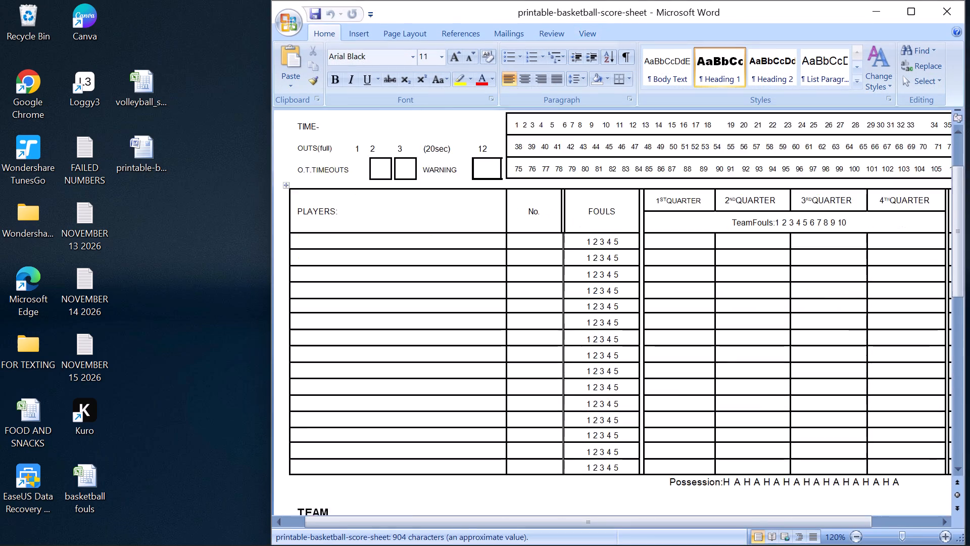
{"action": "scroll", "coordinate": [462, 219], "scroll_direction": "down", "scroll_amount": 2}
{"action": "scroll", "coordinate": [430, 196], "scroll_direction": "up", "scroll_amount": 1}
{"action": "left_click_drag", "start_coordinate": [338, 152], "coordinate": [403, 255]}
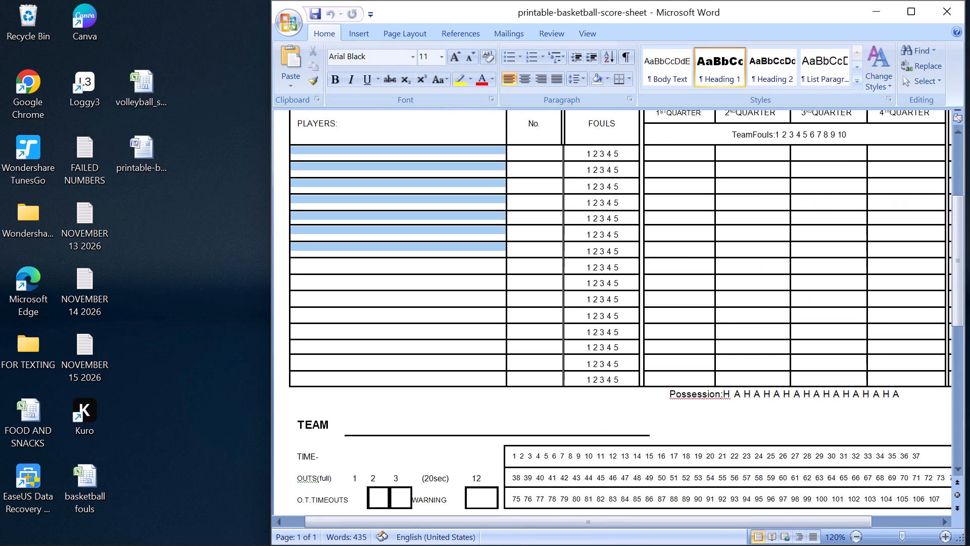
{"action": "left_click_drag", "start_coordinate": [403, 255], "coordinate": [446, 383]}
{"action": "left_click", "coordinate": [519, 82]}
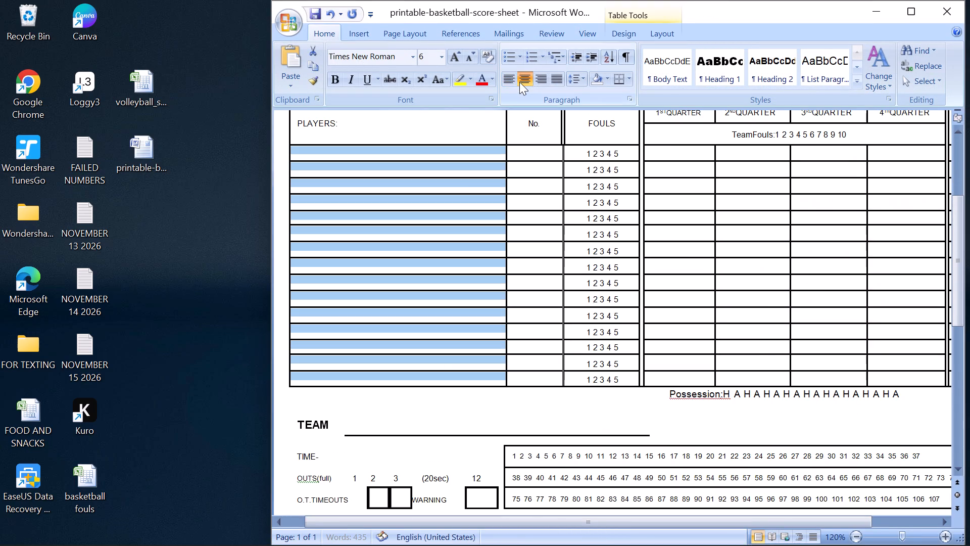
Center-align all the player name cells in the second team's table and save the score sheet.
{"action": "scroll", "coordinate": [454, 271], "scroll_direction": "down", "scroll_amount": 7}
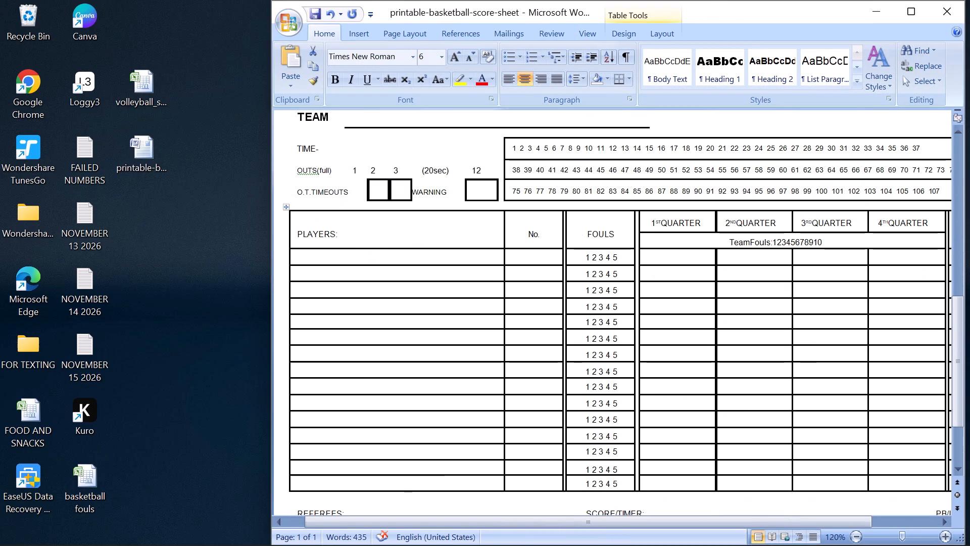
{"action": "left_click_drag", "start_coordinate": [339, 258], "coordinate": [446, 479]}
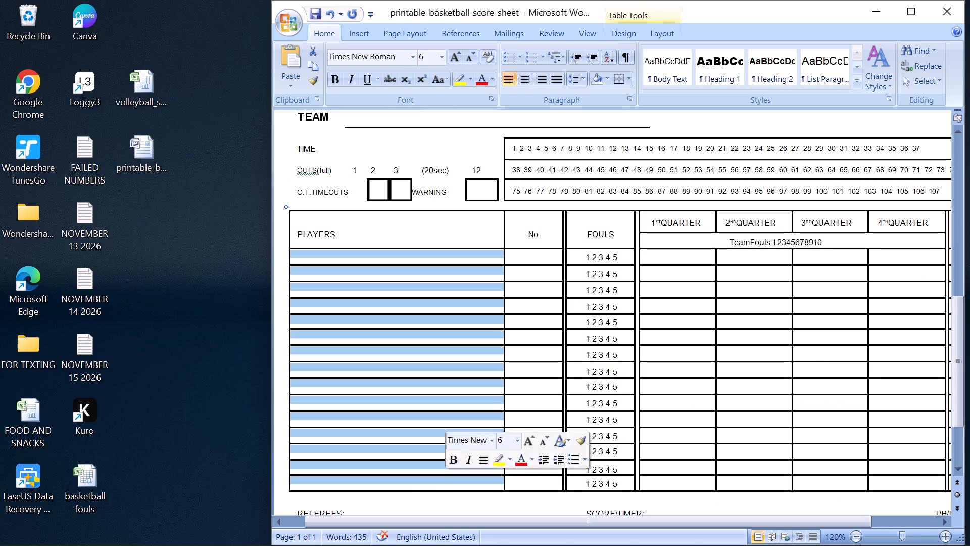
{"action": "left_click", "coordinate": [532, 81]}
{"action": "left_click", "coordinate": [463, 298]}
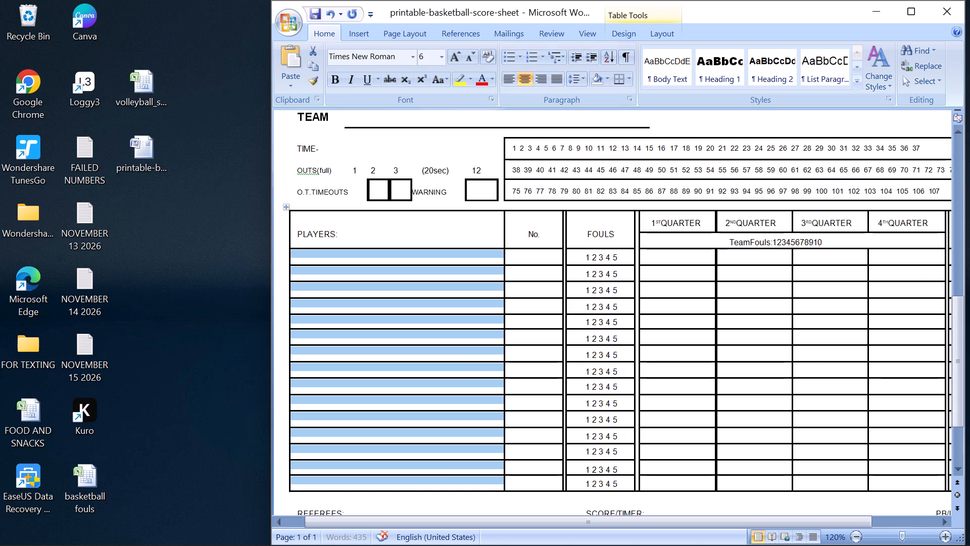
{"action": "key", "text": "ctrl+s"}
Open basketball fouls GRAY VS VIOLET from the OPENING NOVEMBER 5 folder and stretch its window to full height beside the score sheet.
{"action": "left_click_drag", "start_coordinate": [495, 475], "coordinate": [507, 545]}
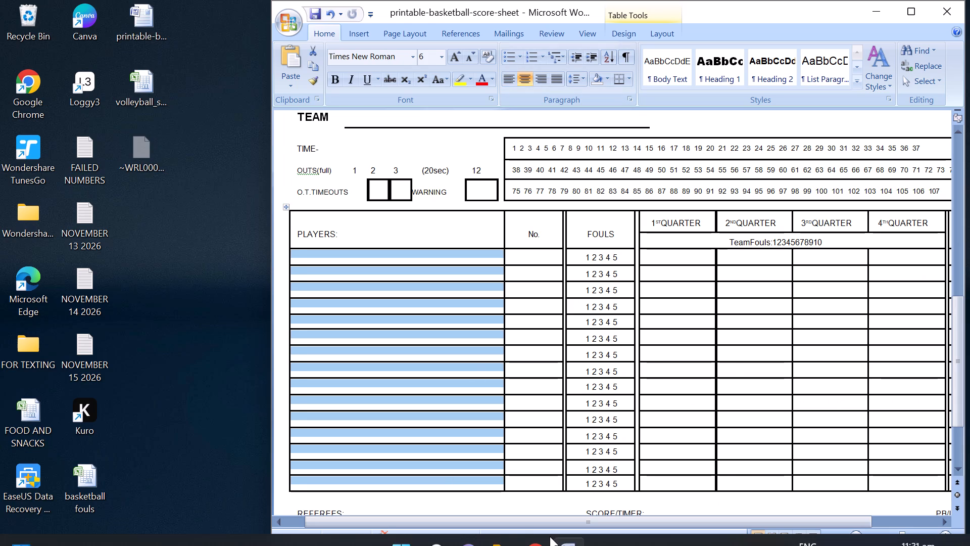
{"action": "left_click", "coordinate": [500, 535]}
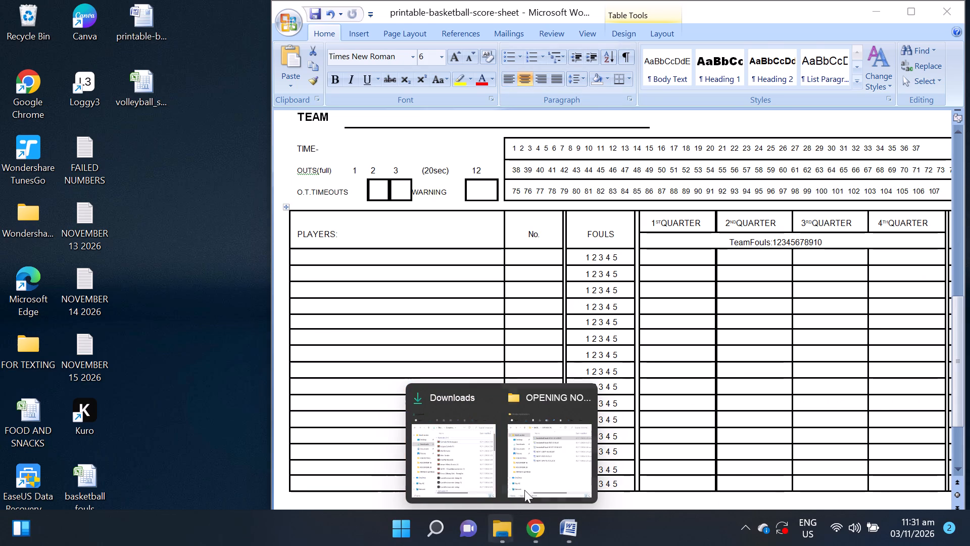
{"action": "left_click", "coordinate": [525, 488]}
{"action": "double_click", "coordinate": [626, 157]}
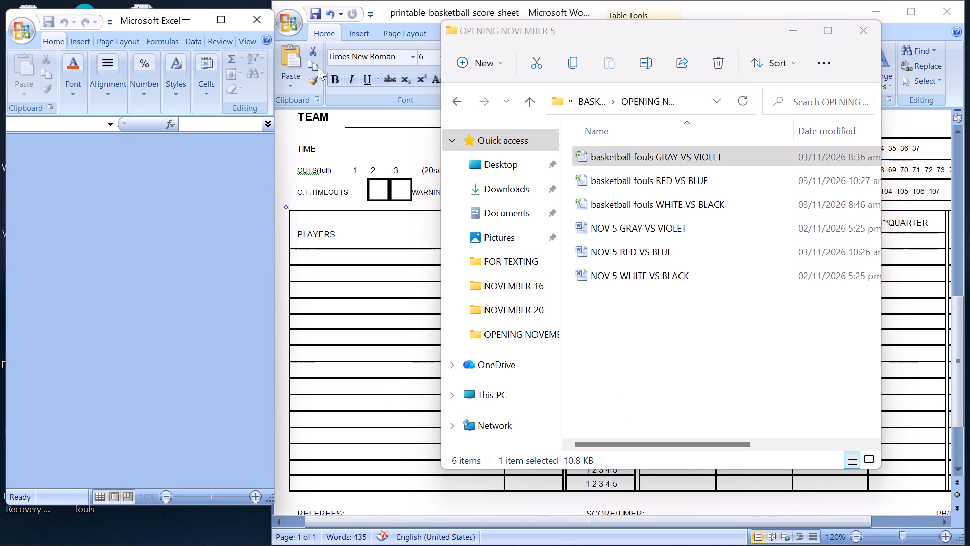
{"action": "left_click_drag", "start_coordinate": [157, 11], "coordinate": [159, 0]}
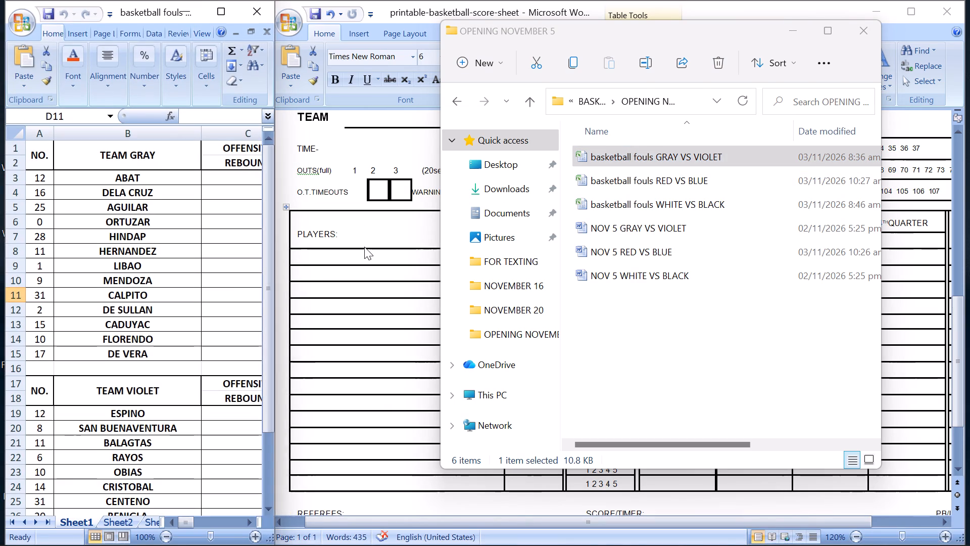
Enter ABAT in the first team's first player row using Arial at size 8.
{"action": "left_click", "coordinate": [364, 247]}
{"action": "scroll", "coordinate": [364, 247], "scroll_direction": "up", "scroll_amount": 13}
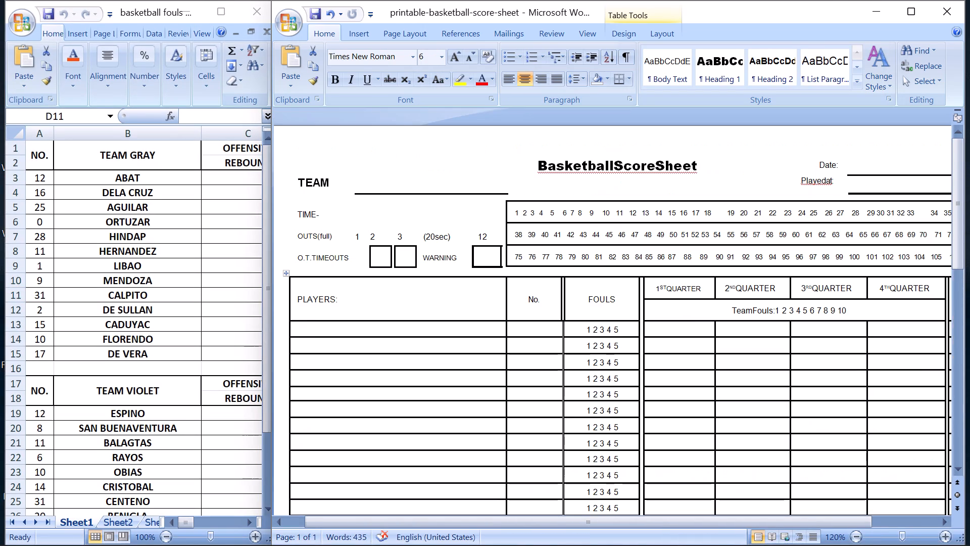
{"action": "left_click", "coordinate": [390, 335]}
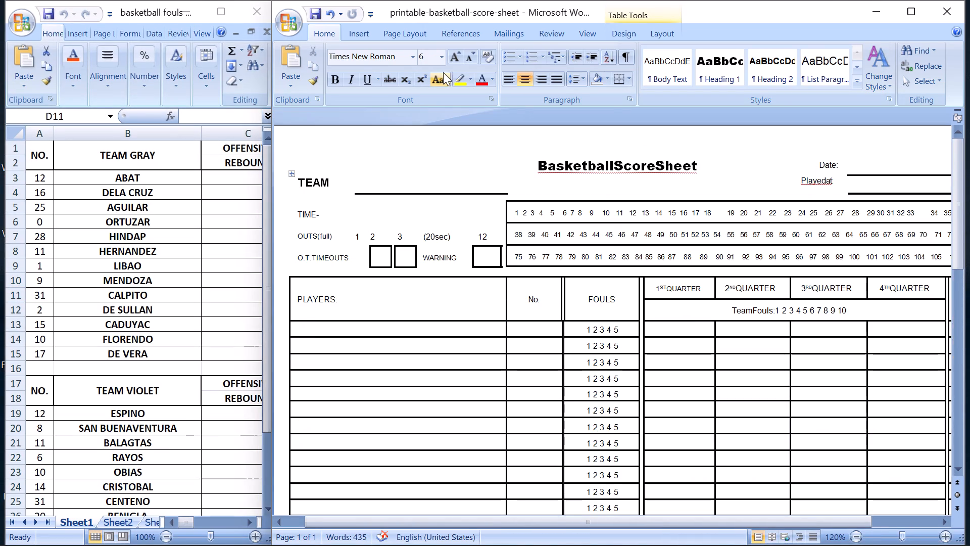
{"action": "left_click", "coordinate": [440, 54]}
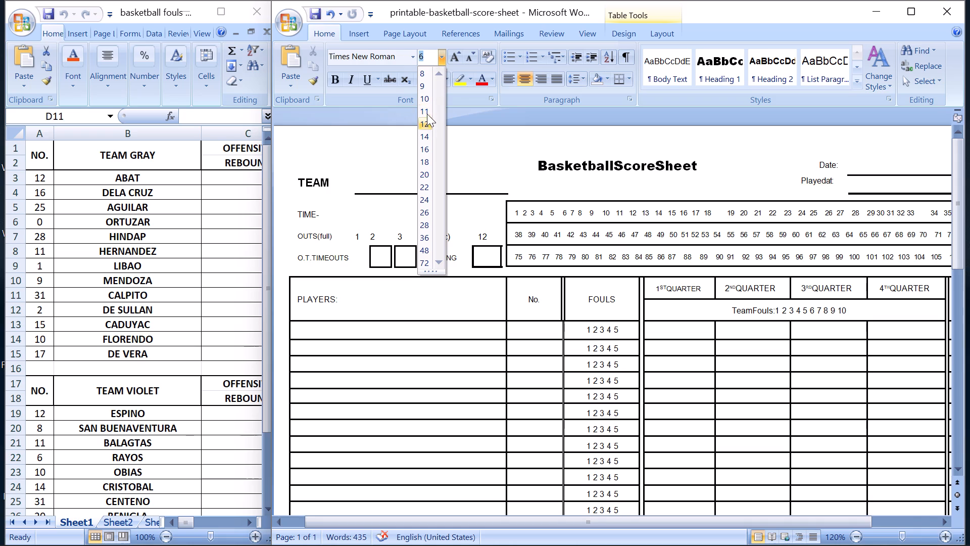
{"action": "left_click", "coordinate": [424, 76]}
{"action": "left_click", "coordinate": [409, 59]}
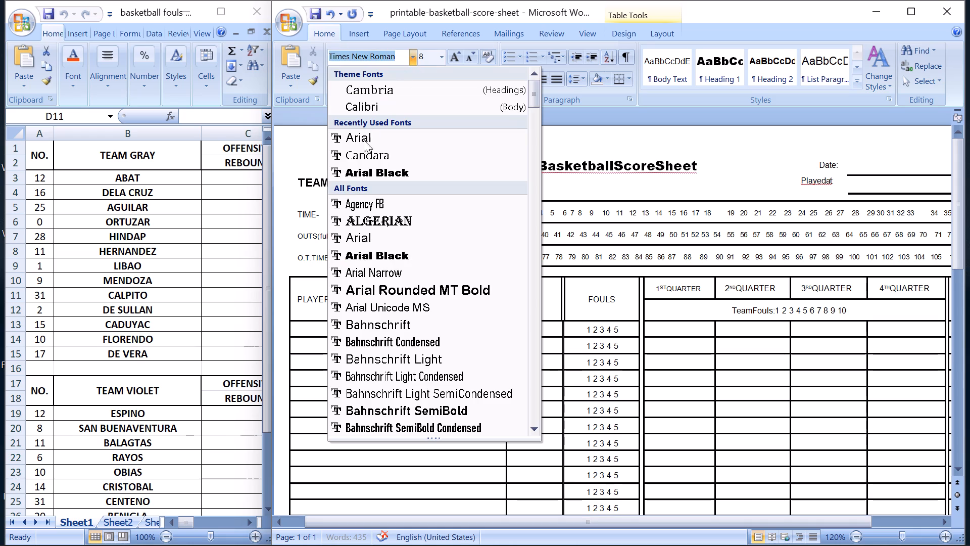
{"action": "left_click", "coordinate": [360, 138]}
{"action": "type", "text": "ABAT"}
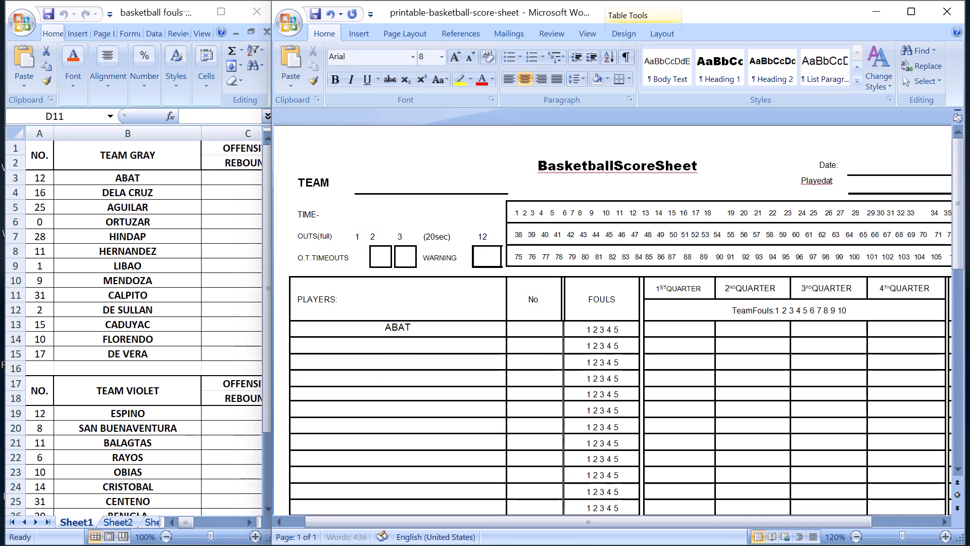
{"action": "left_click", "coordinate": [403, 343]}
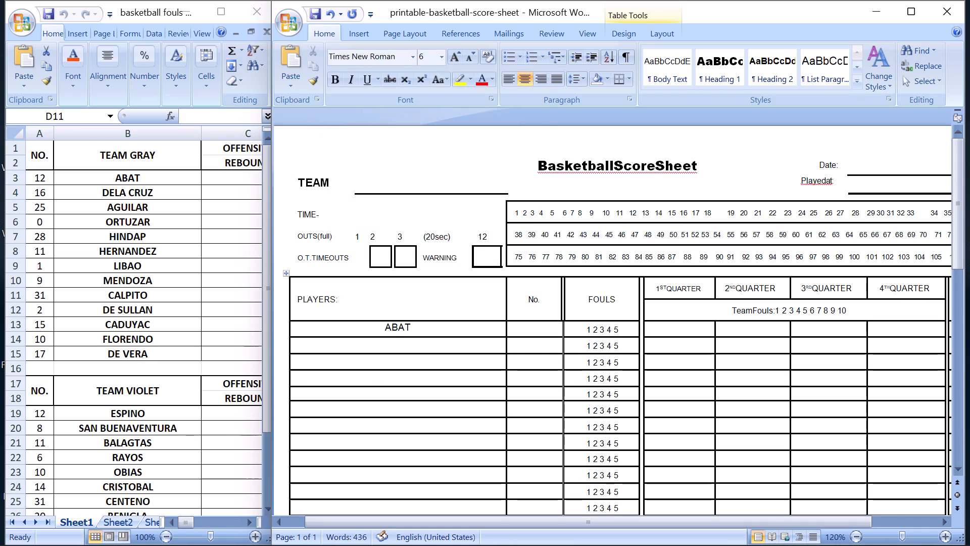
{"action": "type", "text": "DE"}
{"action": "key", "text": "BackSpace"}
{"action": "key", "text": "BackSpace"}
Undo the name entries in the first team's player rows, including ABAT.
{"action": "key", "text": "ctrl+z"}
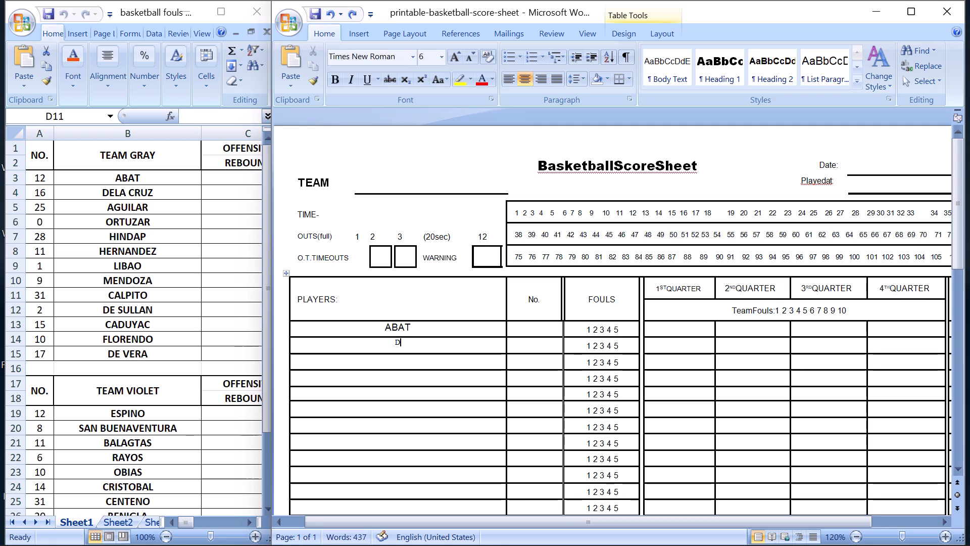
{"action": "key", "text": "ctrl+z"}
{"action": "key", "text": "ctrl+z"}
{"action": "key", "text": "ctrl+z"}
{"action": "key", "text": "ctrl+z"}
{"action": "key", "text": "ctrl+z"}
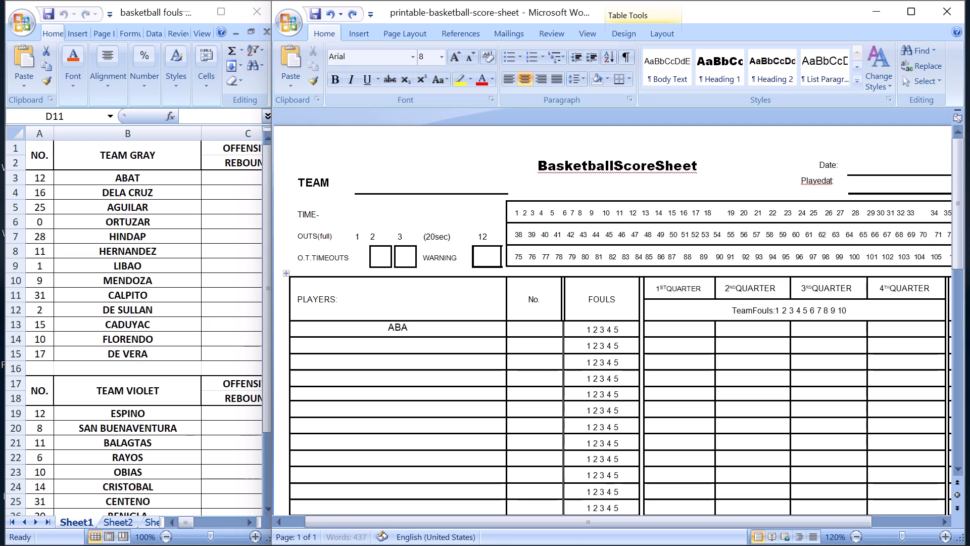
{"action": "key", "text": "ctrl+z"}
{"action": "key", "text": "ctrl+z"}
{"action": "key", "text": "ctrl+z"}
Set all the player name cells in the first team's table to Arial at size 8.
{"action": "scroll", "coordinate": [399, 348], "scroll_direction": "down", "scroll_amount": 2}
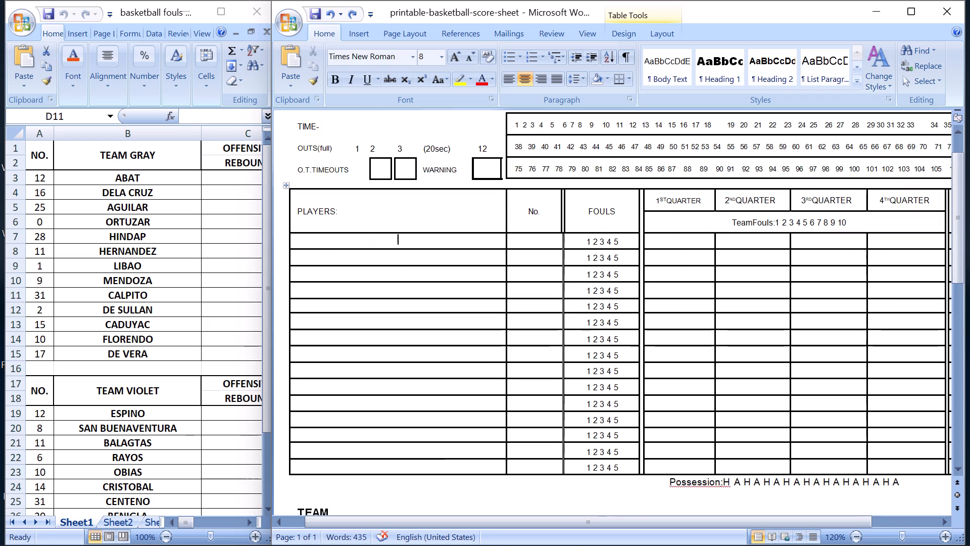
{"action": "left_click_drag", "start_coordinate": [357, 244], "coordinate": [467, 470]}
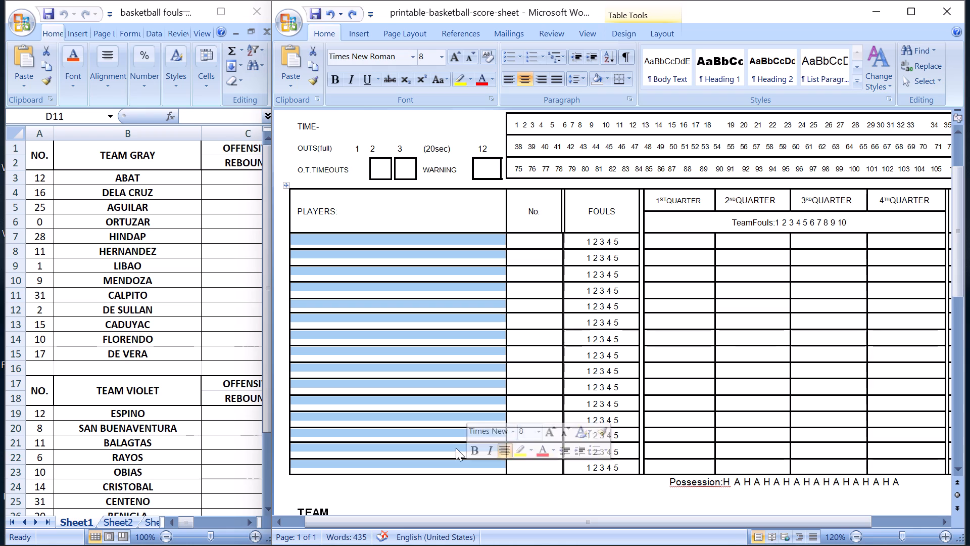
{"action": "left_click", "coordinate": [414, 58]}
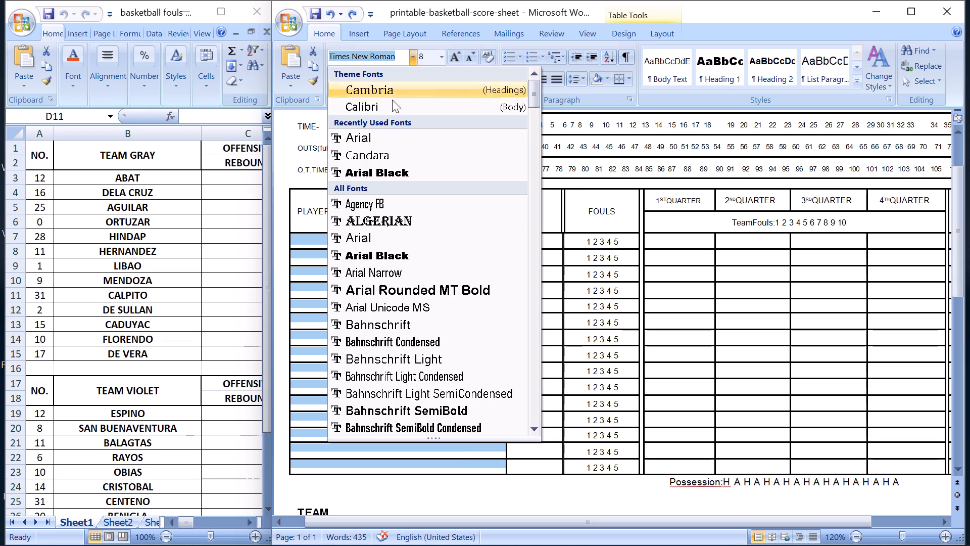
{"action": "left_click", "coordinate": [382, 144]}
{"action": "left_click", "coordinate": [440, 55]}
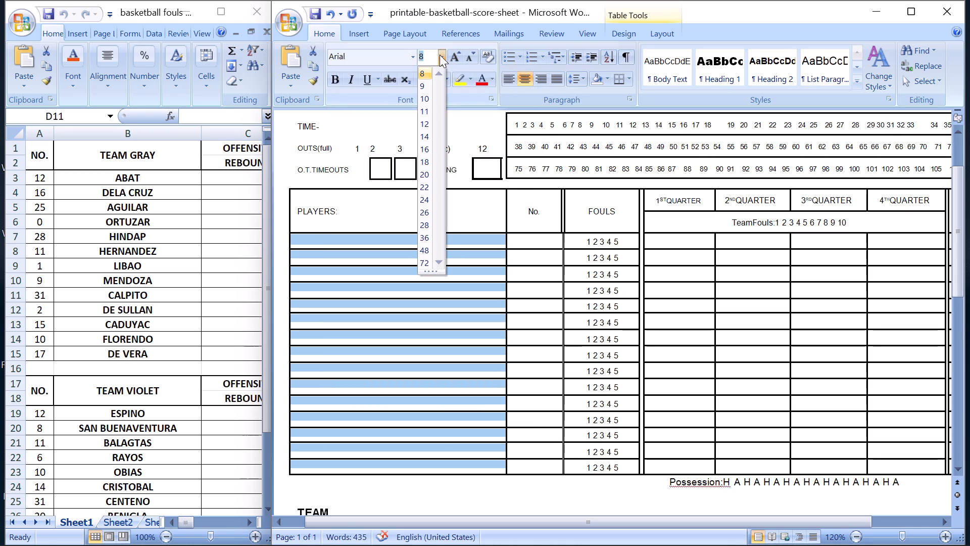
{"action": "left_click", "coordinate": [426, 71]}
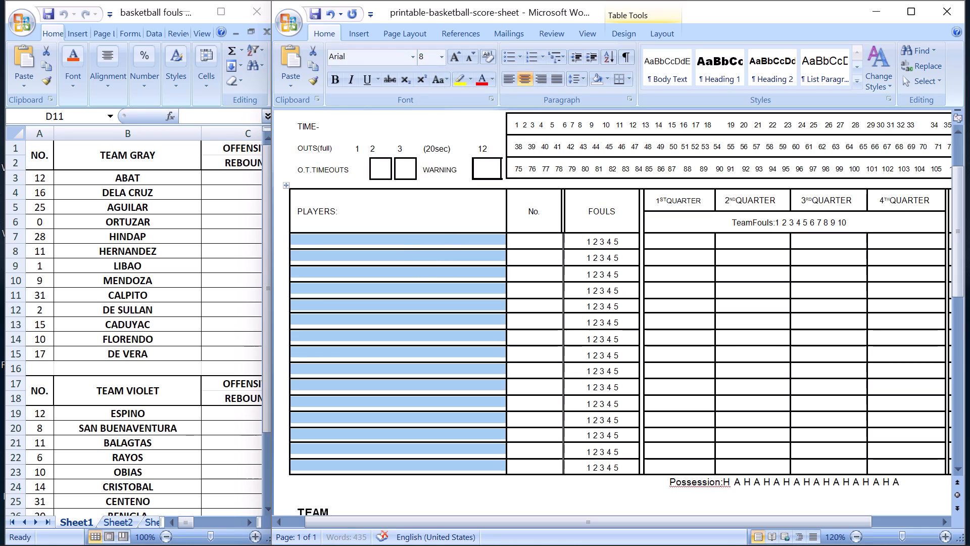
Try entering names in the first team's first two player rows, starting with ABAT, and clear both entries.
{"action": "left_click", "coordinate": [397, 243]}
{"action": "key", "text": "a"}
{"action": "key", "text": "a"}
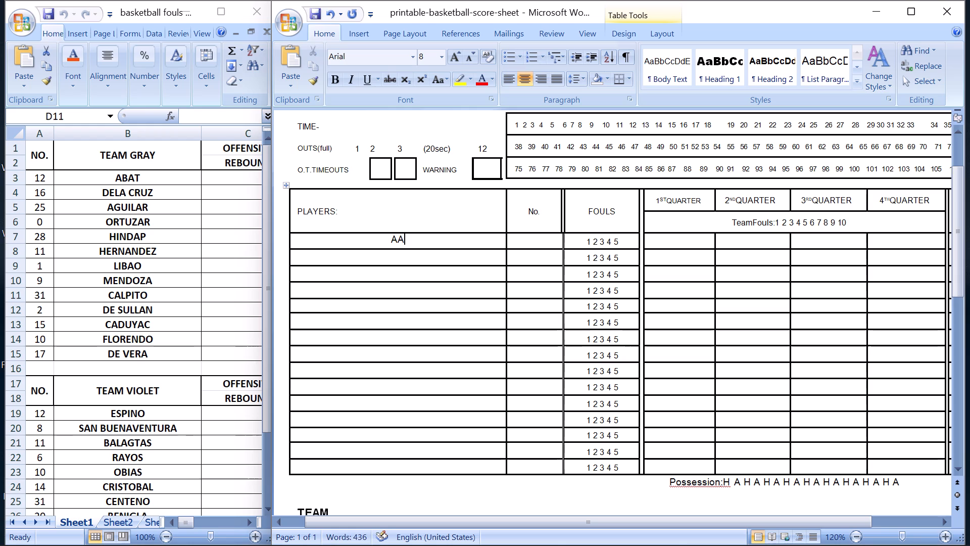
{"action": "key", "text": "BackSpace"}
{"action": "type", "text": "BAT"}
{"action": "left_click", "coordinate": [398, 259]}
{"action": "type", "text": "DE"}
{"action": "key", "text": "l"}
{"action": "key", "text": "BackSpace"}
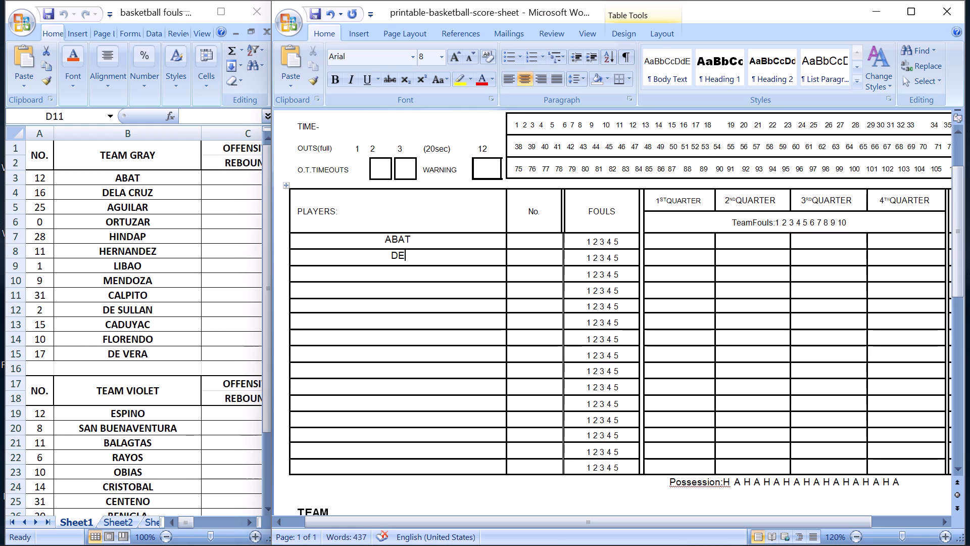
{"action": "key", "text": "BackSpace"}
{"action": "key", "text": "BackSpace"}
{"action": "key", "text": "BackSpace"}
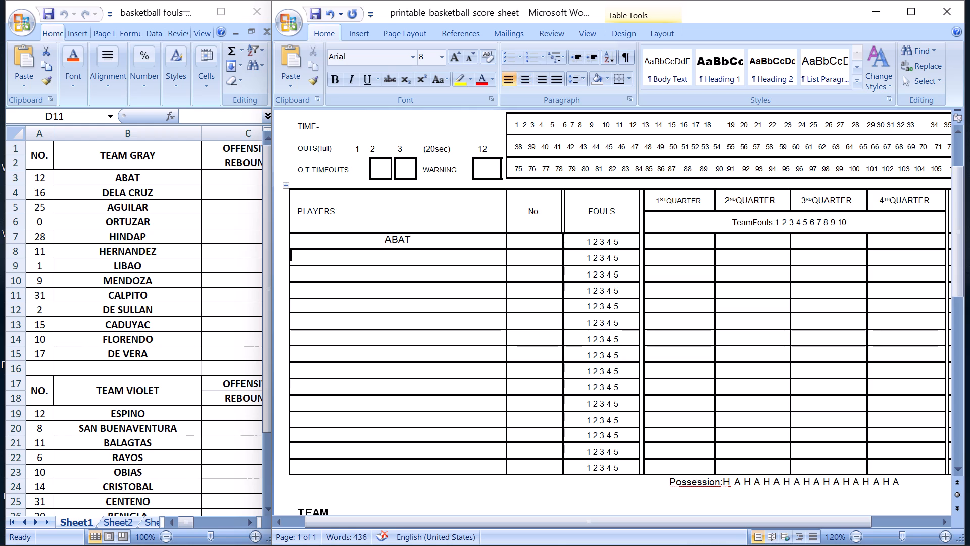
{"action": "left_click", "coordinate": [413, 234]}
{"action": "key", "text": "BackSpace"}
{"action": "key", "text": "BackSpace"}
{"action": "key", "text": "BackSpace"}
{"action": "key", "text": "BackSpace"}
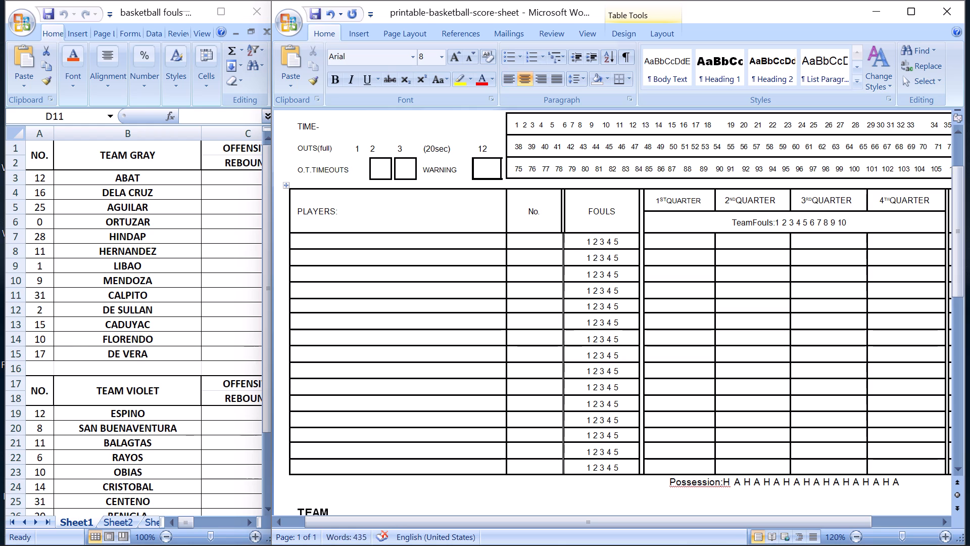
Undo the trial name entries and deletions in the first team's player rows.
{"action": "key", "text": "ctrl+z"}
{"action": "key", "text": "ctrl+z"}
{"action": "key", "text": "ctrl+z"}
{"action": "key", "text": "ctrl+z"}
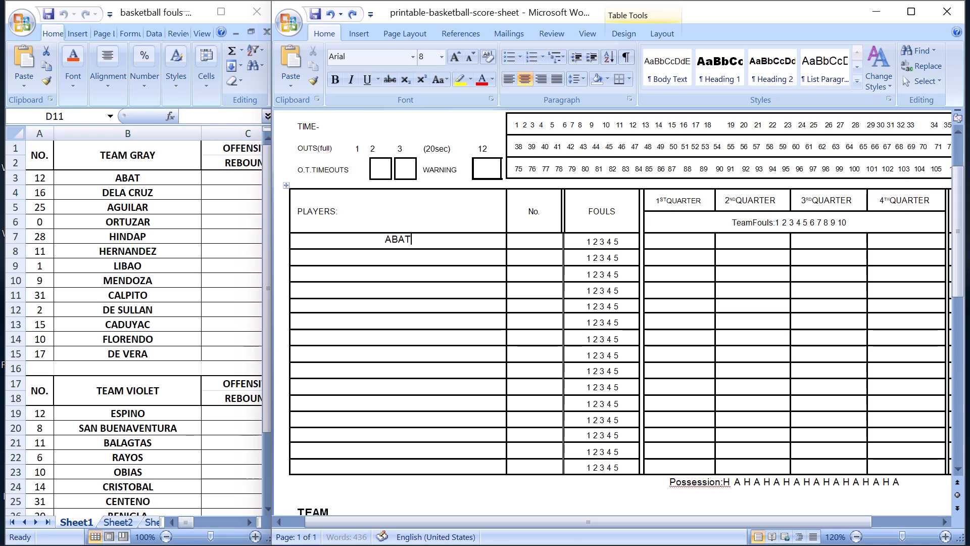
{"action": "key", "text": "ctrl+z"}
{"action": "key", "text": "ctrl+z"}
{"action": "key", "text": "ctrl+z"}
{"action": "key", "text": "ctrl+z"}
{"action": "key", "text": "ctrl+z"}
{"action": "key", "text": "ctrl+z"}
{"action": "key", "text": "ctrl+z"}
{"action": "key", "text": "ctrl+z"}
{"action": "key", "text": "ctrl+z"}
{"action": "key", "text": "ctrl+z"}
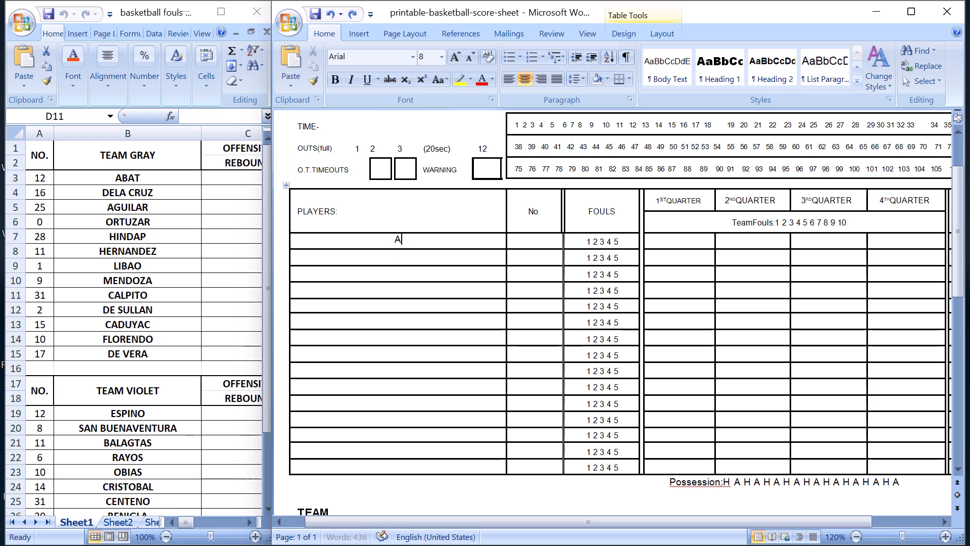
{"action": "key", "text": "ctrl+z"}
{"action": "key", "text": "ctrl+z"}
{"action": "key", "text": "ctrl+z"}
Save the basketball score sheet.
{"action": "key", "text": "ctrl+s"}
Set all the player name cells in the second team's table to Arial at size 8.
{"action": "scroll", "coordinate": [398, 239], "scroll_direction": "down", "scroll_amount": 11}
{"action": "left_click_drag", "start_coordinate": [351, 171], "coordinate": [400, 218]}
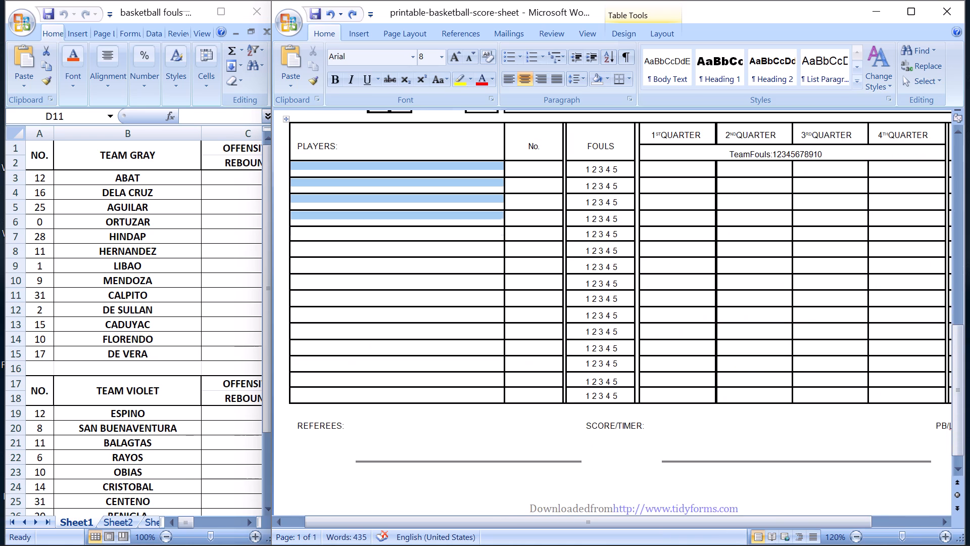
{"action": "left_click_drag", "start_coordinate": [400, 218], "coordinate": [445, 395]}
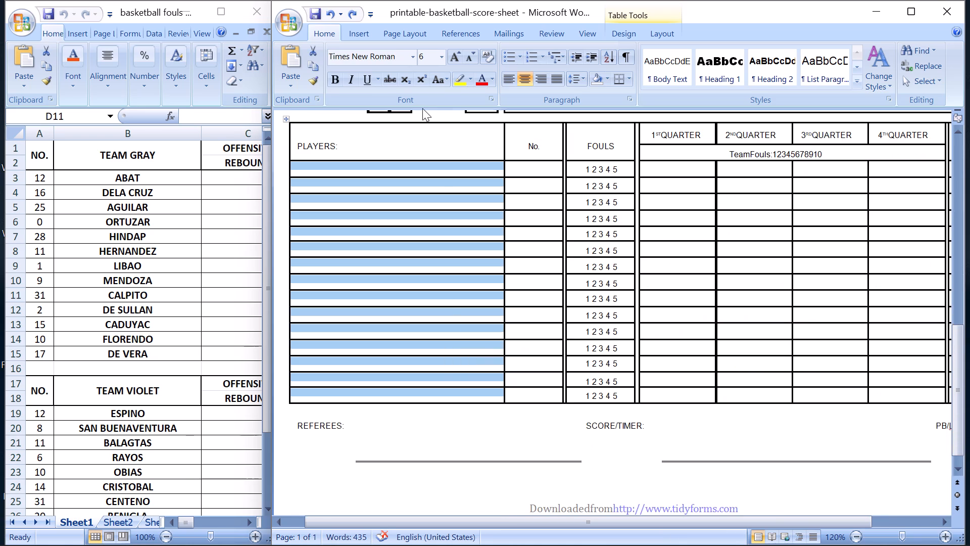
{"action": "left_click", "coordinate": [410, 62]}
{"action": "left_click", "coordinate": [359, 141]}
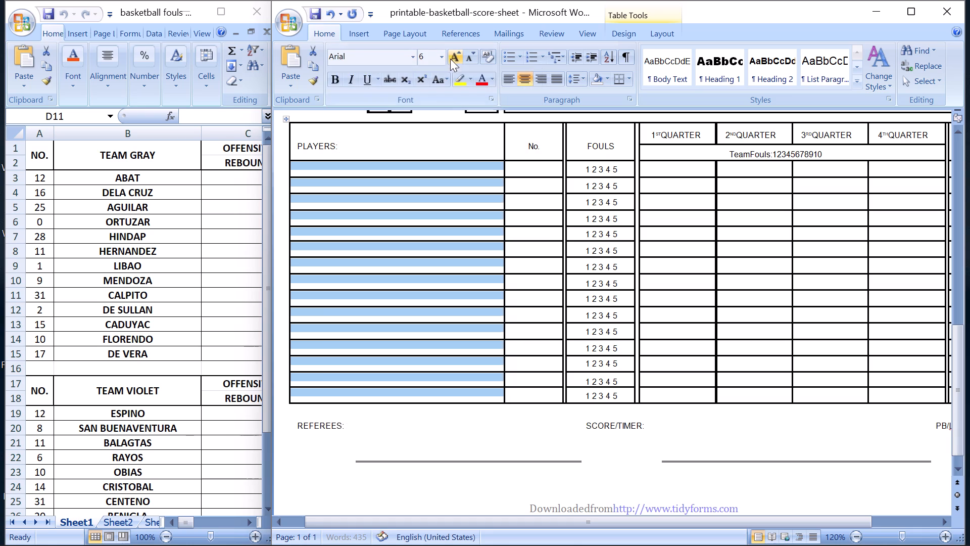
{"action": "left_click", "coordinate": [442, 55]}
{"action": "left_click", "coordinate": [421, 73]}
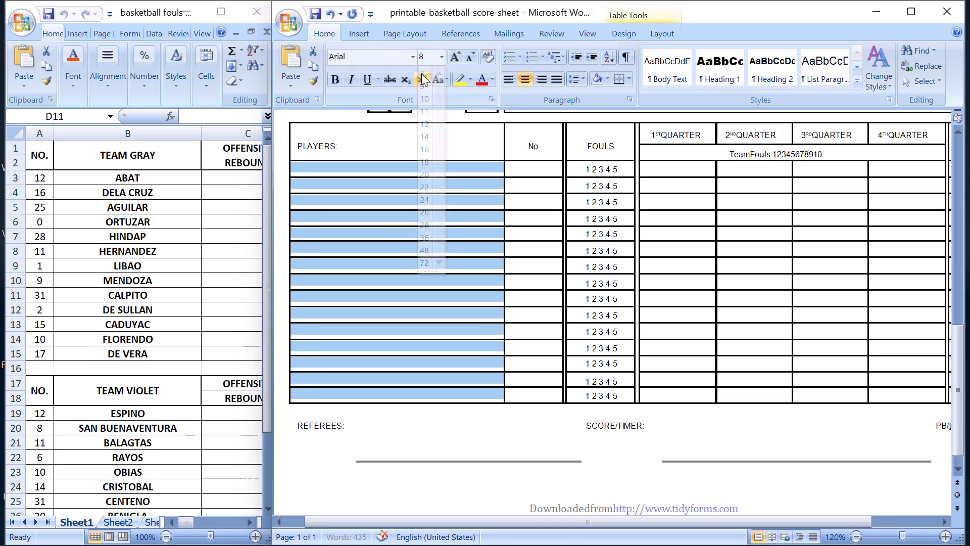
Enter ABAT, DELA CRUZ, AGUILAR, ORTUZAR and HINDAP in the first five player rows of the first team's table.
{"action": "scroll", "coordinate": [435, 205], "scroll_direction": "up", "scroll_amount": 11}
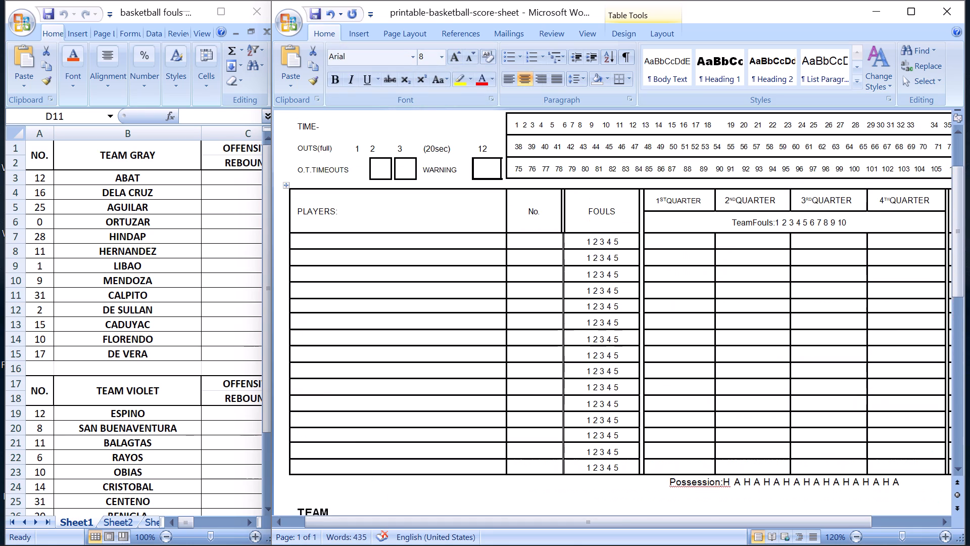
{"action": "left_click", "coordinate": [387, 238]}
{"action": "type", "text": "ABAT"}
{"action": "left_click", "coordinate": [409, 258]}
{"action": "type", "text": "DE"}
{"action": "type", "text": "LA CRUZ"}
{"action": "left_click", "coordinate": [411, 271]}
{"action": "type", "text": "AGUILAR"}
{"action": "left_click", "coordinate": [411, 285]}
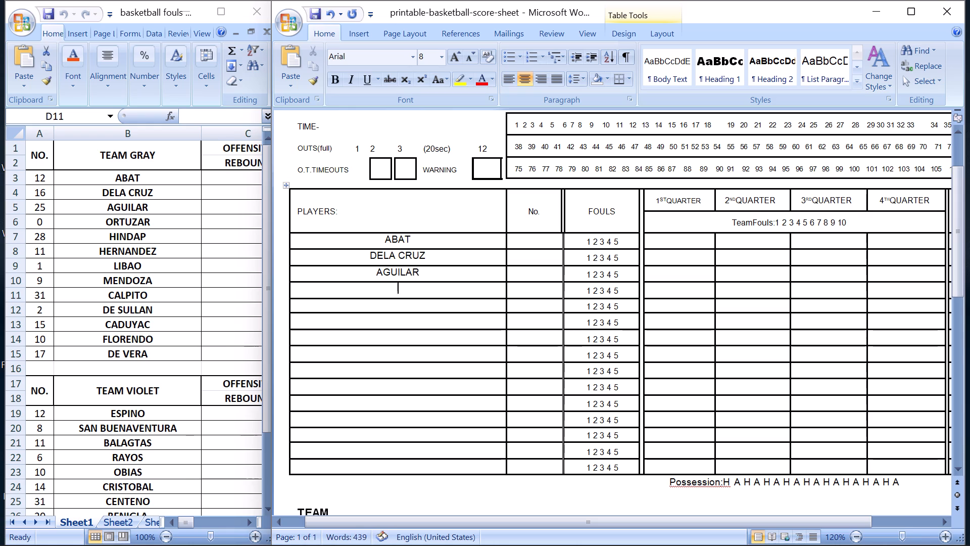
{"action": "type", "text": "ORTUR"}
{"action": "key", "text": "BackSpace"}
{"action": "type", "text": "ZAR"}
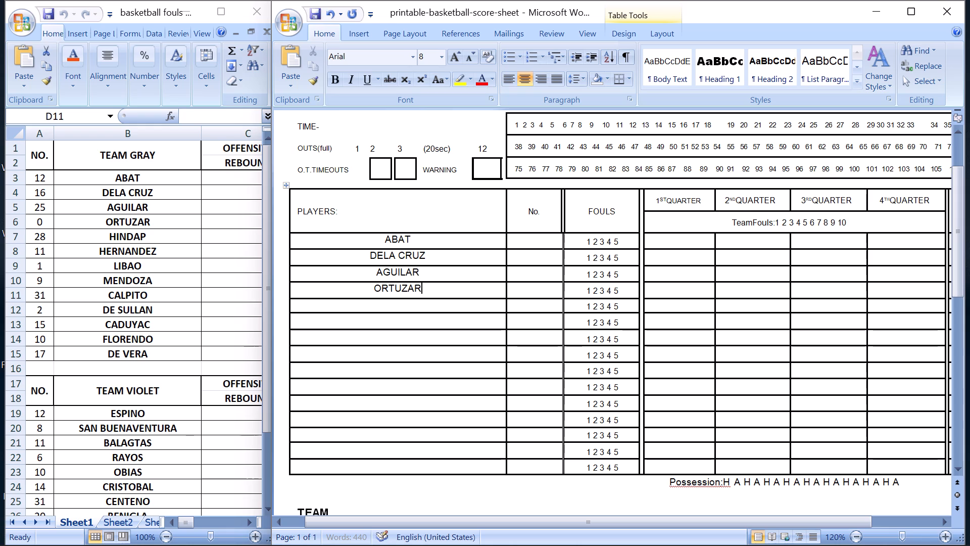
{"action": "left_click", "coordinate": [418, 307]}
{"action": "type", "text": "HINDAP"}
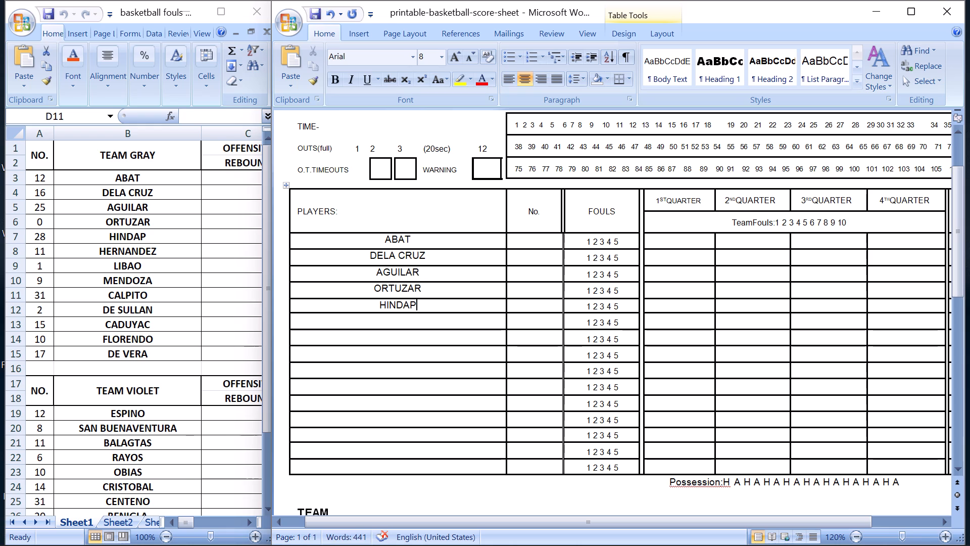
Close the basketball score sheet without saving its changes and close the basketball fouls workbook.
{"action": "left_click", "coordinate": [951, 13]}
{"action": "left_click", "coordinate": [495, 321]}
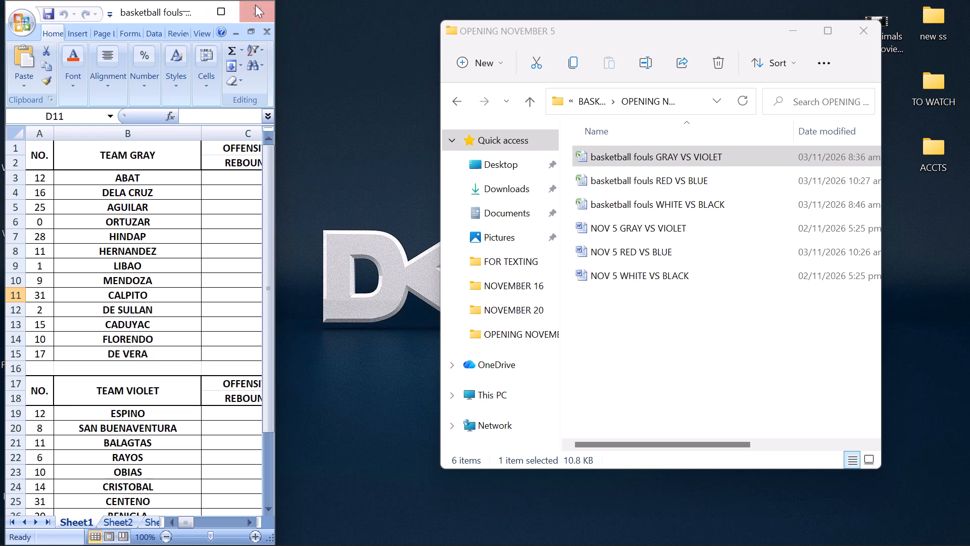
{"action": "left_click", "coordinate": [256, 5]}
Reopen printable-basketball-score-sheet from the desktop and stretch its window to full height.
{"action": "double_click", "coordinate": [150, 24]}
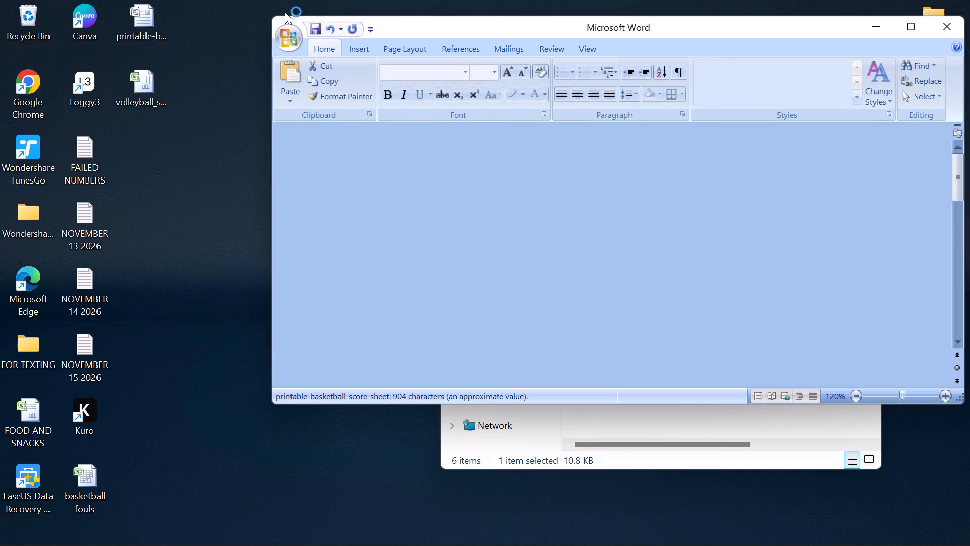
{"action": "left_click_drag", "start_coordinate": [648, 19], "coordinate": [639, 0]}
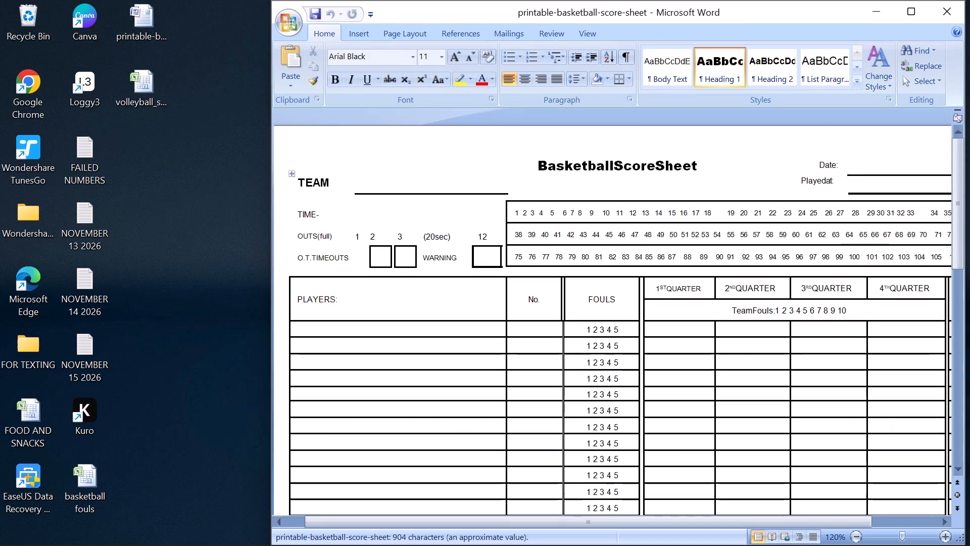
Center-align all the No. cells in the first team's table and set them to Arial at size 8.
{"action": "left_click", "coordinate": [535, 331]}
{"action": "scroll", "coordinate": [536, 356], "scroll_direction": "down", "scroll_amount": 2}
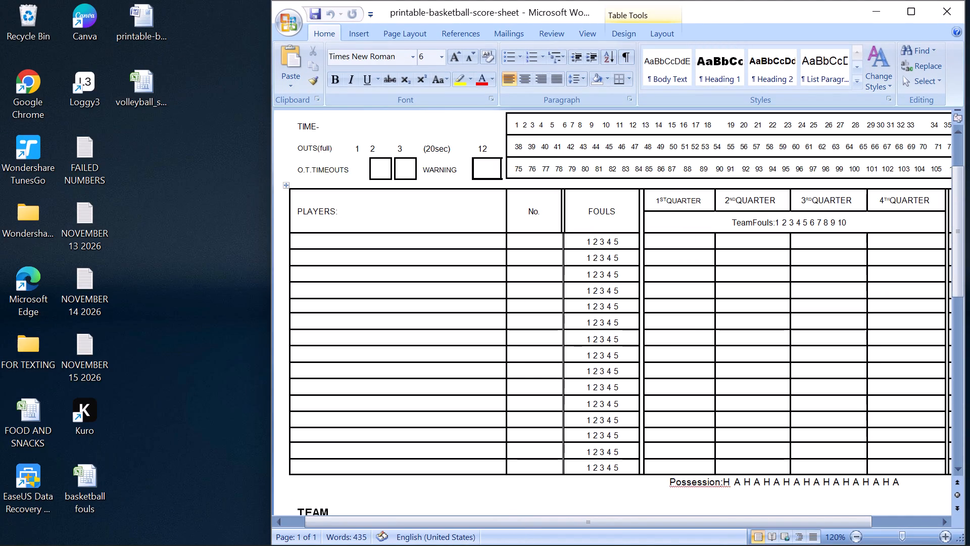
{"action": "left_click_drag", "start_coordinate": [533, 243], "coordinate": [541, 468]}
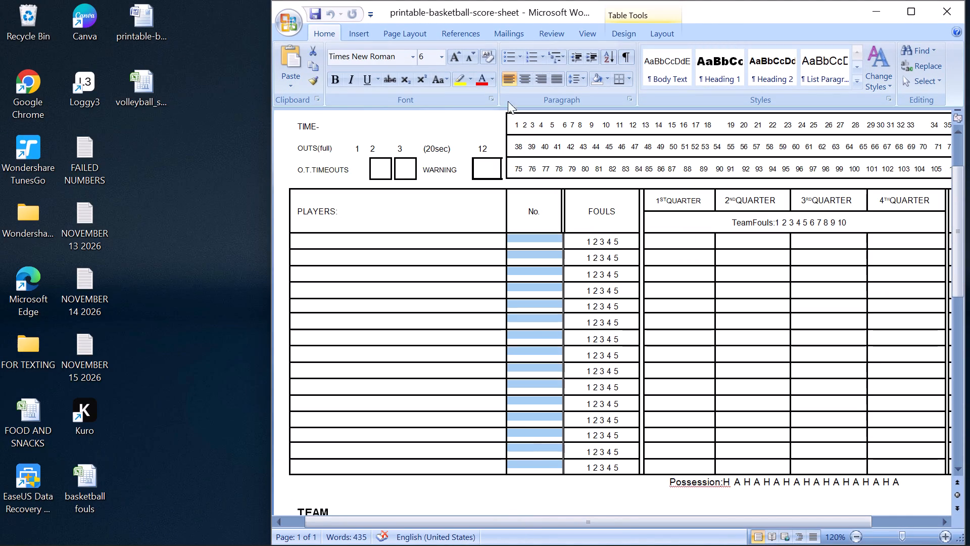
{"action": "left_click", "coordinate": [521, 85]}
{"action": "left_click", "coordinate": [411, 60]}
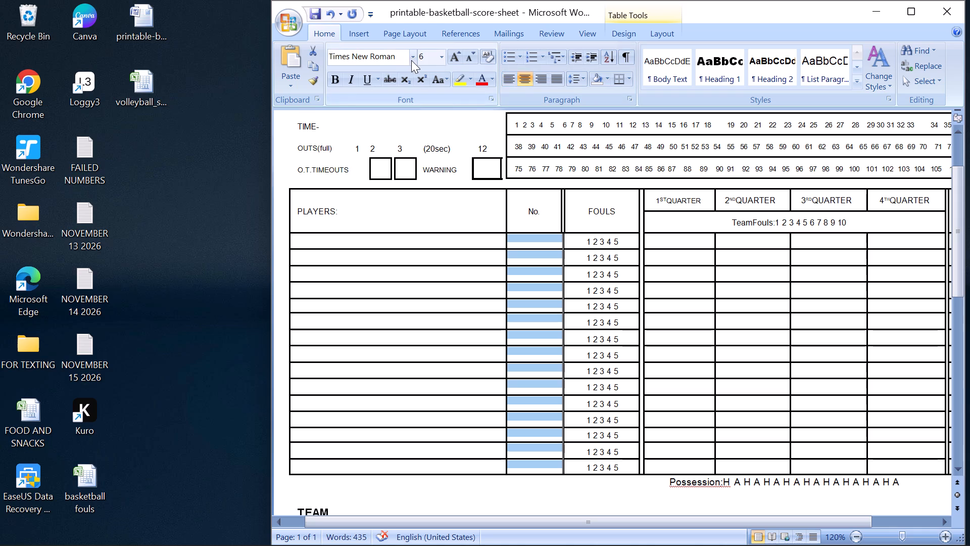
{"action": "left_click", "coordinate": [374, 138]}
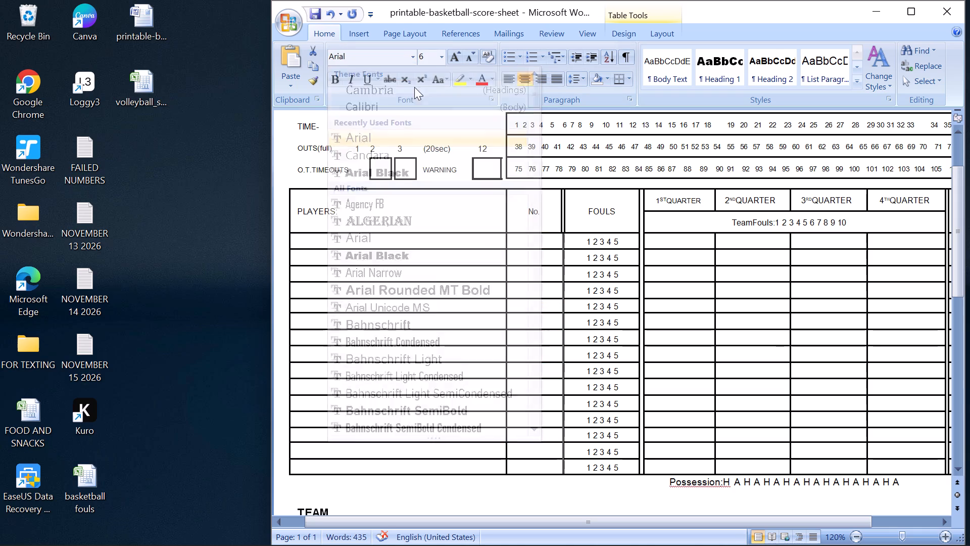
{"action": "left_click", "coordinate": [443, 52]}
{"action": "left_click", "coordinate": [427, 74]}
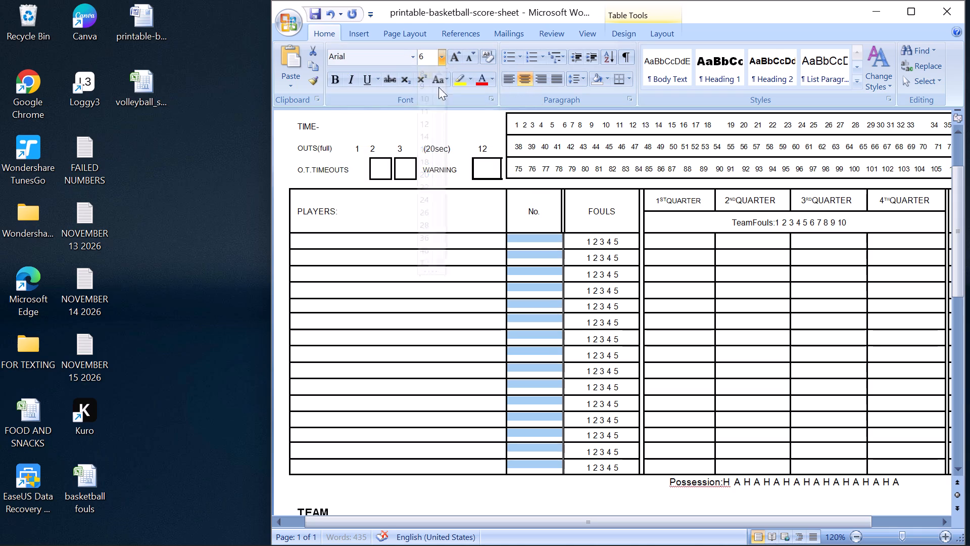
Set all the No. cells in the second team's table to Arial at size 8.
{"action": "scroll", "coordinate": [597, 210], "scroll_direction": "down", "scroll_amount": 7}
{"action": "scroll", "coordinate": [564, 240], "scroll_direction": "down", "scroll_amount": 3}
{"action": "left_click_drag", "start_coordinate": [524, 218], "coordinate": [525, 297]}
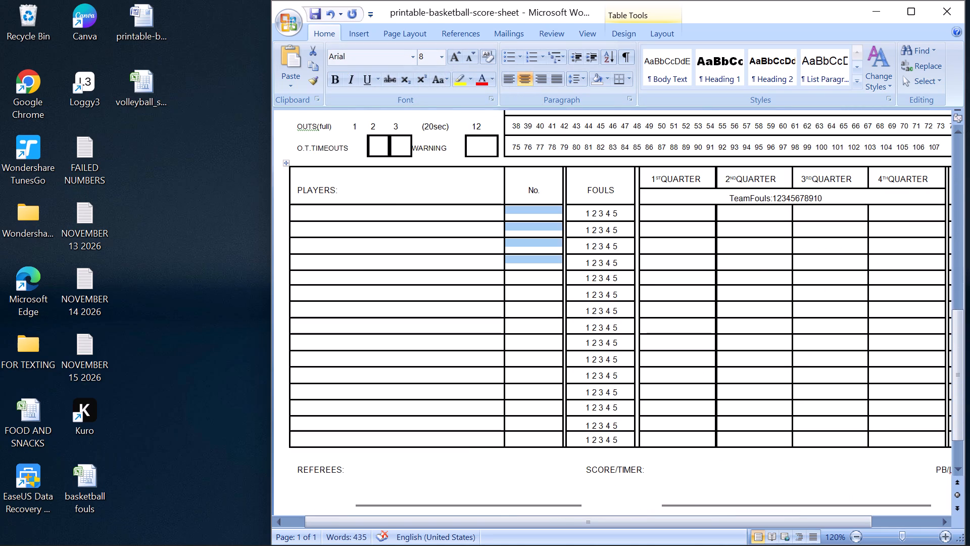
{"action": "left_click_drag", "start_coordinate": [525, 297], "coordinate": [533, 454]}
{"action": "left_click", "coordinate": [533, 454]}
{"action": "left_click_drag", "start_coordinate": [518, 214], "coordinate": [527, 441]}
{"action": "left_click", "coordinate": [442, 52]}
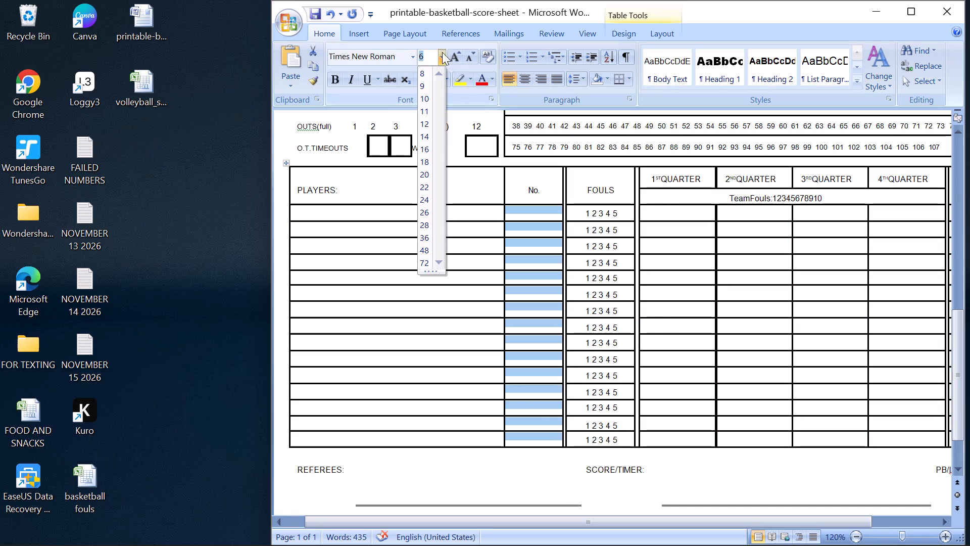
{"action": "left_click", "coordinate": [422, 74]}
{"action": "left_click", "coordinate": [412, 62]}
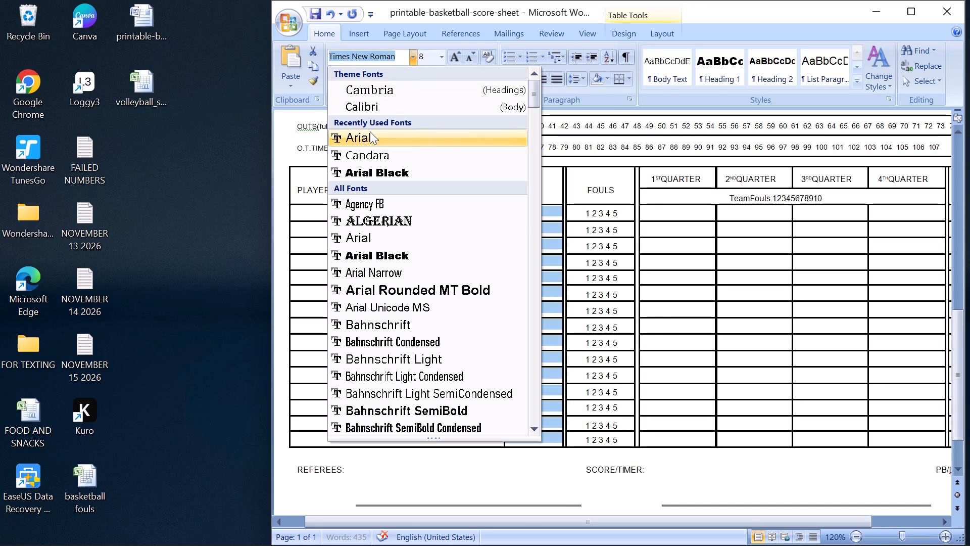
{"action": "left_click", "coordinate": [370, 131]}
Open the basketball fouls GRAY VS VIOLET workbook from the OPENING NOVEMBER 5 folder and stretch its window to full height.
{"action": "scroll", "coordinate": [523, 299], "scroll_direction": "up", "scroll_amount": 13}
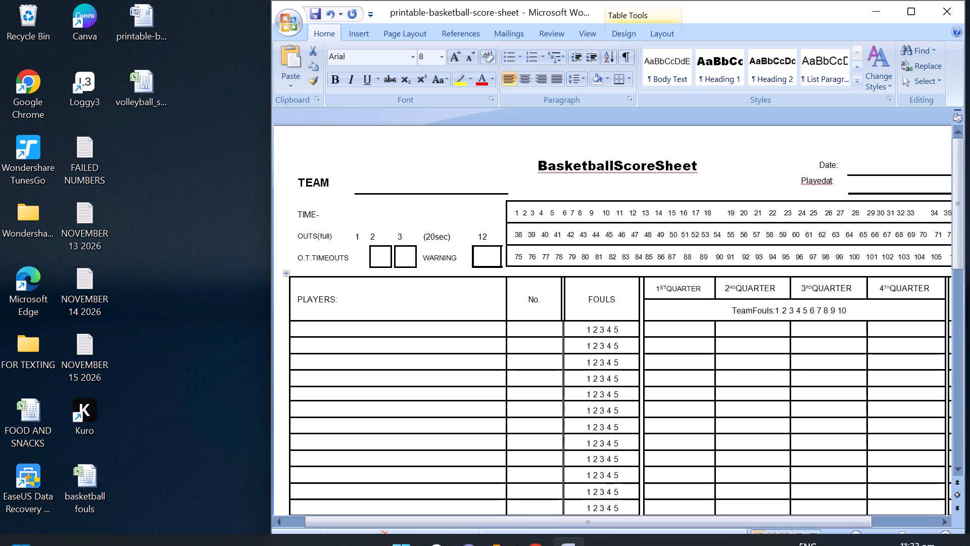
{"action": "left_click", "coordinate": [527, 496]}
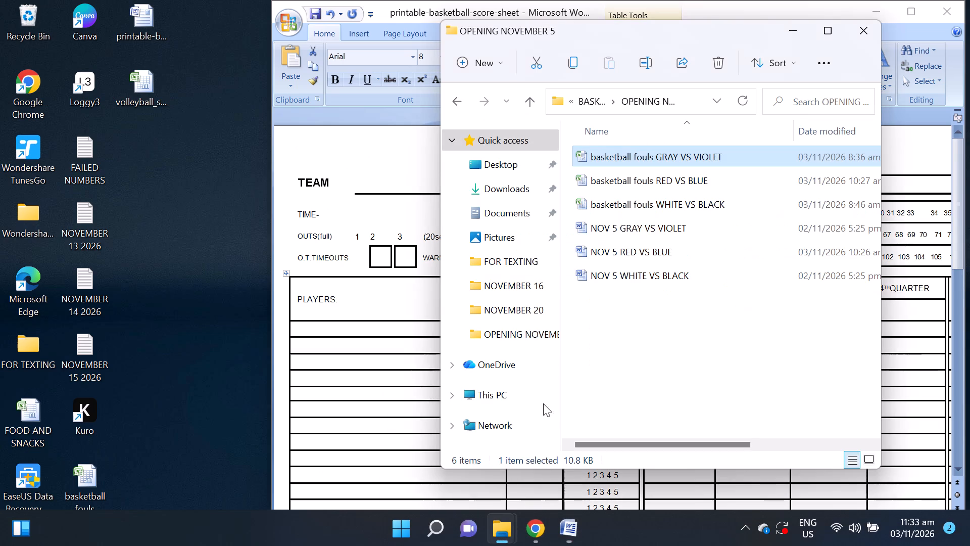
{"action": "double_click", "coordinate": [595, 158]}
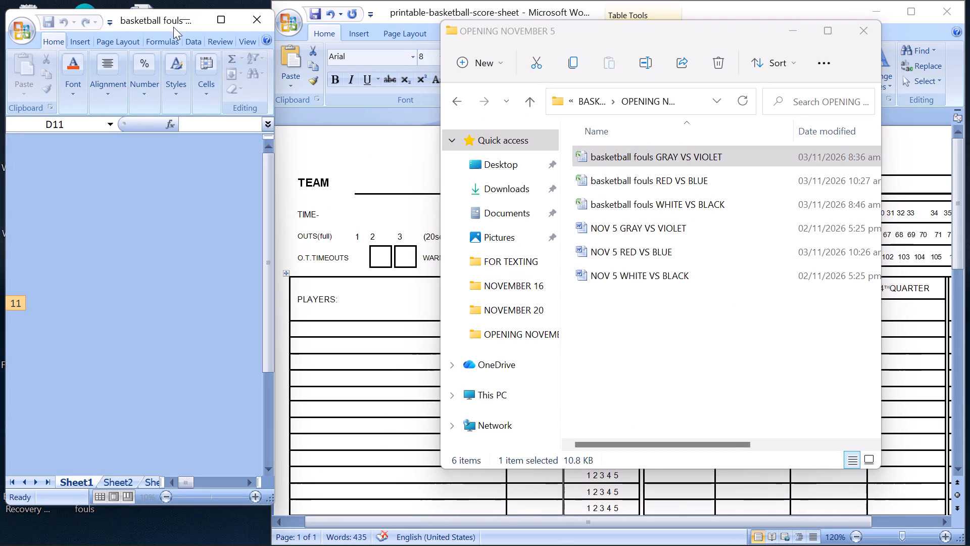
{"action": "left_click_drag", "start_coordinate": [142, 10], "coordinate": [136, 0]}
In the score sheet, enter ABAT, DELA CRUZ, ORTUZAR and HINDAP in the first four player rows of the first team's table.
{"action": "left_click", "coordinate": [419, 7]}
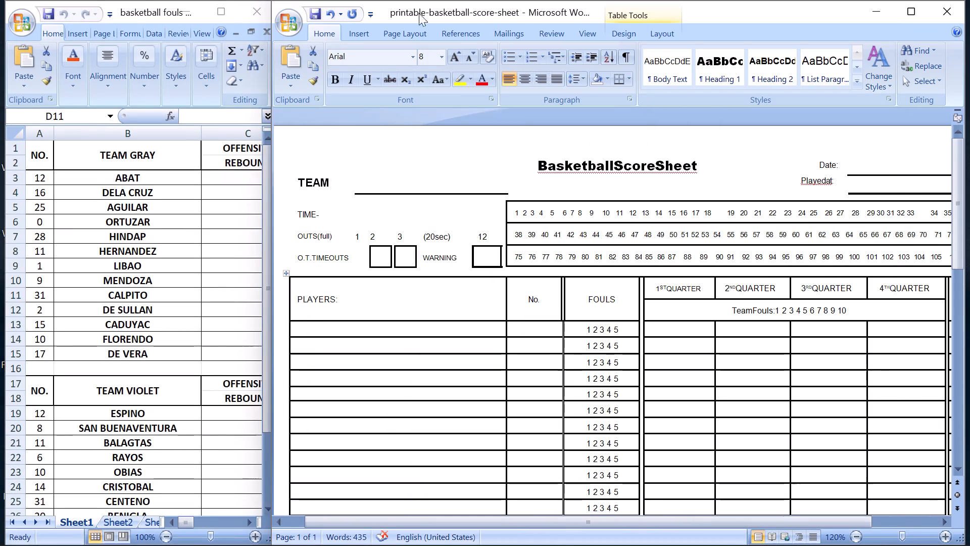
{"action": "left_click", "coordinate": [361, 331]}
{"action": "scroll", "coordinate": [519, 295], "scroll_direction": "down", "scroll_amount": 3}
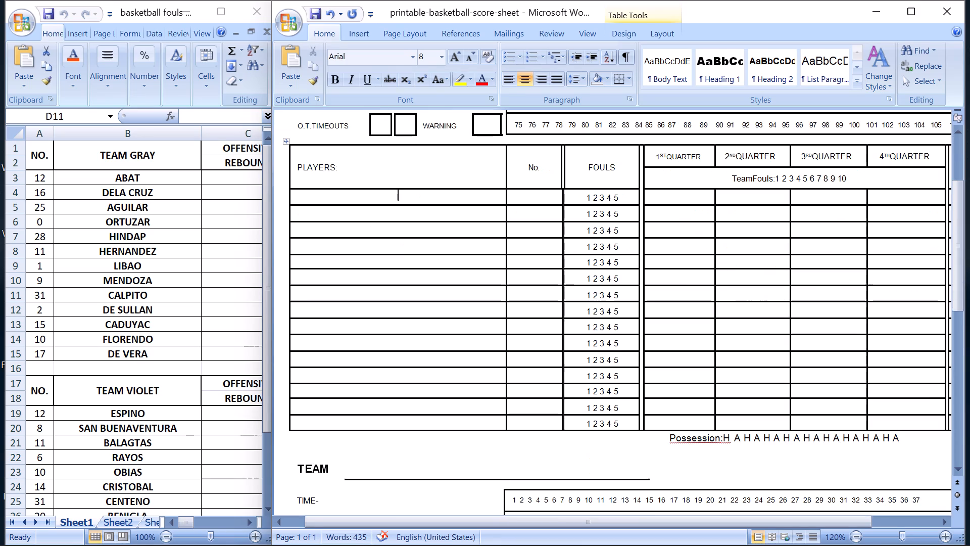
{"action": "type", "text": "ABAT"}
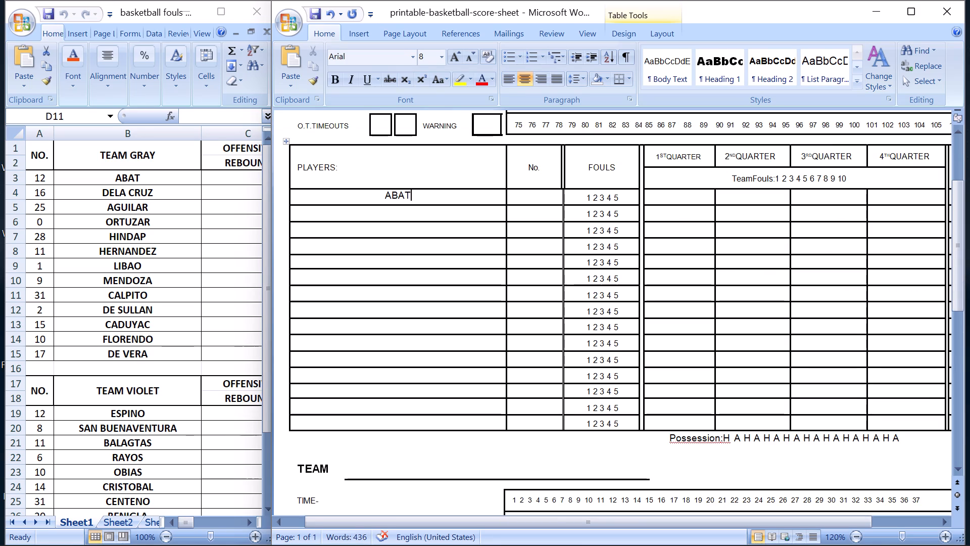
{"action": "left_click", "coordinate": [405, 208]}
{"action": "type", "text": "DELA CEU"}
{"action": "key", "text": "BackSpace"}
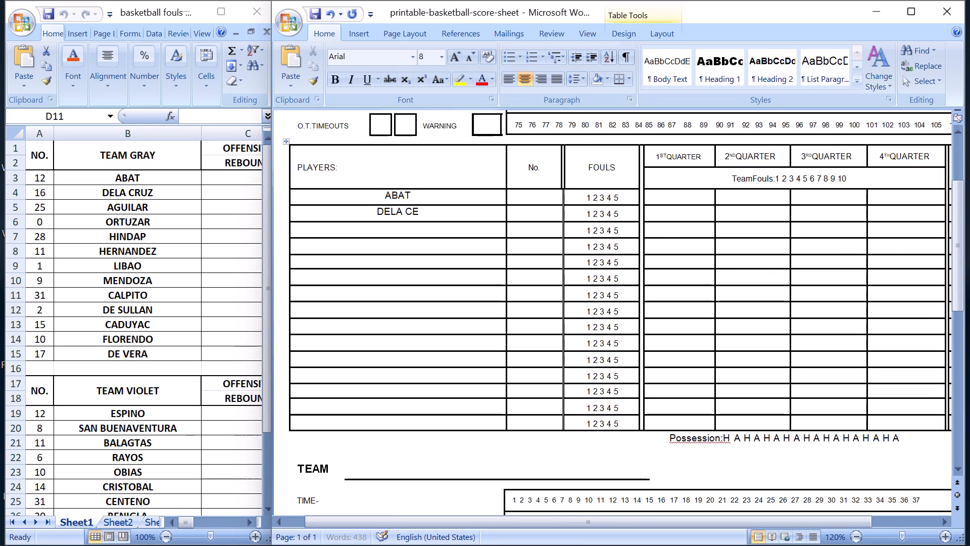
{"action": "key", "text": "BackSpace"}
{"action": "type", "text": "RUZ"}
{"action": "left_click", "coordinate": [397, 226]}
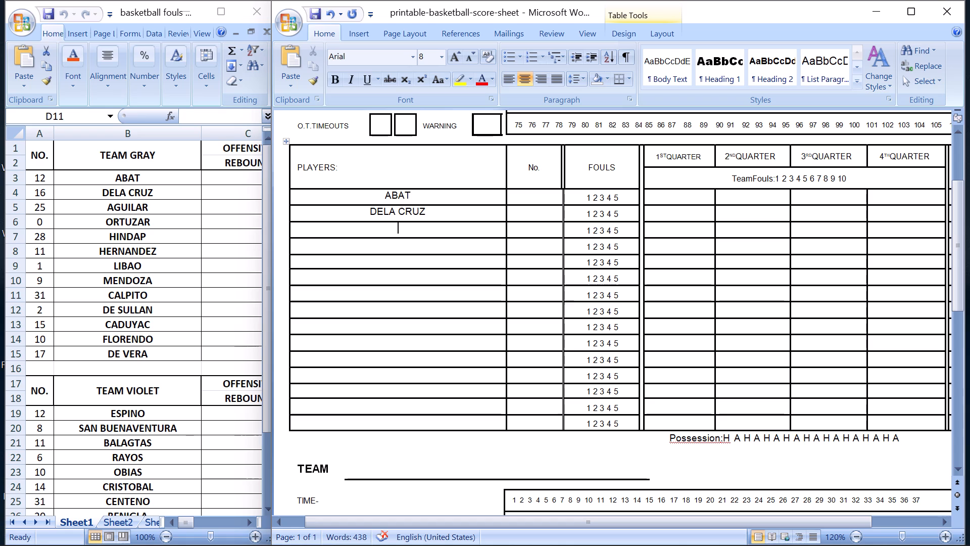
{"action": "type", "text": "ORTUZAR"}
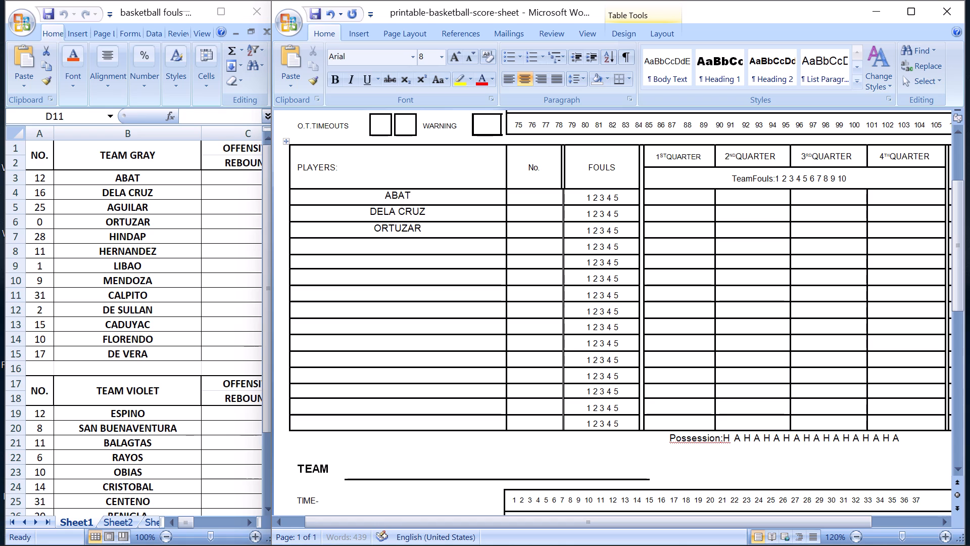
{"action": "left_click", "coordinate": [401, 243]}
{"action": "type", "text": "HINDAP"}
Enter HERNANDEZ, LIBAO, MENDOZA and CALPITO in the fifth to eighth player rows of the first team's table.
{"action": "left_click", "coordinate": [399, 263]}
{"action": "type", "text": "HERNANDEZ"}
{"action": "left_click", "coordinate": [412, 280]}
{"action": "type", "text": "LIBAO"}
{"action": "left_click", "coordinate": [412, 294]}
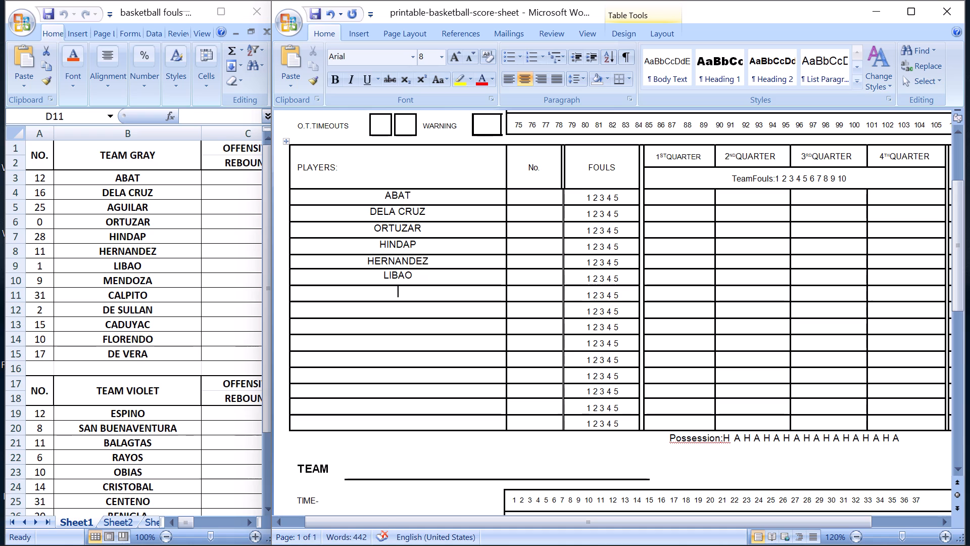
{"action": "type", "text": "MENDOZA"}
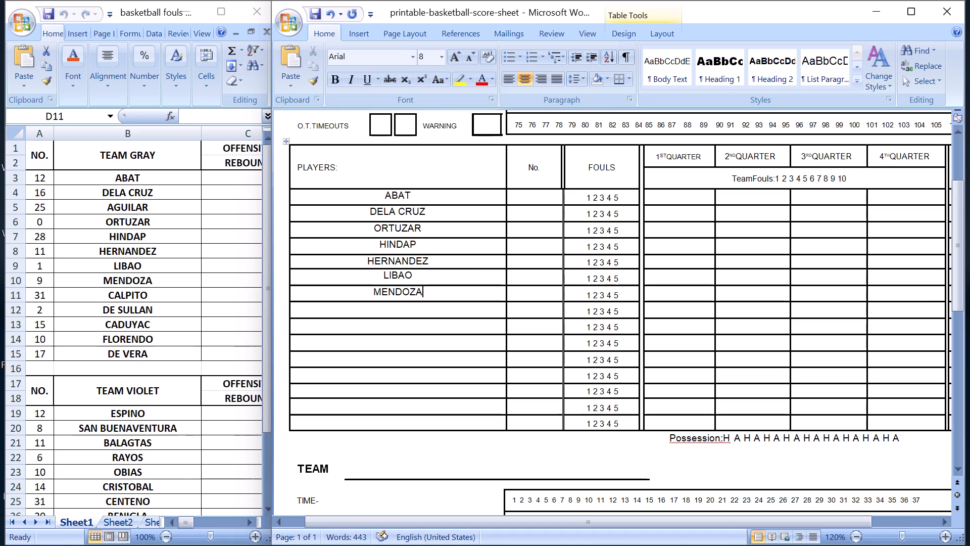
{"action": "left_click", "coordinate": [415, 317]}
{"action": "left_click", "coordinate": [412, 313]}
{"action": "type", "text": "CA"}
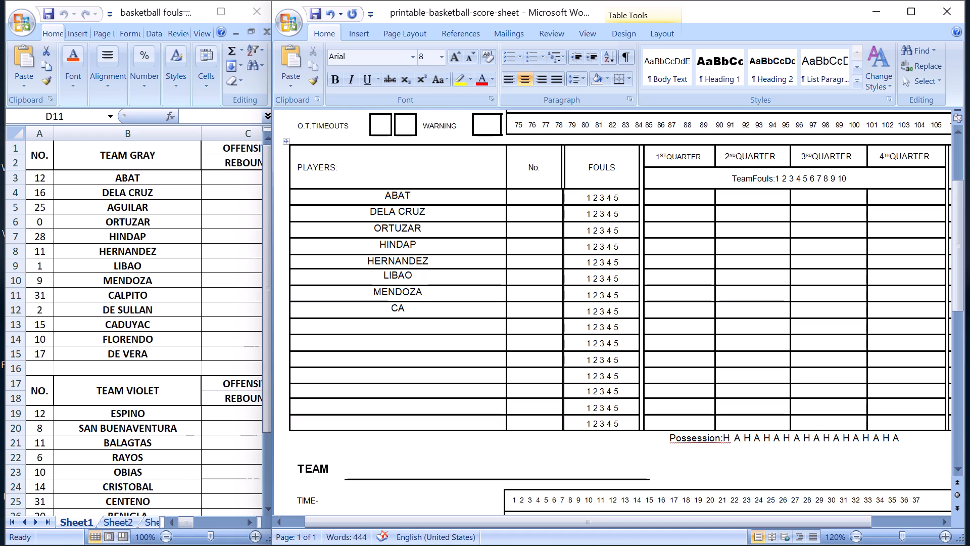
{"action": "type", "text": "LPITO"}
{"action": "key", "text": "Tab"}
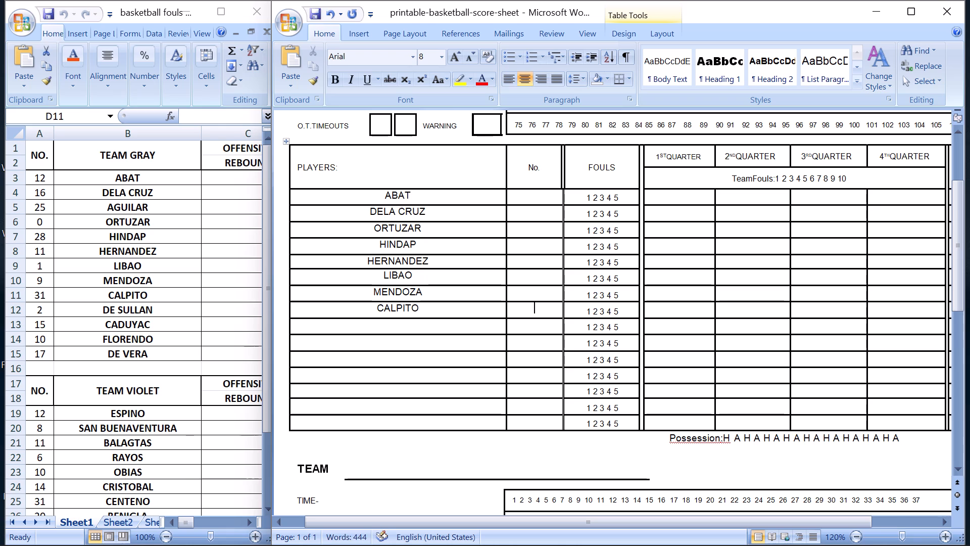
{"action": "left_click", "coordinate": [412, 325]}
{"action": "type", "text": "DE SULAN"}
{"action": "key", "text": "BackSpace"}
{"action": "key", "text": "BackSpace"}
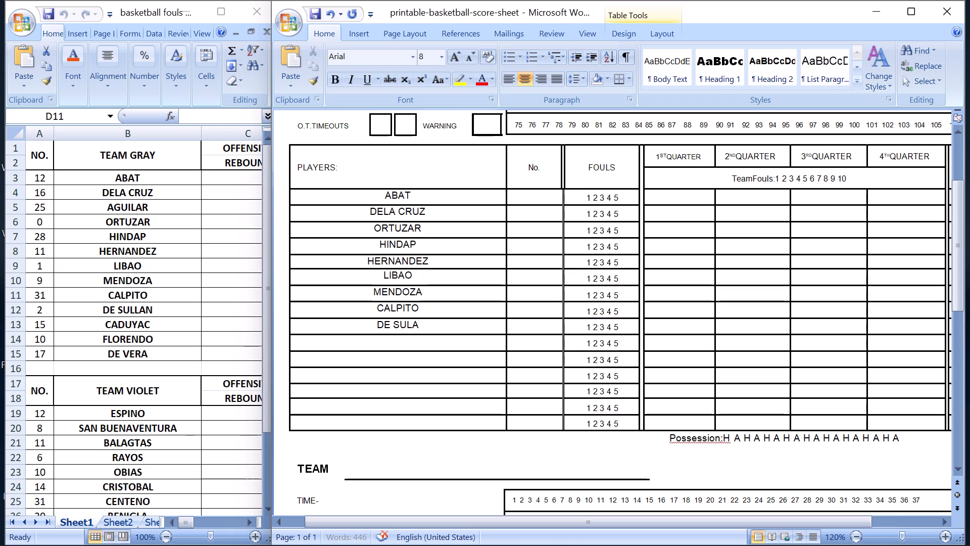
{"action": "type", "text": "AN"}
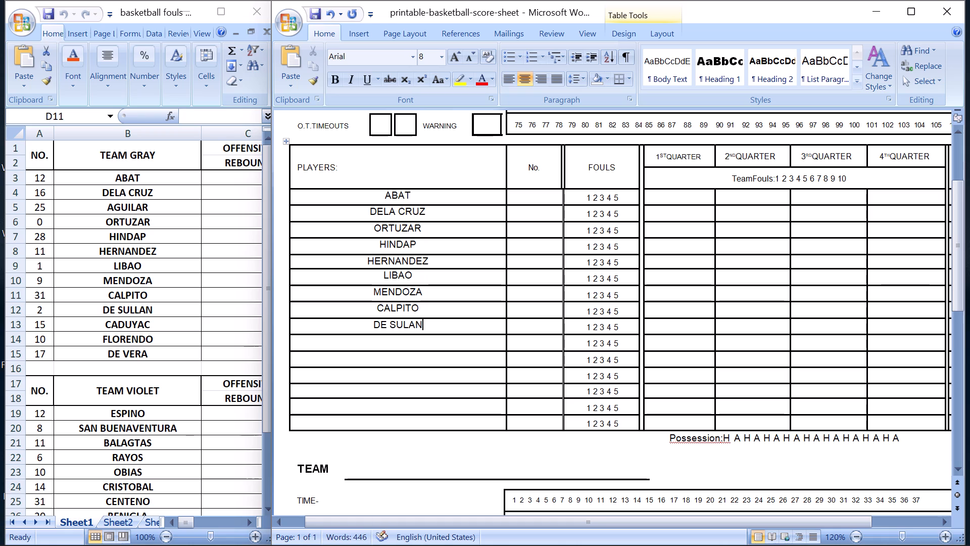
{"action": "left_click", "coordinate": [414, 341]}
{"action": "type", "text": "CADUYAC"}
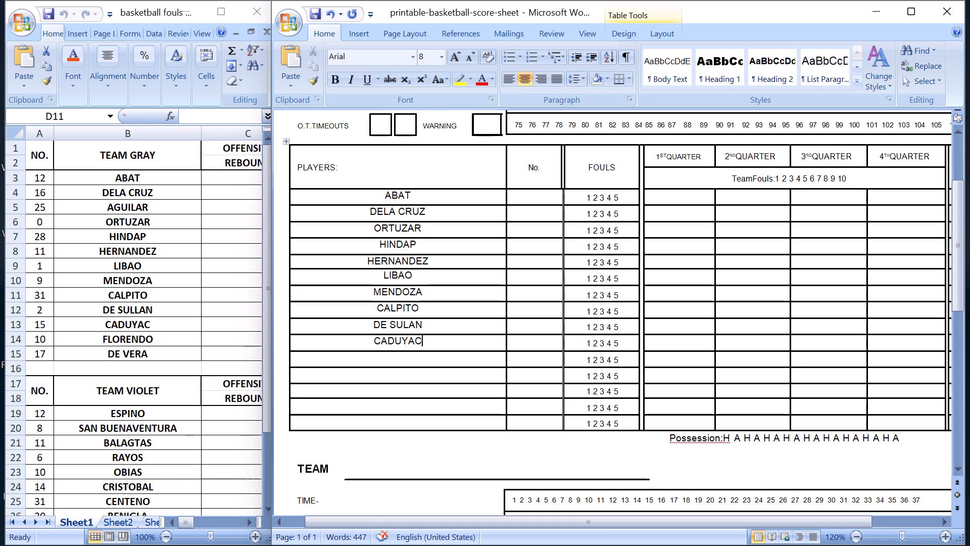
{"action": "left_click", "coordinate": [411, 356]}
{"action": "type", "text": "FLORENDO"}
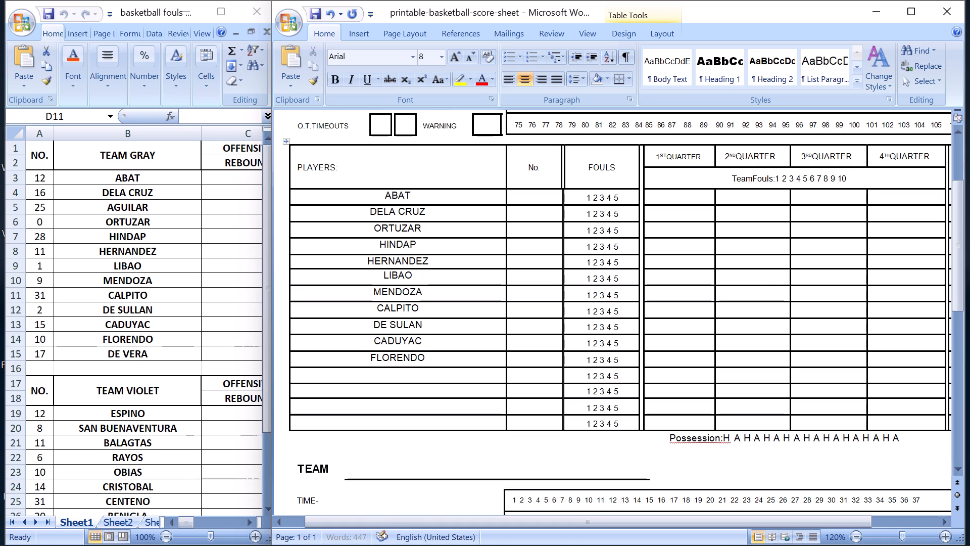
{"action": "left_click", "coordinate": [415, 373]}
{"action": "type", "text": "DEVE"}
{"action": "key", "text": "BackSpace"}
{"action": "key", "text": "BackSpace"}
{"action": "key", "text": "space"}
{"action": "type", "text": "VERA"}
Enter the numbers 12, 16, 25 and 00 in the No. cells of the first four player rows.
{"action": "left_click", "coordinate": [528, 198]}
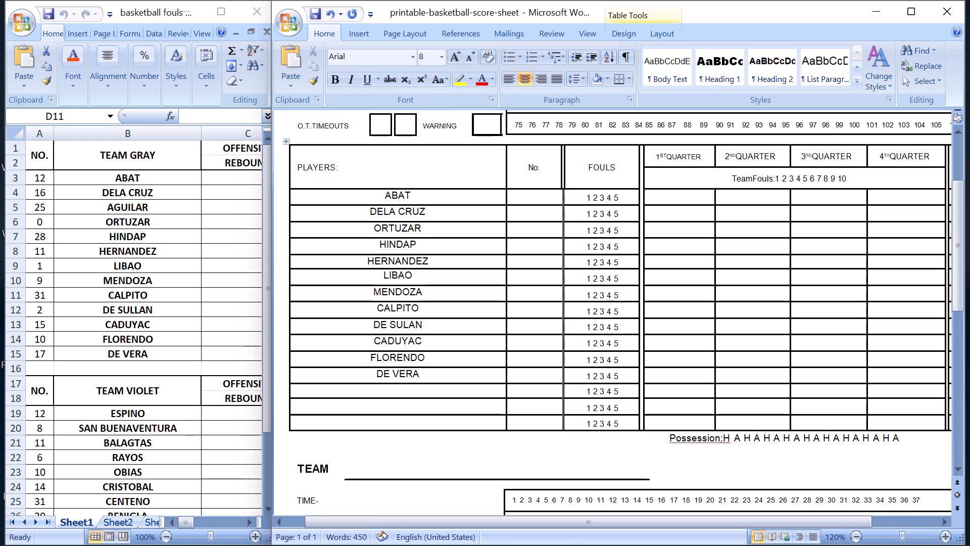
{"action": "key", "text": "1"}
{"action": "key", "text": "2"}
{"action": "left_click", "coordinate": [529, 215]}
{"action": "type", "text": "16"}
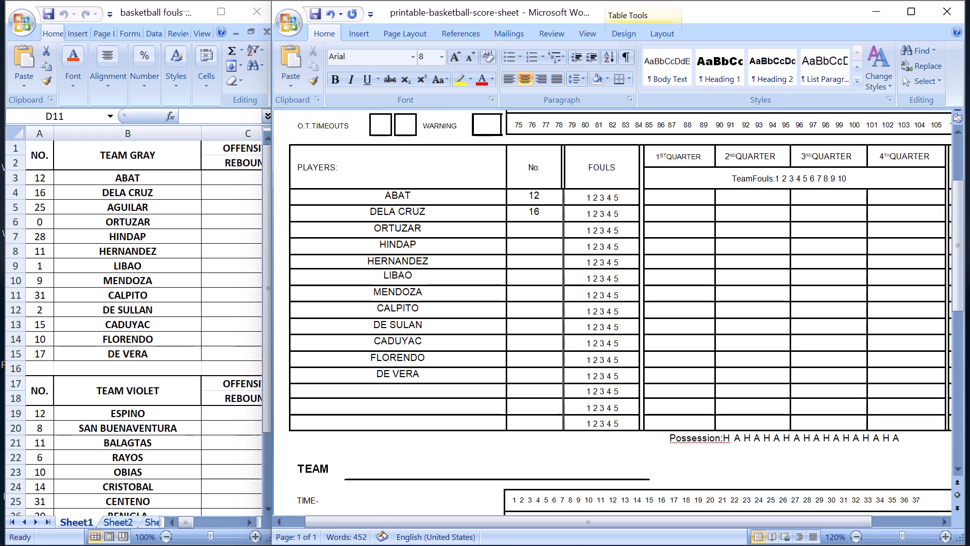
{"action": "left_click", "coordinate": [531, 220]}
{"action": "left_click", "coordinate": [535, 233]}
{"action": "type", "text": "25"}
{"action": "left_click", "coordinate": [540, 246]}
{"action": "type", "text": "00"}
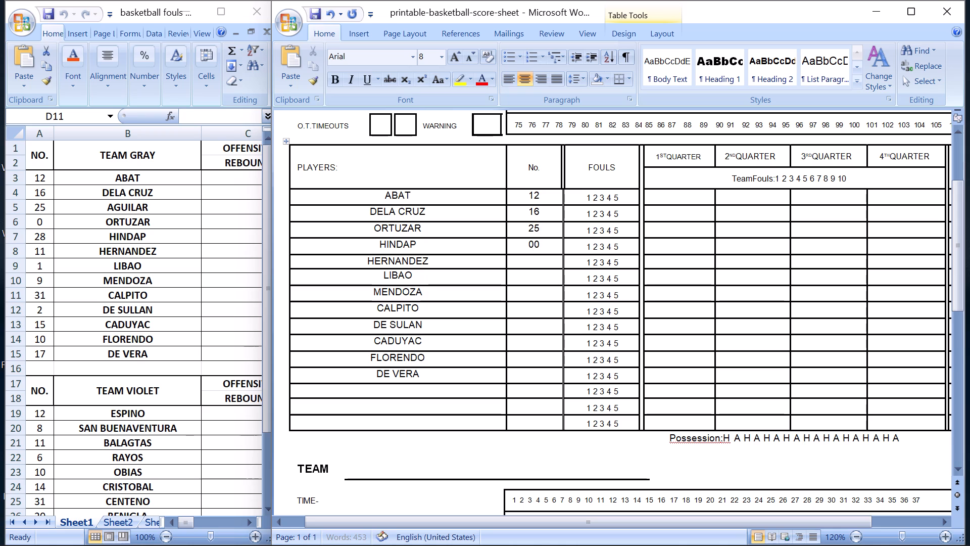
Enter the numbers 28, 11 and 1 in the No. cells for HERNANDEZ, LIBAO and MENDOZA.
{"action": "left_click", "coordinate": [540, 255]}
{"action": "left_click", "coordinate": [542, 259]}
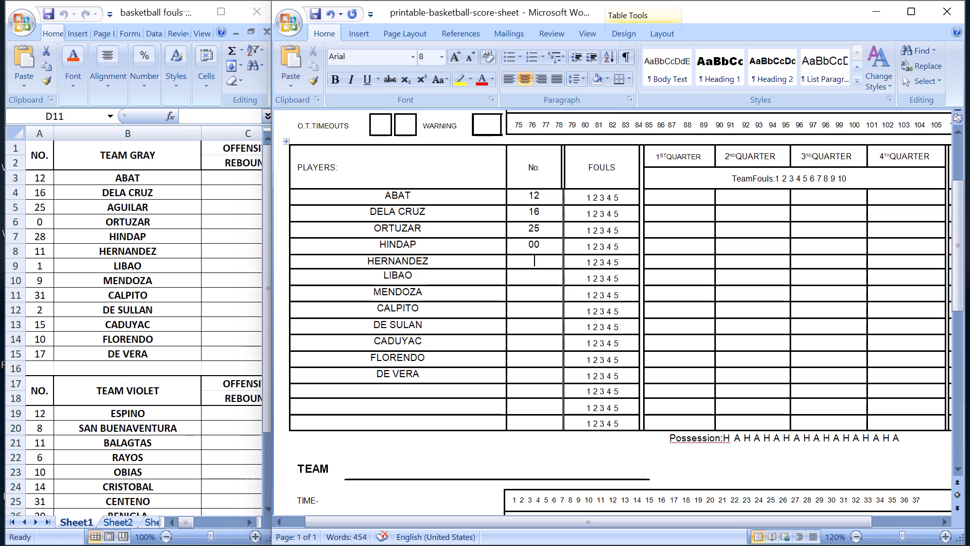
{"action": "type", "text": "28"}
{"action": "left_click", "coordinate": [542, 273]}
{"action": "key", "text": "1"}
{"action": "key", "text": "1"}
{"action": "left_click", "coordinate": [540, 293]}
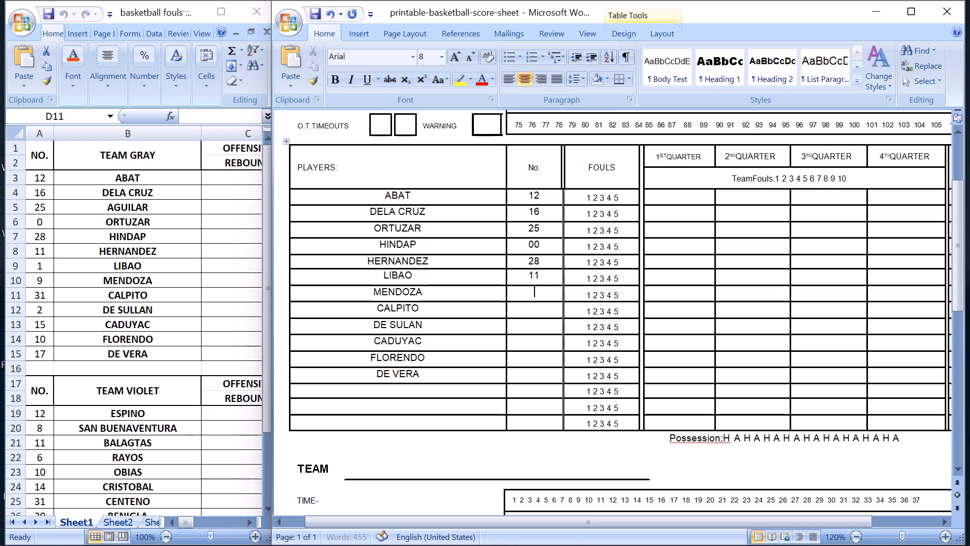
{"action": "key", "text": "1"}
{"action": "left_click", "coordinate": [540, 309]}
Replace the third player name in the first team's table with AGUILAR.
{"action": "left_click_drag", "start_coordinate": [376, 227], "coordinate": [431, 232]}
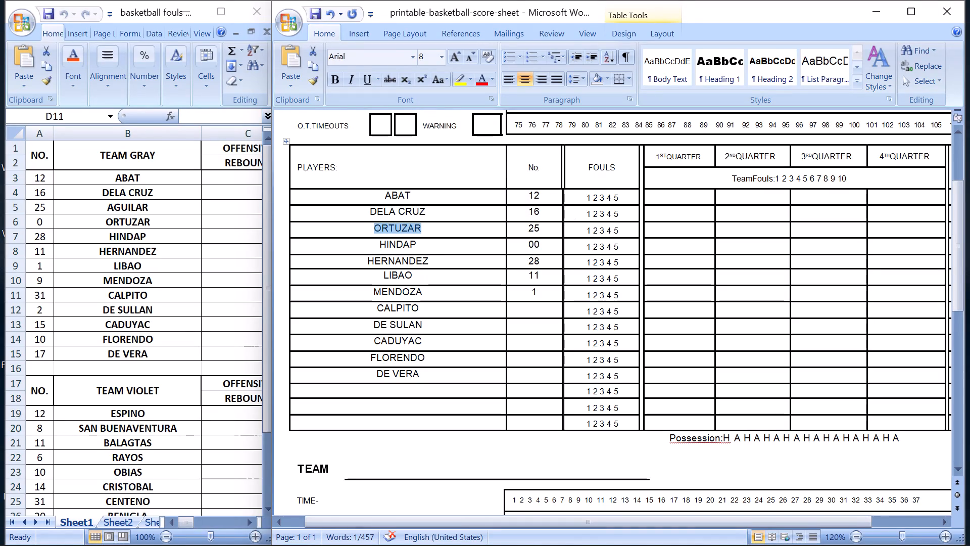
{"action": "key", "text": "a"}
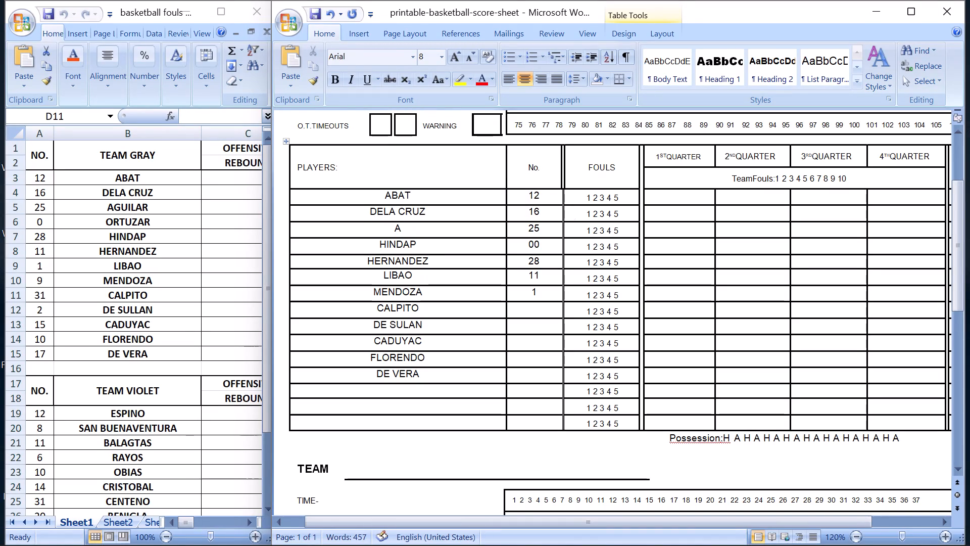
{"action": "key", "text": "g"}
{"action": "type", "text": "UILAR"}
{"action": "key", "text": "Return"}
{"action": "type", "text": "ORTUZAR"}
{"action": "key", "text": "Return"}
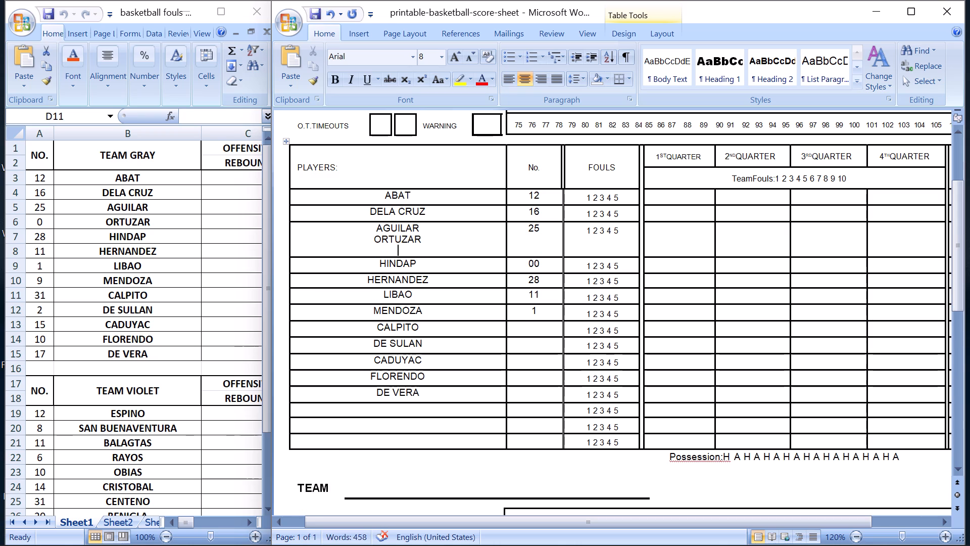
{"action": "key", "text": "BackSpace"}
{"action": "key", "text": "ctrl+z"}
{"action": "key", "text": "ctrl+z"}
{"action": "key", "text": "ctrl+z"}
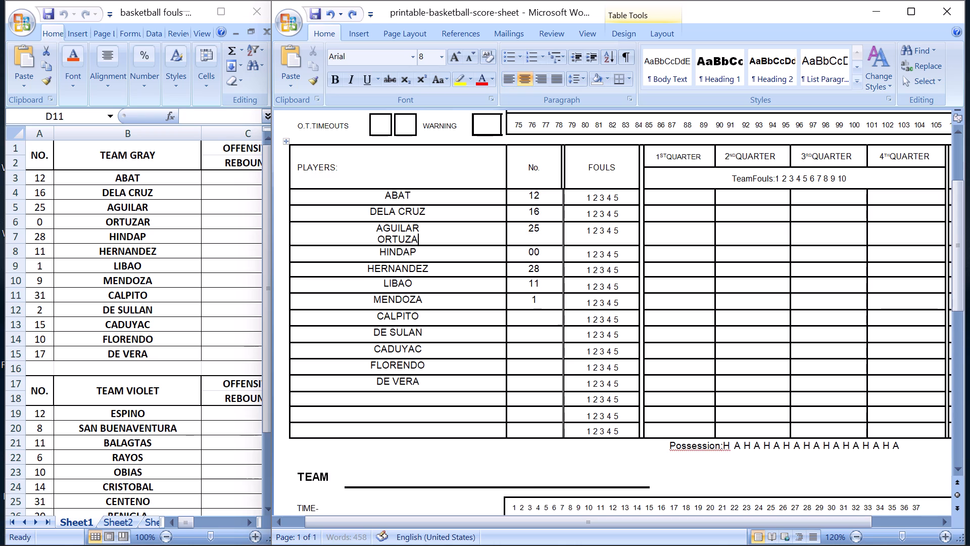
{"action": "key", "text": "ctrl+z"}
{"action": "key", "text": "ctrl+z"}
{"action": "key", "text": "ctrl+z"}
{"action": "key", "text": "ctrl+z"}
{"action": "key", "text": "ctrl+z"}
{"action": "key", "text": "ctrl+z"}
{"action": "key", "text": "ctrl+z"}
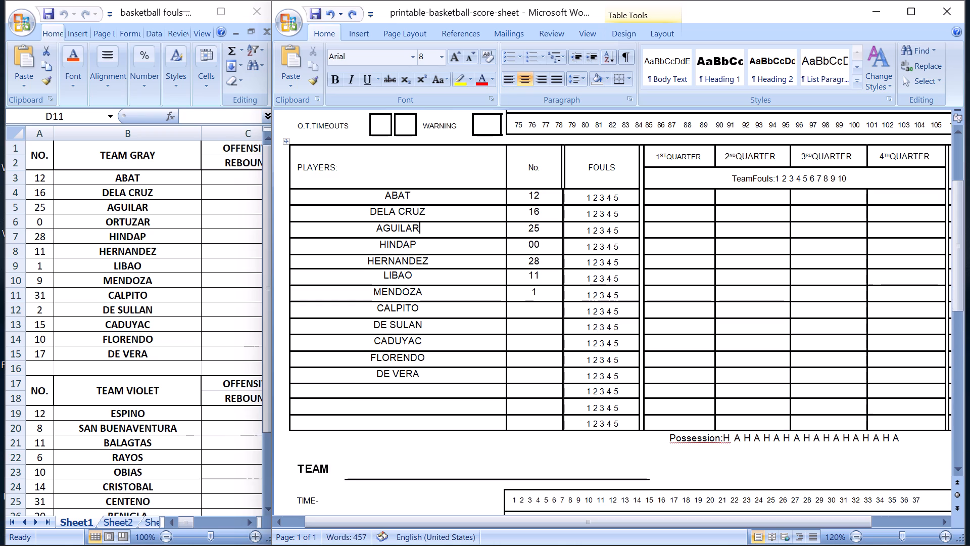
Replace the fourth to sixth player names in the first team's table with ORTUZAR, HINDAP and HERNANDEZ.
{"action": "left_click", "coordinate": [382, 248]}
{"action": "double_click", "coordinate": [388, 248]}
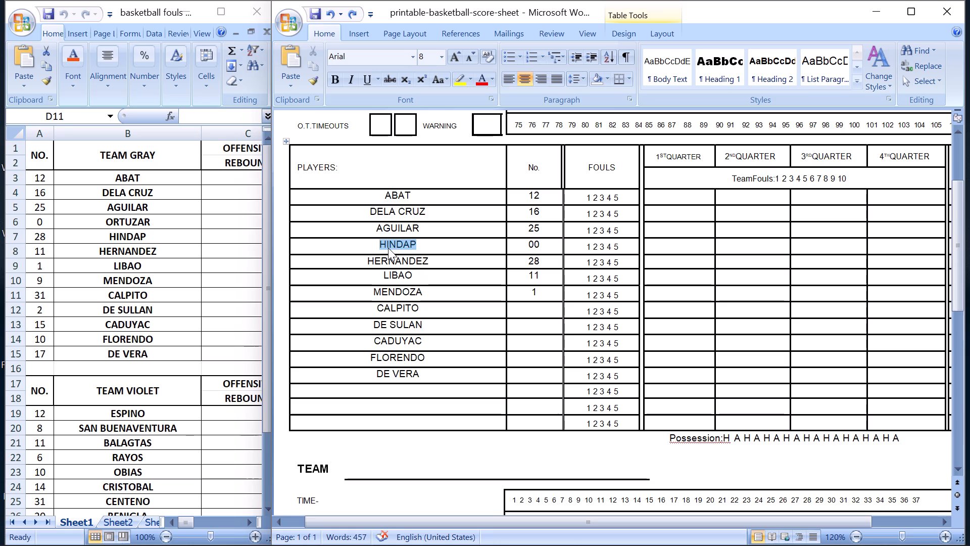
{"action": "type", "text": "ORTUZAR"}
{"action": "double_click", "coordinate": [390, 252]}
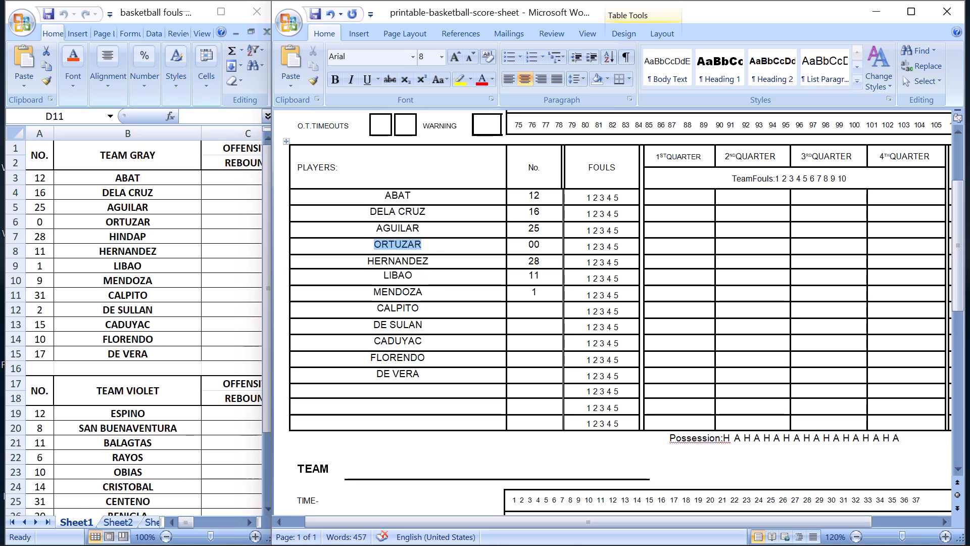
{"action": "double_click", "coordinate": [395, 258]}
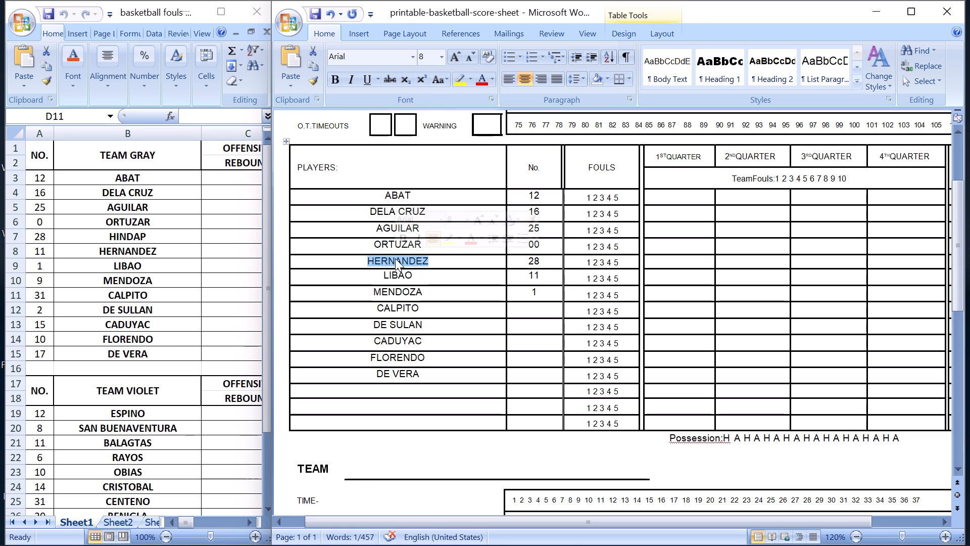
{"action": "type", "text": "HINDAP"}
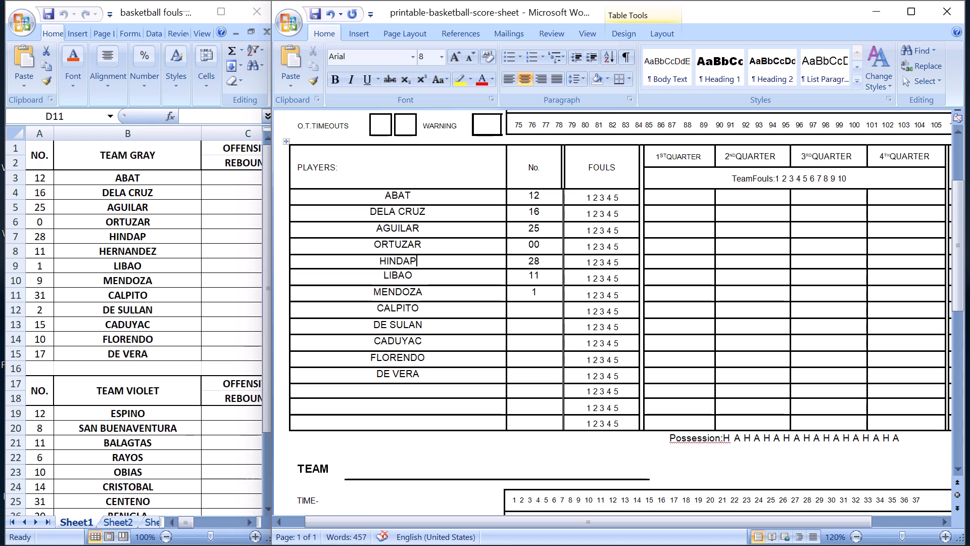
{"action": "double_click", "coordinate": [402, 279]}
{"action": "type", "text": "HERNANDE"}
{"action": "key", "text": "z"}
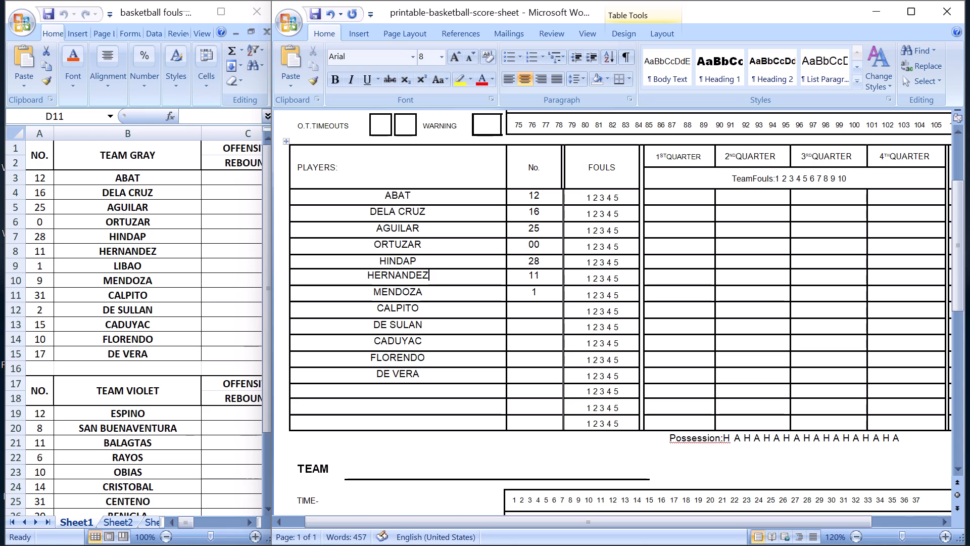
Replace the seventh and eighth player names in the first team's table with LIBAO and MENDOZA.
{"action": "double_click", "coordinate": [405, 295]}
{"action": "type", "text": "LIBAO"}
{"action": "double_click", "coordinate": [405, 308]}
{"action": "type", "text": "MENDOZA"}
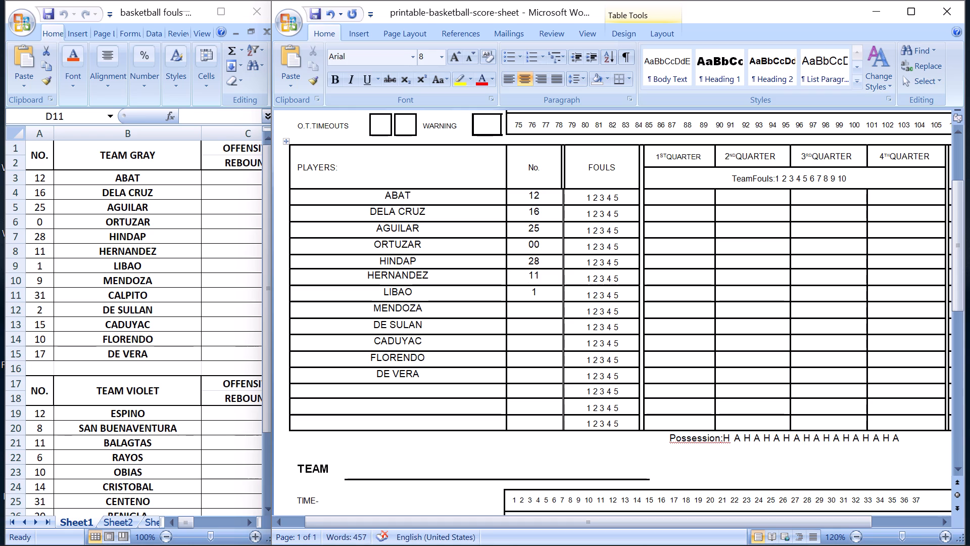
Replace the ninth and tenth player names with CALPITO and DE SULAN, removing the leftover DE before CALPITO and keeping the name centred.
{"action": "double_click", "coordinate": [404, 322]}
{"action": "type", "text": "CALPITO"}
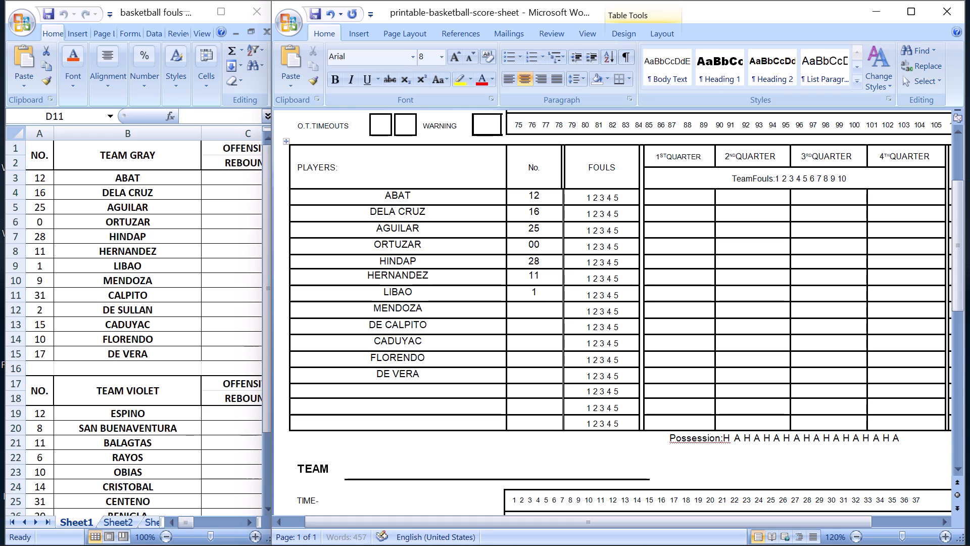
{"action": "double_click", "coordinate": [405, 339]}
{"action": "type", "text": "DE S"}
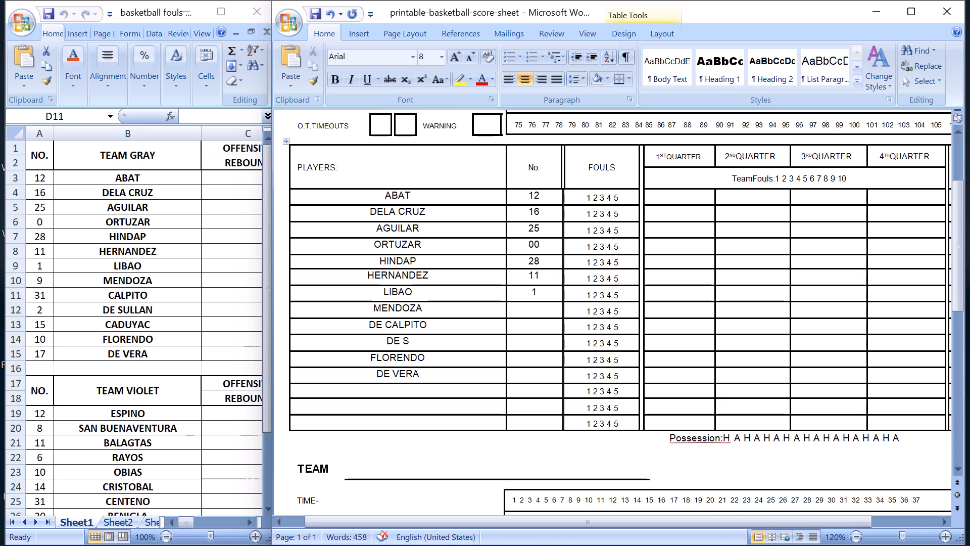
{"action": "type", "text": "ULAN"}
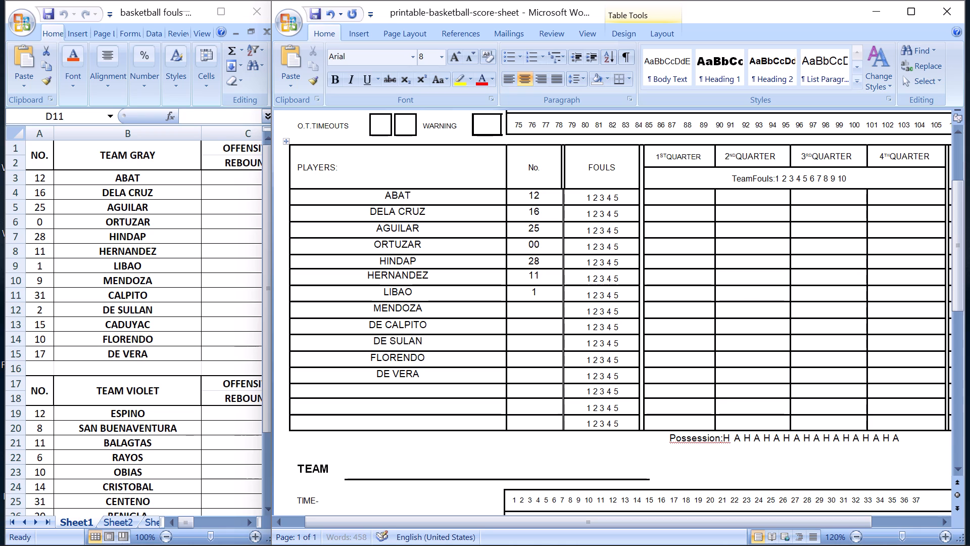
{"action": "left_click", "coordinate": [387, 318]}
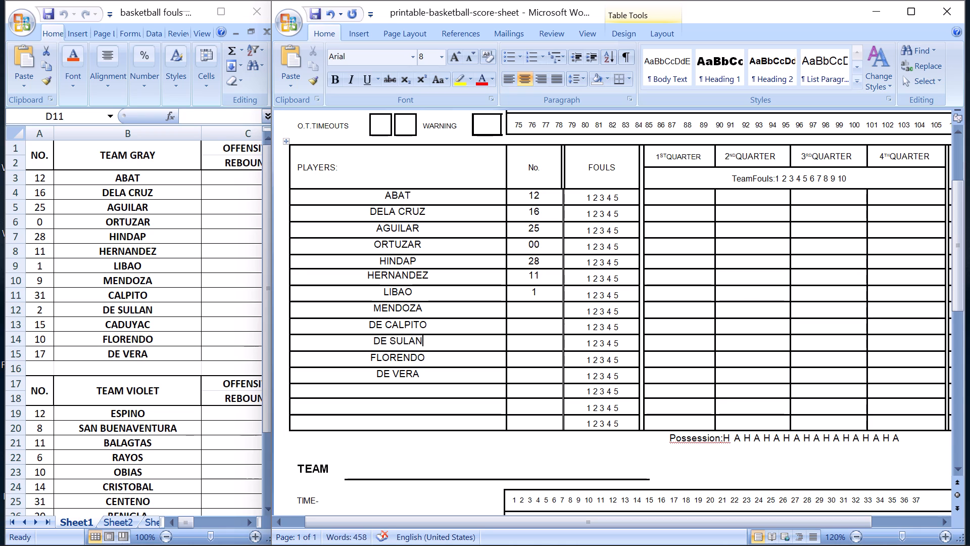
{"action": "left_click", "coordinate": [384, 324]}
{"action": "key", "text": "BackSpace"}
{"action": "key", "text": "BackSpace"}
{"action": "key", "text": "BackSpace"}
{"action": "key", "text": "BackSpace"}
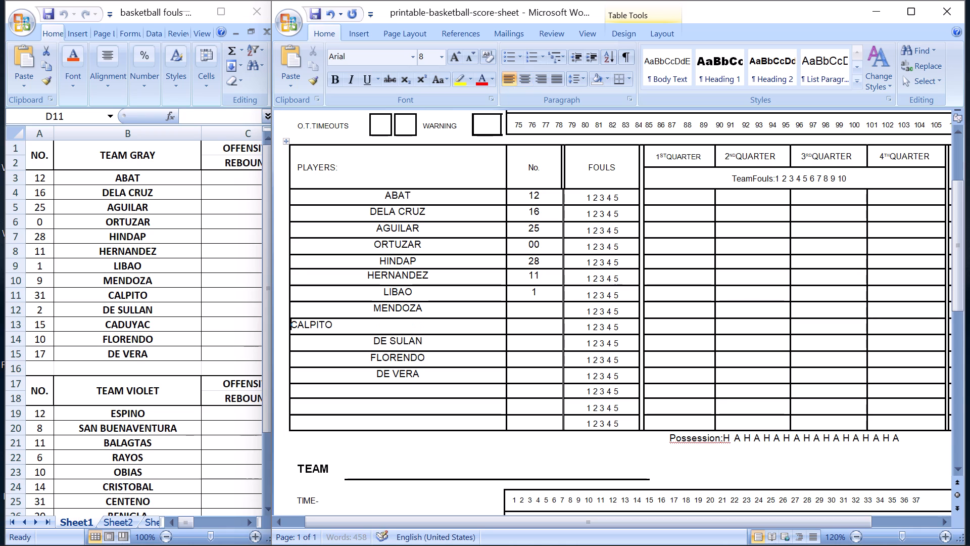
{"action": "key", "text": "Tab"}
{"action": "key", "text": "ctrl+z"}
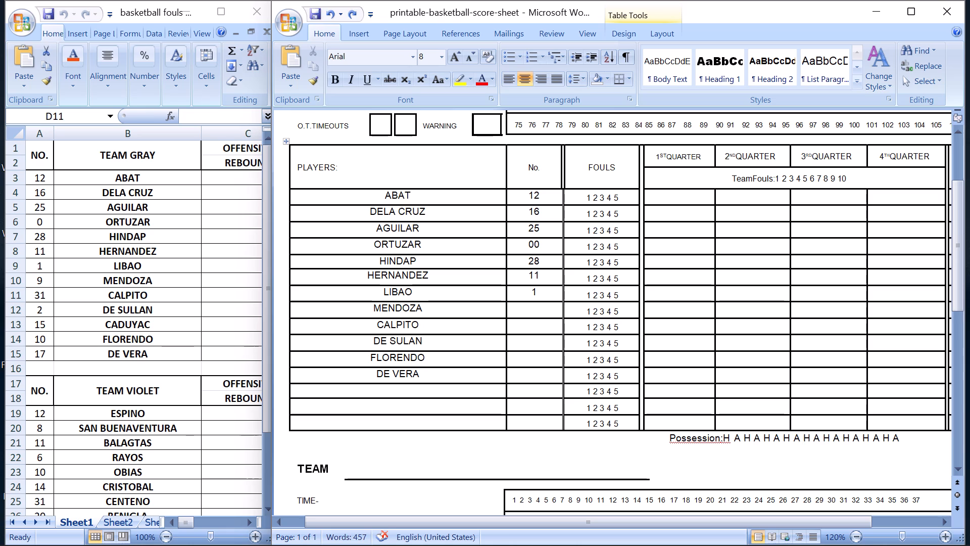
{"action": "double_click", "coordinate": [406, 357]}
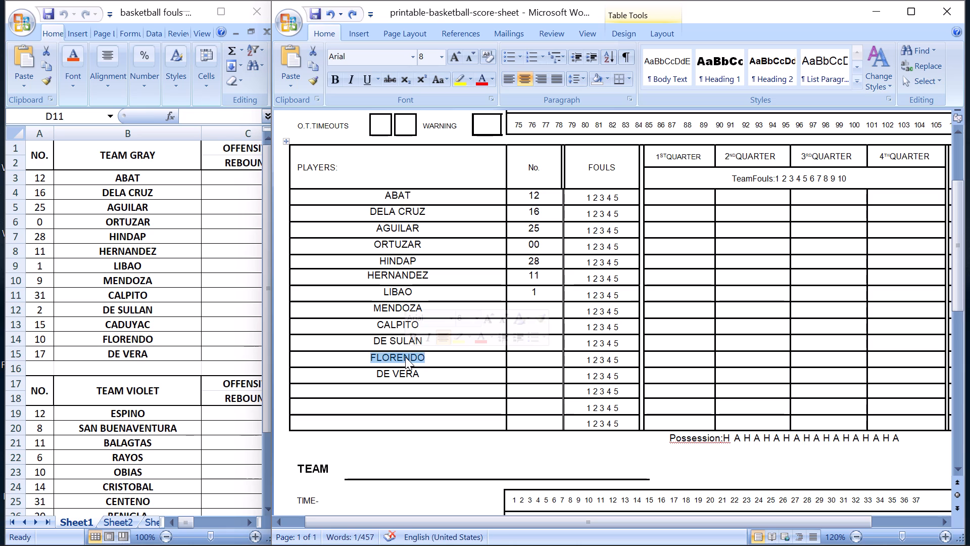
{"action": "type", "text": "CADUYAC"}
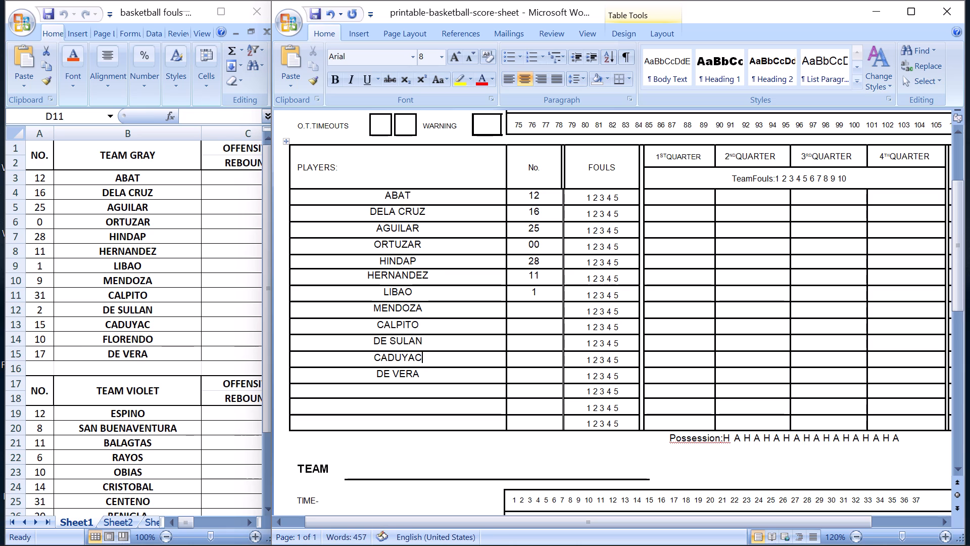
{"action": "double_click", "coordinate": [408, 372]}
{"action": "triple_click", "coordinate": [408, 372]}
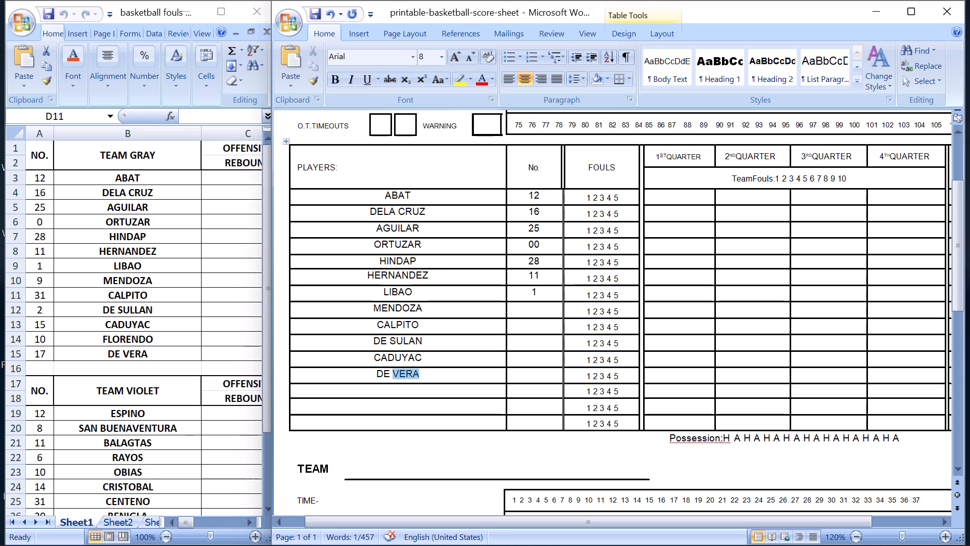
{"action": "type", "text": "FLOREND"}
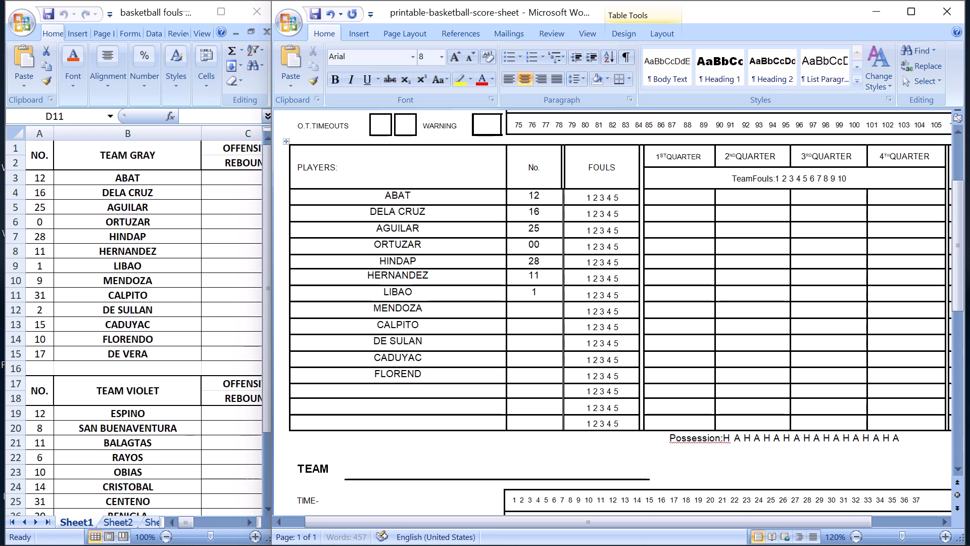
{"action": "key", "text": "o"}
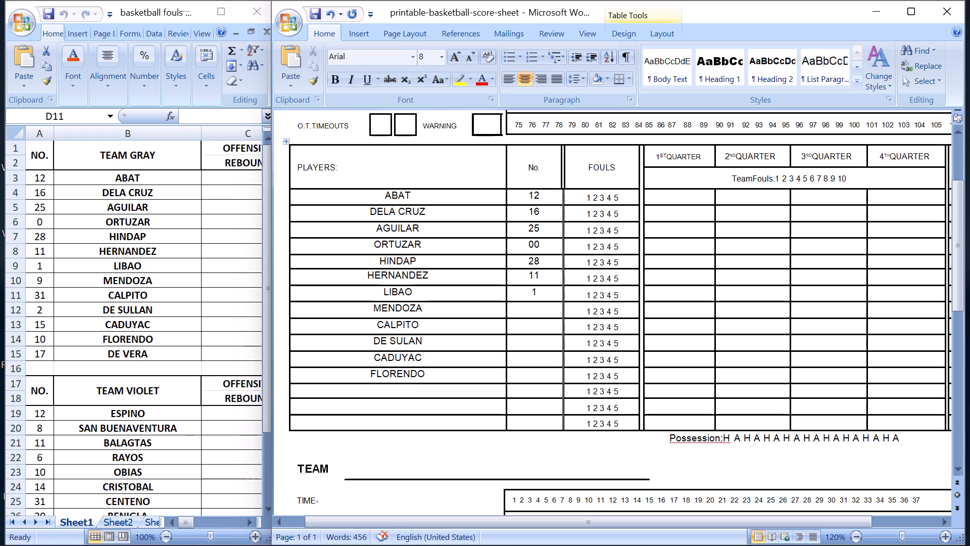
{"action": "left_click", "coordinate": [405, 392]}
{"action": "type", "text": "DE VERA"}
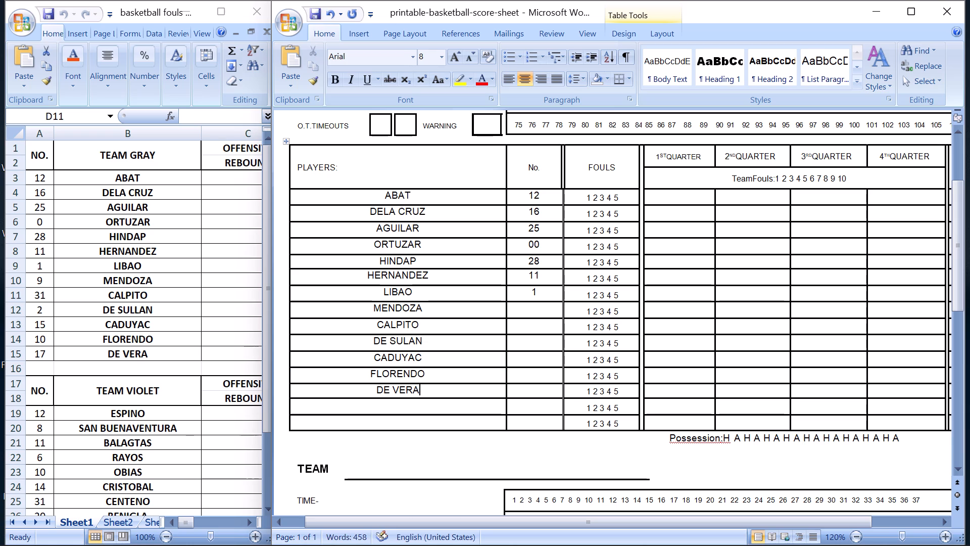
{"action": "left_click", "coordinate": [537, 308]}
{"action": "key", "text": "9"}
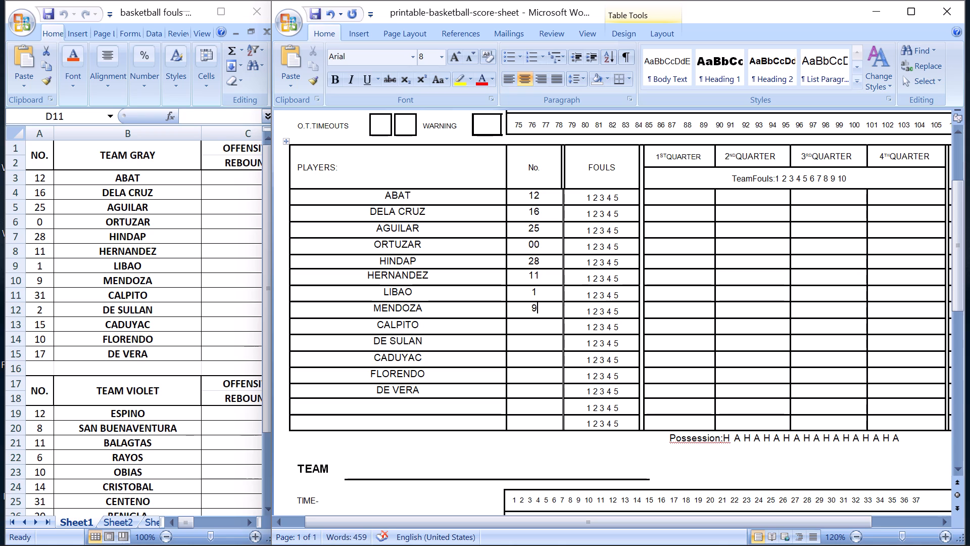
{"action": "left_click", "coordinate": [536, 326]}
{"action": "key", "text": "3"}
{"action": "key", "text": "1"}
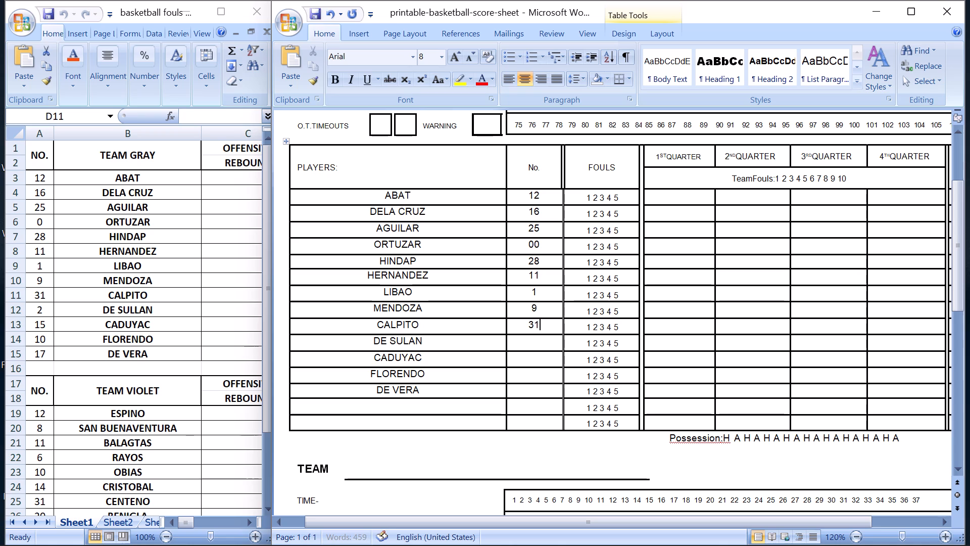
{"action": "left_click", "coordinate": [535, 339]}
{"action": "key", "text": "2"}
{"action": "left_click", "coordinate": [541, 356]}
{"action": "key", "text": "1"}
{"action": "key", "text": "5"}
{"action": "left_click", "coordinate": [541, 370]}
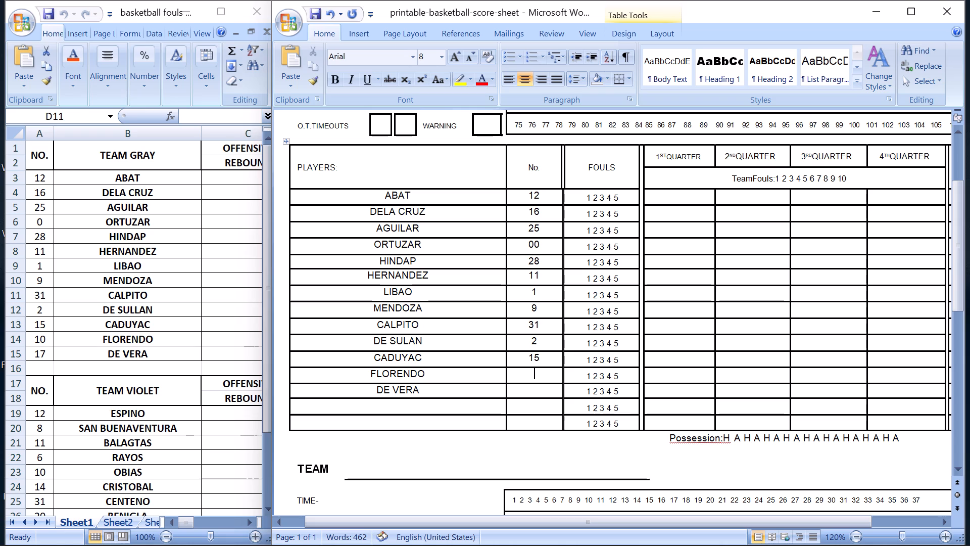
{"action": "type", "text": "10"}
{"action": "left_click", "coordinate": [539, 389]}
{"action": "type", "text": "17"}
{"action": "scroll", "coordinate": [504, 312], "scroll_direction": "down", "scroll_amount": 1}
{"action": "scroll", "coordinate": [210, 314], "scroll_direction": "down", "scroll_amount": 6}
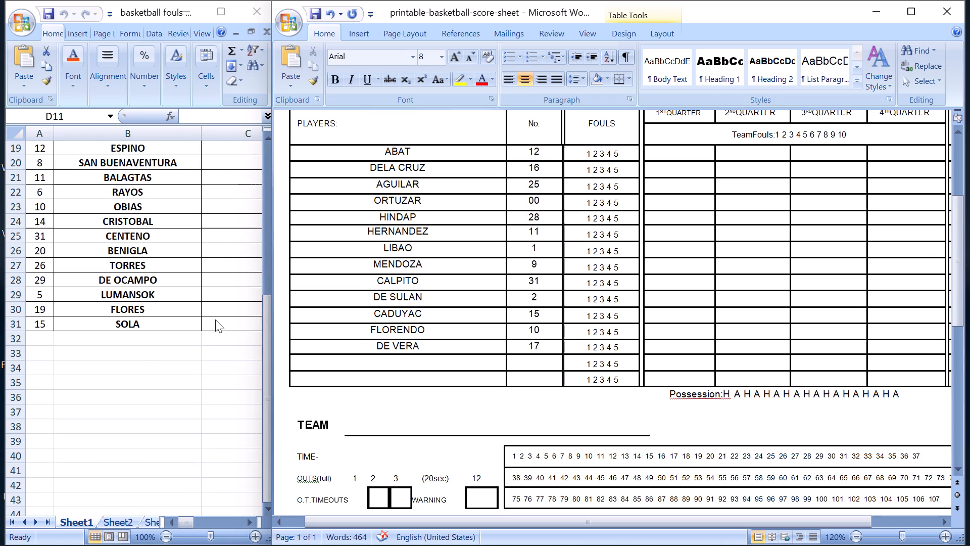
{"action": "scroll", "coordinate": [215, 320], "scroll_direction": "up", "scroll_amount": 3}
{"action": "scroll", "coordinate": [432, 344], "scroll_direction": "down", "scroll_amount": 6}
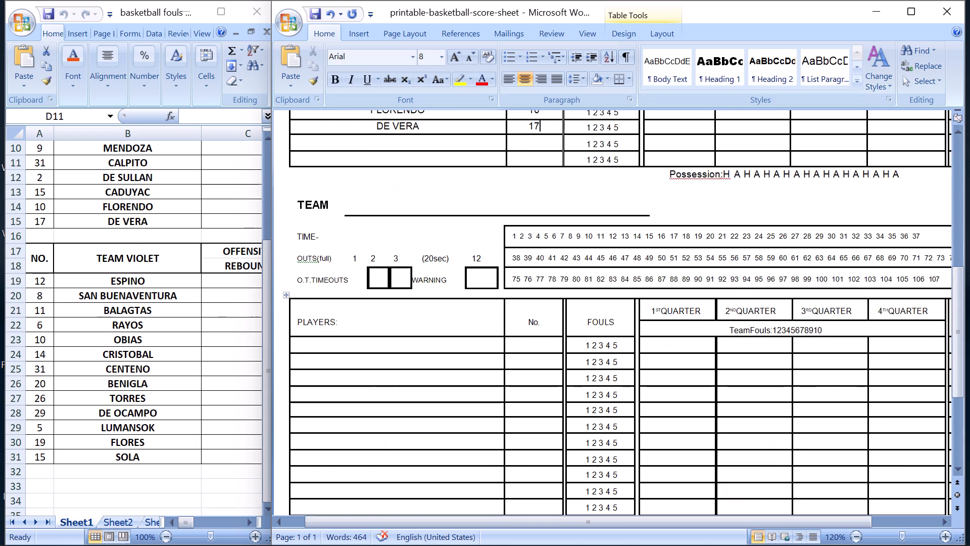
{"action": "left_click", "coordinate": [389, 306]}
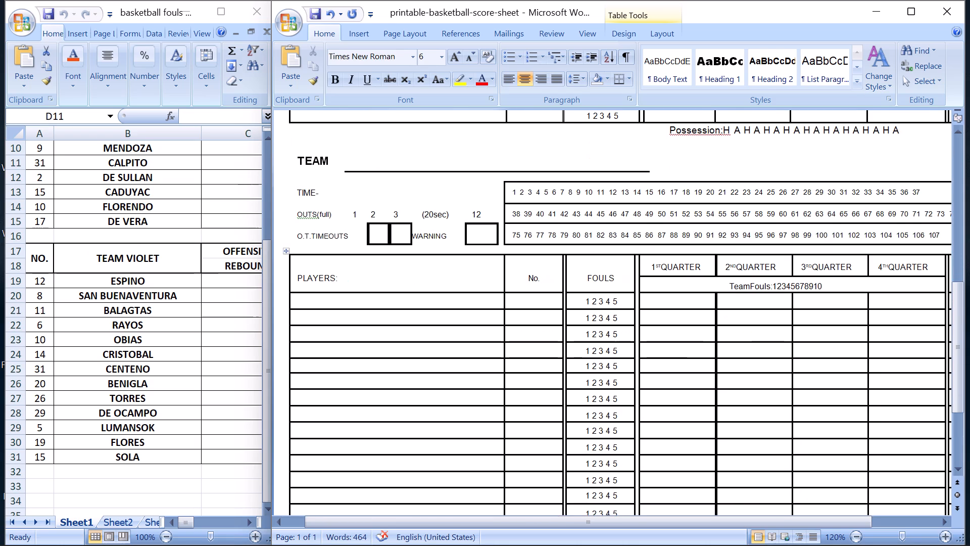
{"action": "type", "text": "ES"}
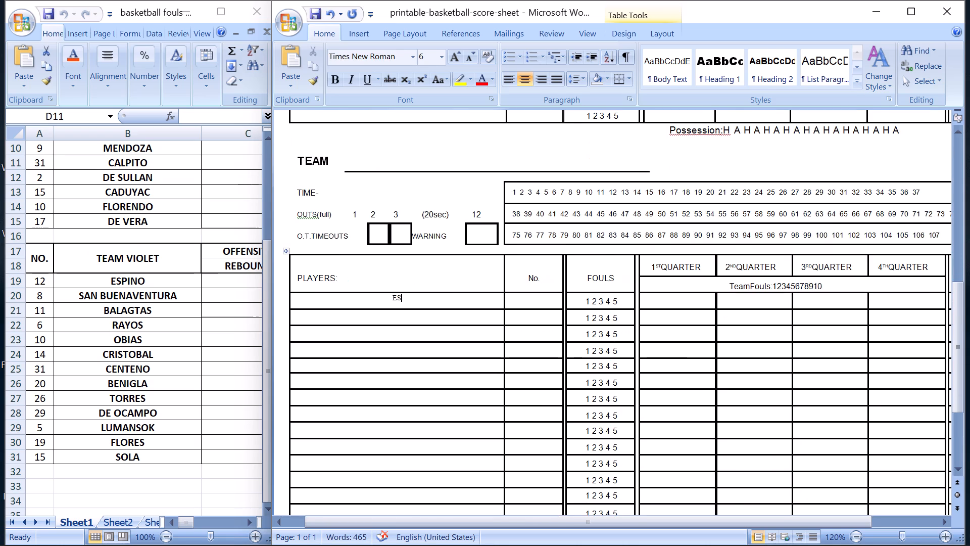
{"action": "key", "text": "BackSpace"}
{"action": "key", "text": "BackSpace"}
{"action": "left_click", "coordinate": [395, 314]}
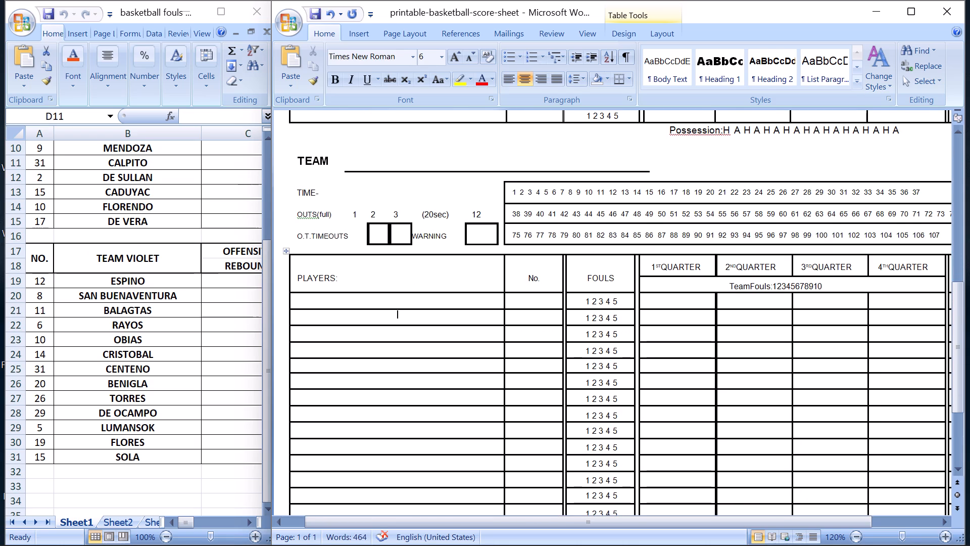
Set the blank player-name cells in the second team's table to Arial, size 8.
{"action": "left_click", "coordinate": [532, 300]}
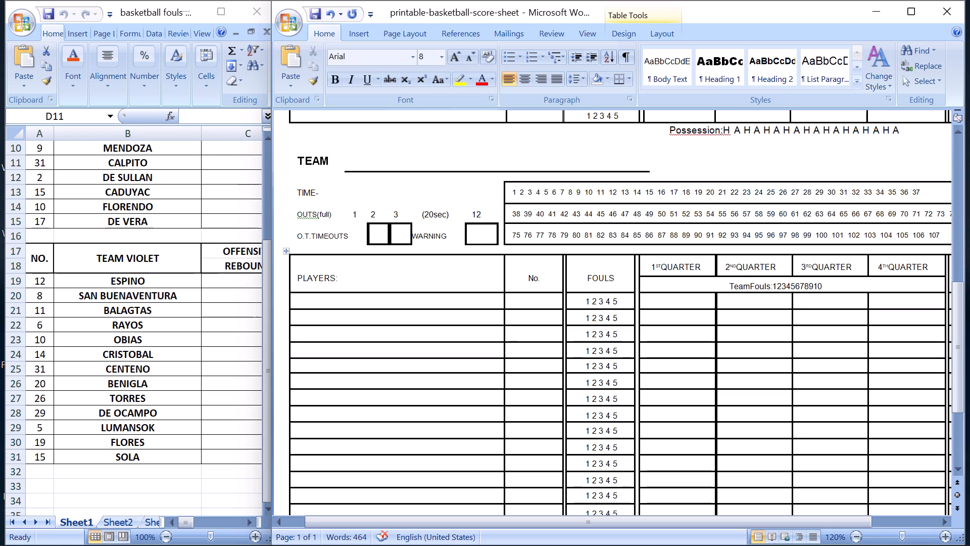
{"action": "left_click_drag", "start_coordinate": [411, 300], "coordinate": [410, 410]}
{"action": "left_click", "coordinate": [414, 58]}
{"action": "left_click", "coordinate": [371, 138]}
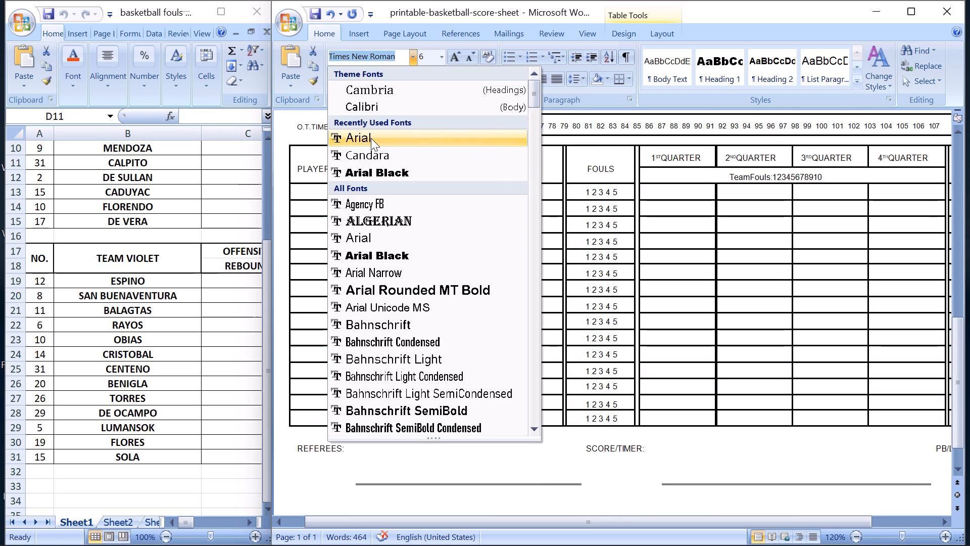
{"action": "left_click", "coordinate": [443, 53]}
{"action": "left_click", "coordinate": [427, 72]}
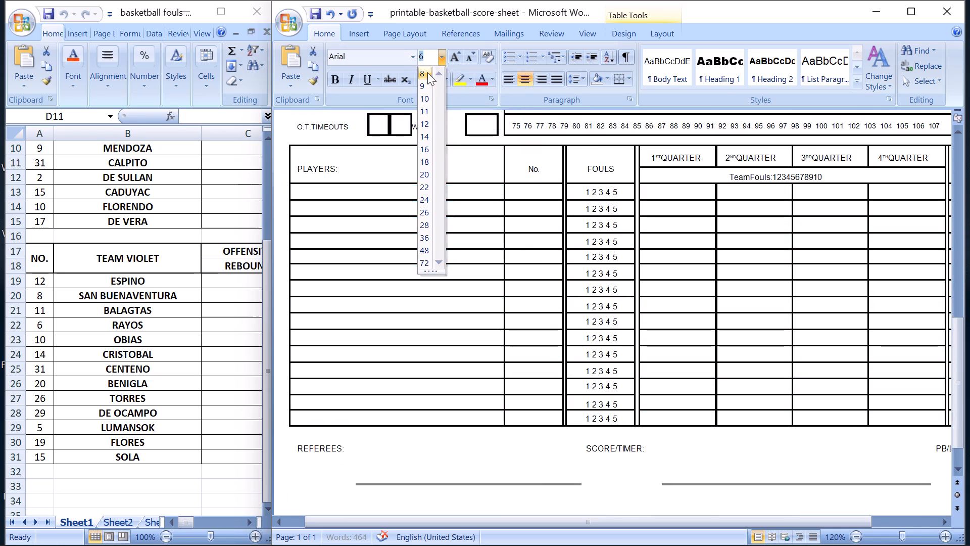
{"action": "left_click", "coordinate": [384, 186]}
{"action": "left_click", "coordinate": [524, 195]}
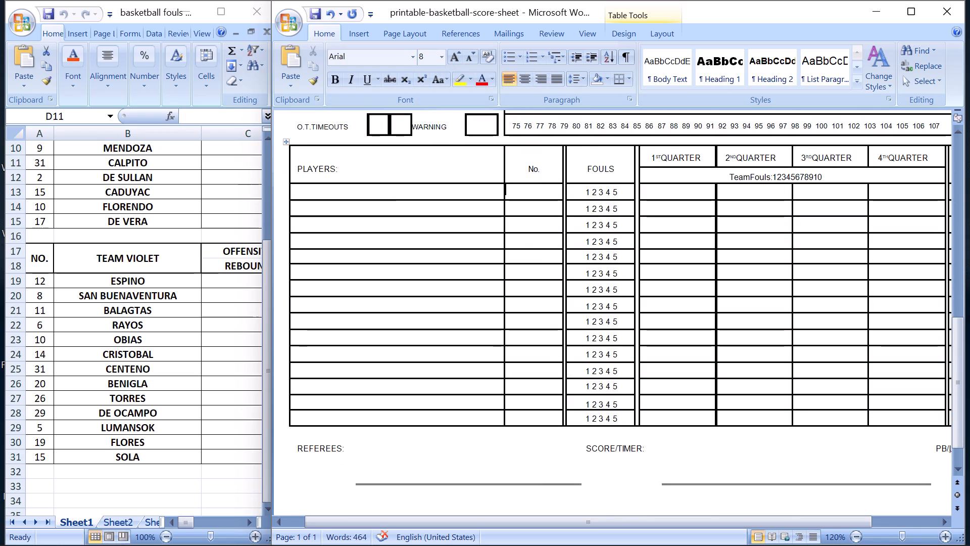
{"action": "left_click", "coordinate": [432, 193]}
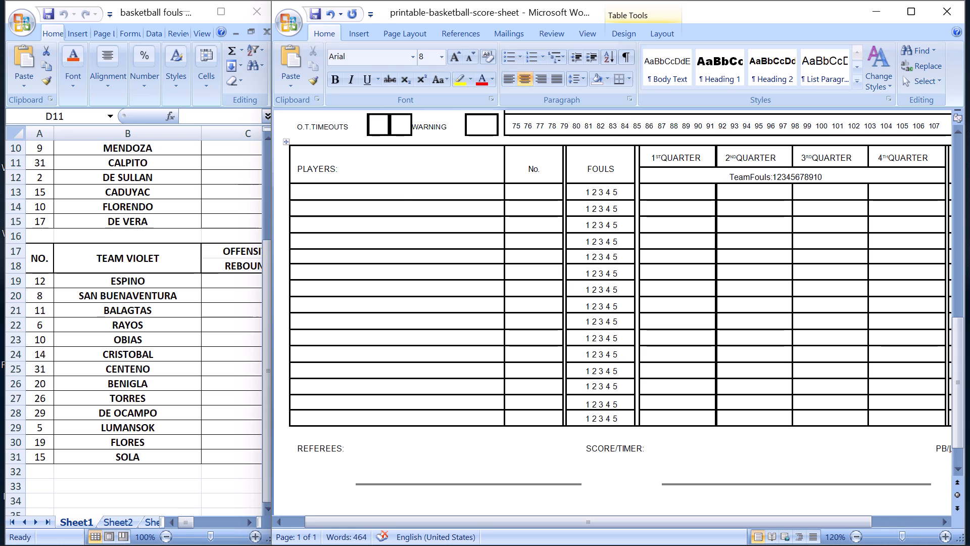
{"action": "left_click", "coordinate": [532, 190]}
{"action": "left_click", "coordinate": [409, 190]}
{"action": "type", "text": "ES"}
{"action": "type", "text": "PN"}
{"action": "key", "text": "BackSpace"}
{"action": "type", "text": "INO"}
{"action": "left_click", "coordinate": [405, 207]}
{"action": "type", "text": "SAN BUENAVENTURA"}
{"action": "left_click", "coordinate": [403, 227]}
{"action": "type", "text": "BALAGTAS"}
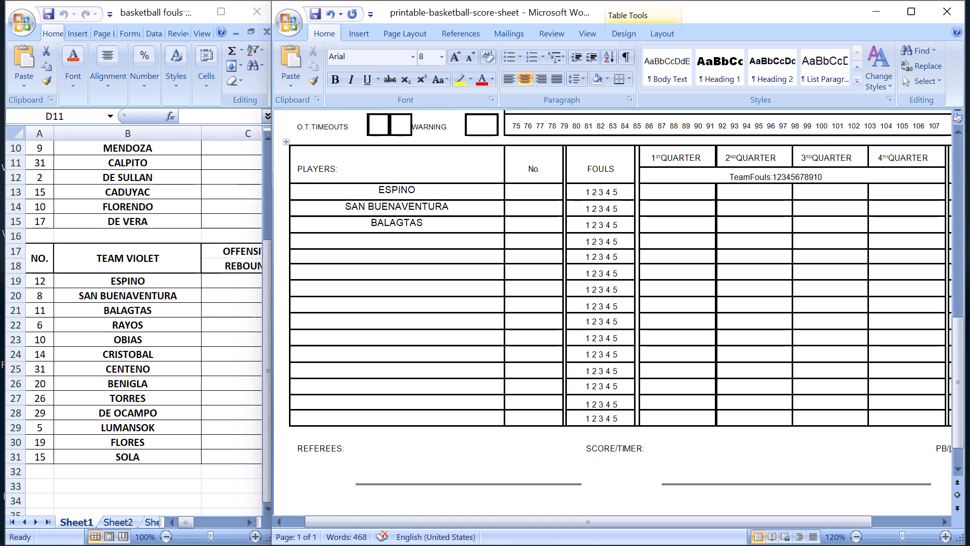
{"action": "left_click", "coordinate": [402, 245]}
{"action": "type", "text": "RAYOS"}
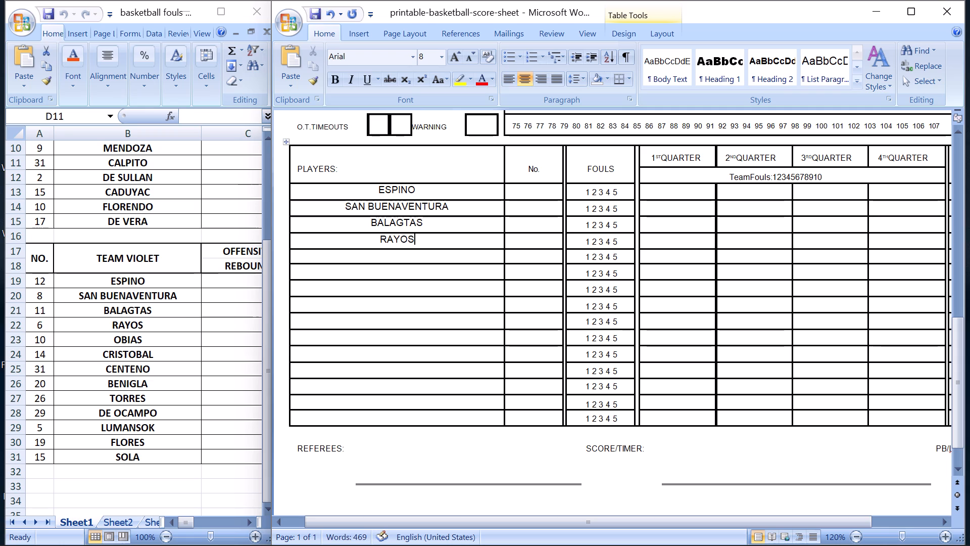
{"action": "left_click", "coordinate": [402, 258]}
{"action": "type", "text": "OBIAS"}
{"action": "left_click", "coordinate": [405, 276]}
{"action": "type", "text": "CR"}
{"action": "type", "text": "ISTOBAL"}
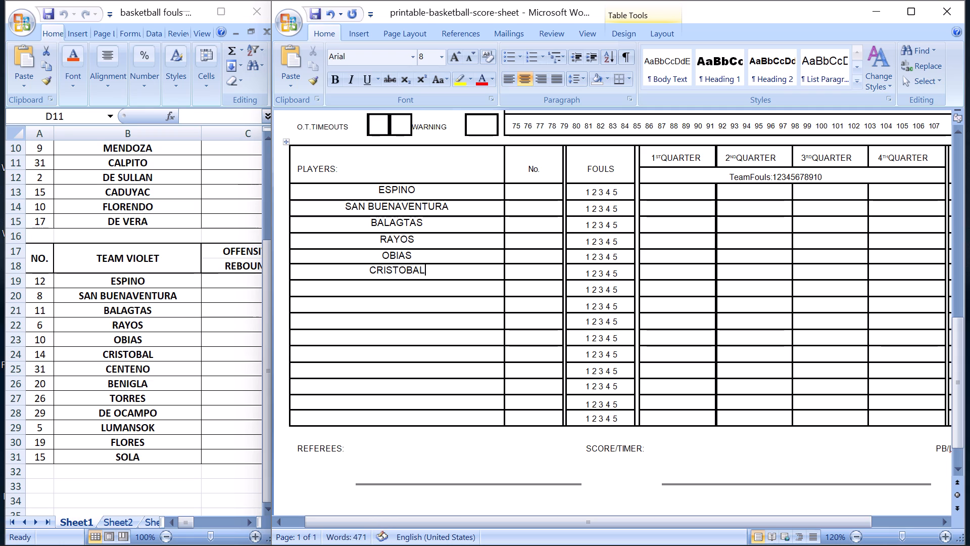
{"action": "left_click", "coordinate": [405, 285]}
{"action": "type", "text": "CENTENO"}
{"action": "left_click", "coordinate": [403, 306]}
{"action": "type", "text": "BENIGLA"}
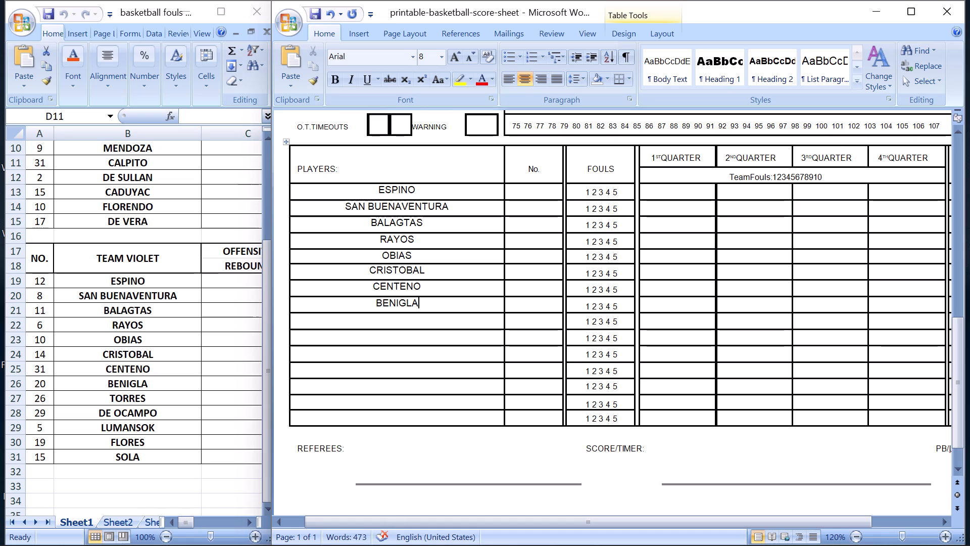
{"action": "left_click", "coordinate": [403, 315]}
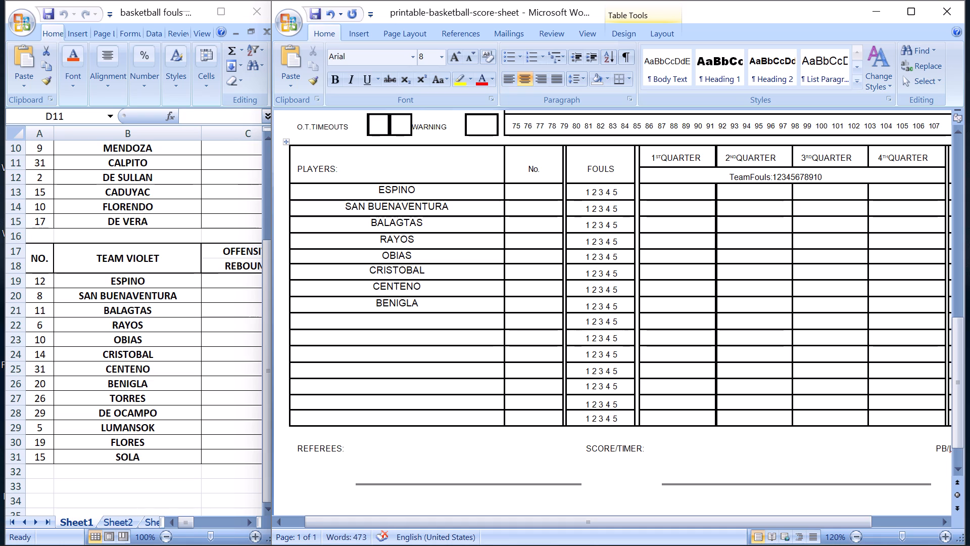
{"action": "type", "text": "TORRES"}
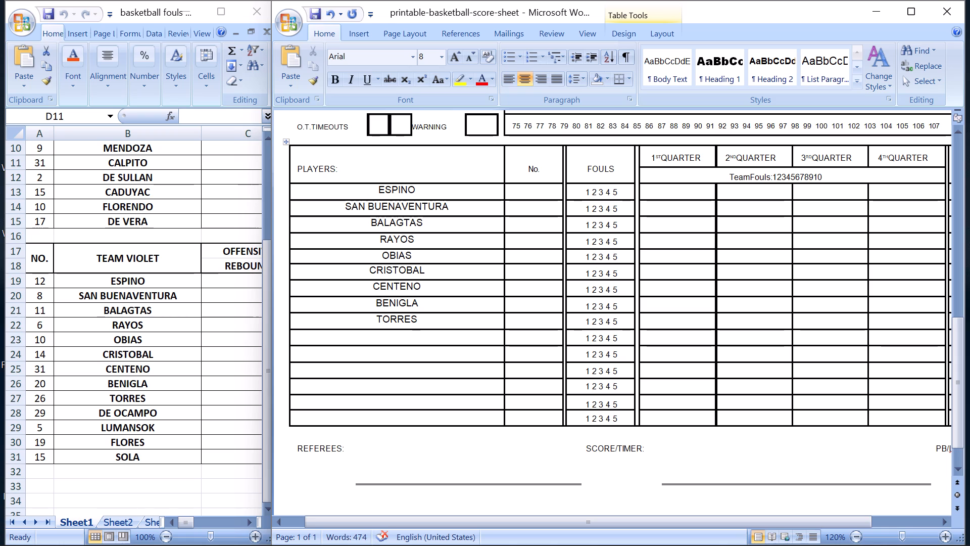
{"action": "left_click", "coordinate": [403, 339]}
{"action": "type", "text": "DE OCAMPO"}
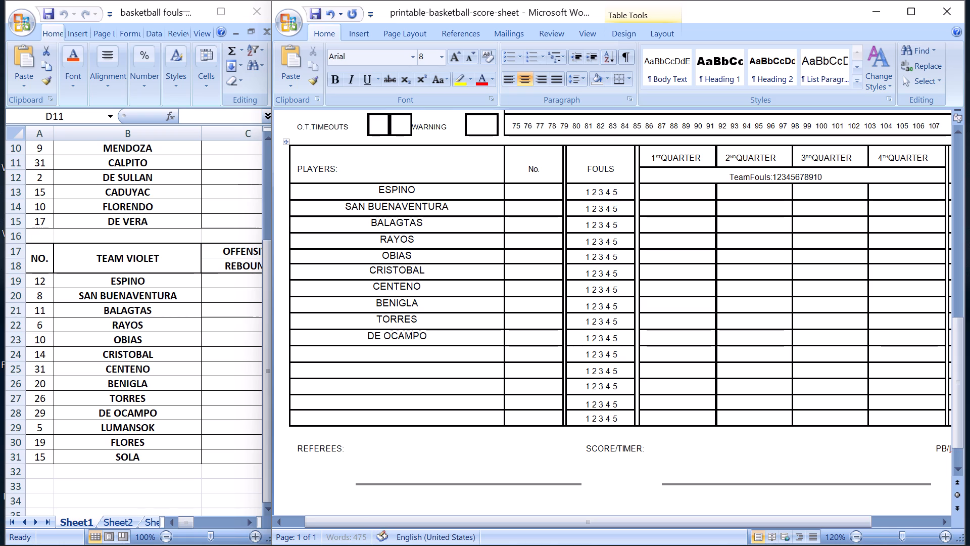
{"action": "left_click", "coordinate": [399, 355]}
{"action": "type", "text": "LUMA"}
{"action": "type", "text": "NSOK"}
Enter FLORES and SOLA in the twelfth and thirteenth player rows of the second team's table.
{"action": "left_click", "coordinate": [399, 368]}
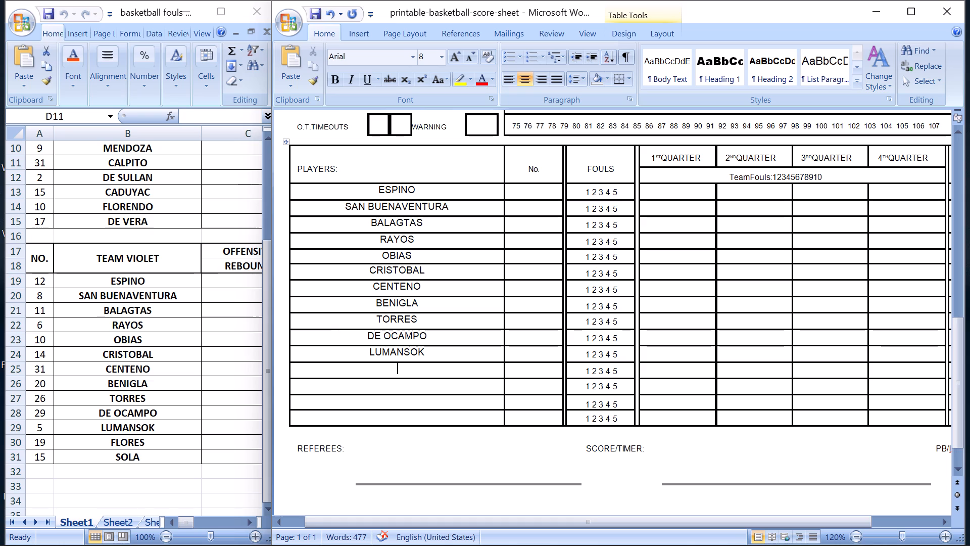
{"action": "type", "text": "FLORES"}
{"action": "key", "text": "space"}
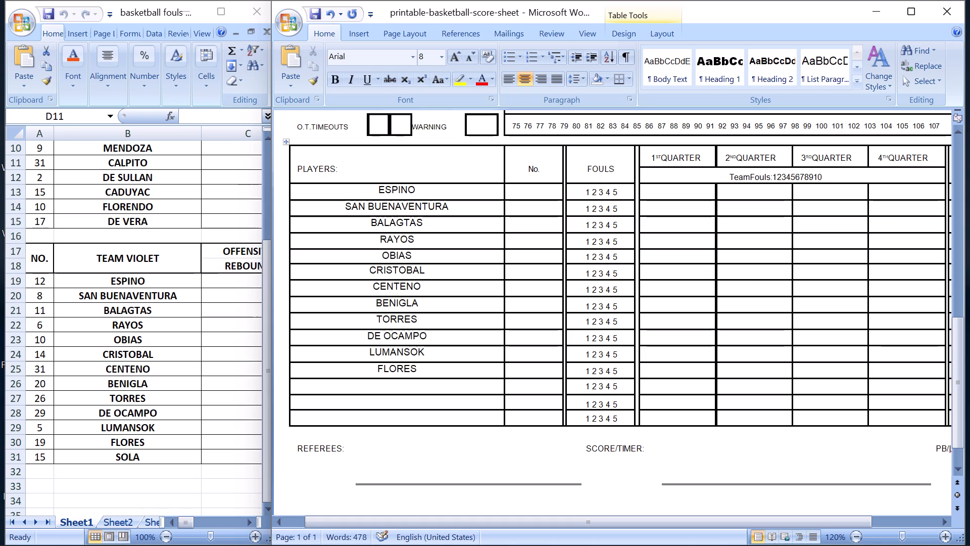
{"action": "key", "text": "BackSpace"}
{"action": "left_click", "coordinate": [399, 385]}
{"action": "type", "text": "SP"}
{"action": "key", "text": "BackSpace"}
{"action": "type", "text": "OLA"}
Centre the blank No. cells for all player rows in the second team's table.
{"action": "scroll", "coordinate": [412, 372], "scroll_direction": "up", "scroll_amount": 7}
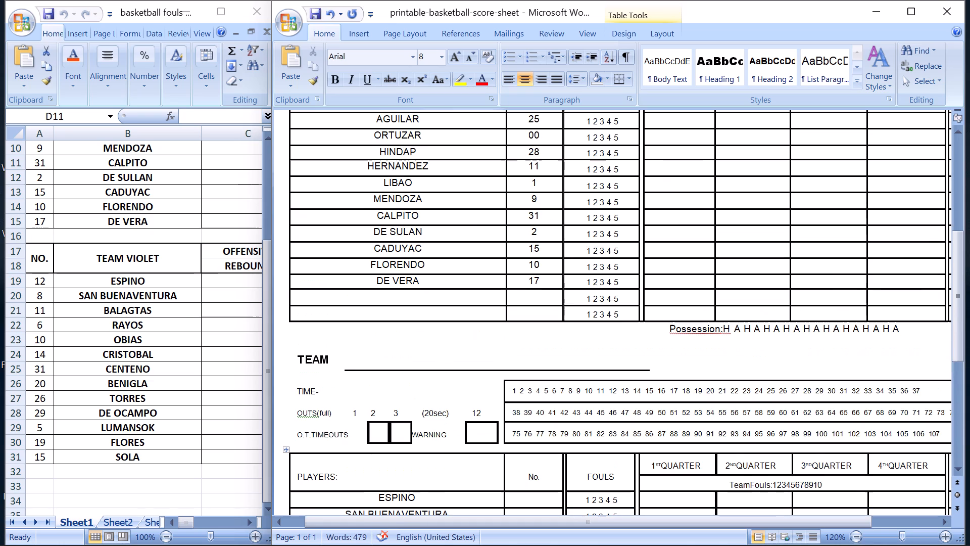
{"action": "scroll", "coordinate": [425, 361], "scroll_direction": "down", "scroll_amount": 6}
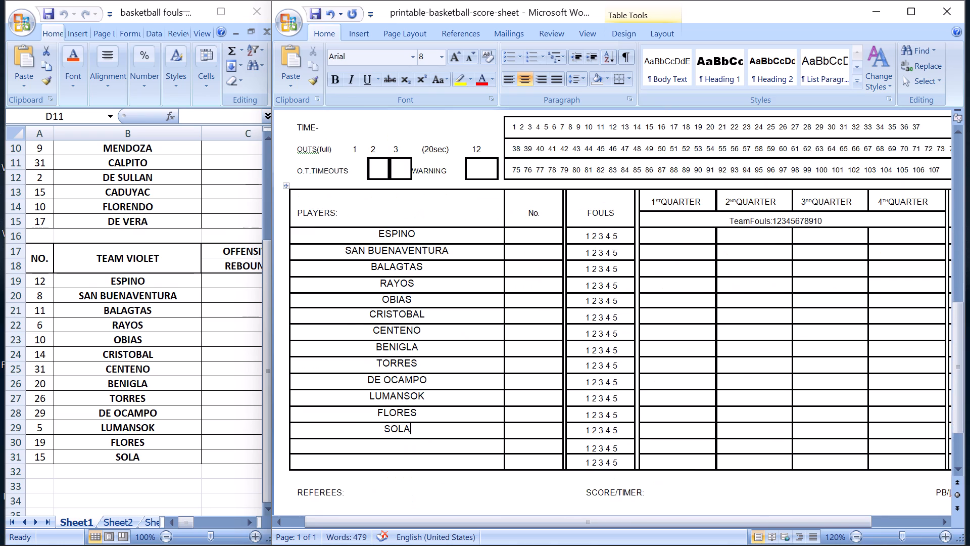
{"action": "left_click_drag", "start_coordinate": [529, 236], "coordinate": [535, 458]}
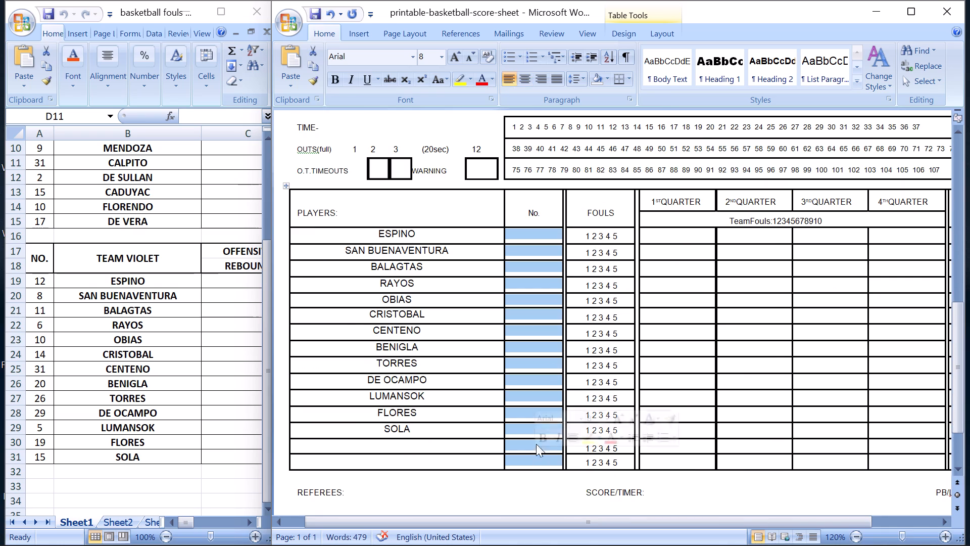
{"action": "left_click", "coordinate": [524, 83]}
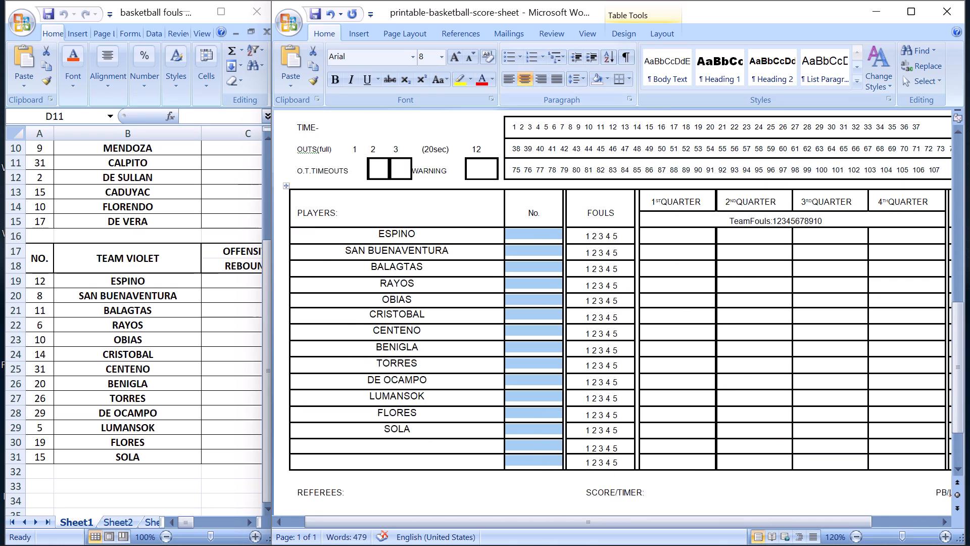
Enter the numbers 12, 8, 11 and 6 in the No. cells for ESPINO, SAN BUENAVENTURA, BALAGTAS and RAYOS.
{"action": "left_click", "coordinate": [528, 234]}
{"action": "type", "text": "12"}
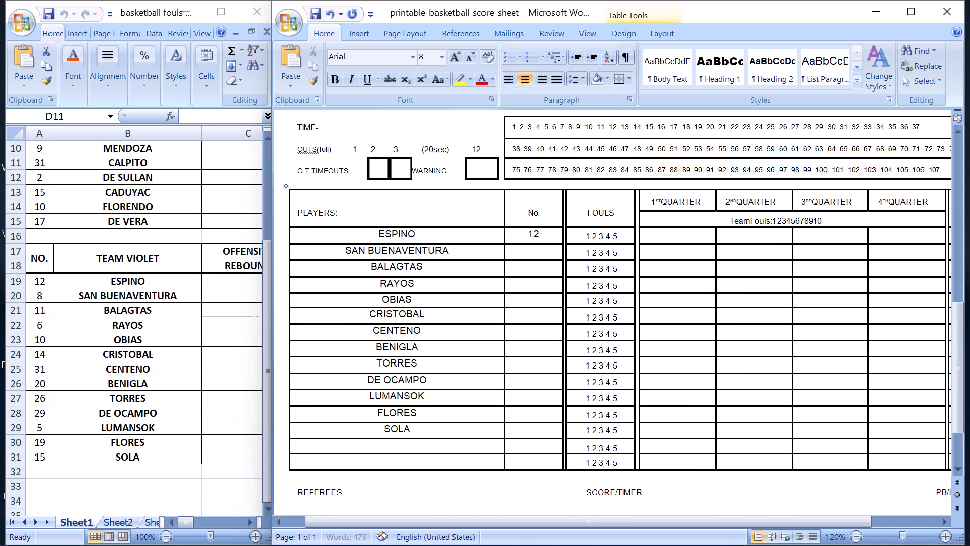
{"action": "left_click", "coordinate": [526, 251]}
{"action": "key", "text": "8"}
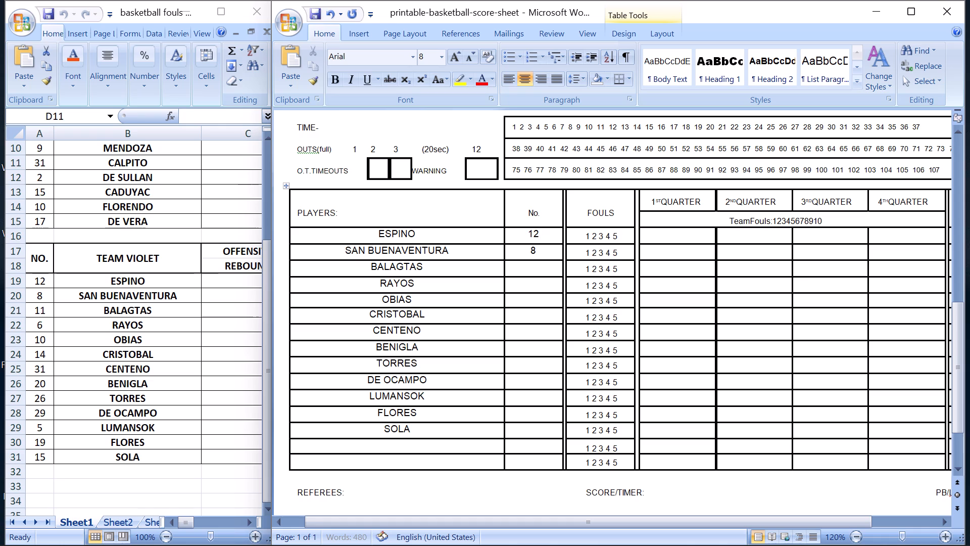
{"action": "left_click", "coordinate": [531, 268]}
{"action": "type", "text": "11"}
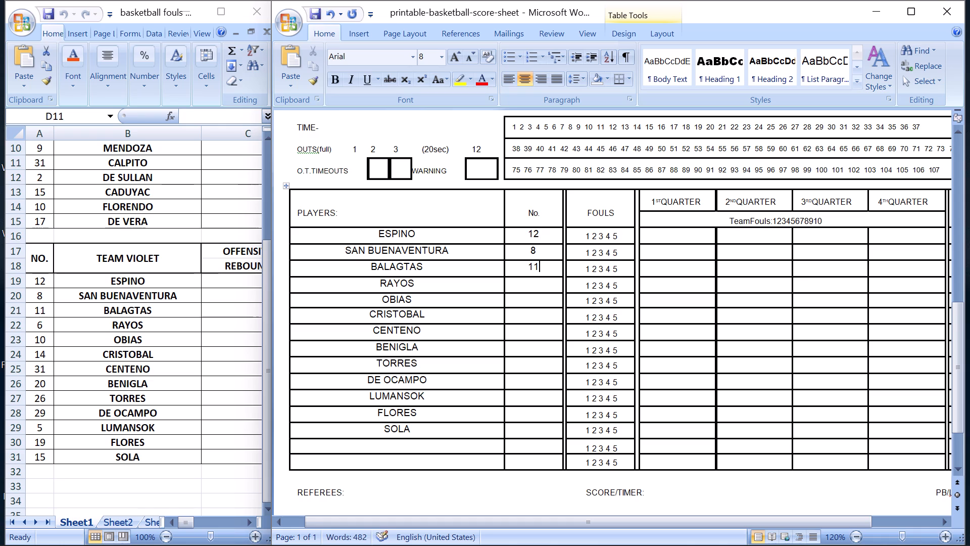
{"action": "left_click", "coordinate": [535, 284]}
{"action": "key", "text": "6"}
{"action": "left_click", "coordinate": [538, 299]}
{"action": "type", "text": "10"}
{"action": "left_click", "coordinate": [537, 316]}
{"action": "type", "text": "14"}
{"action": "left_click", "coordinate": [537, 333]}
{"action": "type", "text": "31"}
{"action": "left_click", "coordinate": [534, 350]}
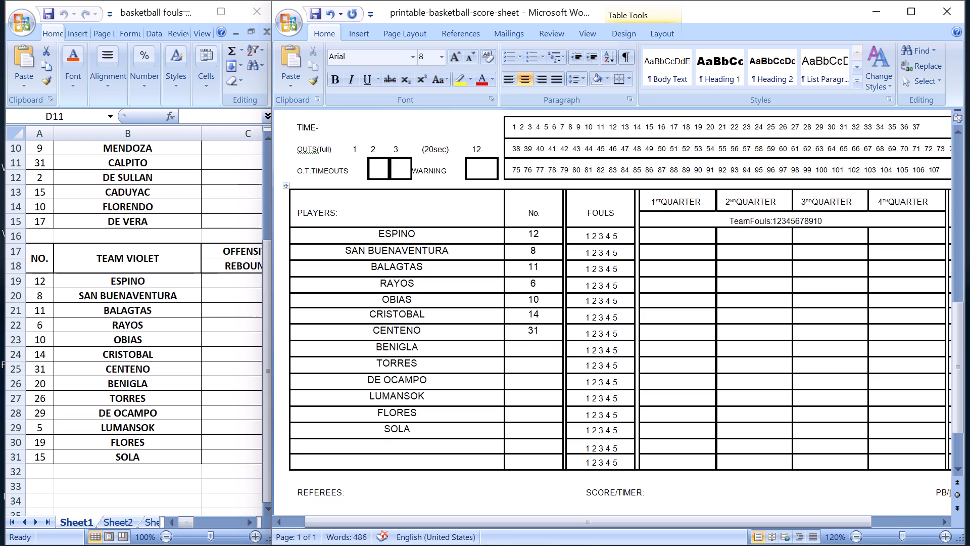
{"action": "type", "text": "20"}
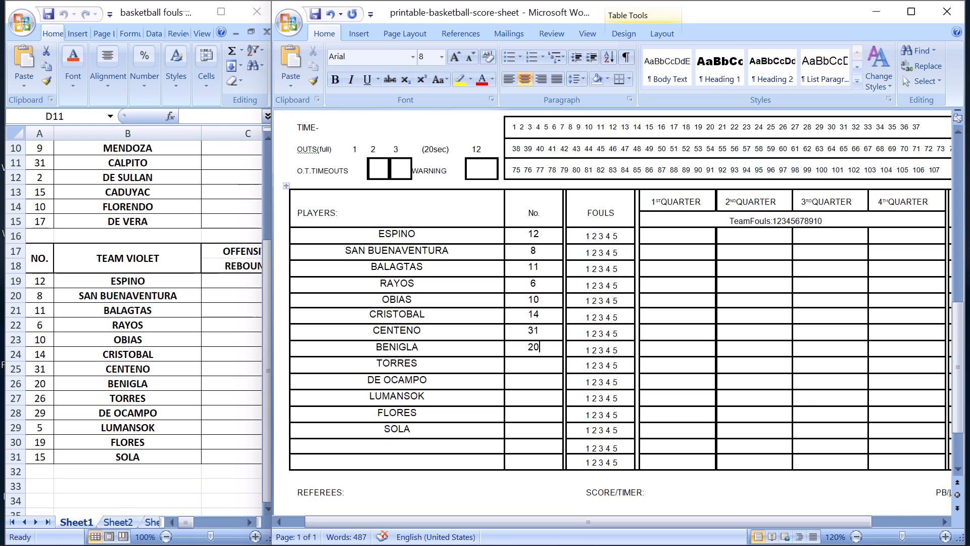
{"action": "left_click", "coordinate": [538, 360]}
{"action": "key", "text": "2"}
{"action": "key", "text": "6"}
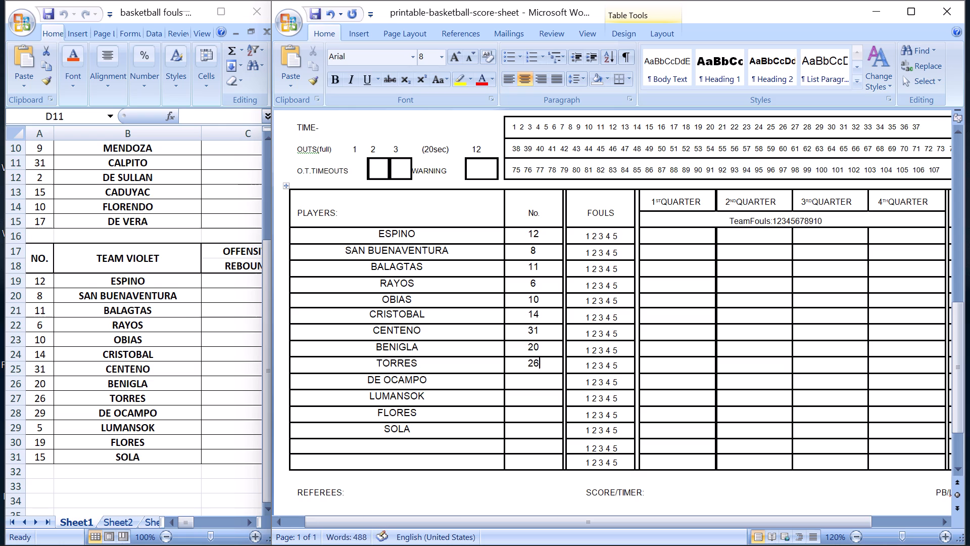
{"action": "left_click", "coordinate": [538, 377]}
{"action": "type", "text": "29"}
{"action": "left_click", "coordinate": [536, 404]}
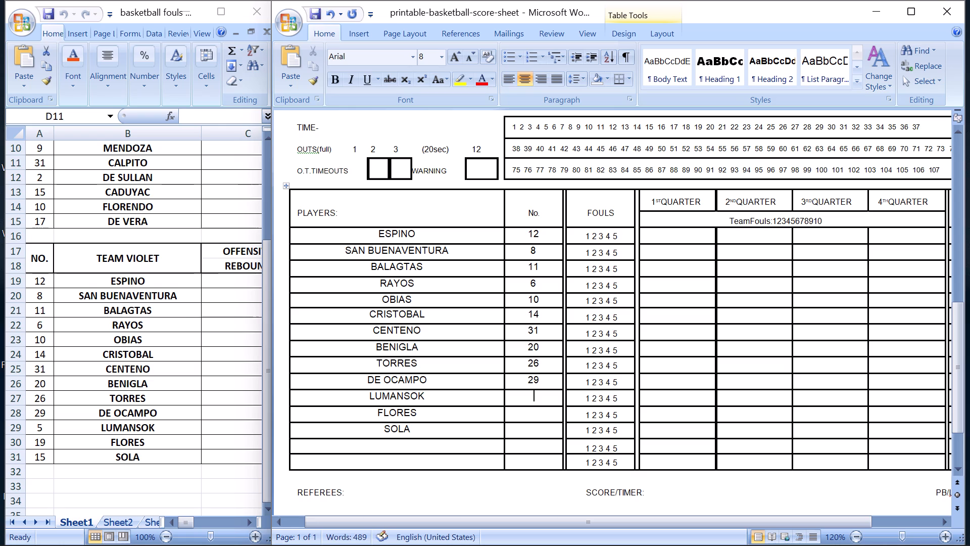
{"action": "key", "text": "5"}
{"action": "left_click", "coordinate": [532, 417]}
{"action": "key", "text": "1"}
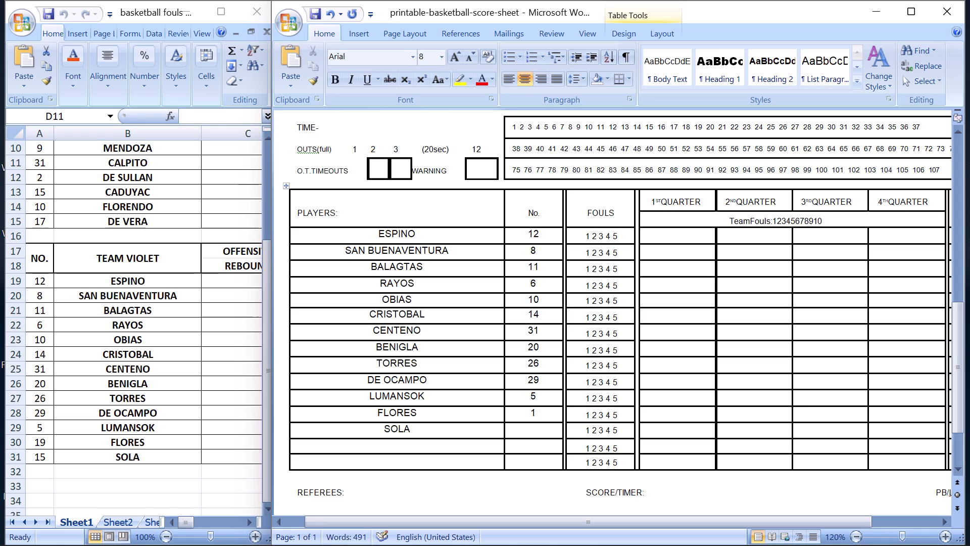
{"action": "key", "text": "9"}
{"action": "left_click", "coordinate": [532, 428]}
{"action": "type", "text": "15"}
Enter VIOLET as the team name on the second team's TEAM line.
{"action": "scroll", "coordinate": [509, 328], "scroll_direction": "up", "scroll_amount": 3}
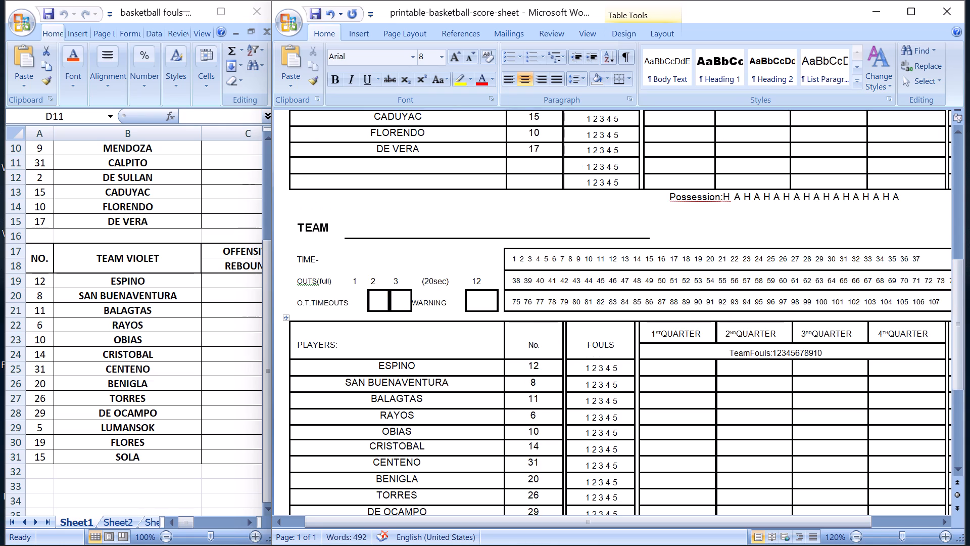
{"action": "left_click", "coordinate": [378, 231]}
{"action": "left_click", "coordinate": [410, 224]}
{"action": "left_click", "coordinate": [412, 229]}
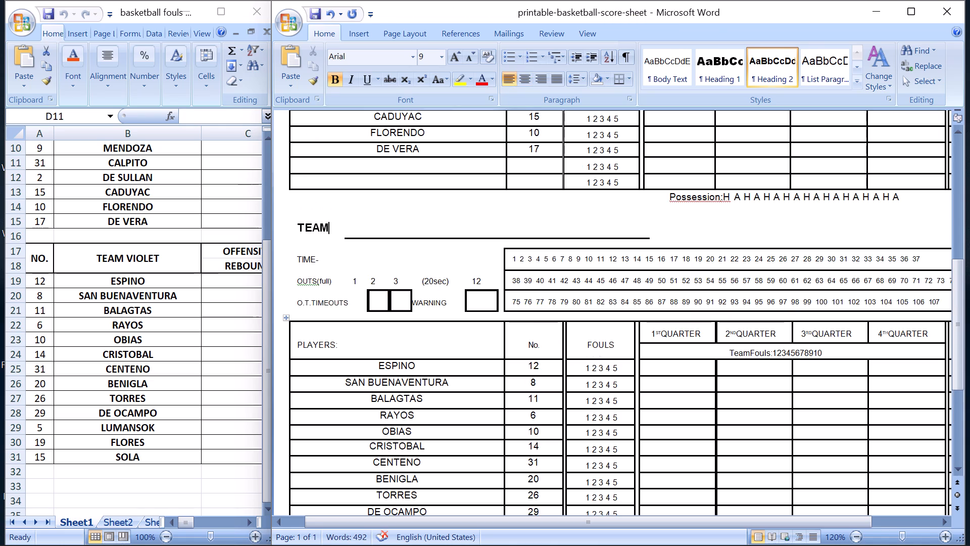
{"action": "left_click", "coordinate": [406, 229]}
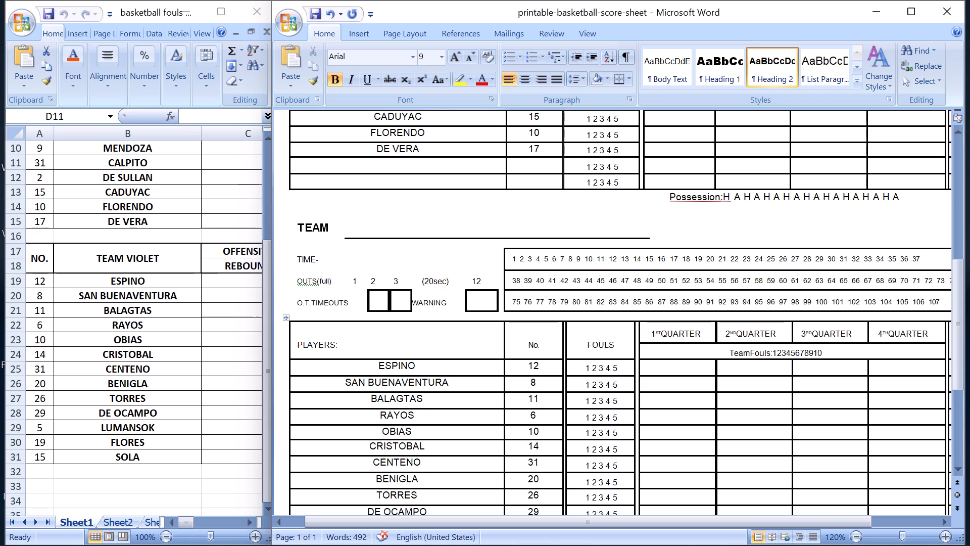
{"action": "double_click", "coordinate": [412, 229]}
{"action": "type", "text": "VIOLET"}
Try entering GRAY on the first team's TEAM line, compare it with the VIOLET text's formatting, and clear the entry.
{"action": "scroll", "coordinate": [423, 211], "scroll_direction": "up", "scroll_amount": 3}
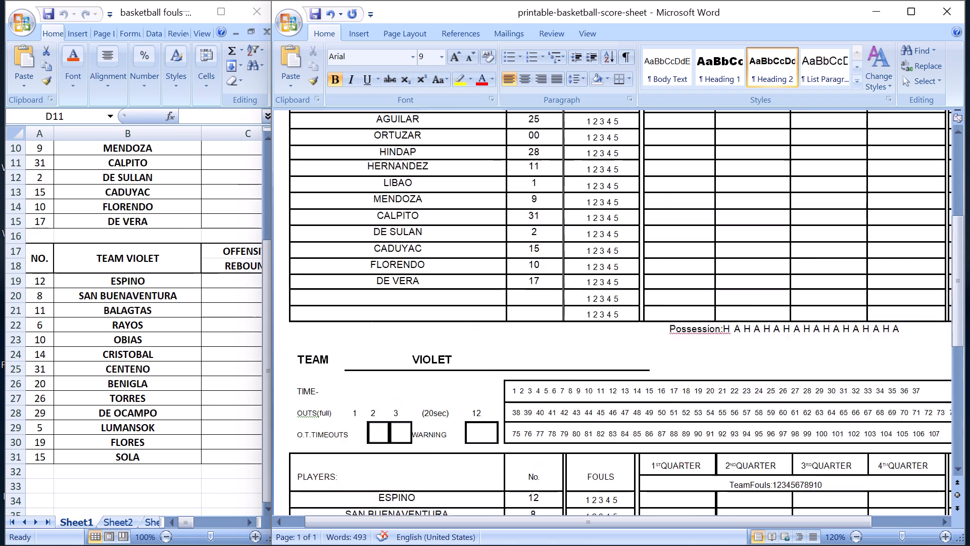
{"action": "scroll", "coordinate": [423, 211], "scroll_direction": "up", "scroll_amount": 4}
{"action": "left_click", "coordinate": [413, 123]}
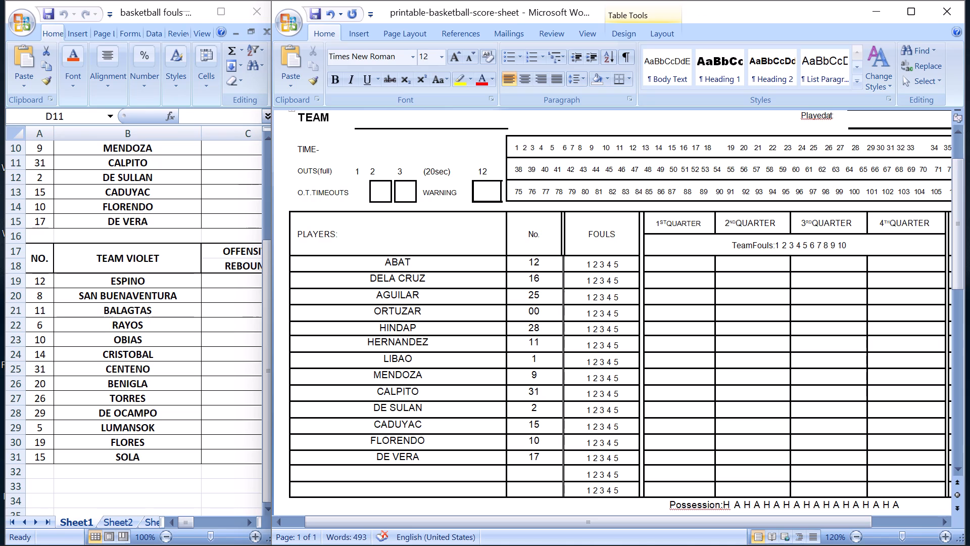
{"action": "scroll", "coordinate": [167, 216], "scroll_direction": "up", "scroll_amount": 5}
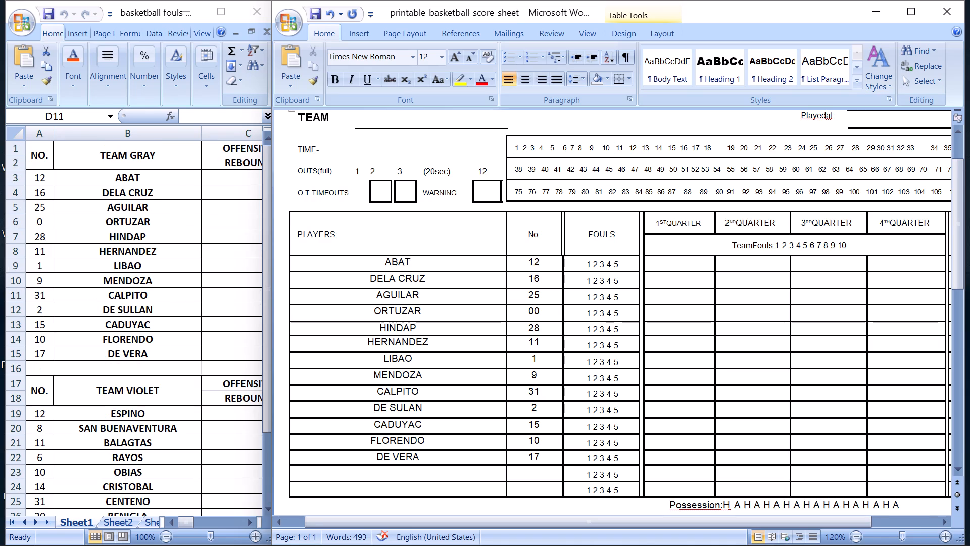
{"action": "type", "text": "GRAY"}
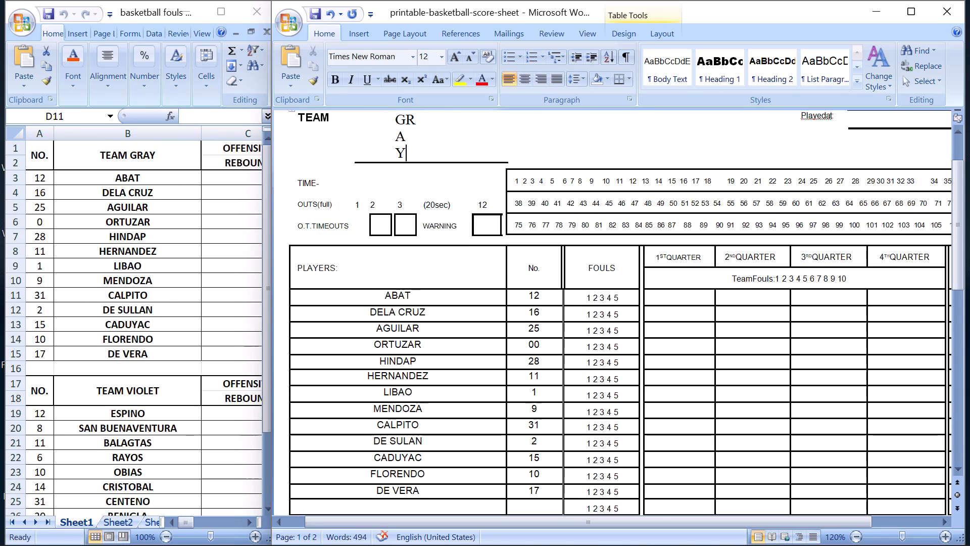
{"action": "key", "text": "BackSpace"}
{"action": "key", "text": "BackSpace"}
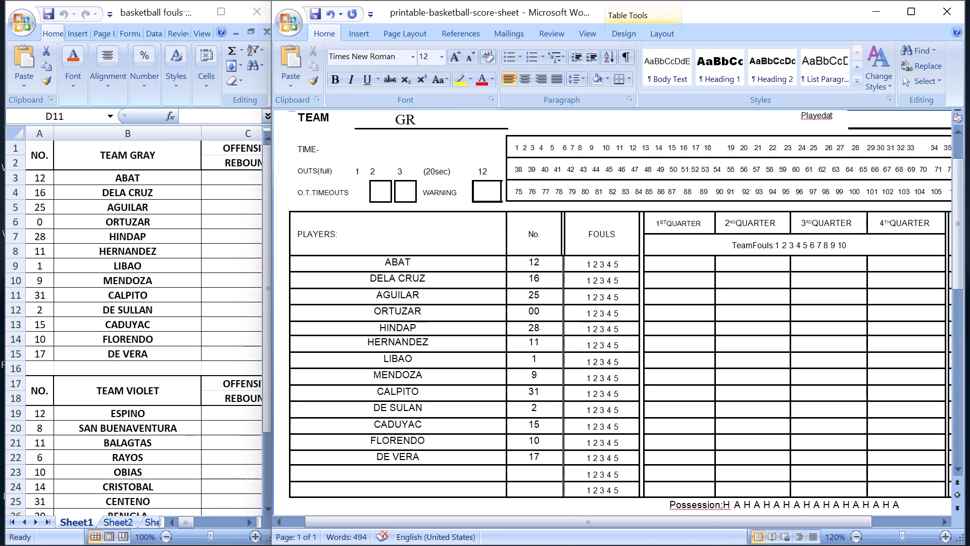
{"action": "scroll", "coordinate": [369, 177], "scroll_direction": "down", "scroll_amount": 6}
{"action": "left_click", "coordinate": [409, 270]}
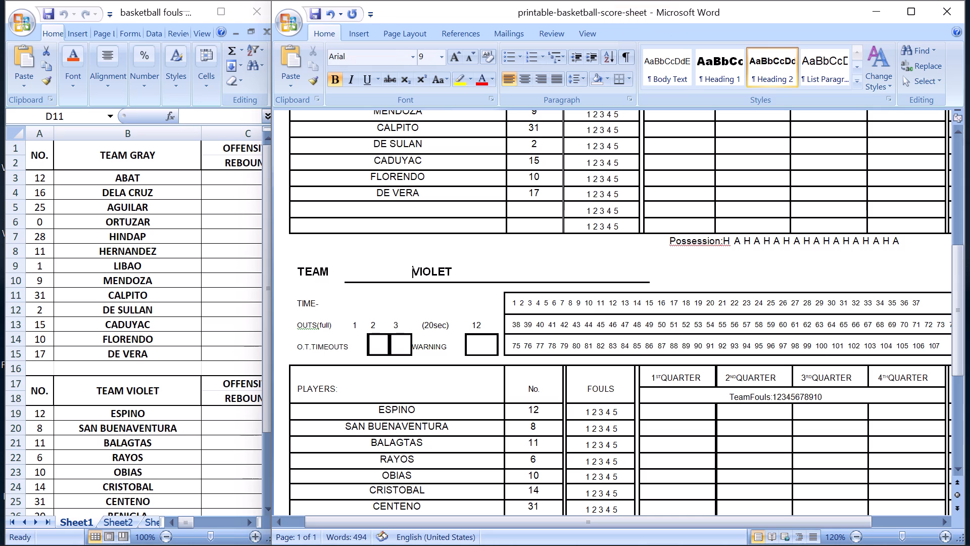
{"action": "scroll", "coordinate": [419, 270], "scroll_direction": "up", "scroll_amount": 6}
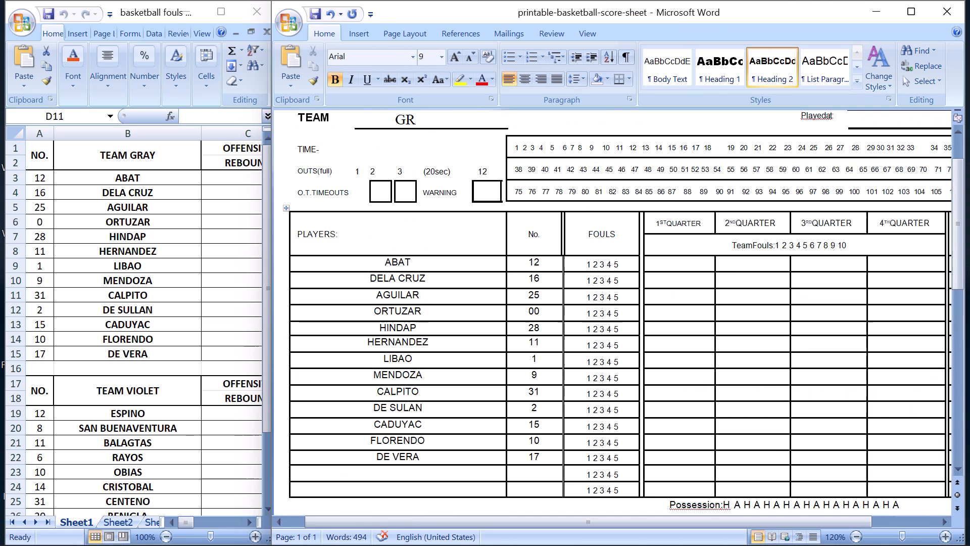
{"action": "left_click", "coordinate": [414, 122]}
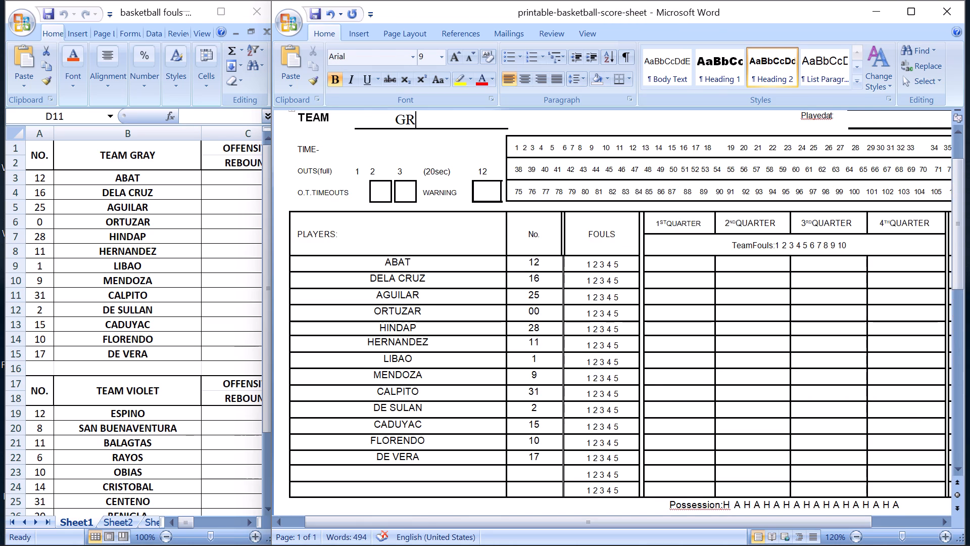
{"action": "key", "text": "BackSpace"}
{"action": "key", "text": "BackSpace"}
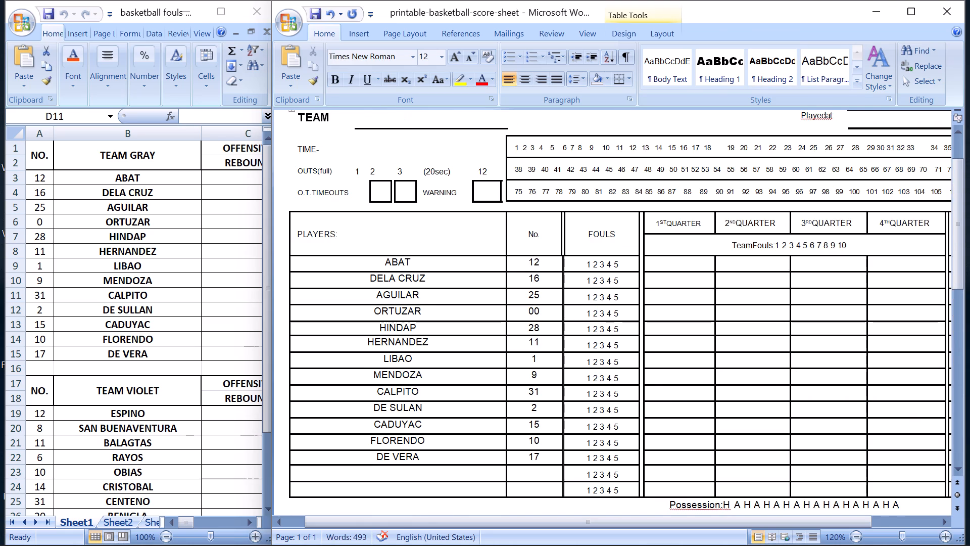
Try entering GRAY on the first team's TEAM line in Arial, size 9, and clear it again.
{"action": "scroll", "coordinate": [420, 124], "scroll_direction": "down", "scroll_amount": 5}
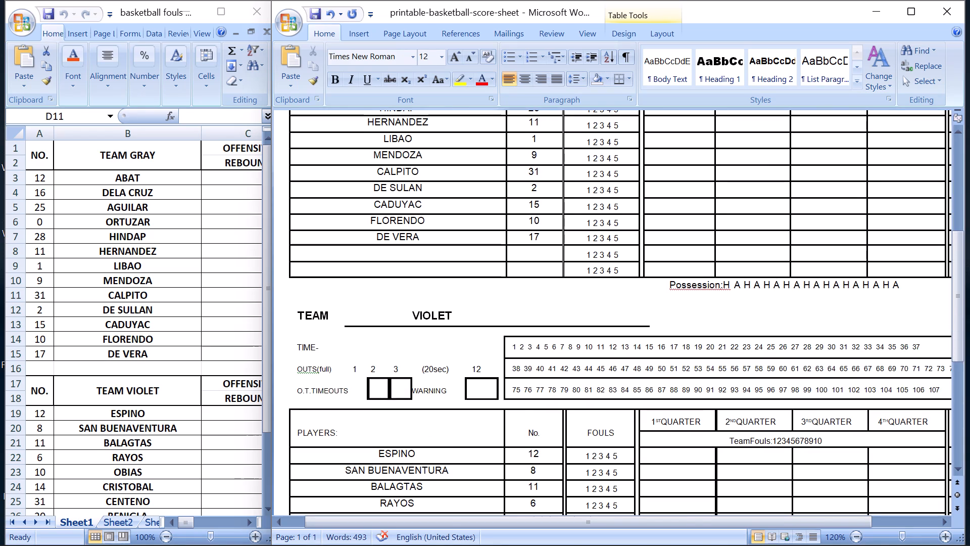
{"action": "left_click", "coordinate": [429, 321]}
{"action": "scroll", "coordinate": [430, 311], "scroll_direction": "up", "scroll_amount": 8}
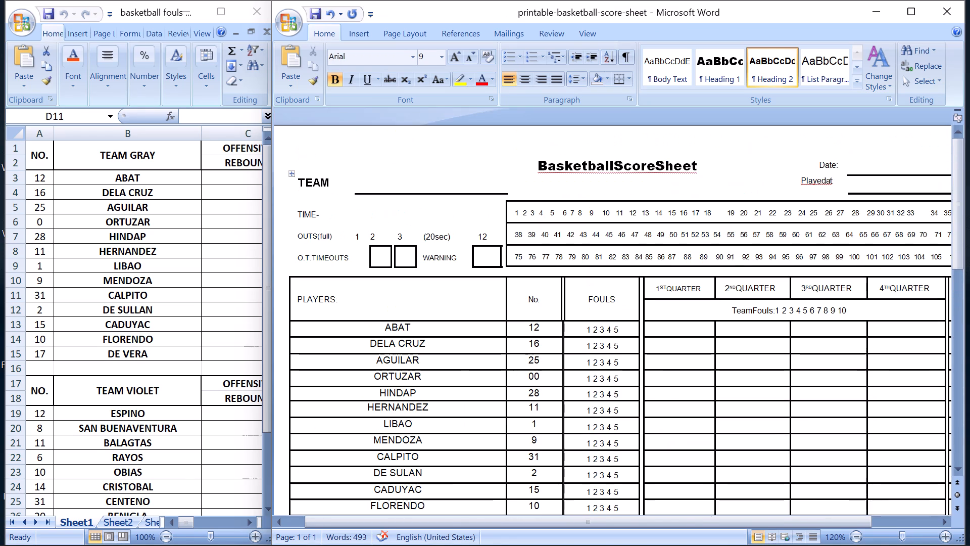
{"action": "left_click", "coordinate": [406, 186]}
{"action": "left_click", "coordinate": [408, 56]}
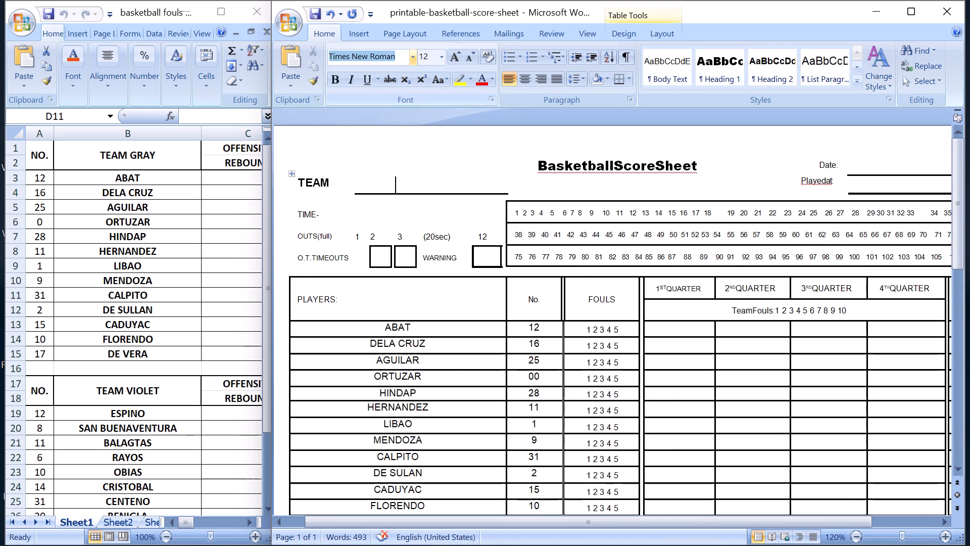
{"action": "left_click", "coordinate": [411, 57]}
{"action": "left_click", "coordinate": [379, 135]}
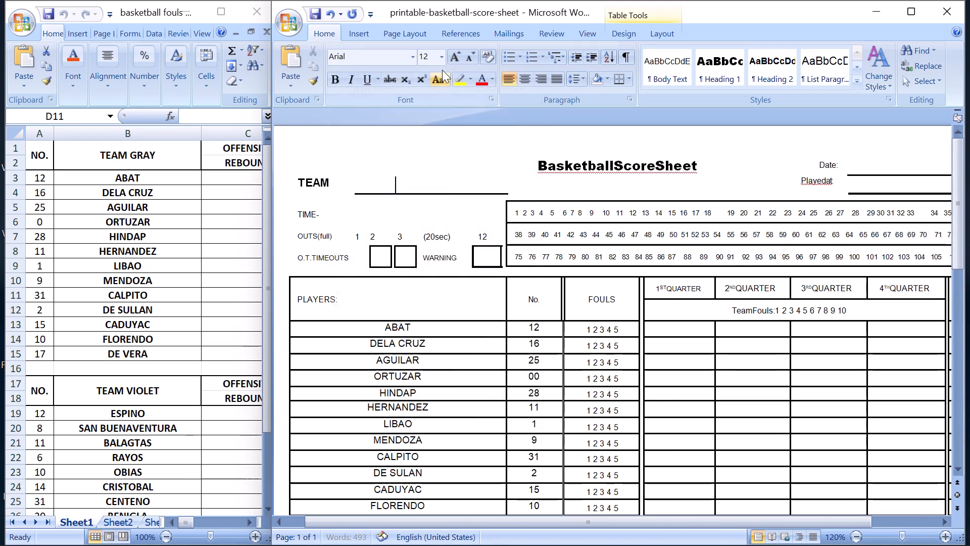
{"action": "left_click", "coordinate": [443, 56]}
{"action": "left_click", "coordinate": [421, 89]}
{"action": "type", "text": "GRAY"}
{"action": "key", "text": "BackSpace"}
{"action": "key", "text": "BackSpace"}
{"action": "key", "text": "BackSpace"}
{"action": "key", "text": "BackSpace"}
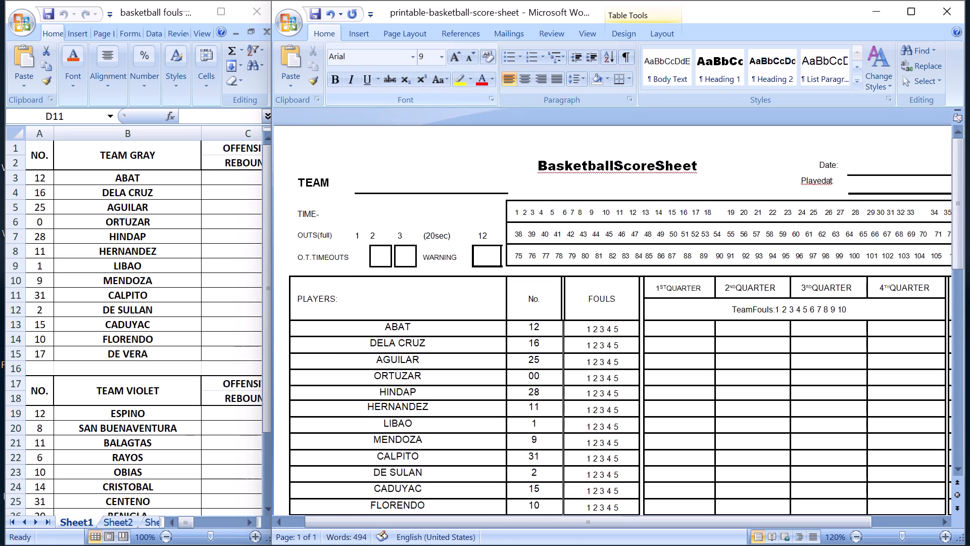
Enter GRAY near the middle of the first team's TEAM line and format it in Arial, size 9.
{"action": "left_click", "coordinate": [425, 184]}
{"action": "type", "text": "GRAY"}
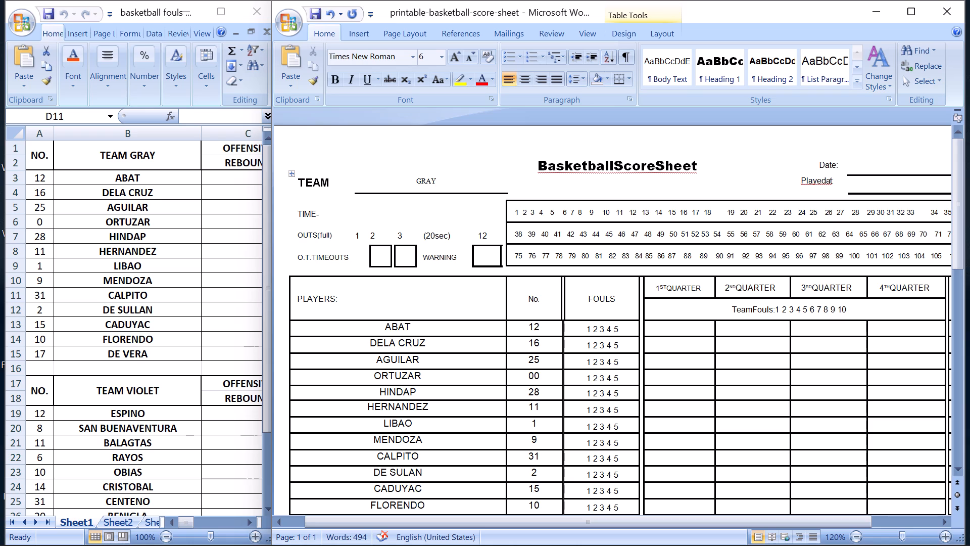
{"action": "left_click_drag", "start_coordinate": [416, 180], "coordinate": [442, 181]}
{"action": "left_click", "coordinate": [446, 49]}
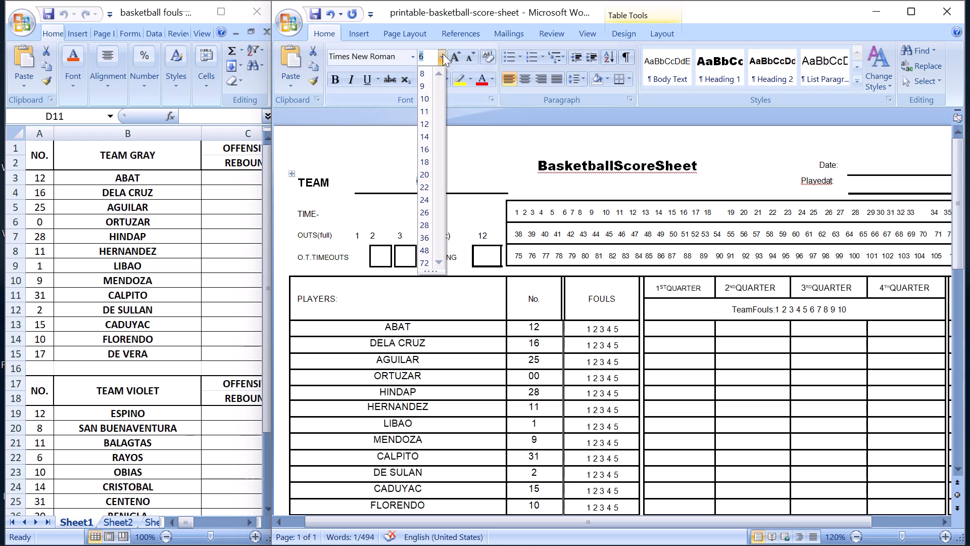
{"action": "left_click", "coordinate": [426, 91]}
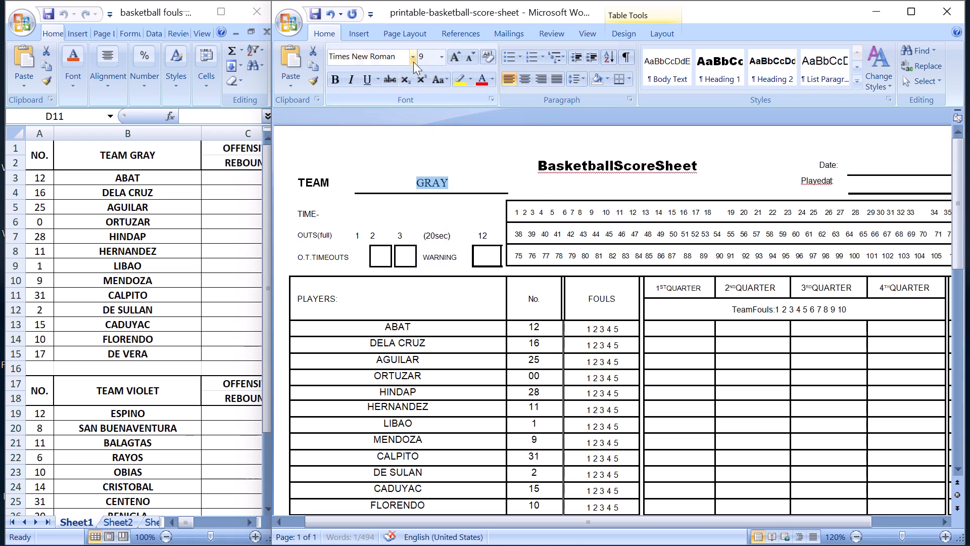
{"action": "left_click", "coordinate": [414, 60]}
{"action": "left_click", "coordinate": [368, 133]}
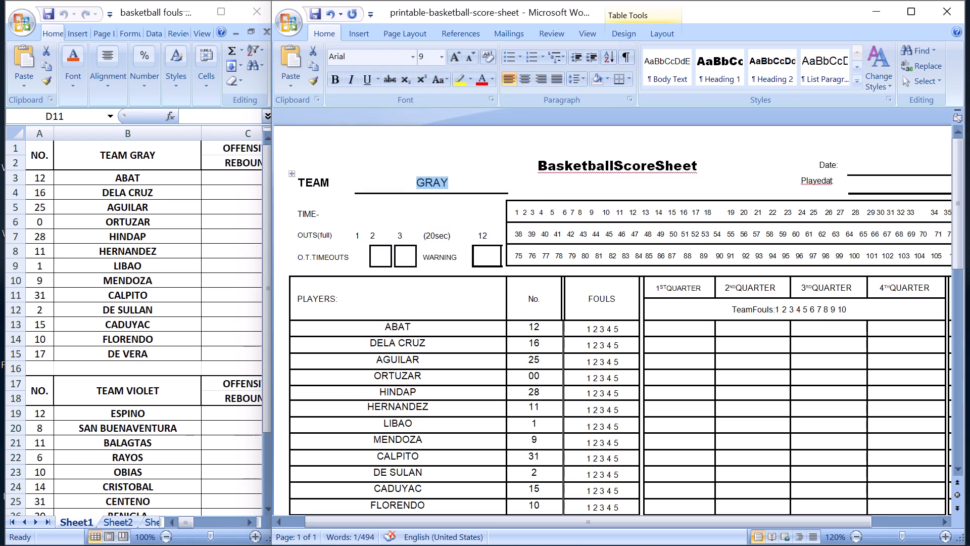
{"action": "left_click", "coordinate": [460, 170]}
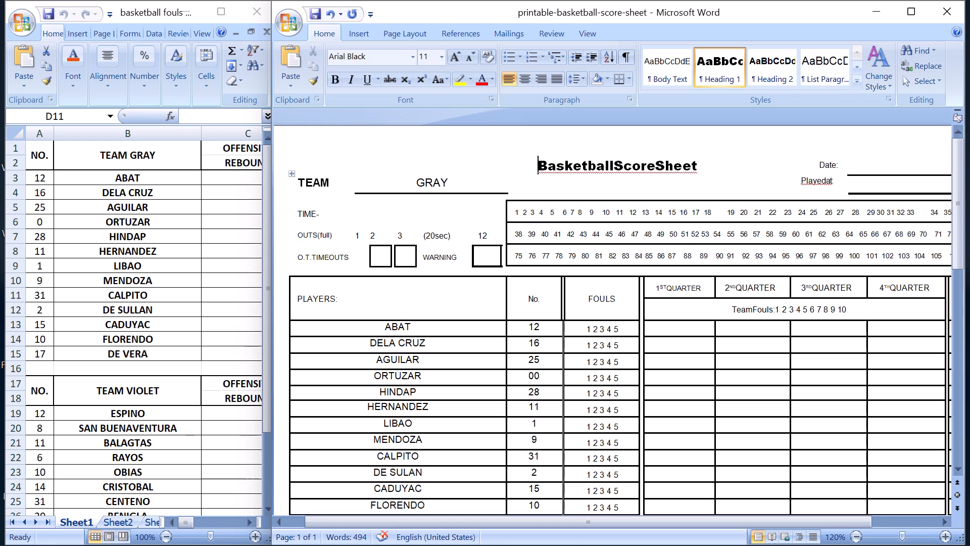
Save the completed score sheet to the Desktop as GRAY VS VIOLET NOV 5 and close the document.
{"action": "left_click", "coordinate": [286, 30]}
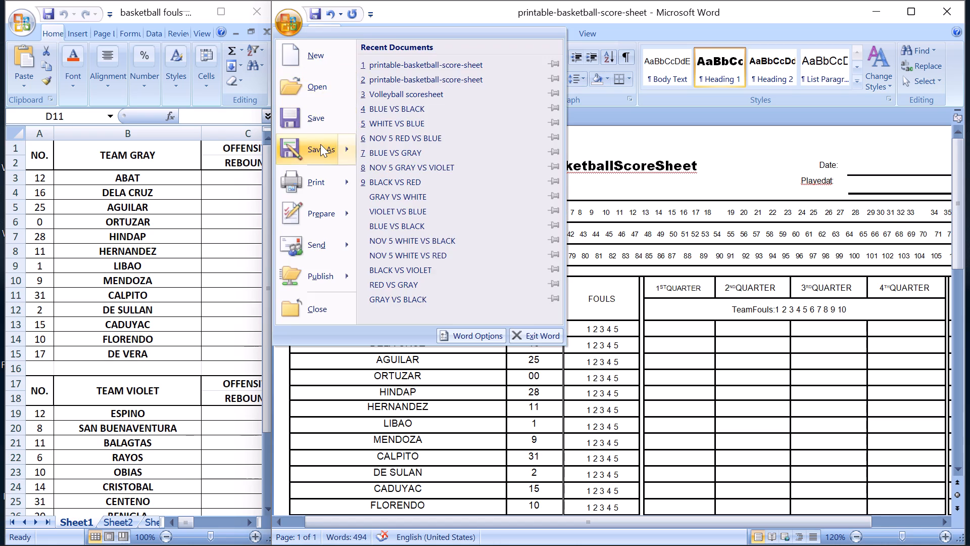
{"action": "left_click", "coordinate": [320, 144]}
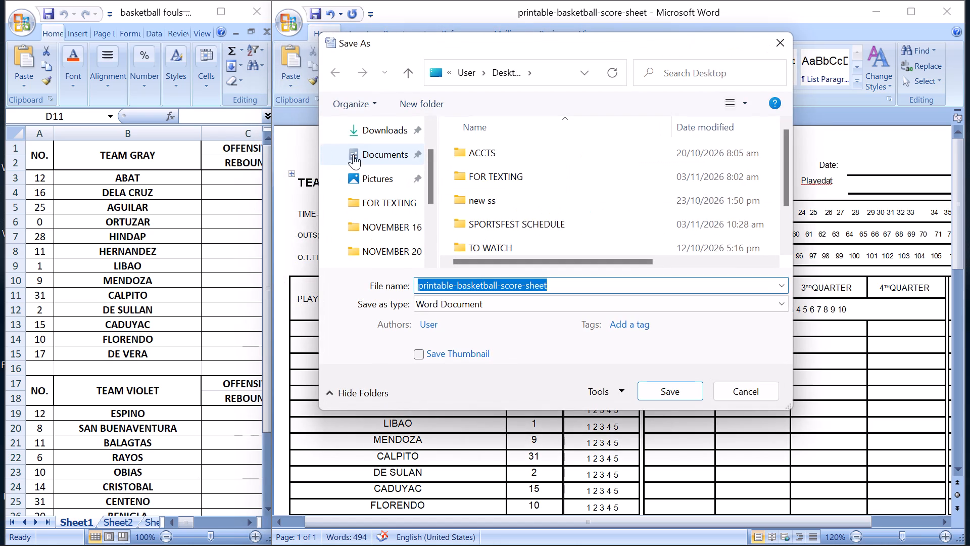
{"action": "scroll", "coordinate": [416, 185], "scroll_direction": "up", "scroll_amount": 2}
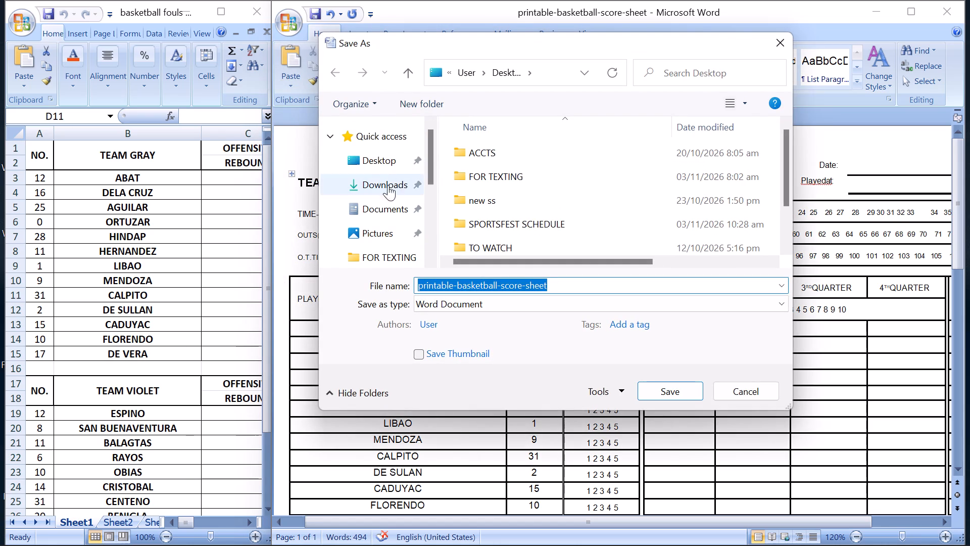
{"action": "left_click", "coordinate": [369, 156]}
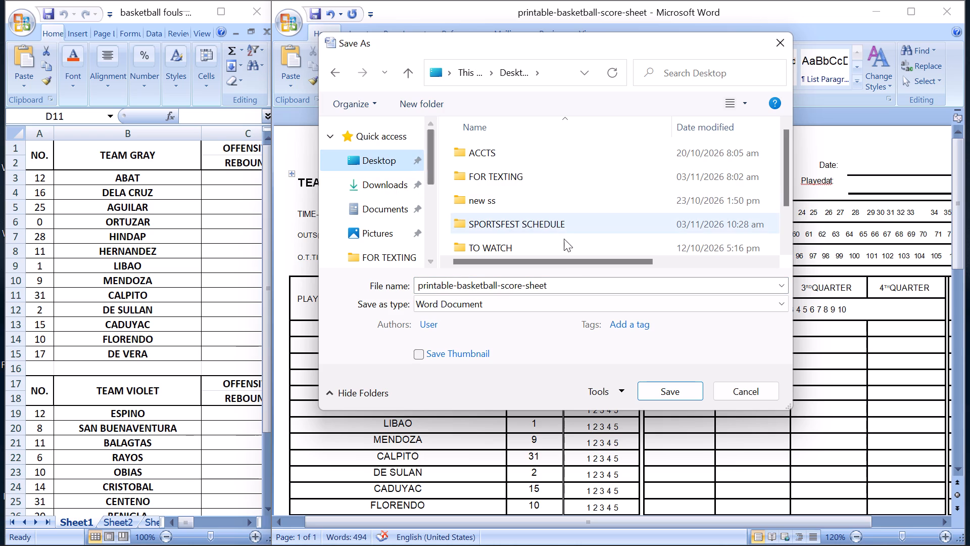
{"action": "double_click", "coordinate": [574, 287]}
{"action": "triple_click", "coordinate": [574, 287]}
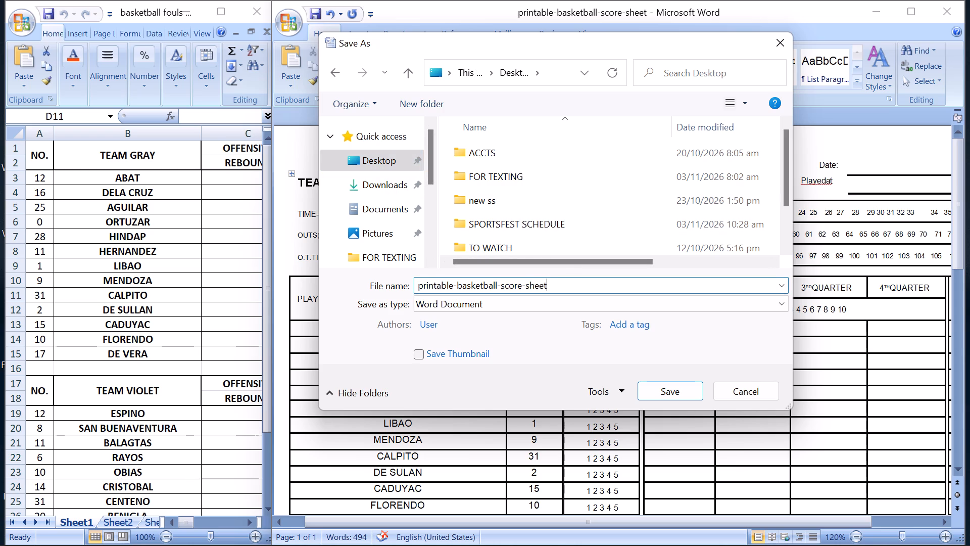
{"action": "left_click_drag", "start_coordinate": [571, 287], "coordinate": [391, 287]}
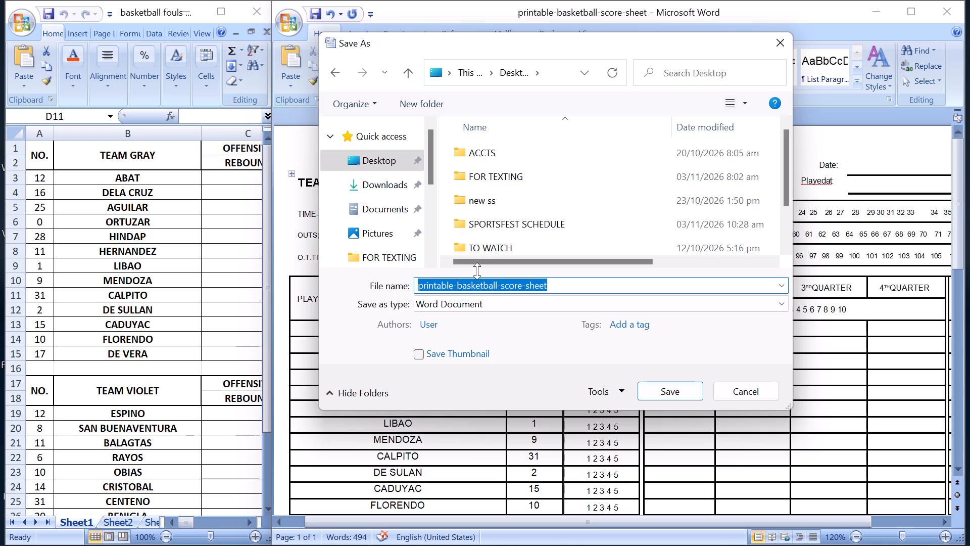
{"action": "type", "text": "GRAY VS VIOLET NOV 5"}
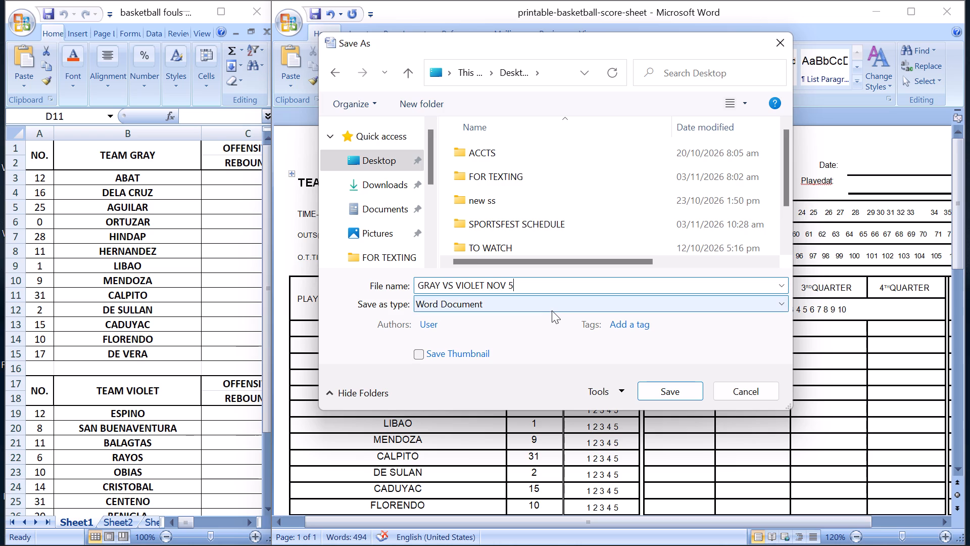
{"action": "left_click", "coordinate": [661, 395]}
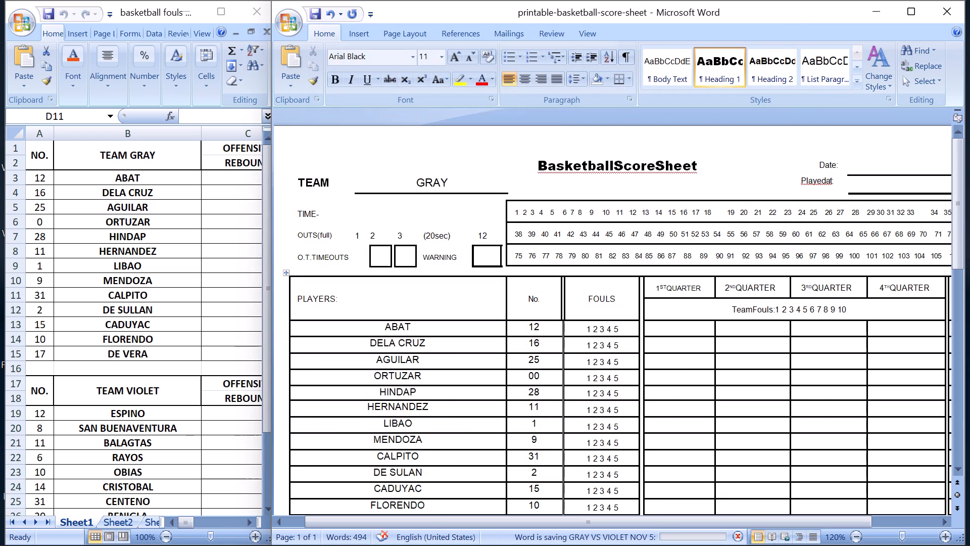
{"action": "left_click", "coordinate": [935, 19]}
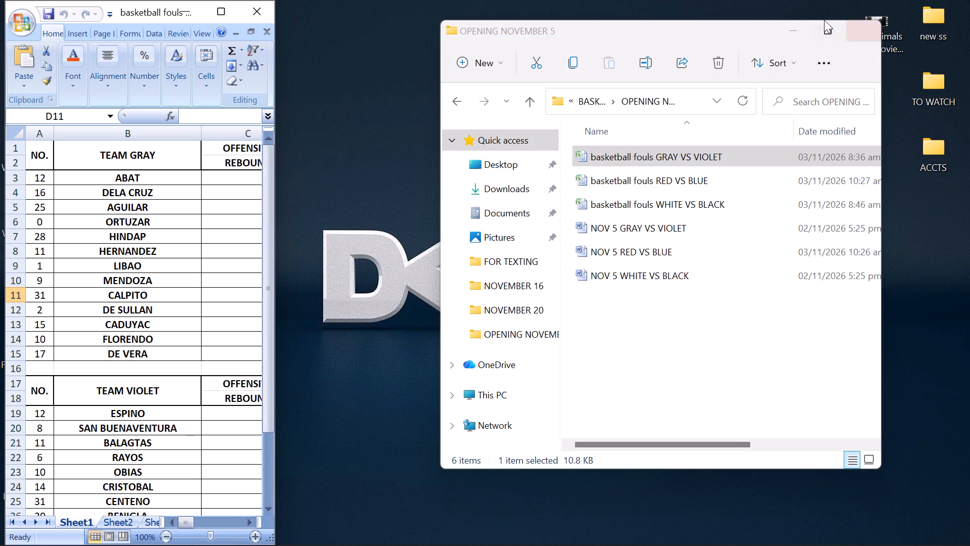
Create a folder named NOVEMBER 5 on the desktop.
{"action": "left_click_drag", "start_coordinate": [482, 39], "coordinate": [639, 67]}
{"action": "right_click", "coordinate": [456, 88]}
{"action": "left_click", "coordinate": [514, 212]}
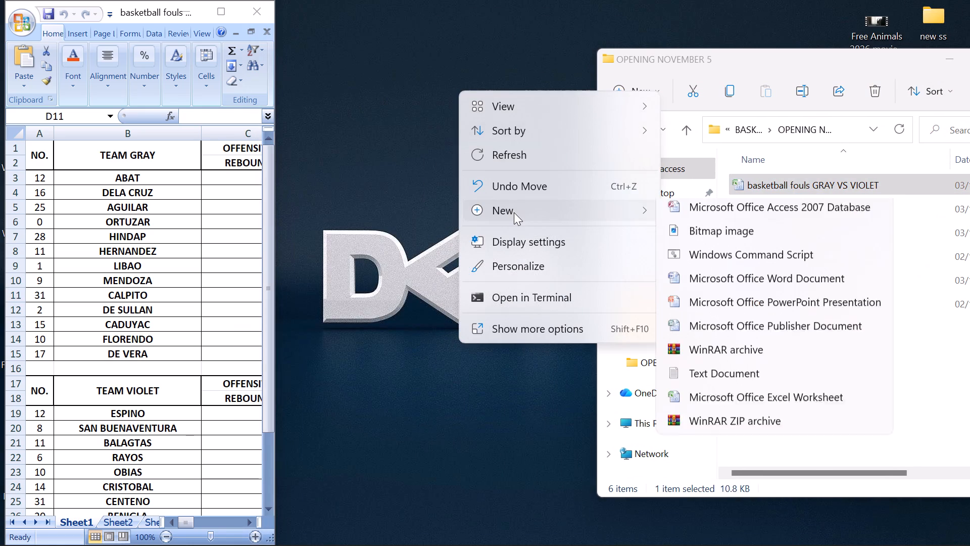
{"action": "left_click", "coordinate": [671, 212]}
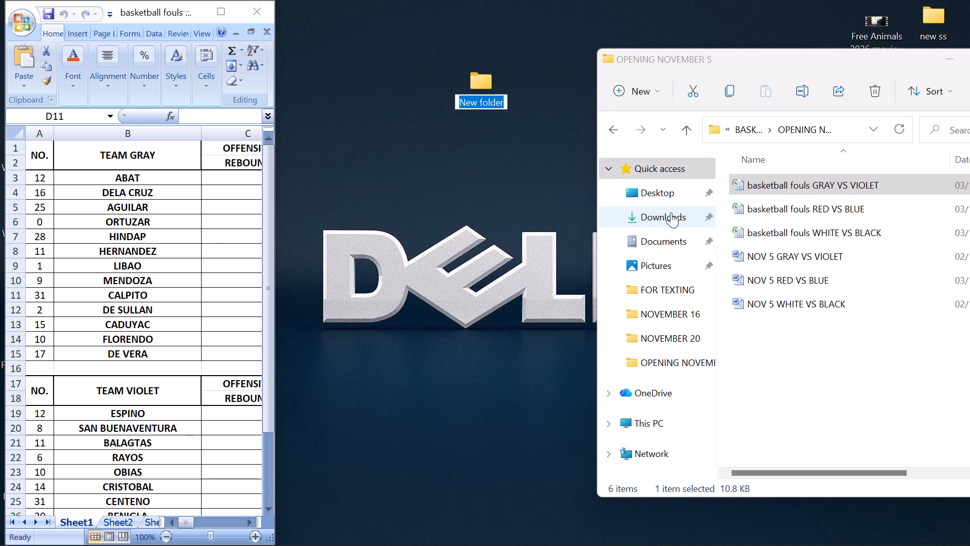
{"action": "type", "text": "NOVEMBER 5"}
{"action": "key", "text": "Return"}
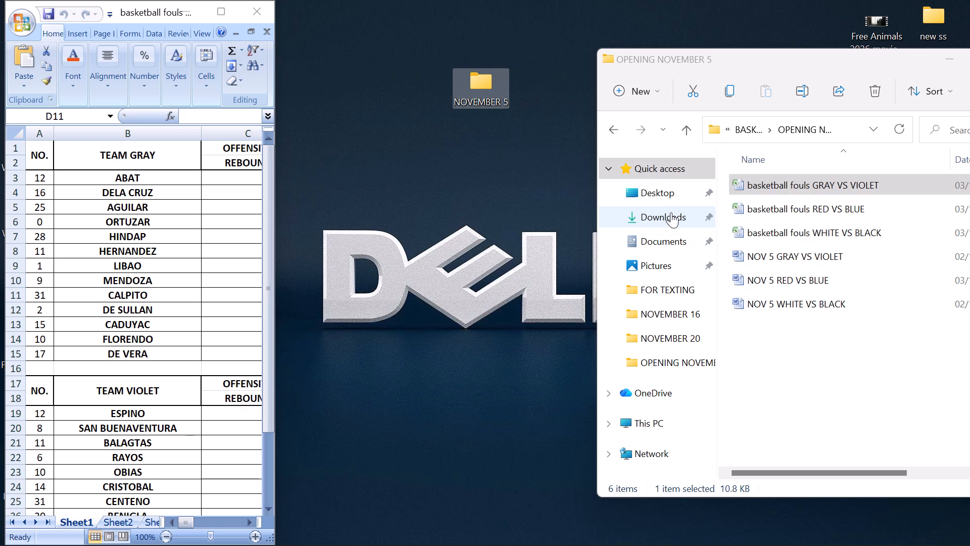
Close the fouls workbook and move the GRAY VS VIOLET NOV 5 document into the desktop's NOVEMBER 5 folder.
{"action": "left_click", "coordinate": [240, 12]}
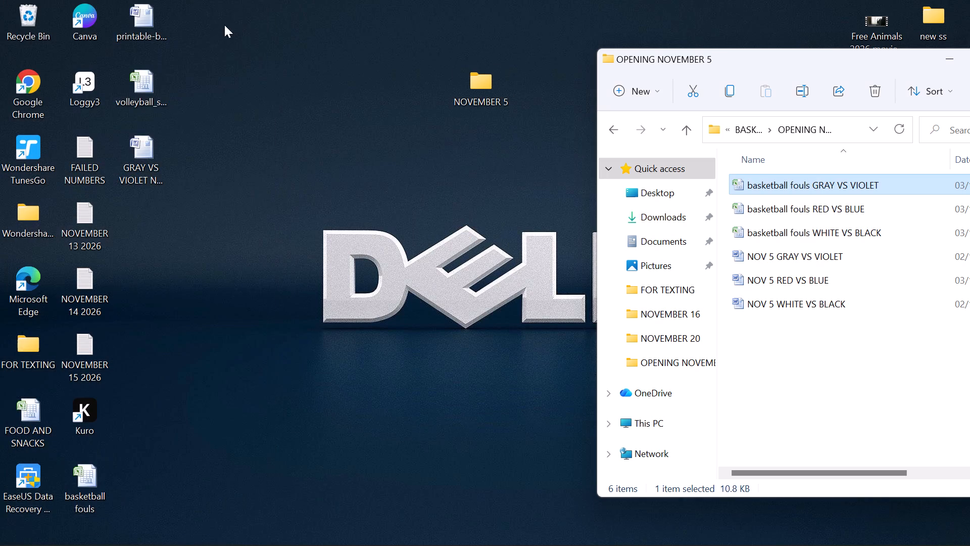
{"action": "left_click_drag", "start_coordinate": [147, 147], "coordinate": [466, 95]}
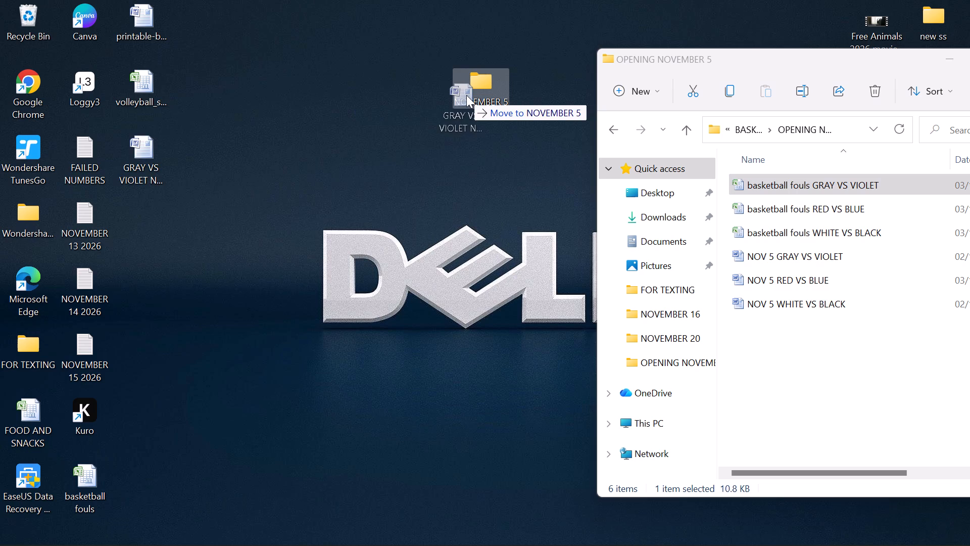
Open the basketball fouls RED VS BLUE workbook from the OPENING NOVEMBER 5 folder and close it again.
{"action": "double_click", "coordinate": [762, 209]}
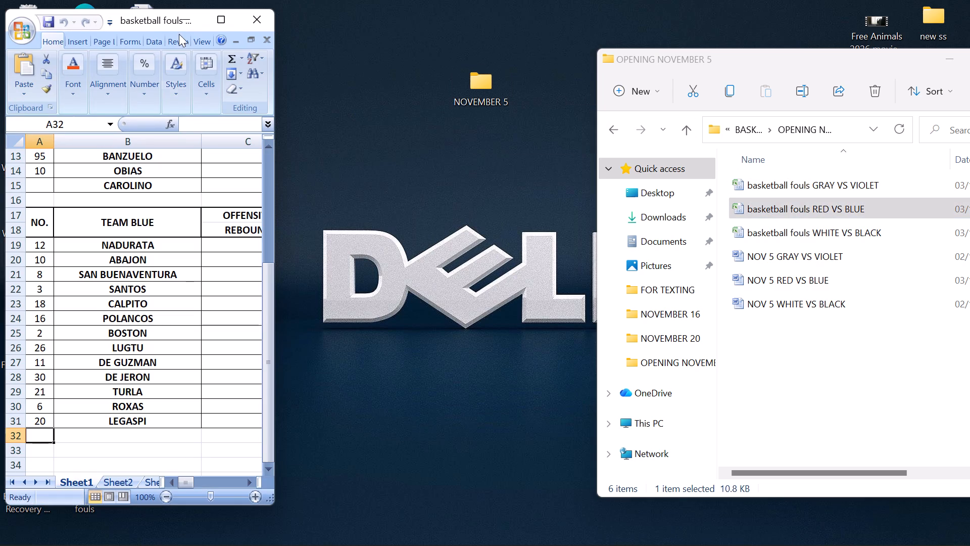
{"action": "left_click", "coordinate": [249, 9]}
Open the blank printable-basketball-score-sheet document from the desktop and move its window clear of the desktop files.
{"action": "double_click", "coordinate": [144, 32]}
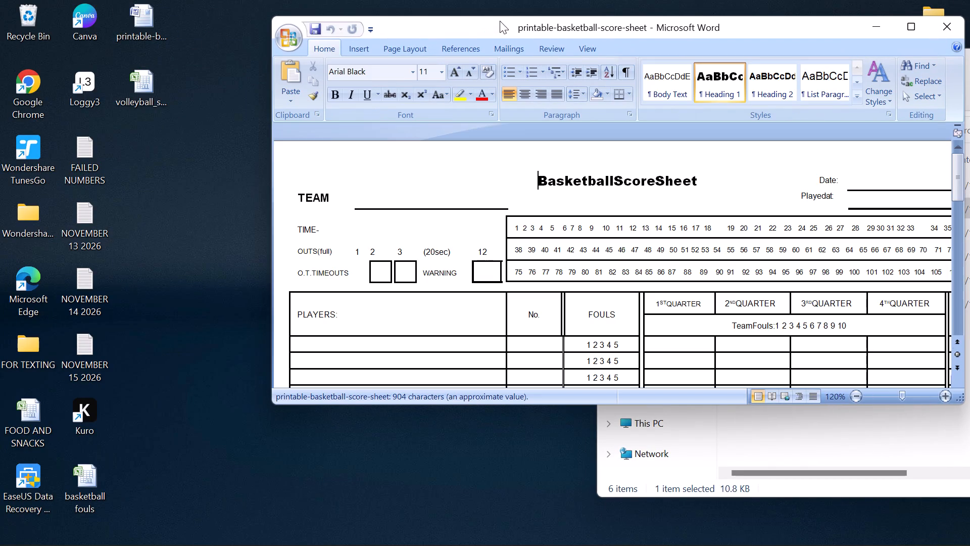
{"action": "left_click_drag", "start_coordinate": [499, 19], "coordinate": [489, 0]}
Format the empty player-name cells in the second team's PLAYERS column in Arial, size 8.
{"action": "scroll", "coordinate": [461, 242], "scroll_direction": "down", "scroll_amount": 7}
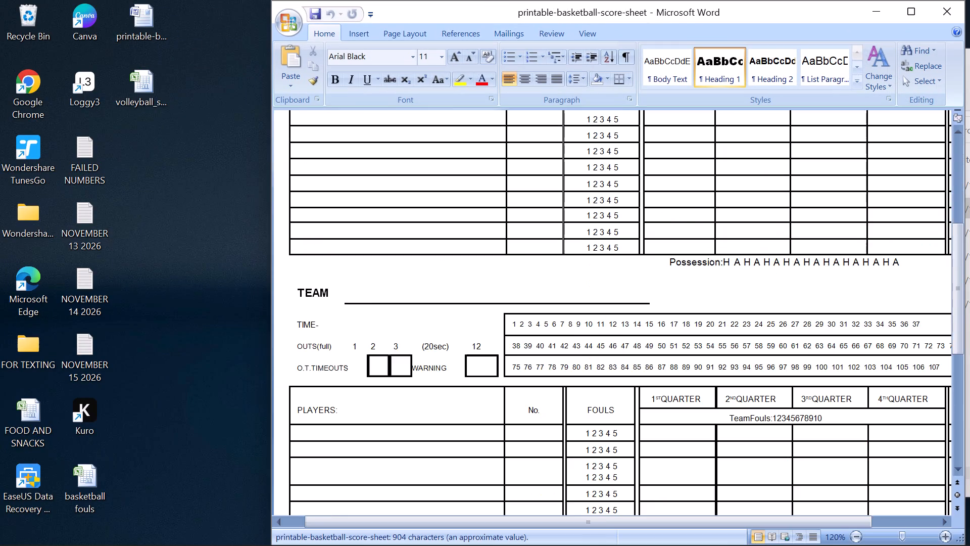
{"action": "scroll", "coordinate": [444, 274], "scroll_direction": "down", "scroll_amount": 4}
{"action": "left_click", "coordinate": [430, 252]}
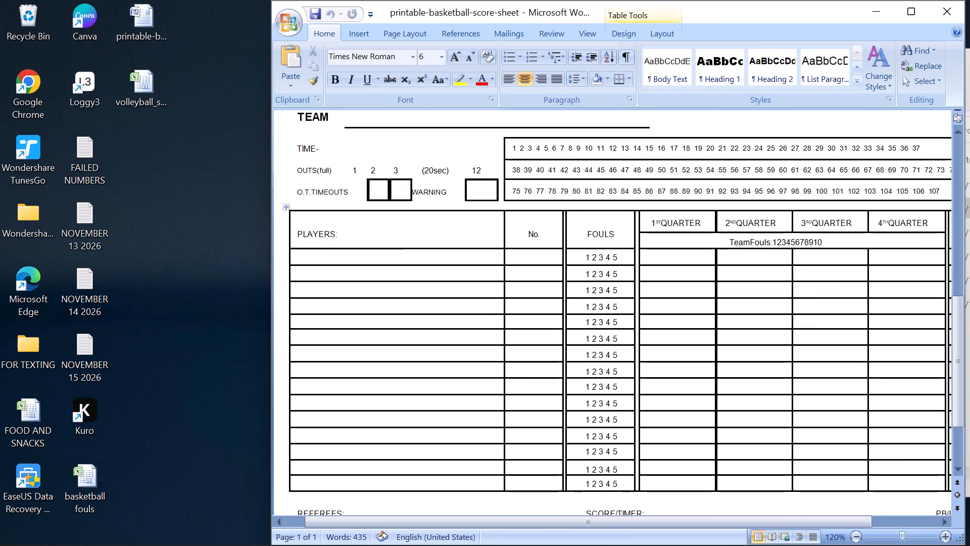
{"action": "left_click_drag", "start_coordinate": [398, 254], "coordinate": [399, 486]}
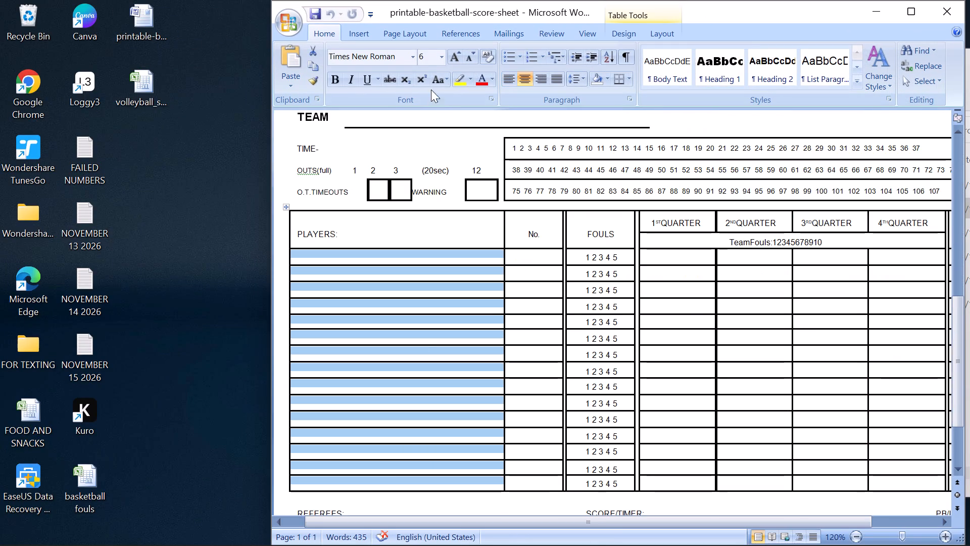
{"action": "left_click", "coordinate": [442, 63]}
{"action": "left_click", "coordinate": [424, 77]}
{"action": "left_click", "coordinate": [411, 55]}
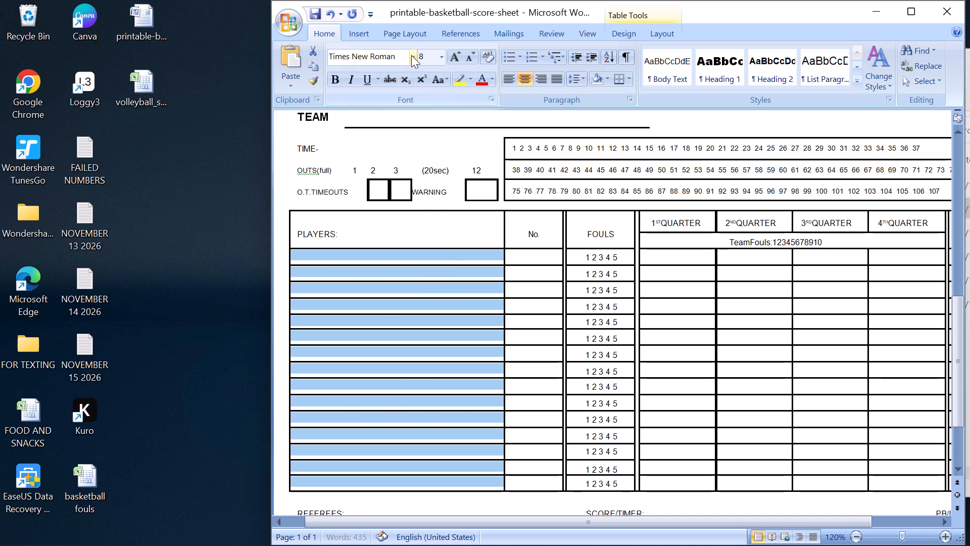
{"action": "left_click", "coordinate": [366, 133]}
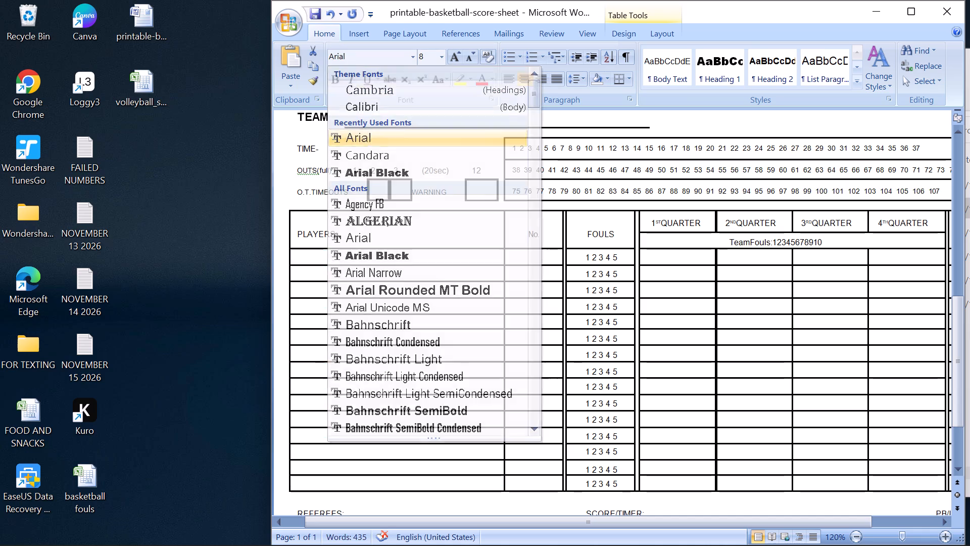
Center the empty cells in the second team's No. column and format them in Arial, size 8.
{"action": "left_click_drag", "start_coordinate": [531, 253], "coordinate": [549, 481]}
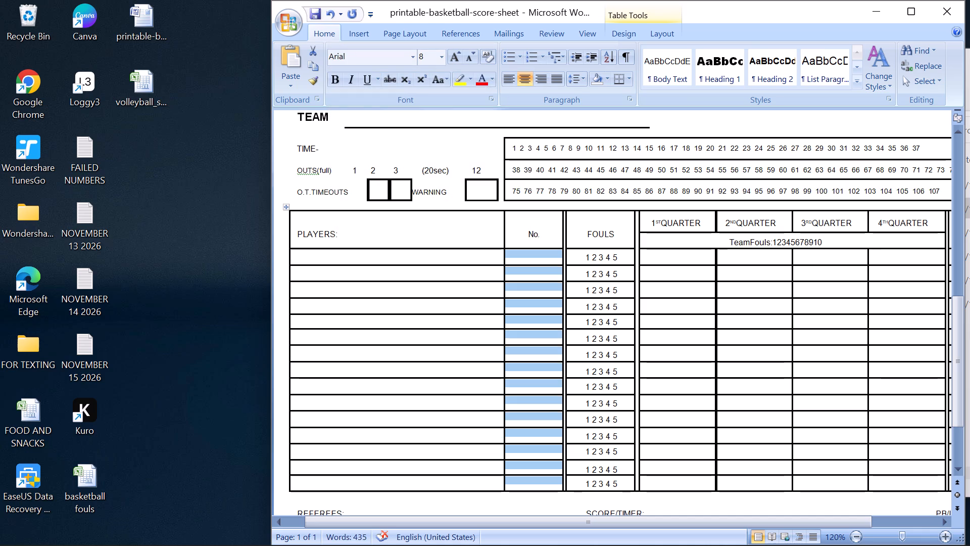
{"action": "left_click_drag", "start_coordinate": [549, 481], "coordinate": [549, 485]}
{"action": "left_click", "coordinate": [520, 75]}
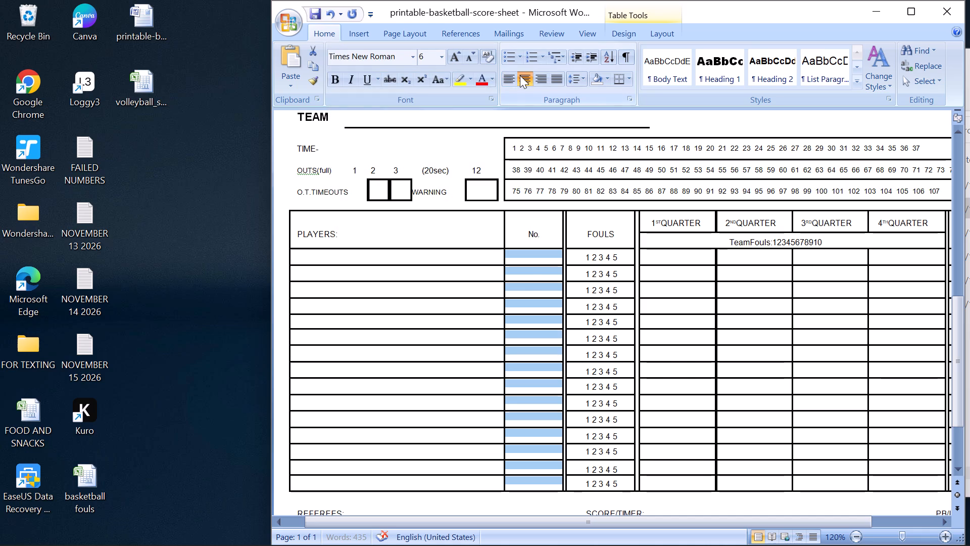
{"action": "left_click", "coordinate": [442, 59]}
{"action": "left_click", "coordinate": [422, 72]}
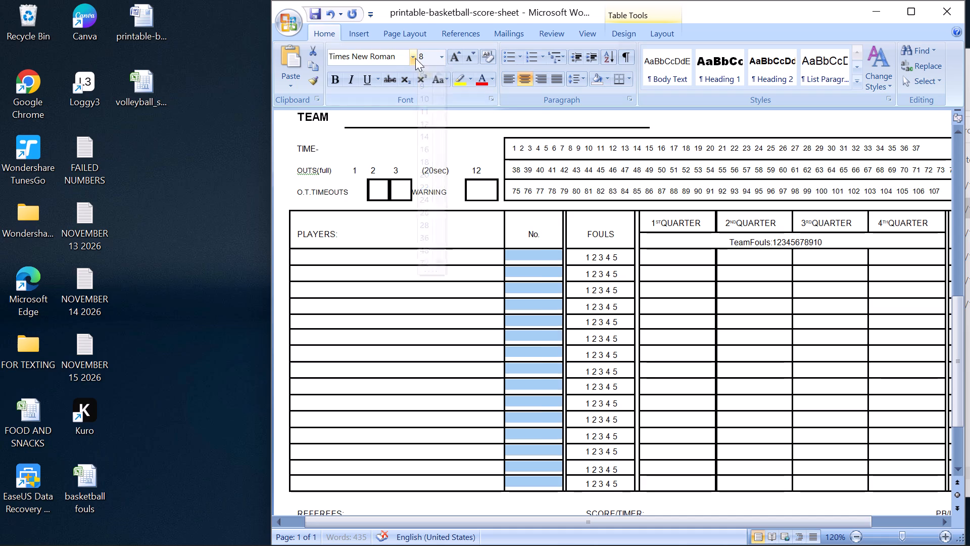
{"action": "left_click", "coordinate": [412, 54]}
{"action": "left_click", "coordinate": [378, 132]}
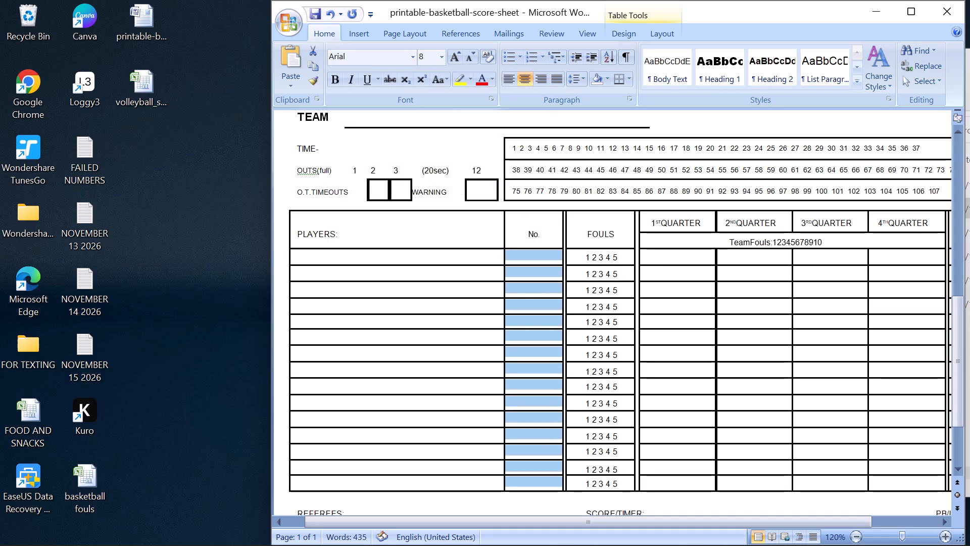
Format the empty cells in the first team's No. column in Arial, size 8.
{"action": "scroll", "coordinate": [443, 197], "scroll_direction": "up", "scroll_amount": 6}
{"action": "left_click", "coordinate": [430, 154]}
{"action": "left_click", "coordinate": [522, 150]}
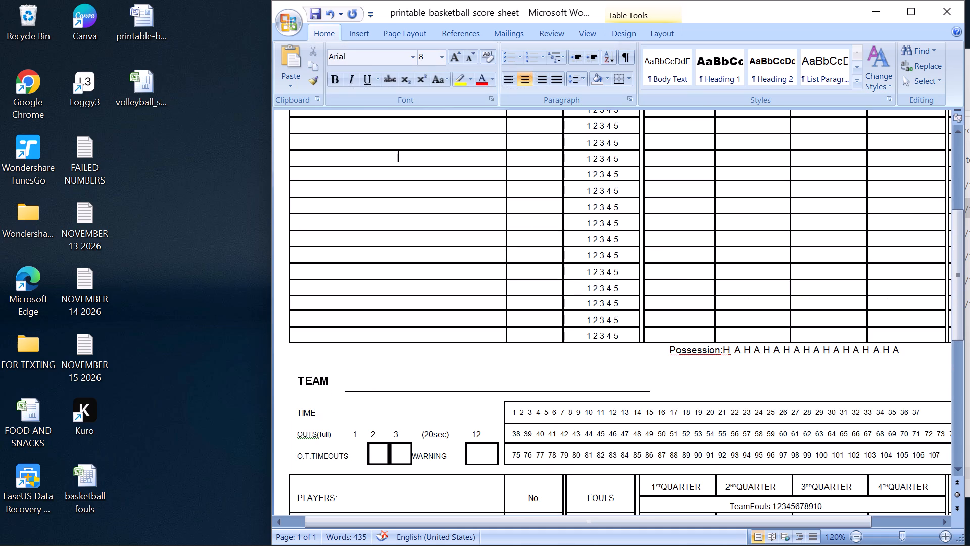
{"action": "left_click", "coordinate": [531, 145]}
{"action": "scroll", "coordinate": [531, 145], "scroll_direction": "up", "scroll_amount": 2}
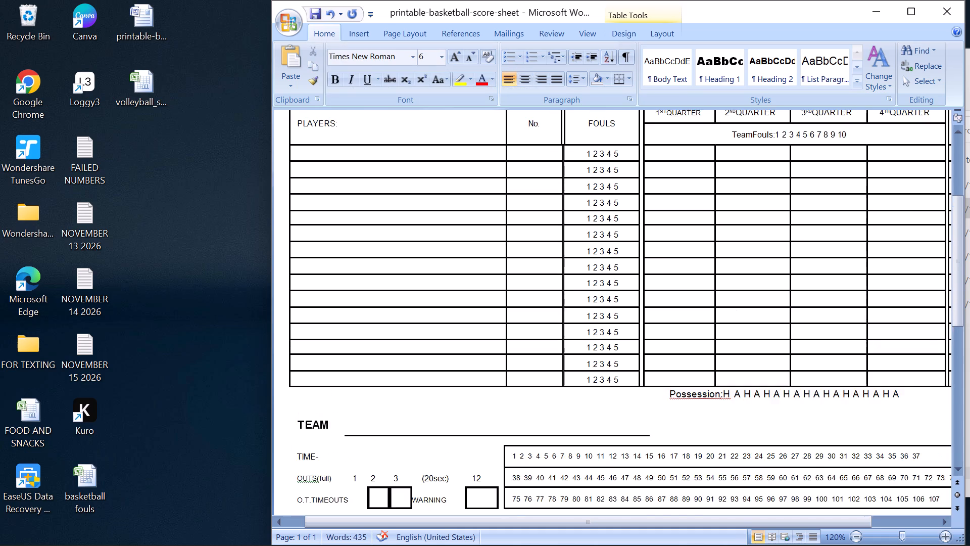
{"action": "left_click", "coordinate": [525, 195]}
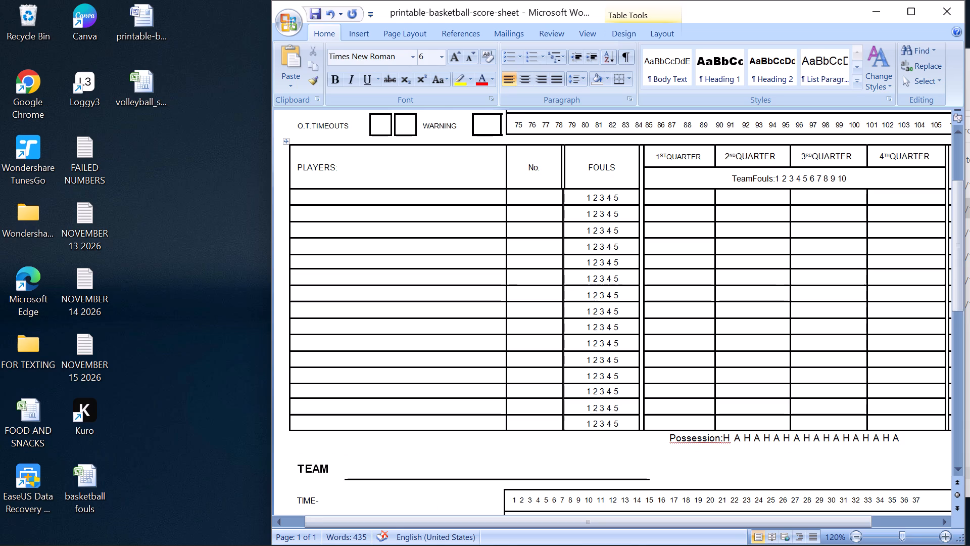
{"action": "left_click_drag", "start_coordinate": [528, 199], "coordinate": [543, 424]}
{"action": "left_click", "coordinate": [439, 57]}
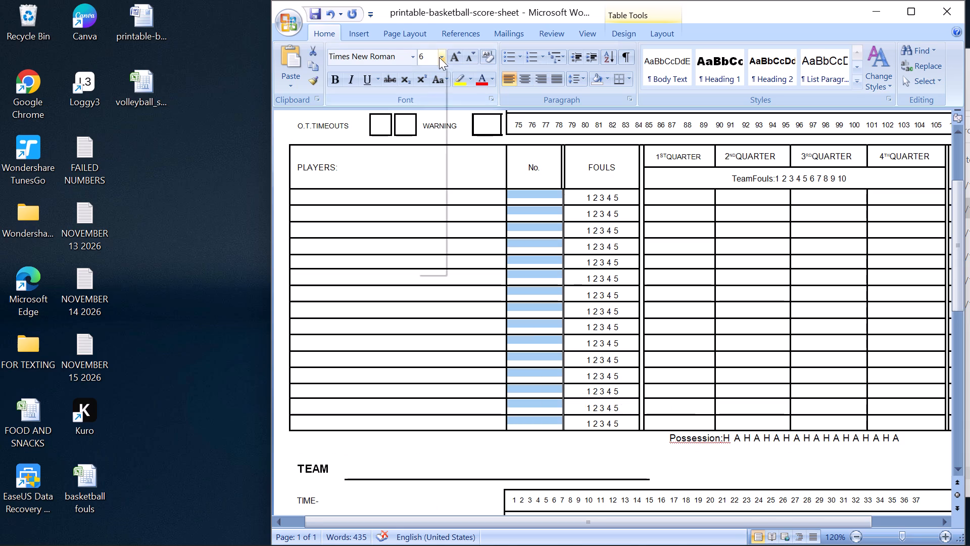
{"action": "left_click", "coordinate": [424, 75]}
{"action": "left_click", "coordinate": [417, 61]}
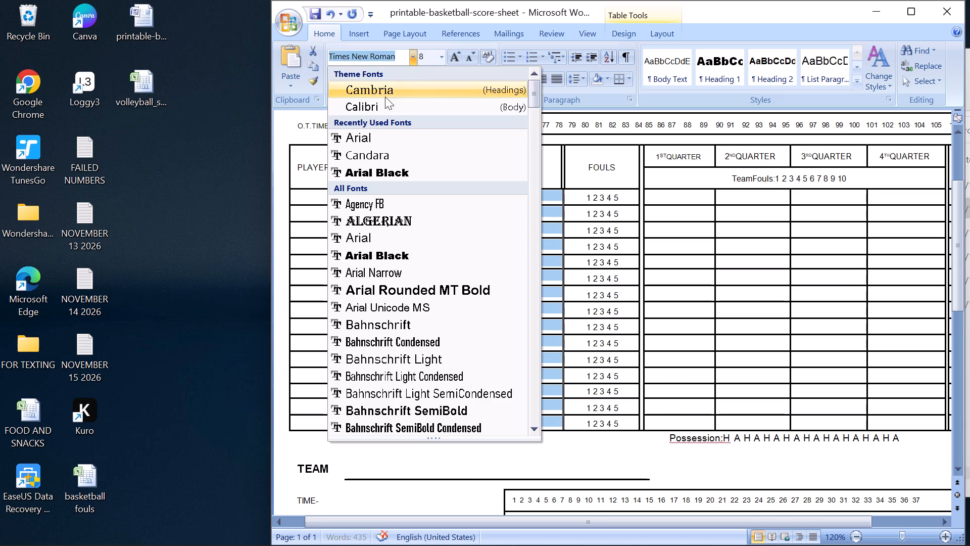
{"action": "left_click", "coordinate": [375, 134]}
Check the font and alignment of the PLAYERS and No. cells in both team tables.
{"action": "left_click", "coordinate": [408, 228]}
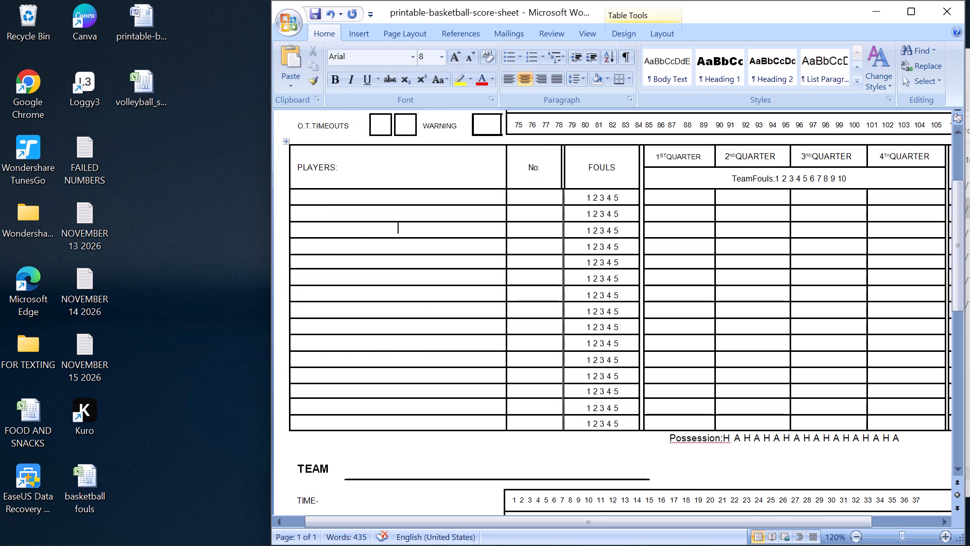
{"action": "left_click", "coordinate": [535, 226]}
{"action": "scroll", "coordinate": [535, 226], "scroll_direction": "down", "scroll_amount": 5}
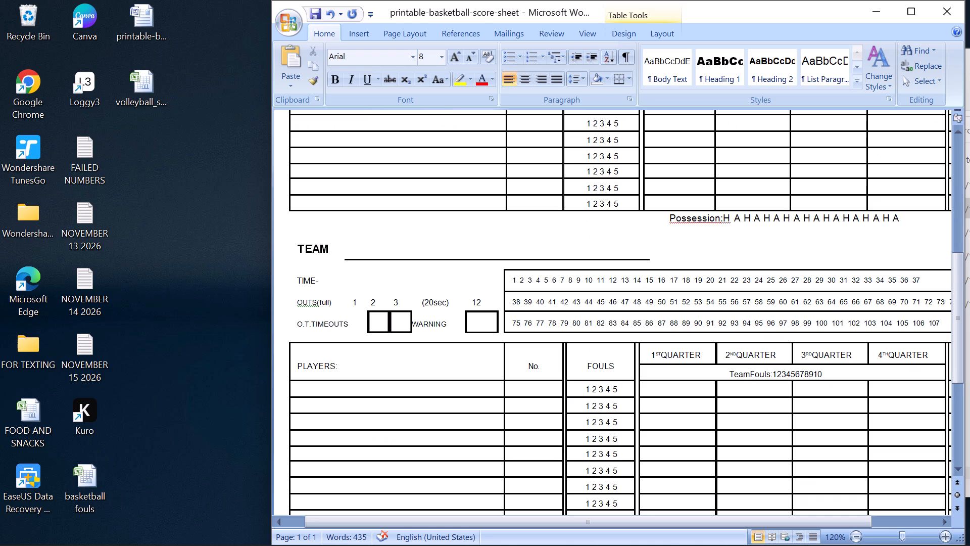
{"action": "scroll", "coordinate": [535, 226], "scroll_direction": "up", "scroll_amount": 2}
{"action": "scroll", "coordinate": [532, 223], "scroll_direction": "down", "scroll_amount": 5}
{"action": "left_click", "coordinate": [451, 257]}
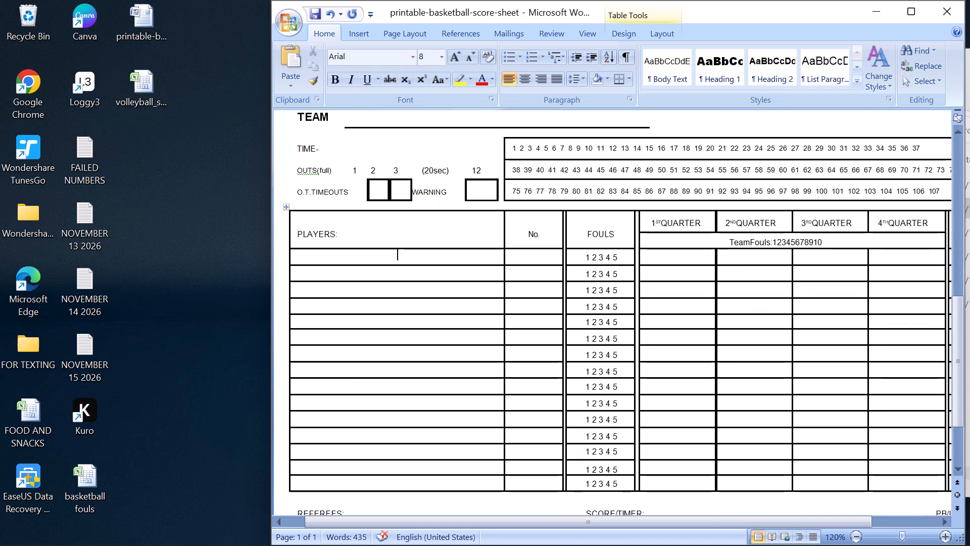
{"action": "left_click", "coordinate": [528, 257]}
Center the empty cells in the first team's No. column and save the score sheet.
{"action": "scroll", "coordinate": [522, 174], "scroll_direction": "up", "scroll_amount": 7}
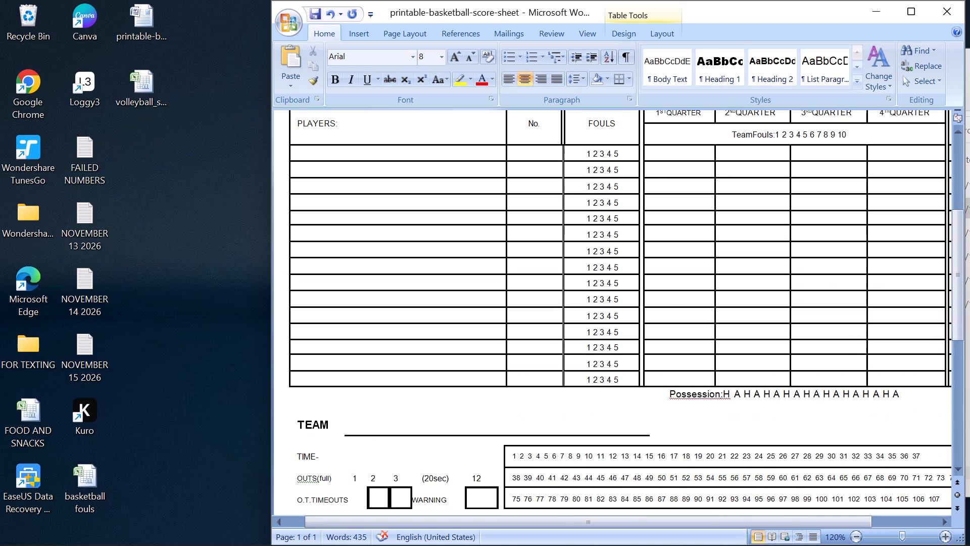
{"action": "left_click_drag", "start_coordinate": [524, 157], "coordinate": [547, 386]}
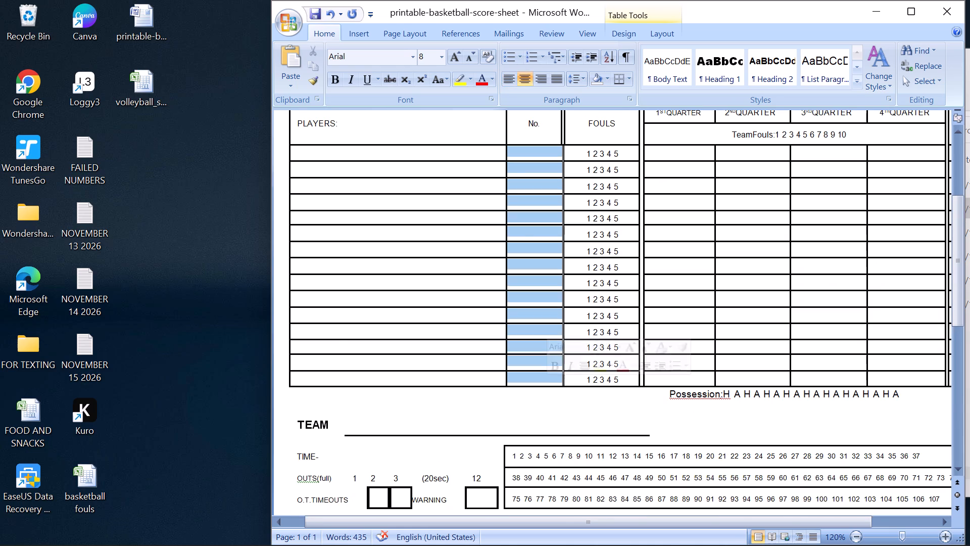
{"action": "left_click", "coordinate": [521, 80]}
{"action": "key", "text": "ctrl+s"}
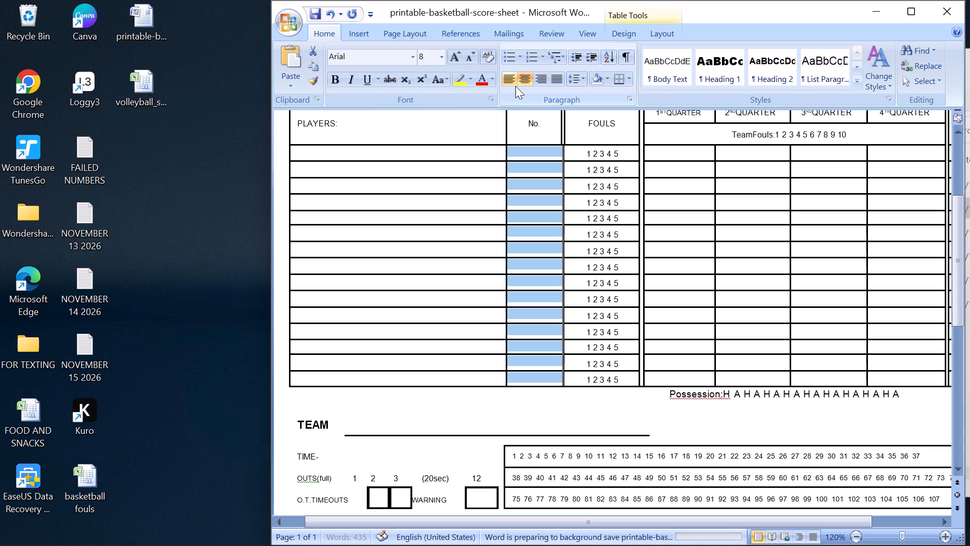
{"action": "key", "text": "ctrl+s"}
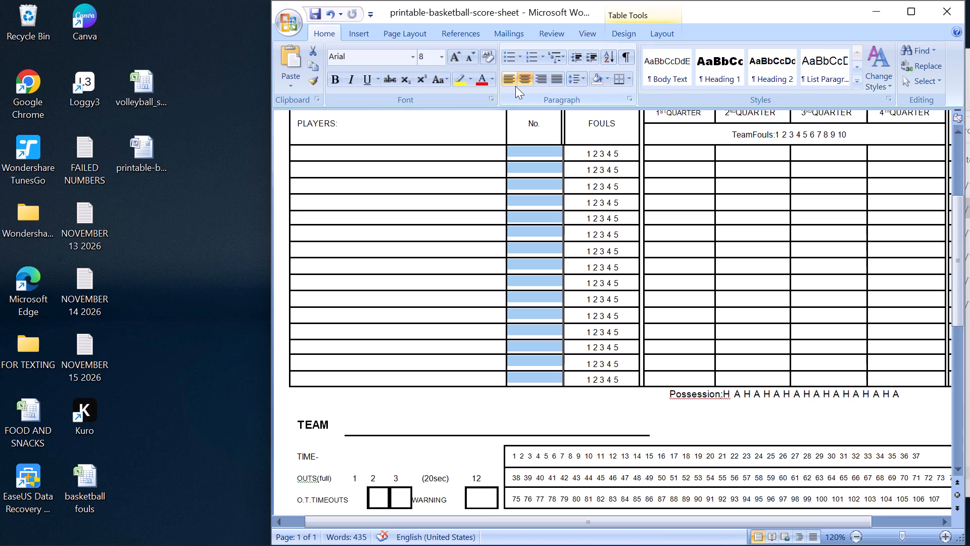
Move the printable-basketball-score-sheet file on the desktop back above the volleyball score sheet file.
{"action": "left_click_drag", "start_coordinate": [133, 160], "coordinate": [135, 37]}
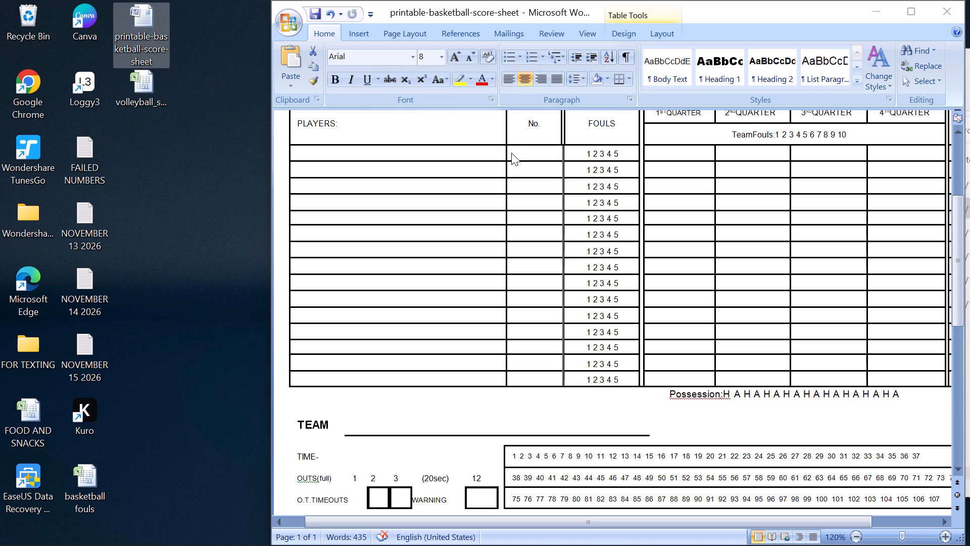
Open the basketball fouls RED VS BLUE workbook from the OPENING NOVEMBER 5 folder and show the TEAM RED roster beside the score sheet.
{"action": "scroll", "coordinate": [510, 155], "scroll_direction": "up", "scroll_amount": 4}
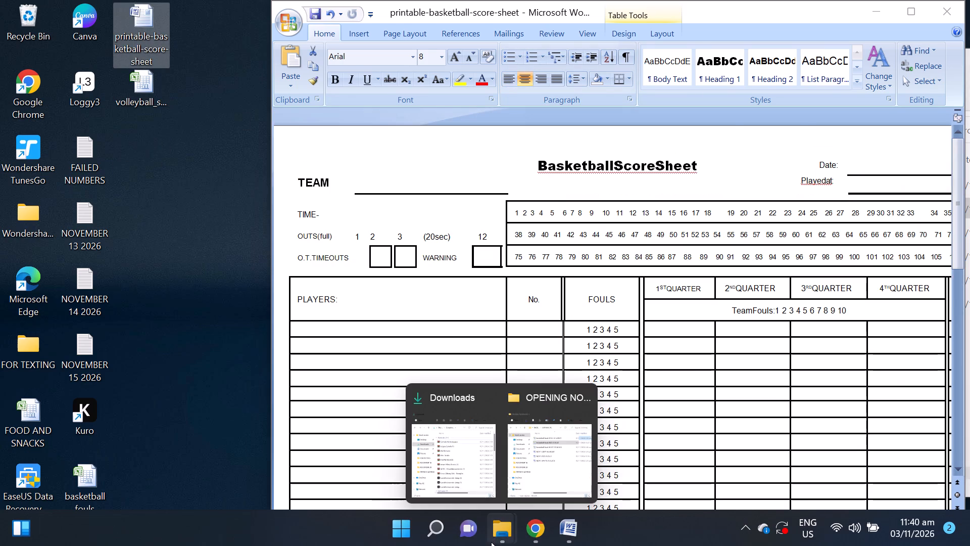
{"action": "left_click", "coordinate": [524, 483]}
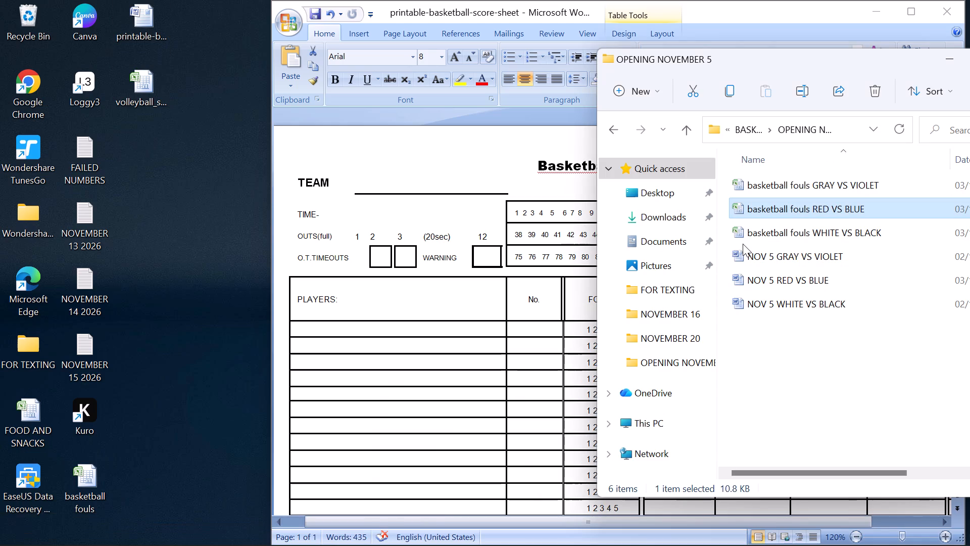
{"action": "double_click", "coordinate": [763, 207]}
{"action": "left_click_drag", "start_coordinate": [133, 10], "coordinate": [133, 9]}
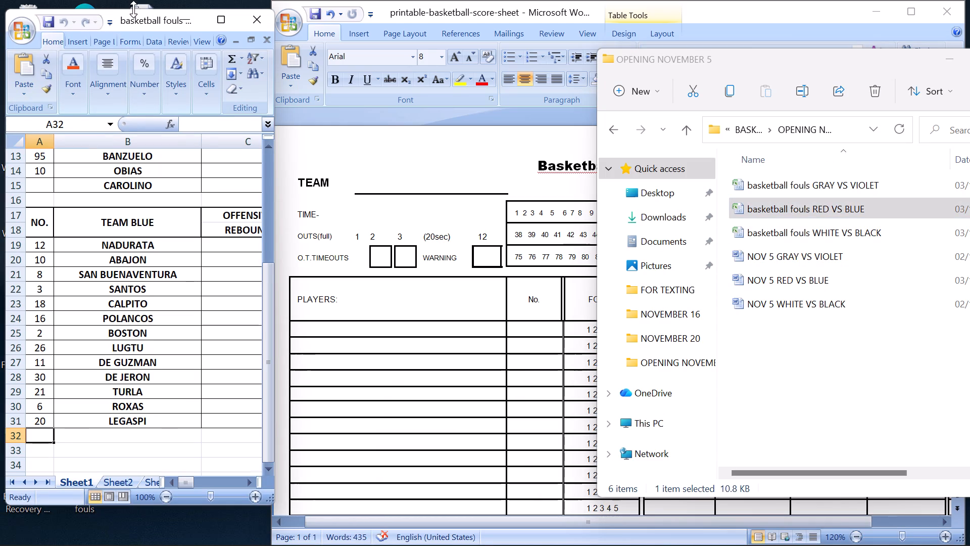
{"action": "left_click_drag", "start_coordinate": [133, 9], "coordinate": [136, 0]}
{"action": "scroll", "coordinate": [195, 254], "scroll_direction": "up", "scroll_amount": 5}
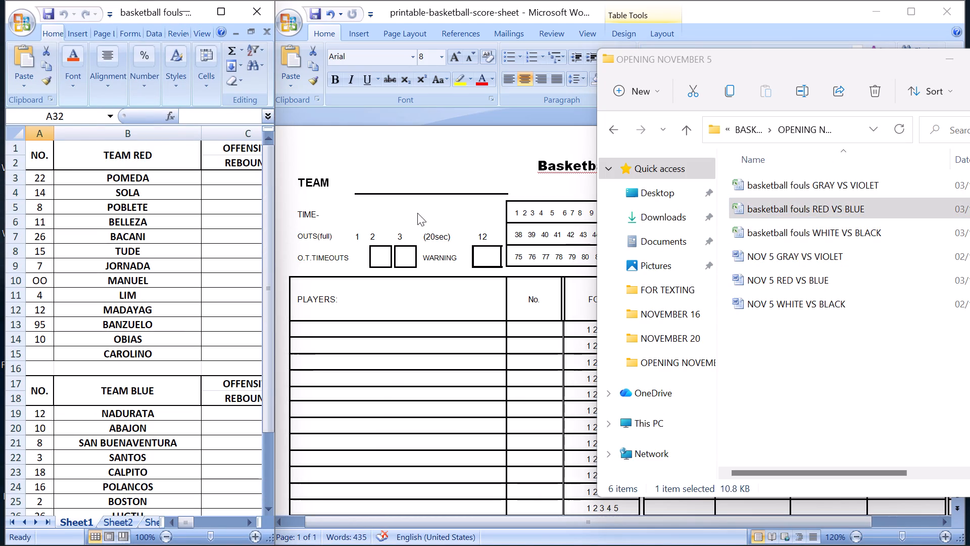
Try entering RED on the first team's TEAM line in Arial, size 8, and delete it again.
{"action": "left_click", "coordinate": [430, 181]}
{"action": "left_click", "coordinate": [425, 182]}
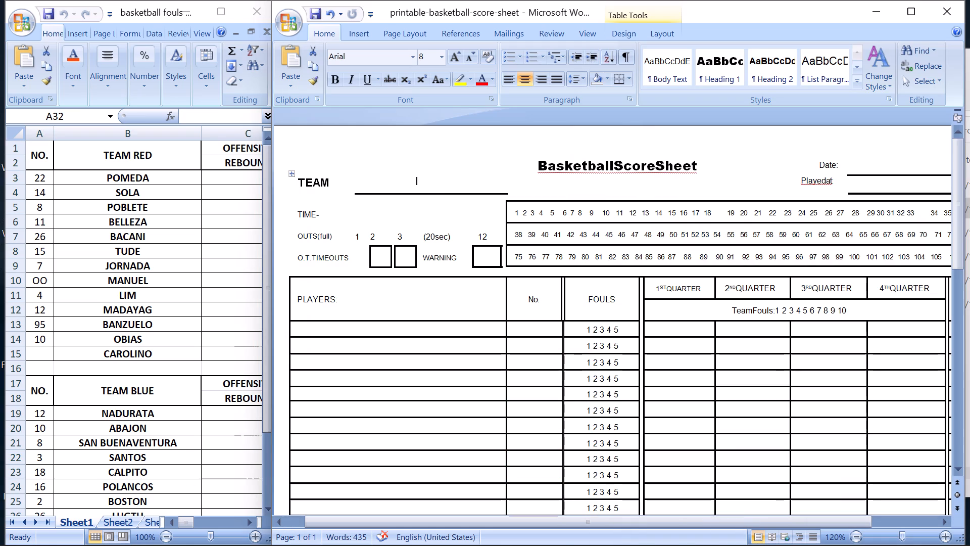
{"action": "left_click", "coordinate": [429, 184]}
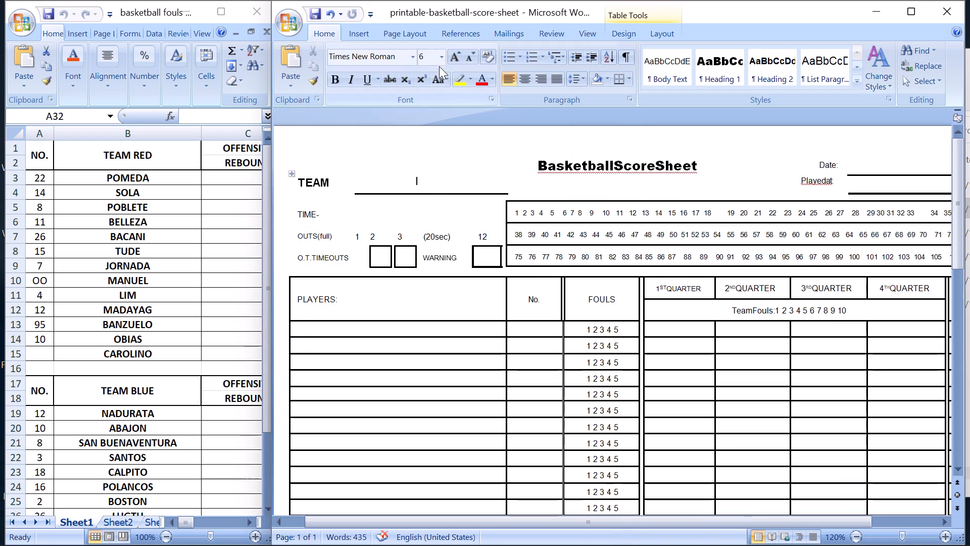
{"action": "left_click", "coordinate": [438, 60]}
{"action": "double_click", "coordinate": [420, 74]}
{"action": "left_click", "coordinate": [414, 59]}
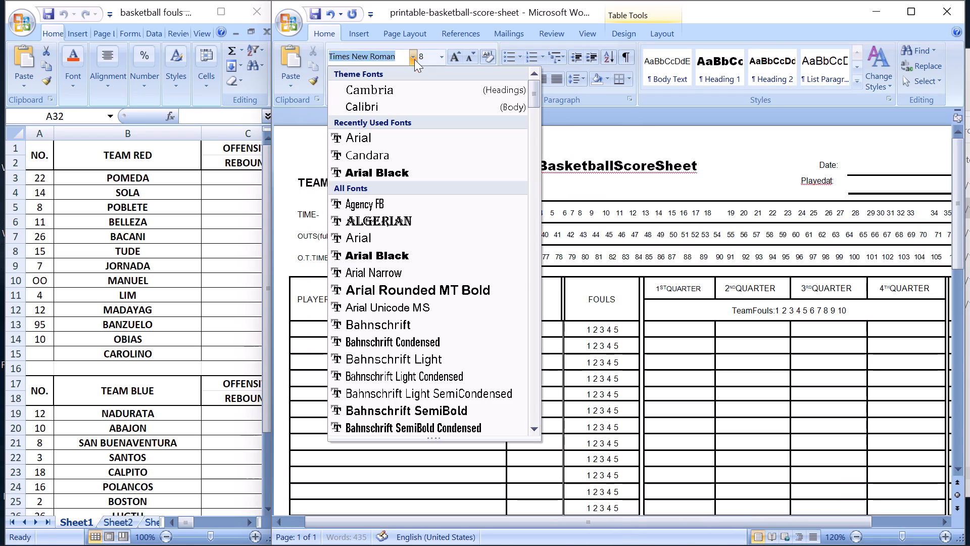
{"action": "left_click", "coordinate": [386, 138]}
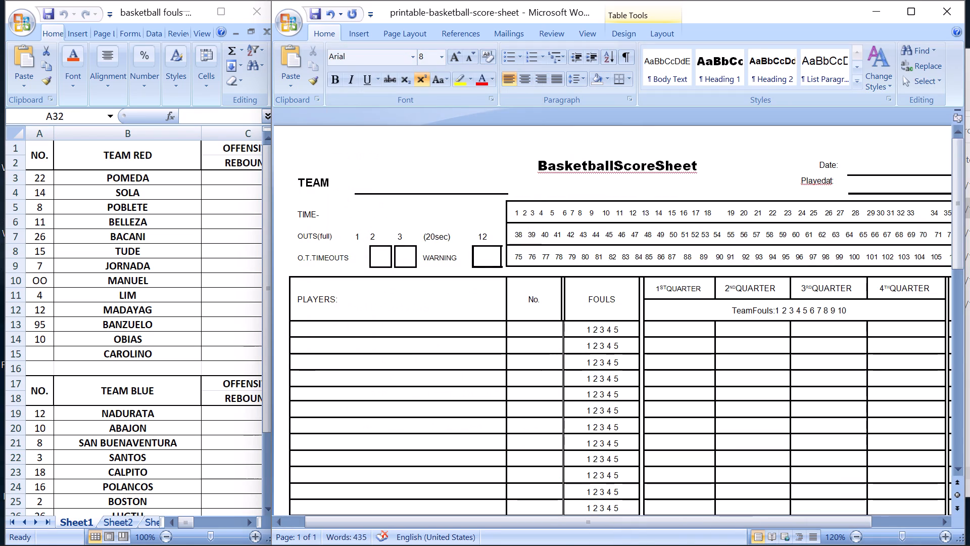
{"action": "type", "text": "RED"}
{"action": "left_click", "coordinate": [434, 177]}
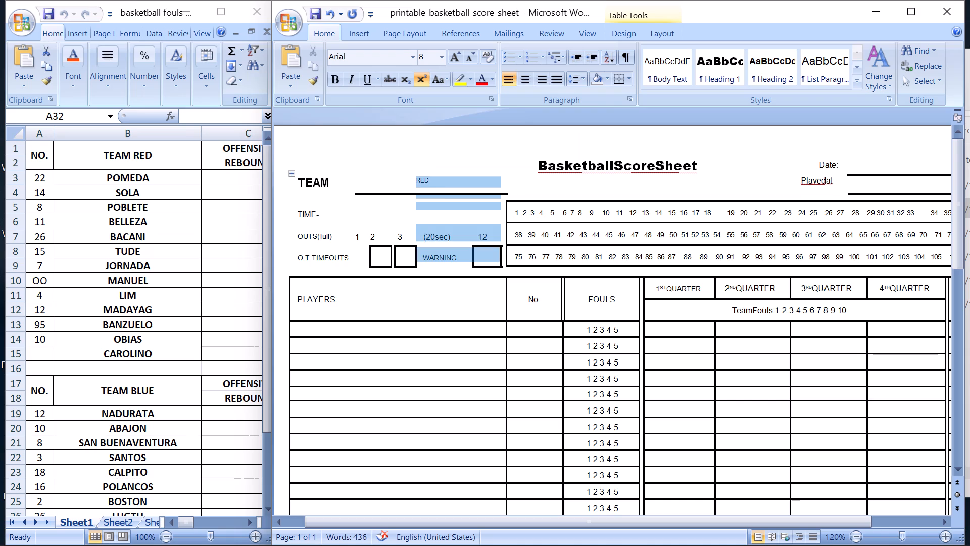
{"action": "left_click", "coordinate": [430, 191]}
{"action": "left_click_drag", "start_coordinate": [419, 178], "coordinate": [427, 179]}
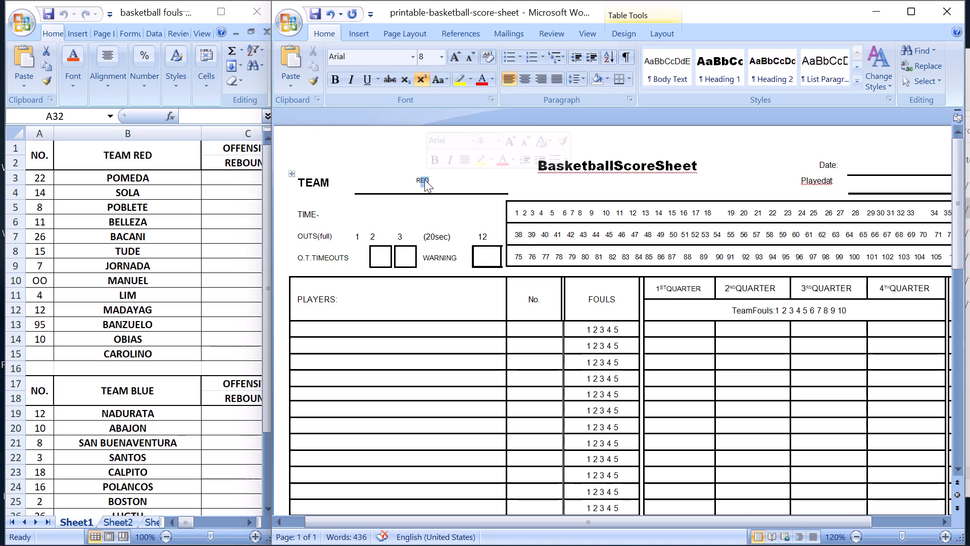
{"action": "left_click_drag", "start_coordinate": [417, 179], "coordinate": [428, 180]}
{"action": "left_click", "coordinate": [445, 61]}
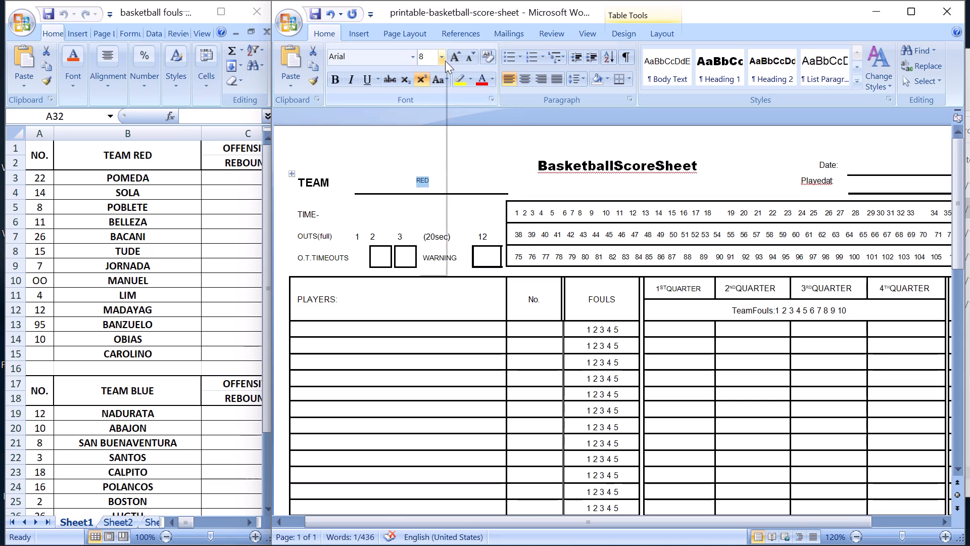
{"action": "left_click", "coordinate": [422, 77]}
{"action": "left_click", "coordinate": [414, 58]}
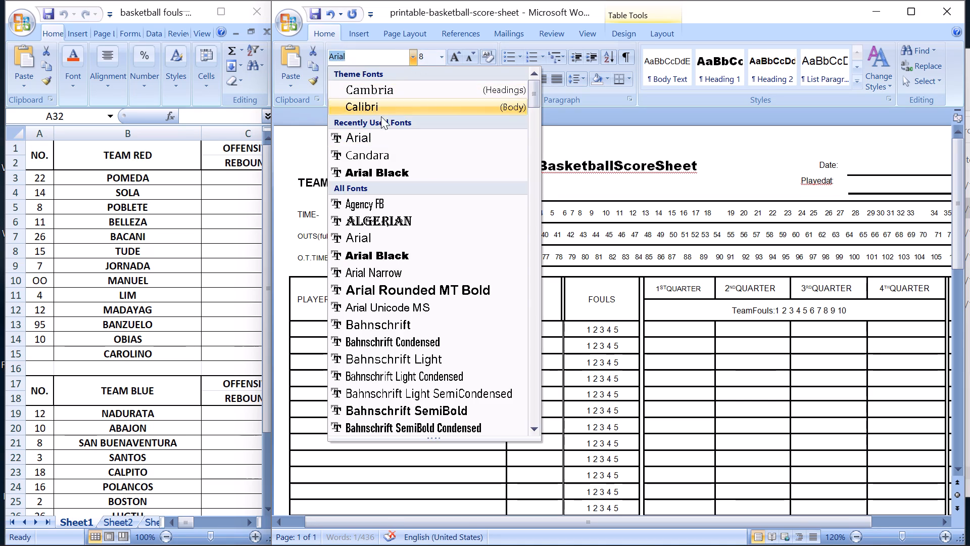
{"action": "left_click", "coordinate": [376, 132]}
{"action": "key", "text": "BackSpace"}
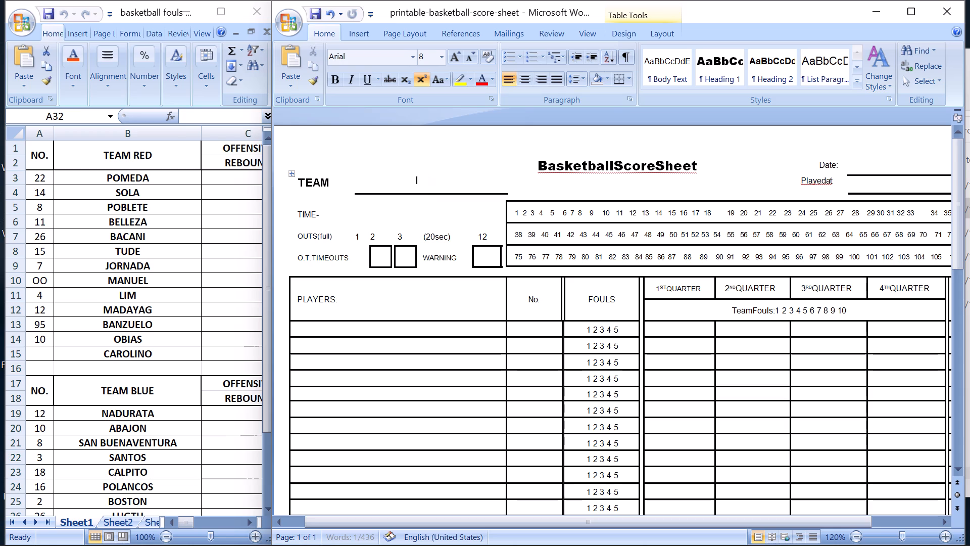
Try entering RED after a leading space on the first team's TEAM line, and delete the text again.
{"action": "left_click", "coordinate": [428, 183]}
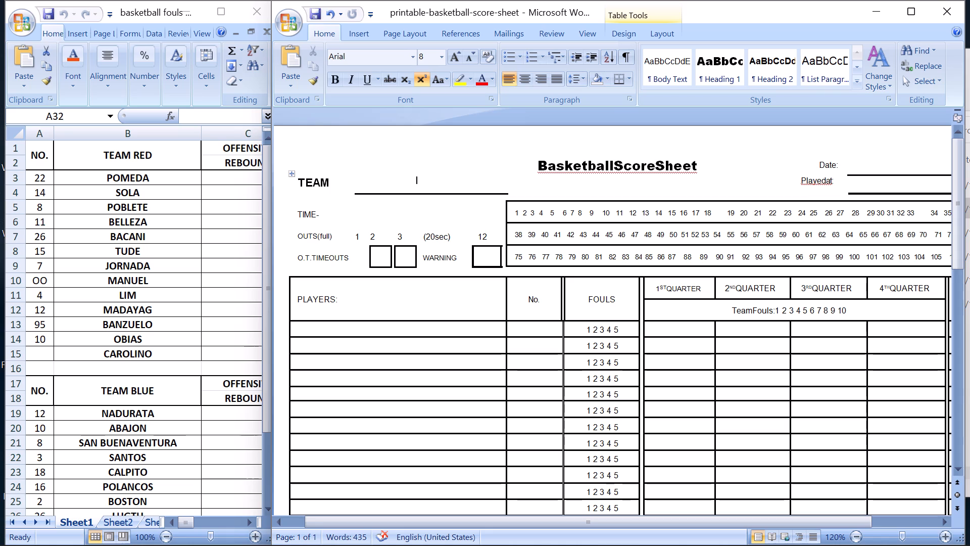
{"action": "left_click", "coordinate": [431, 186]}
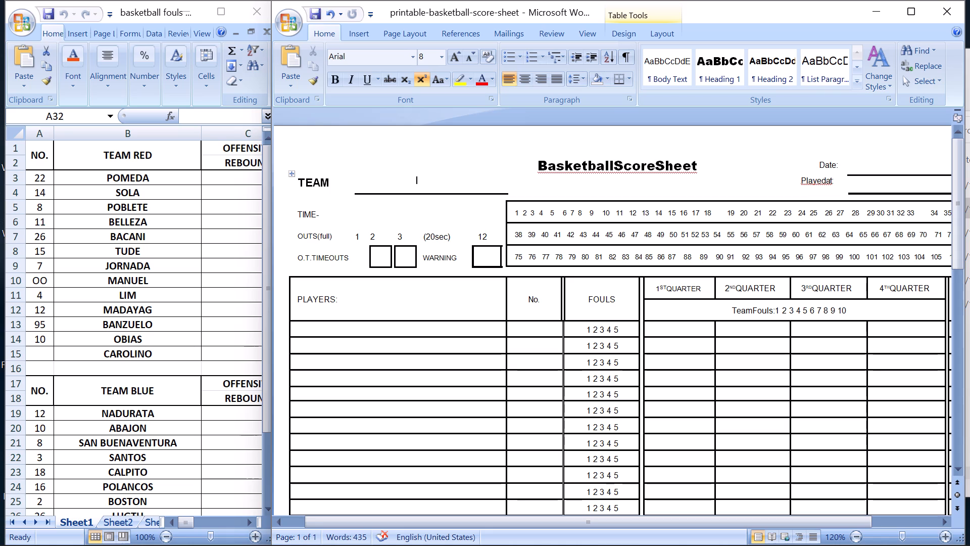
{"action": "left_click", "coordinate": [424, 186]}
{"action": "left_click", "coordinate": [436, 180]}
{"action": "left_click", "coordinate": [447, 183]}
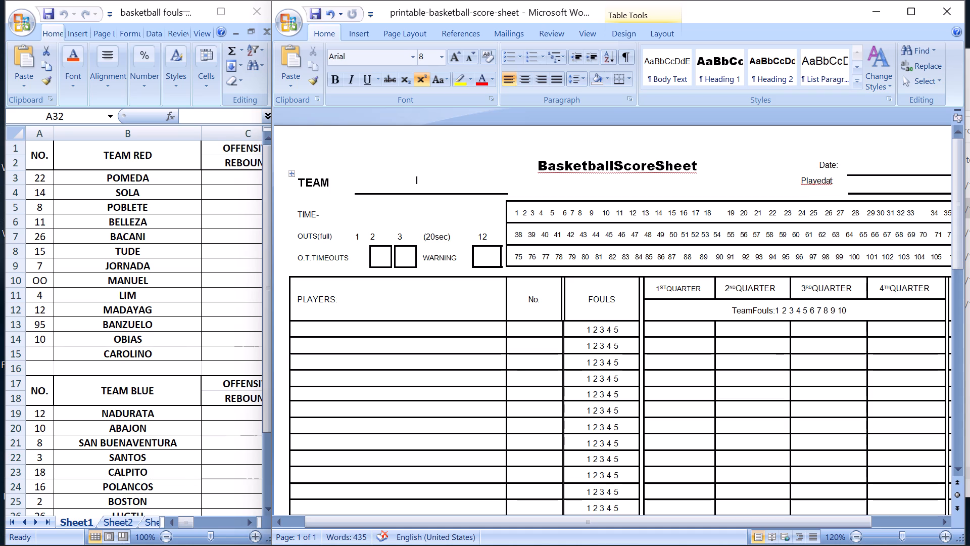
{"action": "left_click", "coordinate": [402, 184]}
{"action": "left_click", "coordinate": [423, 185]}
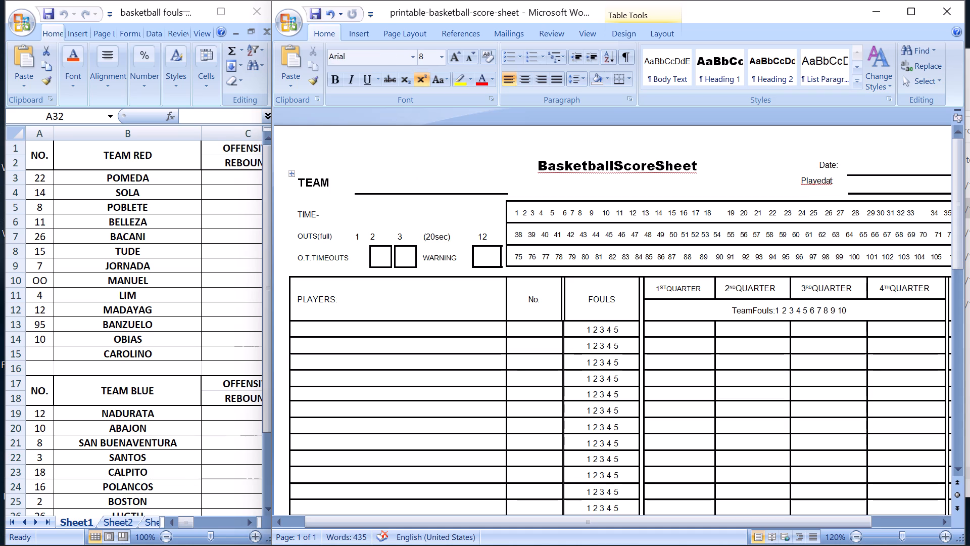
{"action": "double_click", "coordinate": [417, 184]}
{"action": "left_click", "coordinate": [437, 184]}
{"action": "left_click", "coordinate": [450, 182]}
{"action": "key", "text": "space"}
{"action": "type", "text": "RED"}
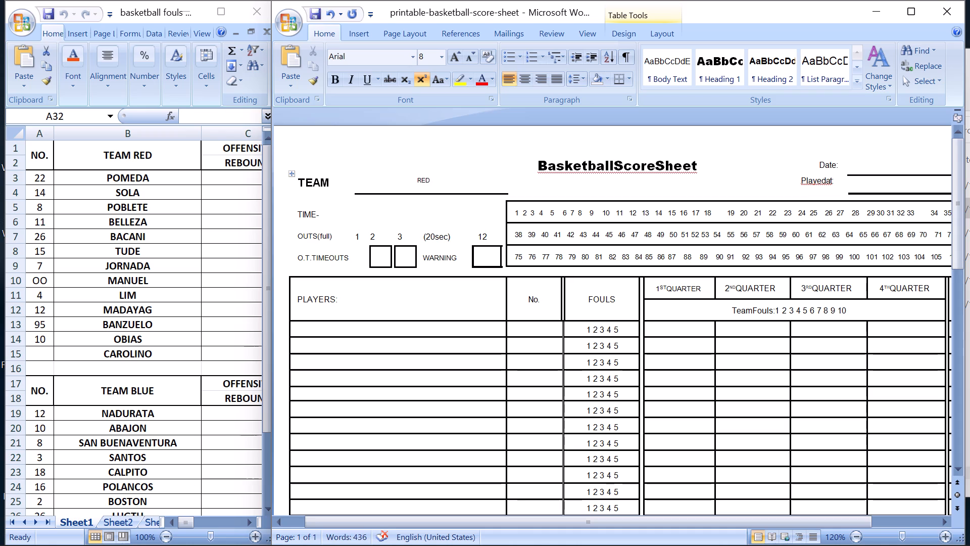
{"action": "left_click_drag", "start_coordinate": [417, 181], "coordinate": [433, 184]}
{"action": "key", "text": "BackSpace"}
Enter RED near the start of the first team's TEAM line in Arial, size 8.
{"action": "left_click", "coordinate": [378, 179]}
{"action": "type", "text": "RED"}
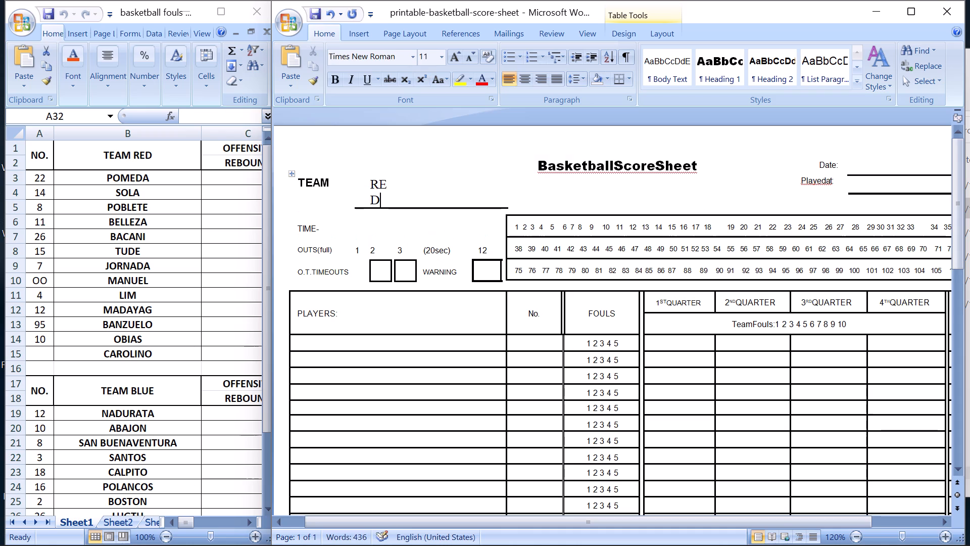
{"action": "key", "text": "BackSpace"}
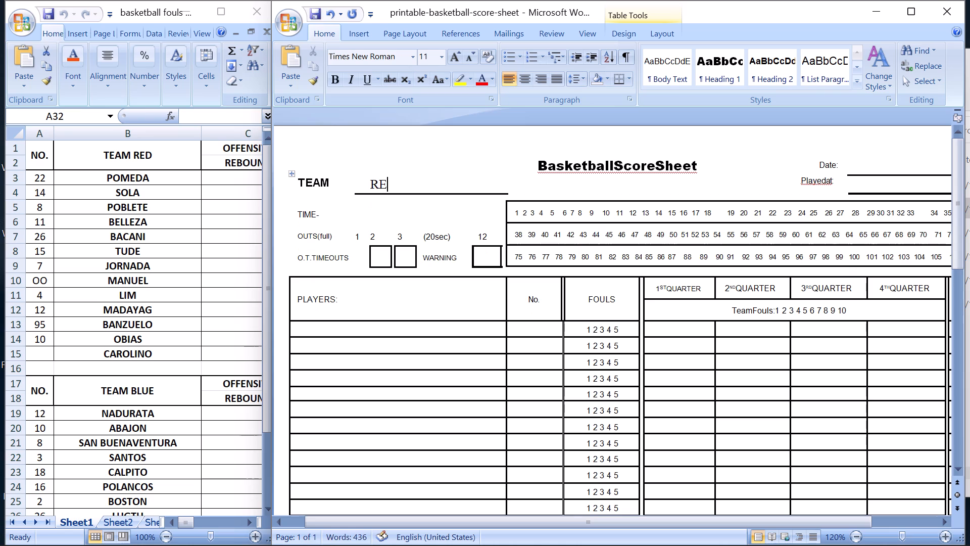
{"action": "key", "text": "BackSpace"}
{"action": "key", "text": "BackSpace"}
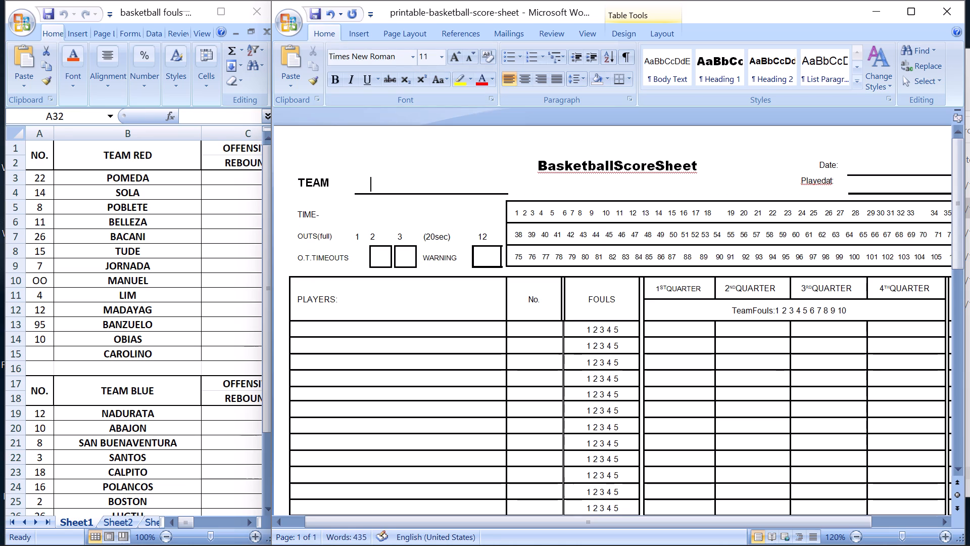
{"action": "left_click", "coordinate": [412, 56]}
{"action": "left_click", "coordinate": [387, 130]}
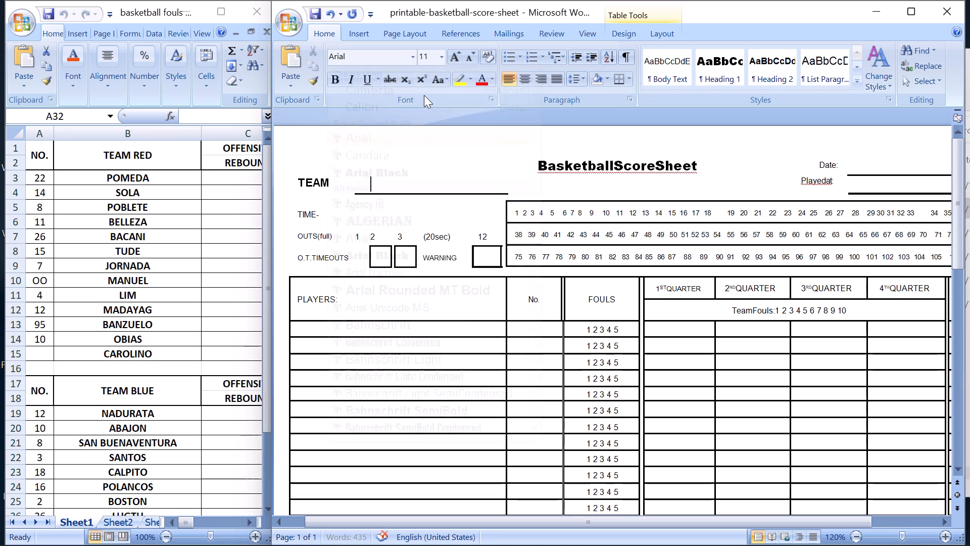
{"action": "left_click", "coordinate": [441, 57]}
{"action": "left_click", "coordinate": [428, 72]}
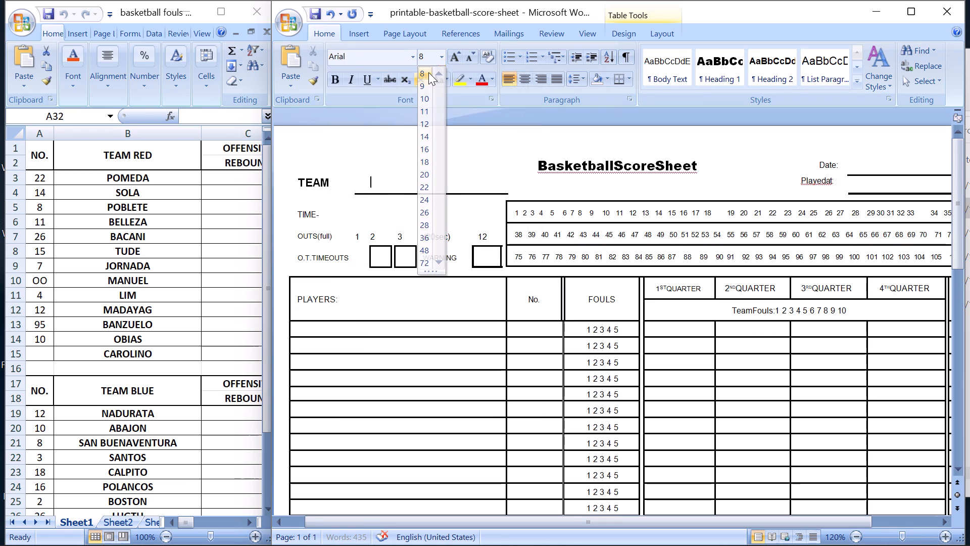
{"action": "type", "text": "RED"}
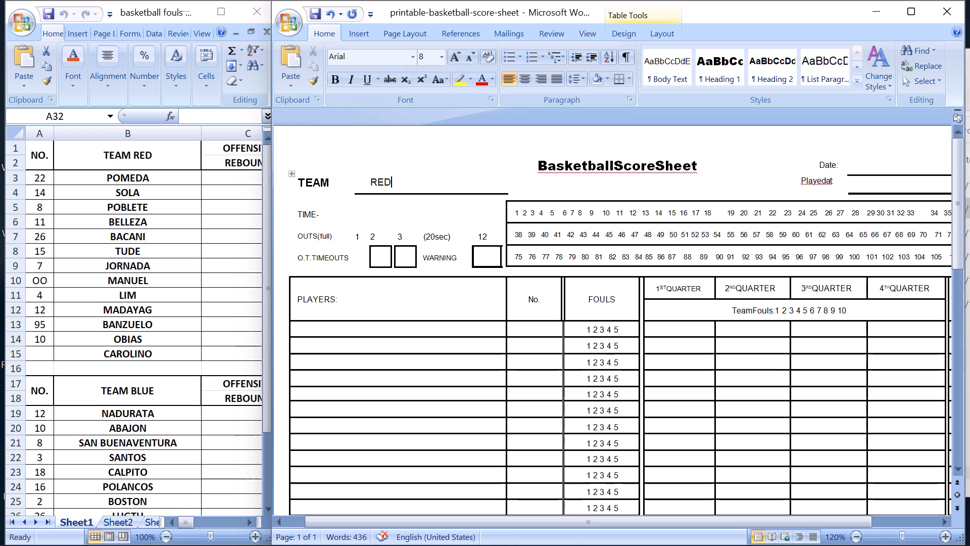
Enter POMEDA, SOLA, POBLETE and BELLEZA in the first four PLAYERS rows of the RED team's table.
{"action": "scroll", "coordinate": [407, 281], "scroll_direction": "down", "scroll_amount": 2}
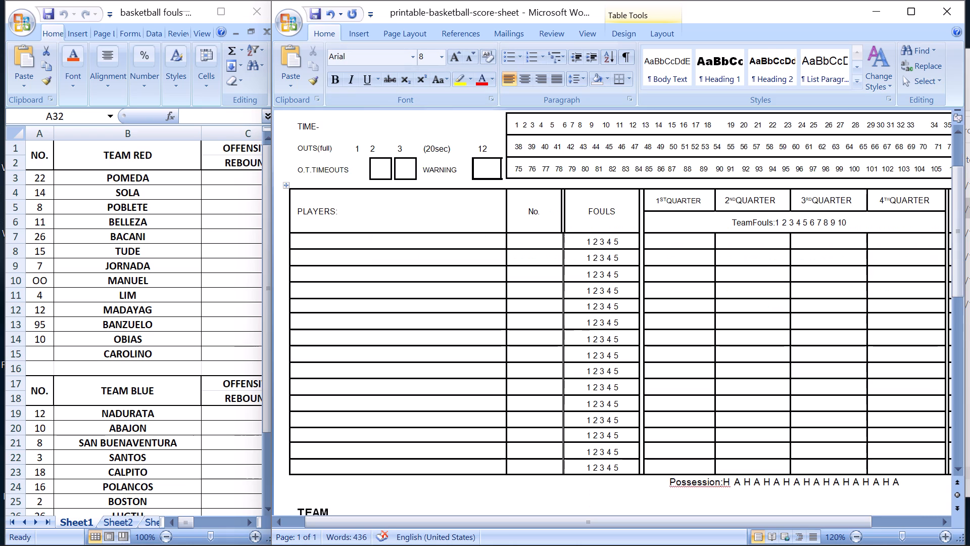
{"action": "left_click", "coordinate": [367, 239]}
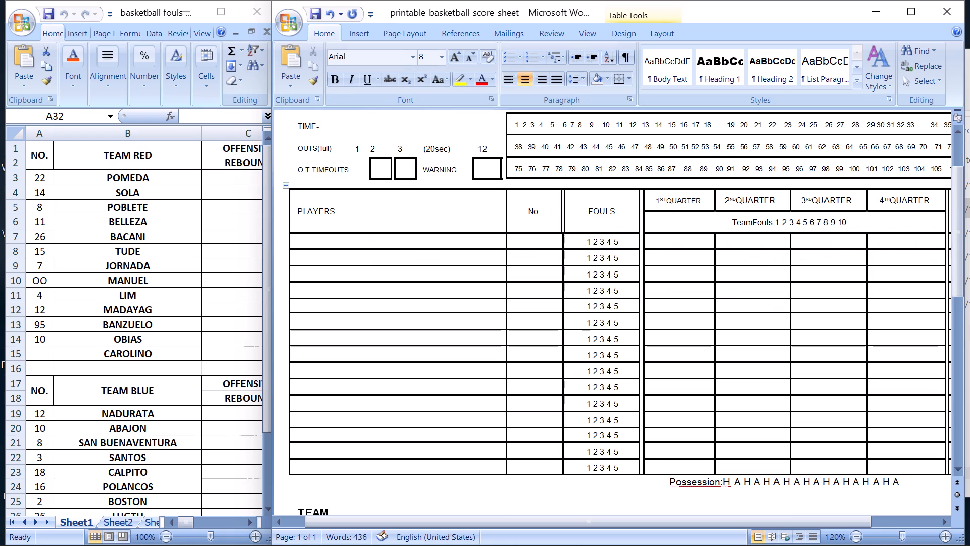
{"action": "type", "text": "POMEDA"}
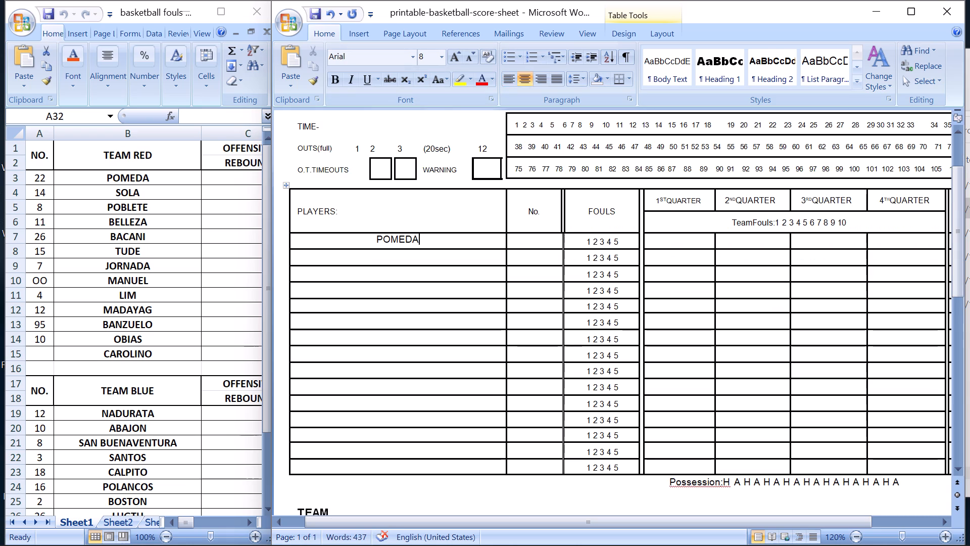
{"action": "left_click", "coordinate": [392, 262]}
{"action": "type", "text": "SOLA"}
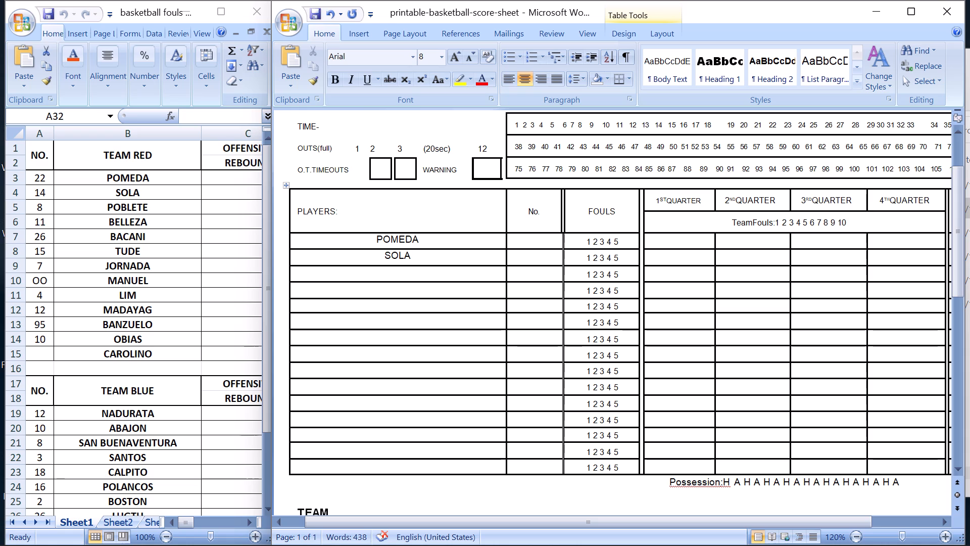
{"action": "left_click", "coordinate": [394, 276]}
{"action": "type", "text": "POBLETE"}
{"action": "left_click", "coordinate": [395, 284]}
{"action": "type", "text": "BELLEZA"}
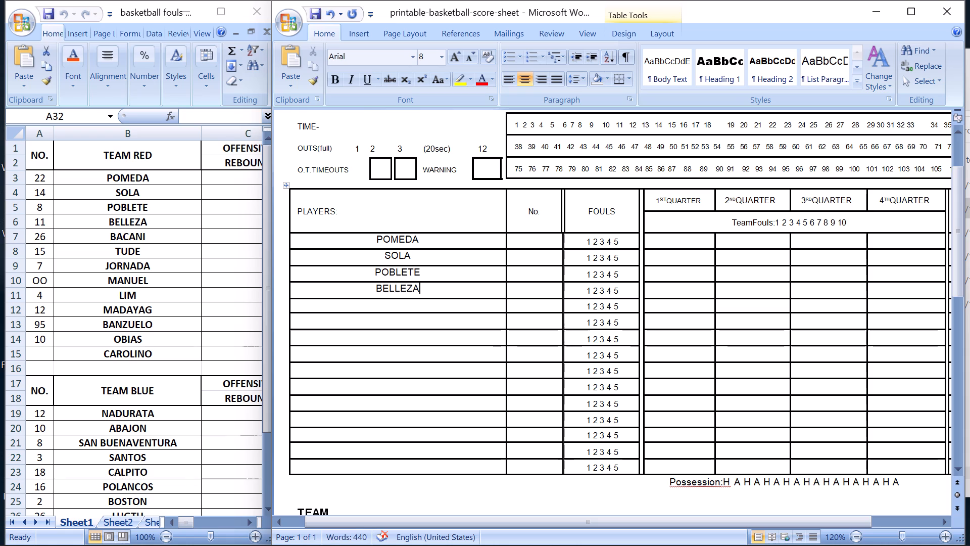
Enter BACANI, TUDE and JORNADA in the fifth to seventh PLAYERS rows of the RED team's table.
{"action": "left_click", "coordinate": [402, 304]}
{"action": "type", "text": "BACANI"}
{"action": "left_click", "coordinate": [406, 322]}
{"action": "type", "text": "TUDE"}
{"action": "left_click", "coordinate": [400, 340]}
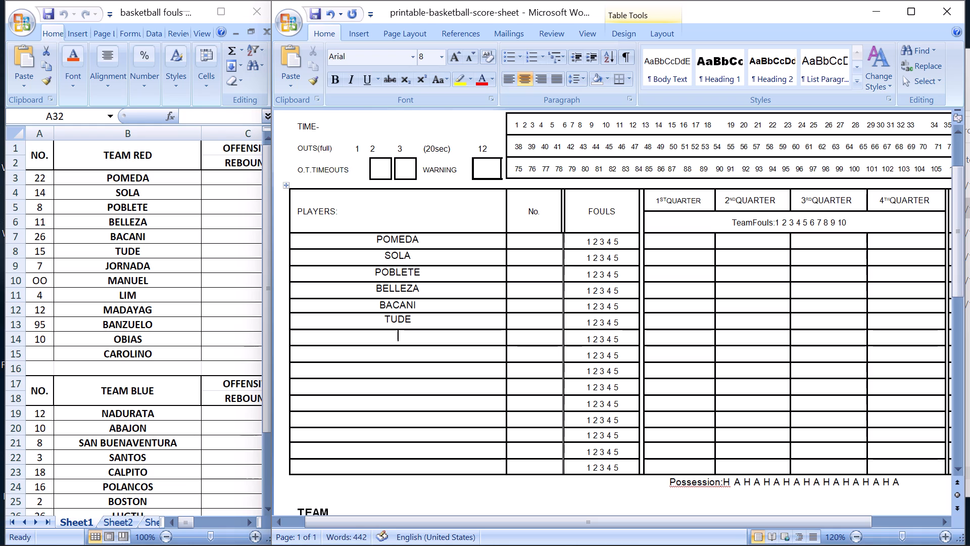
{"action": "type", "text": "JORANA"}
{"action": "key", "text": "BackSpace"}
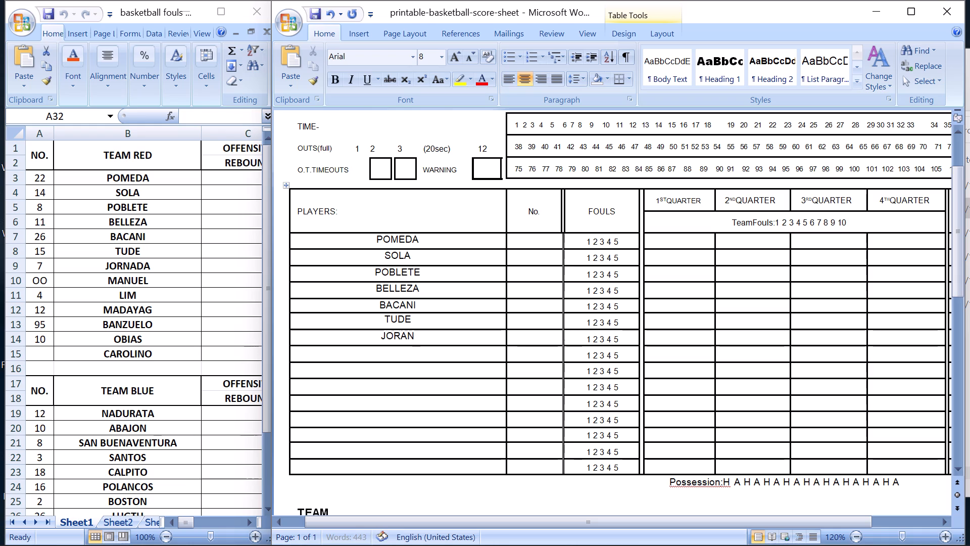
{"action": "key", "text": "BackSpace"}
{"action": "key", "text": "BackSpace"}
{"action": "key", "text": "a"}
{"action": "key", "text": "BackSpace"}
{"action": "type", "text": "NADA"}
{"action": "left_click", "coordinate": [401, 351]}
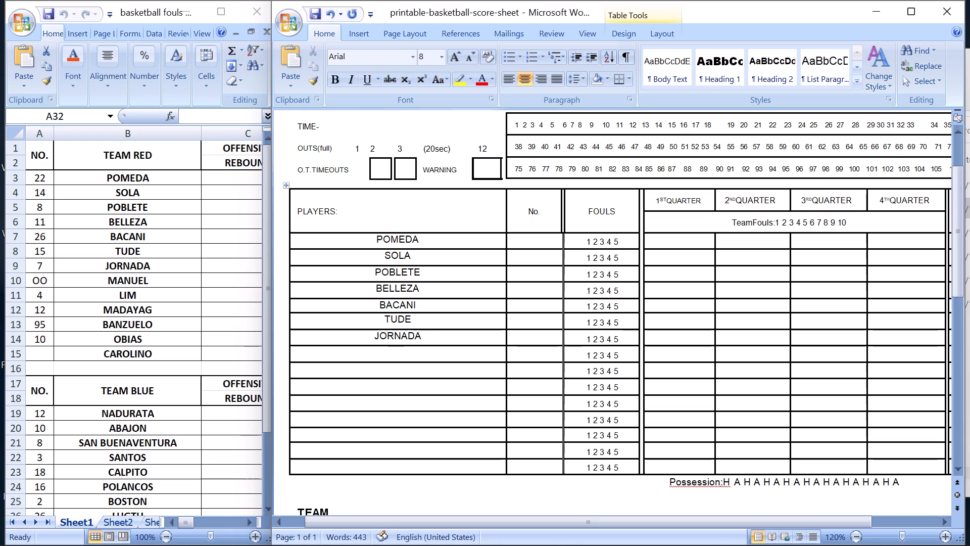
{"action": "type", "text": "MANUEL"}
{"action": "left_click", "coordinate": [404, 373]}
{"action": "type", "text": "LIM"}
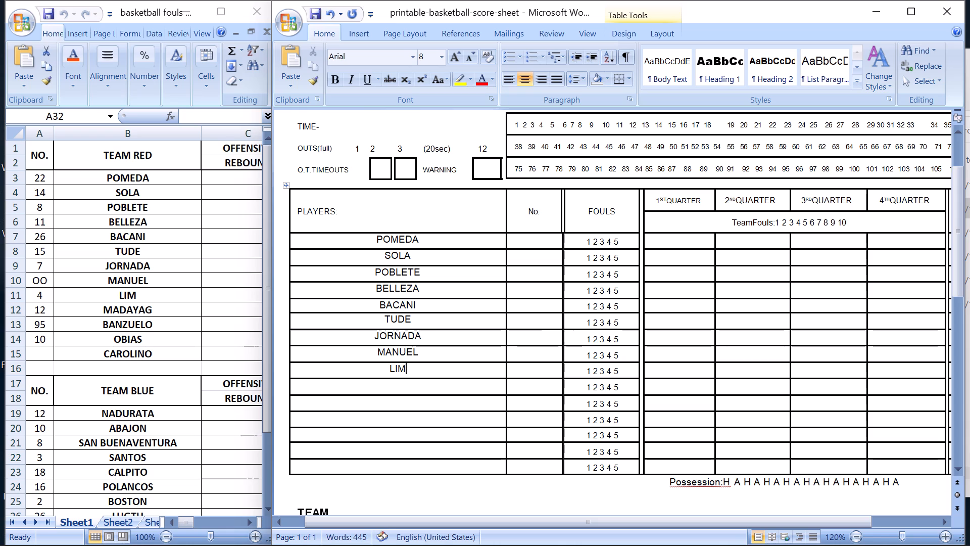
{"action": "left_click", "coordinate": [402, 386]}
{"action": "type", "text": "MADAYAG"}
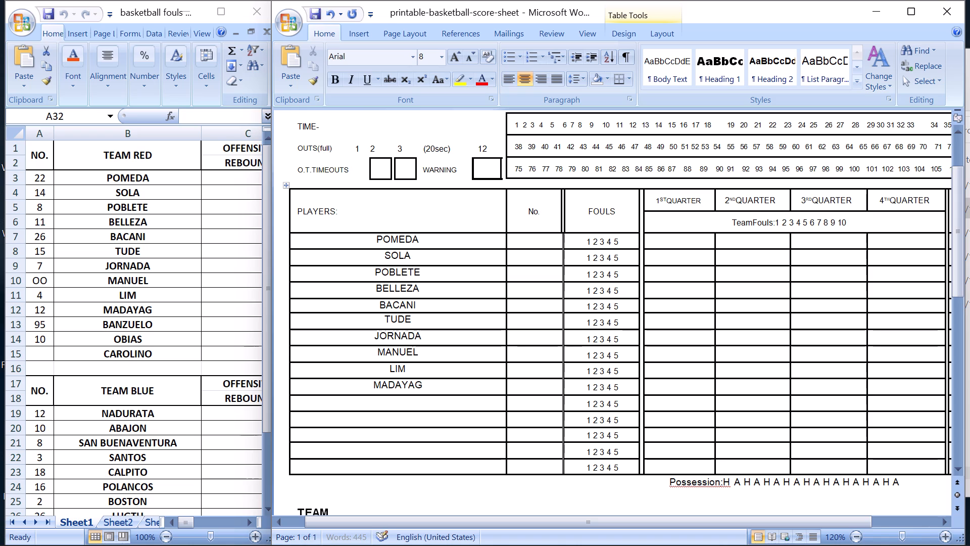
{"action": "left_click", "coordinate": [409, 408]}
{"action": "type", "text": "BANZUELO"}
{"action": "left_click", "coordinate": [411, 420]}
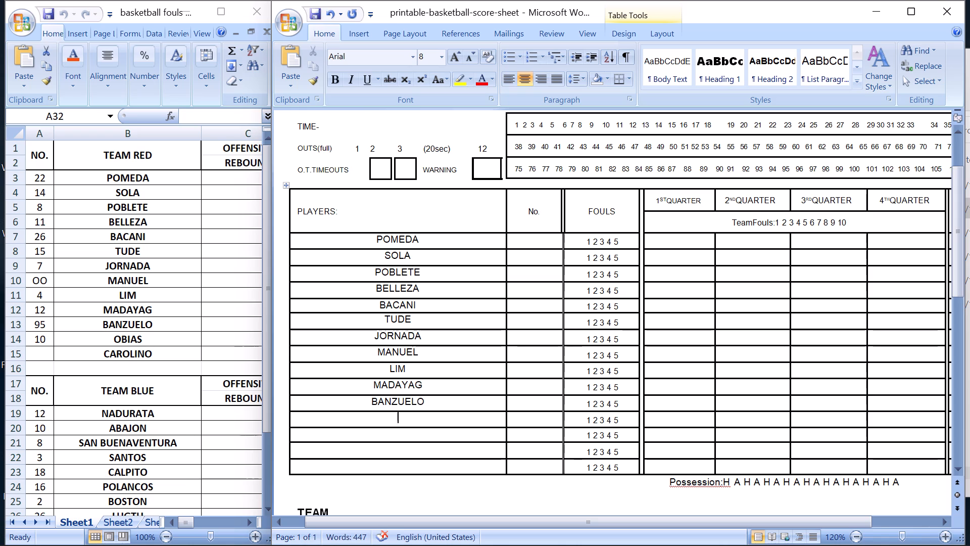
{"action": "type", "text": "OBIAS"}
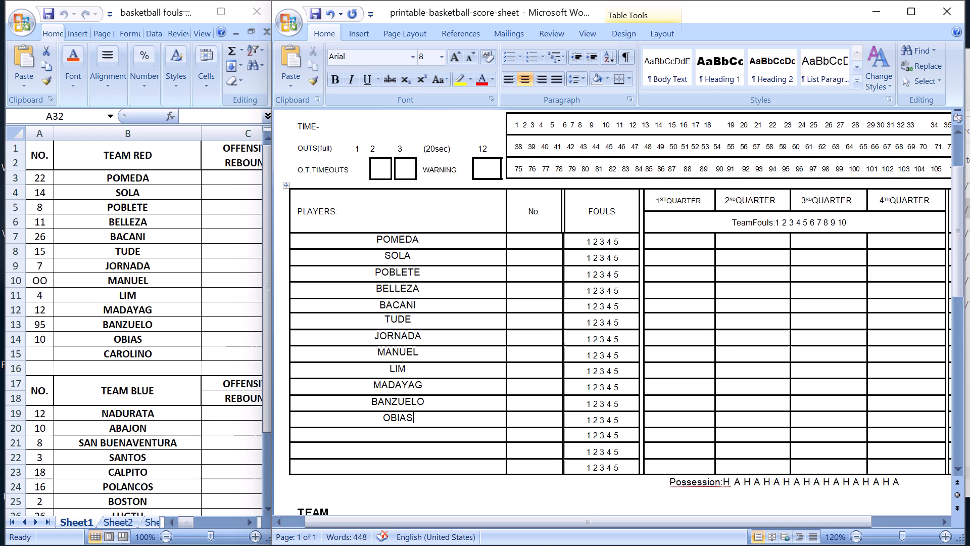
{"action": "left_click", "coordinate": [414, 432]}
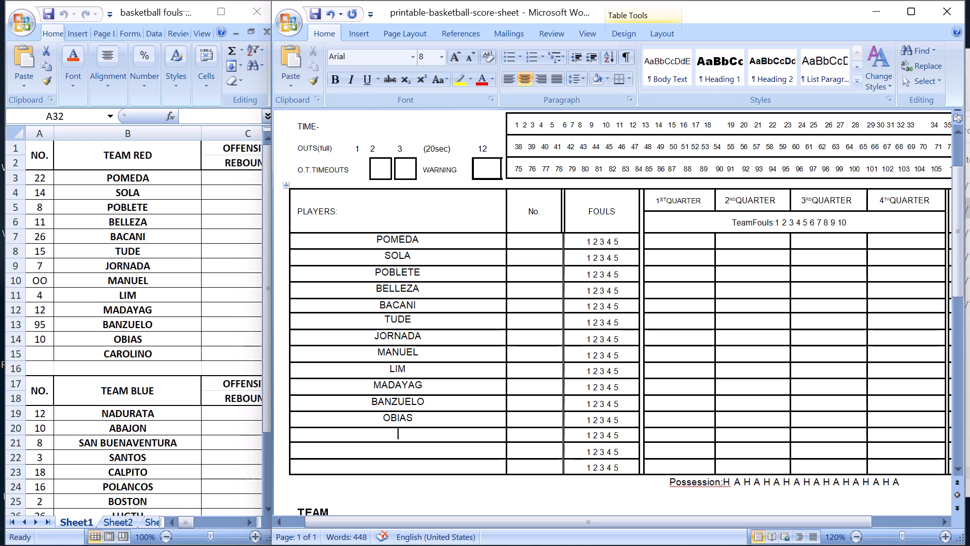
{"action": "type", "text": "CAROLINO"}
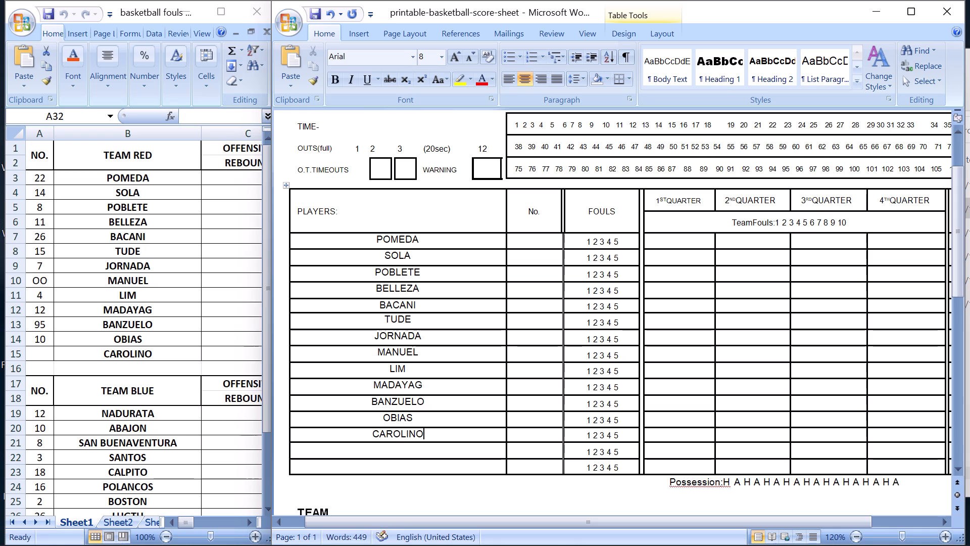
Fill the No. column of the RED team's table with 22 for POMEDA, 14 for SOLA, 8 for POBLETE and 11 for BELLEZA.
{"action": "left_click", "coordinate": [519, 245]}
{"action": "key", "text": "2"}
{"action": "key", "text": "2"}
{"action": "left_click", "coordinate": [531, 247]}
{"action": "left_click", "coordinate": [538, 256]}
{"action": "key", "text": "1"}
{"action": "key", "text": "4"}
{"action": "left_click", "coordinate": [536, 275]}
{"action": "key", "text": "8"}
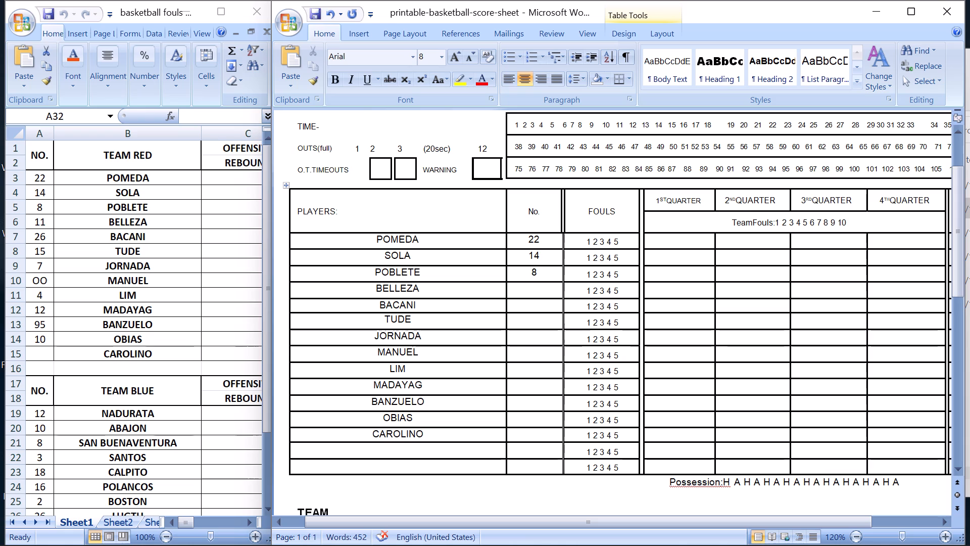
{"action": "left_click", "coordinate": [536, 290]}
{"action": "key", "text": "1"}
{"action": "key", "text": "1"}
{"action": "left_click", "coordinate": [539, 307]}
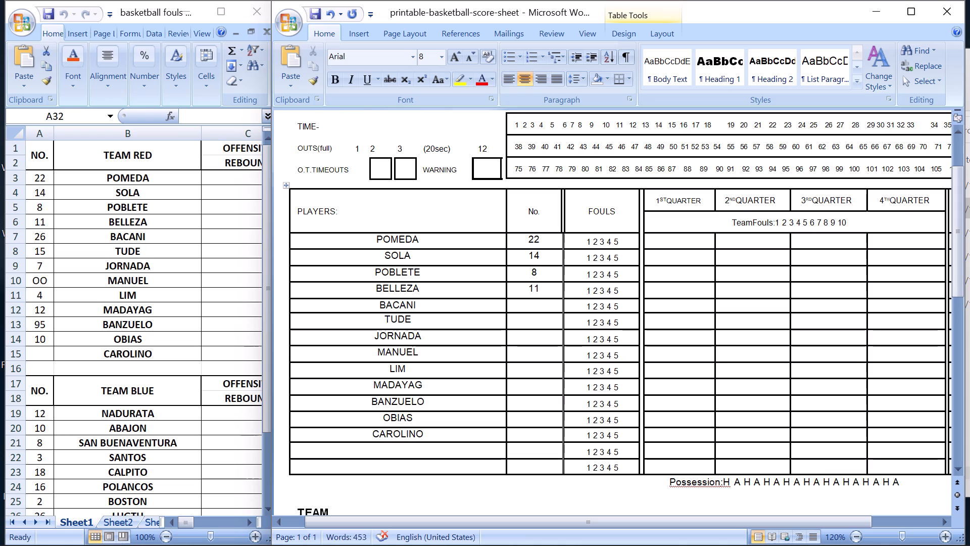
{"action": "type", "text": "26"}
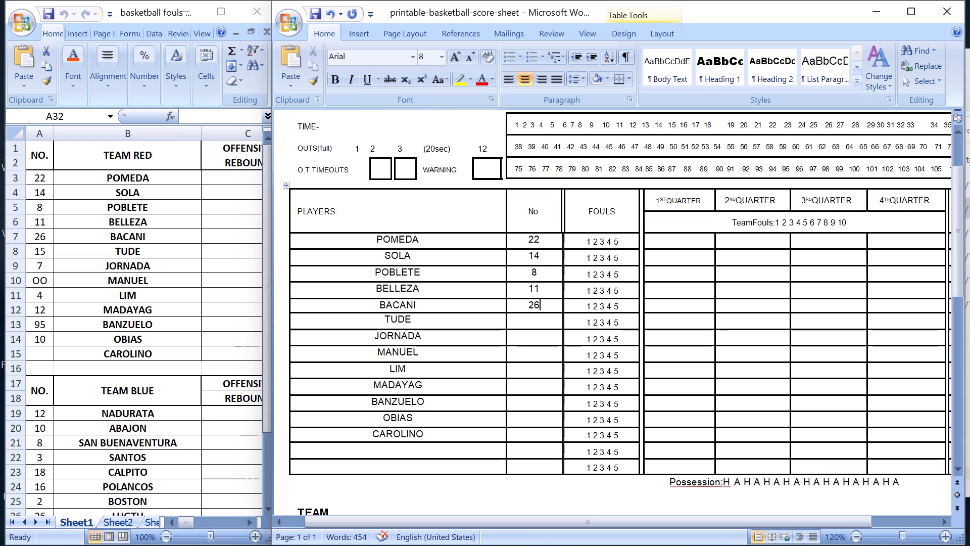
{"action": "left_click", "coordinate": [539, 320]}
{"action": "type", "text": "15"}
{"action": "left_click", "coordinate": [541, 339]}
{"action": "key", "text": "7"}
{"action": "left_click", "coordinate": [543, 353]}
{"action": "type", "text": "00"}
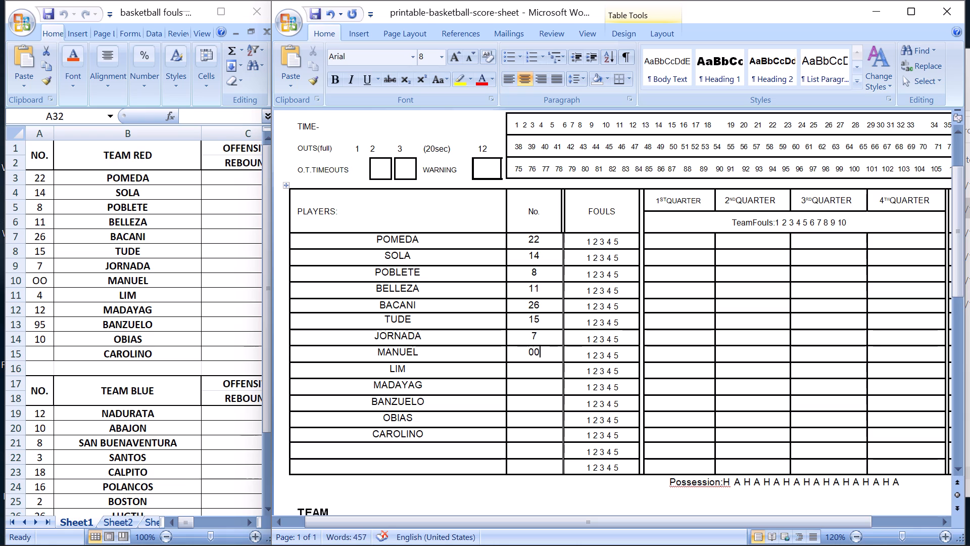
{"action": "left_click", "coordinate": [543, 367]}
{"action": "key", "text": "4"}
{"action": "left_click", "coordinate": [541, 386]}
{"action": "key", "text": "1"}
{"action": "key", "text": "2"}
{"action": "left_click", "coordinate": [531, 405]}
{"action": "type", "text": "95"}
{"action": "left_click", "coordinate": [540, 425]}
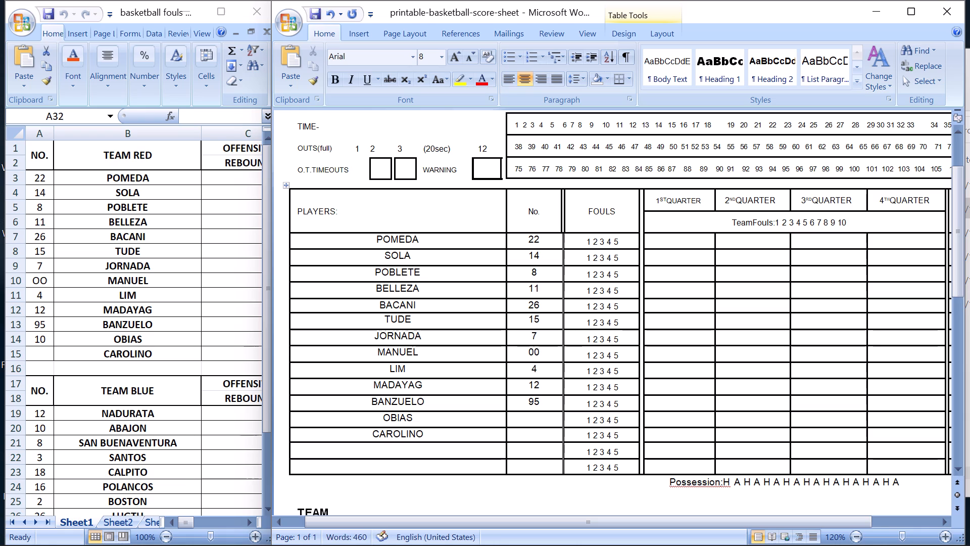
{"action": "type", "text": "10"}
Show the TEAM BLUE roster in the fouls workbook and enter BLUE near the middle of the second team's TEAM line.
{"action": "scroll", "coordinate": [512, 361], "scroll_direction": "down", "scroll_amount": 6}
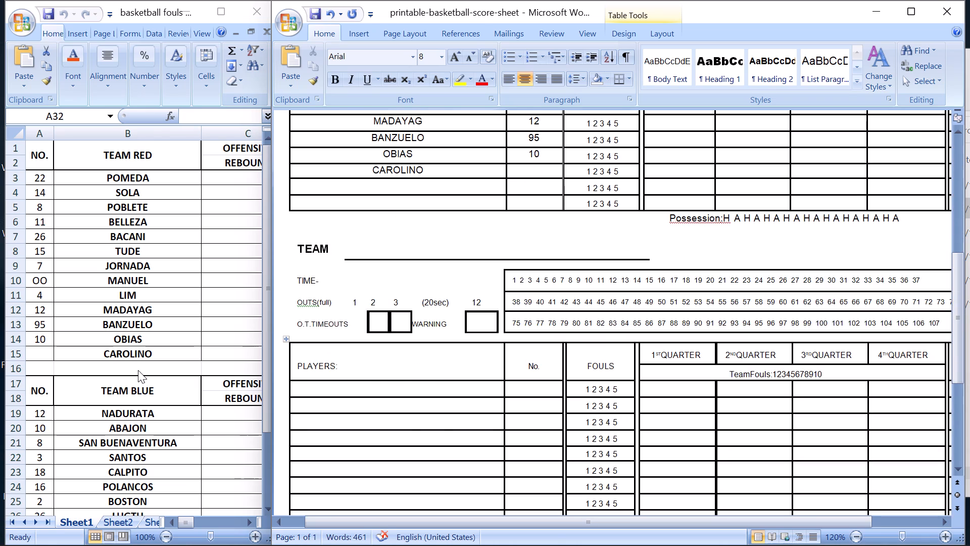
{"action": "scroll", "coordinate": [138, 370], "scroll_direction": "down", "scroll_amount": 5}
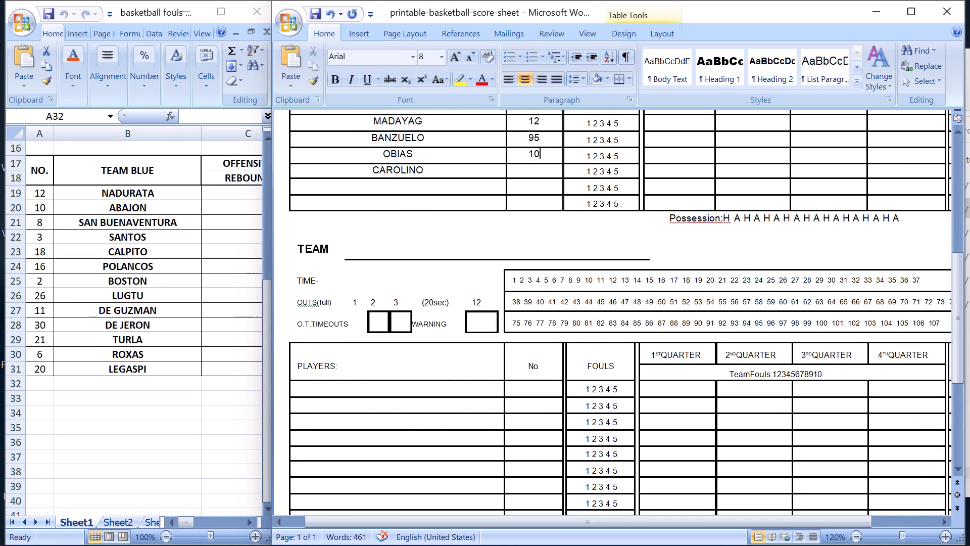
{"action": "left_click", "coordinate": [400, 246]}
{"action": "left_click", "coordinate": [415, 252]}
{"action": "left_click", "coordinate": [386, 252]}
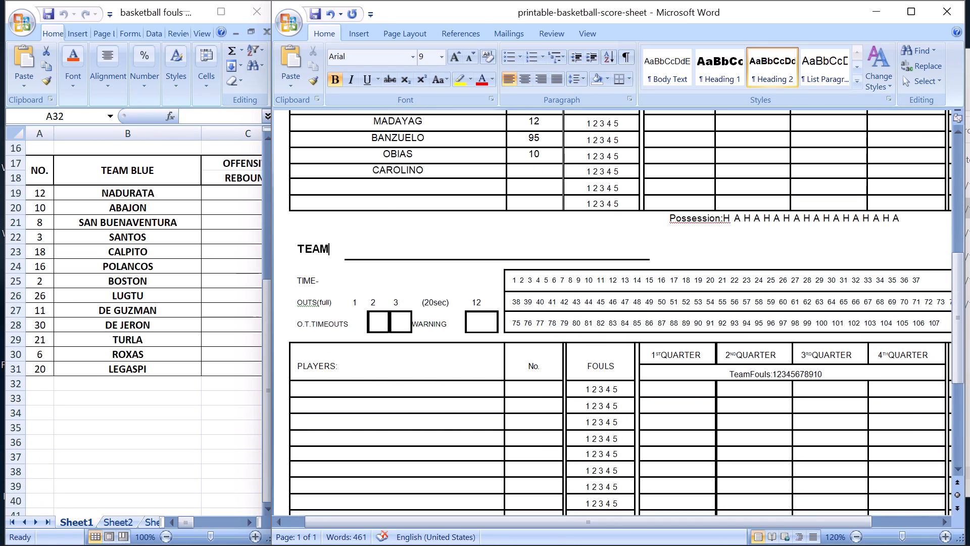
{"action": "left_click", "coordinate": [472, 251]}
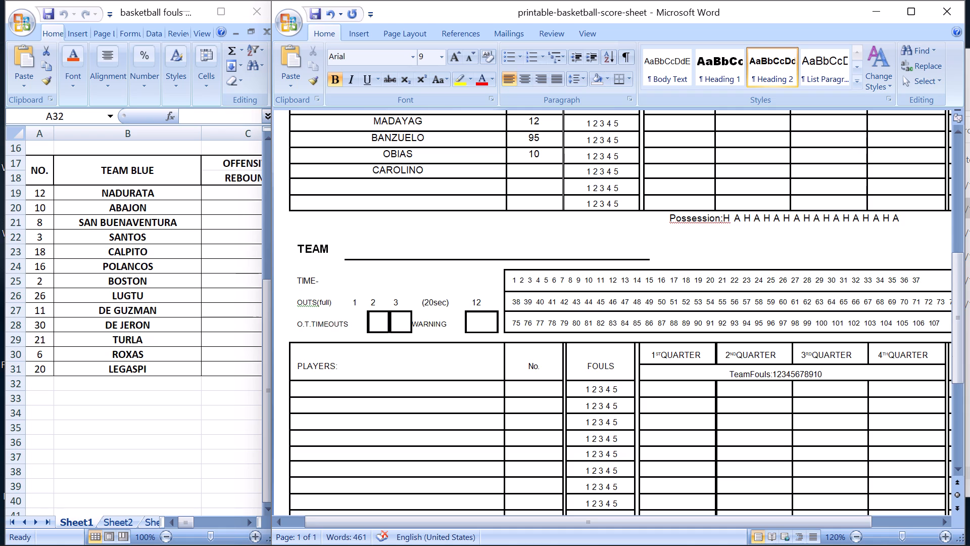
{"action": "double_click", "coordinate": [493, 251]}
{"action": "key", "text": "b"}
{"action": "type", "text": "LUE"}
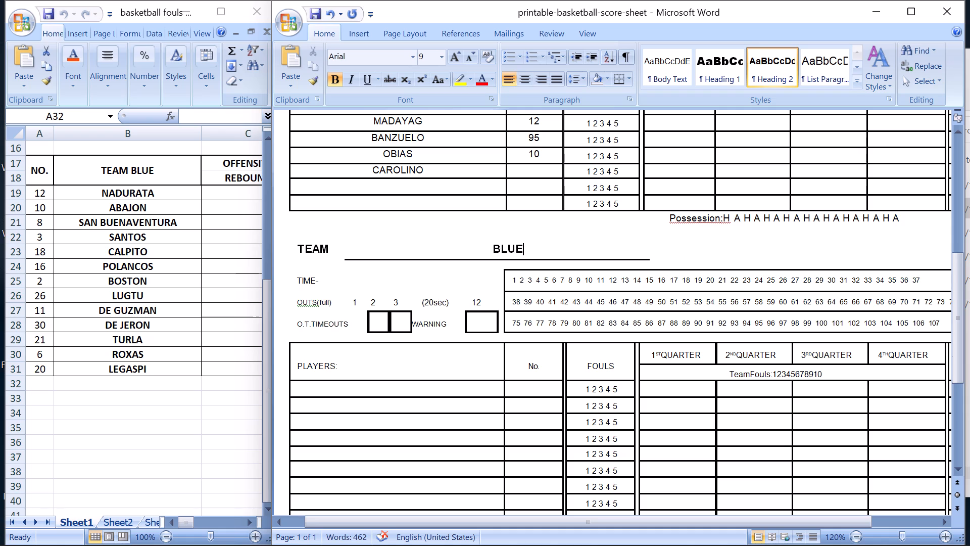
Reposition BLUE closer to the middle of the second team's TEAM line by adjusting the spacing before it.
{"action": "left_click", "coordinate": [491, 251]}
{"action": "key", "text": "BackSpace"}
{"action": "key", "text": "space"}
{"action": "key", "text": "space"}
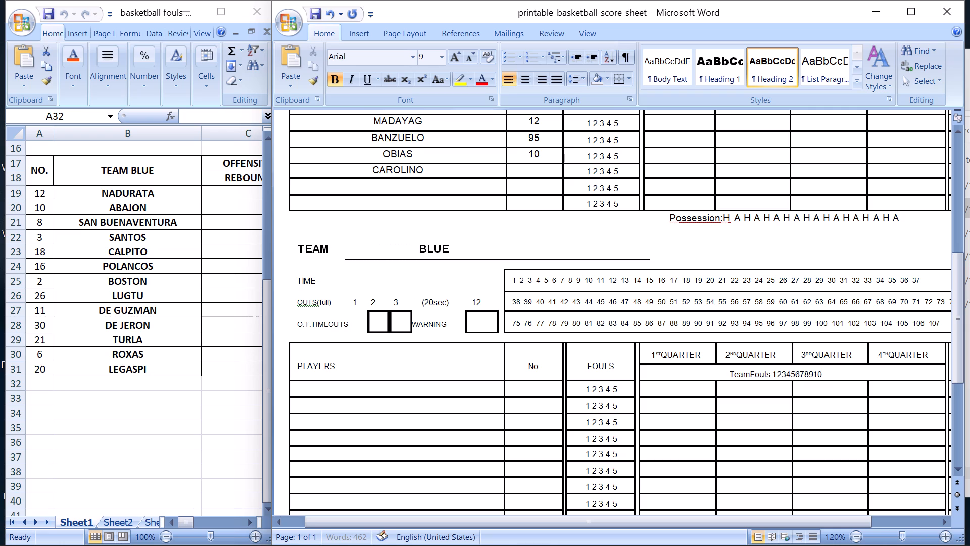
{"action": "key", "text": "space"}
{"action": "key", "text": "space"}
{"action": "key", "text": "space"}
{"action": "key", "text": "space"}
{"action": "key", "text": "BackSpace"}
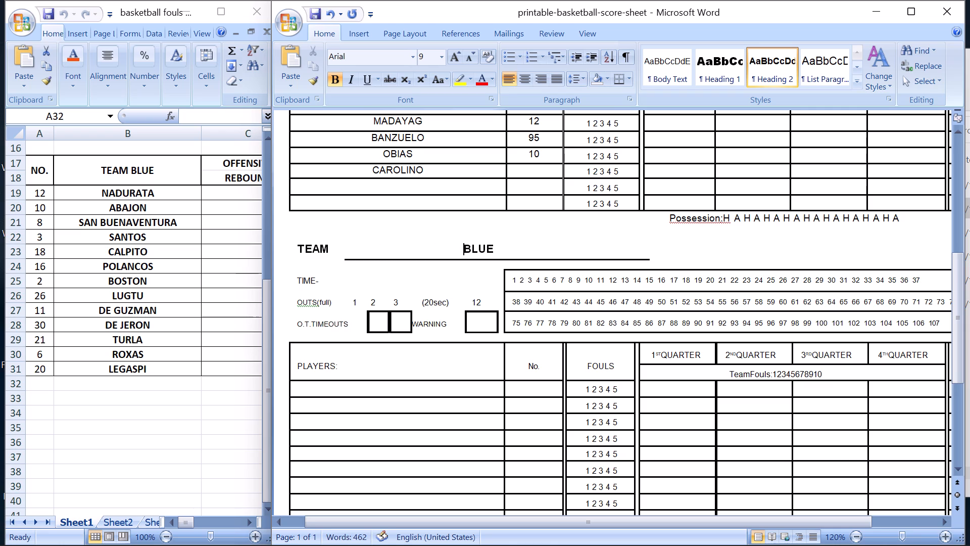
Compare the placement and text formatting of RED and BLUE on the two TEAM lines.
{"action": "scroll", "coordinate": [491, 251], "scroll_direction": "up", "scroll_amount": 8}
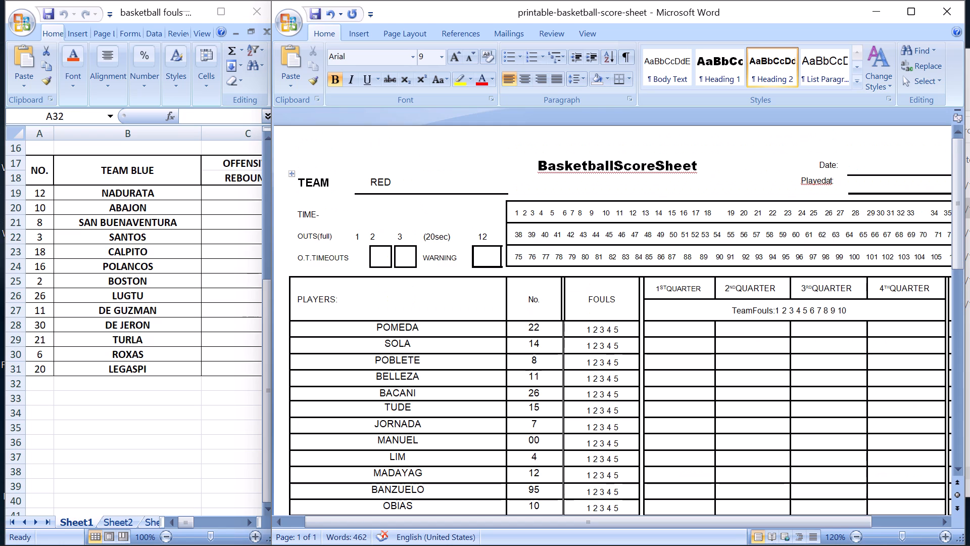
{"action": "left_click", "coordinate": [372, 183]}
{"action": "key", "text": "BackSpace"}
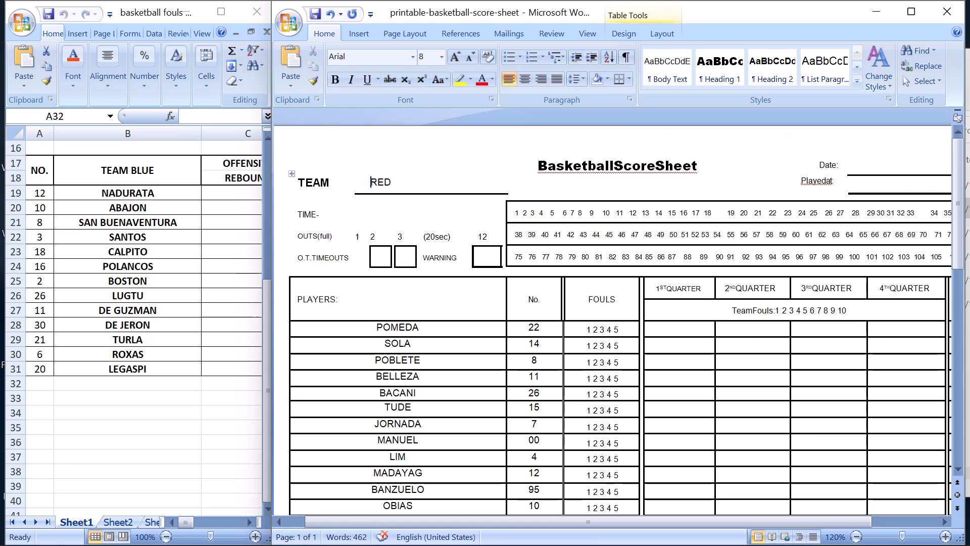
{"action": "key", "text": "BackSpace"}
{"action": "scroll", "coordinate": [461, 262], "scroll_direction": "down", "scroll_amount": 8}
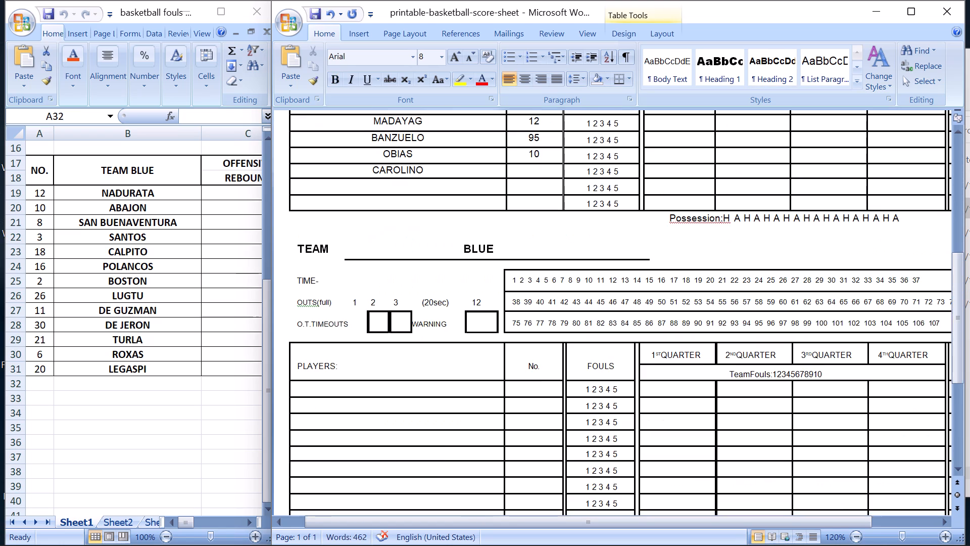
{"action": "scroll", "coordinate": [461, 262], "scroll_direction": "up", "scroll_amount": 6}
{"action": "scroll", "coordinate": [415, 165], "scroll_direction": "up", "scroll_amount": 3}
{"action": "scroll", "coordinate": [411, 174], "scroll_direction": "down", "scroll_amount": 5}
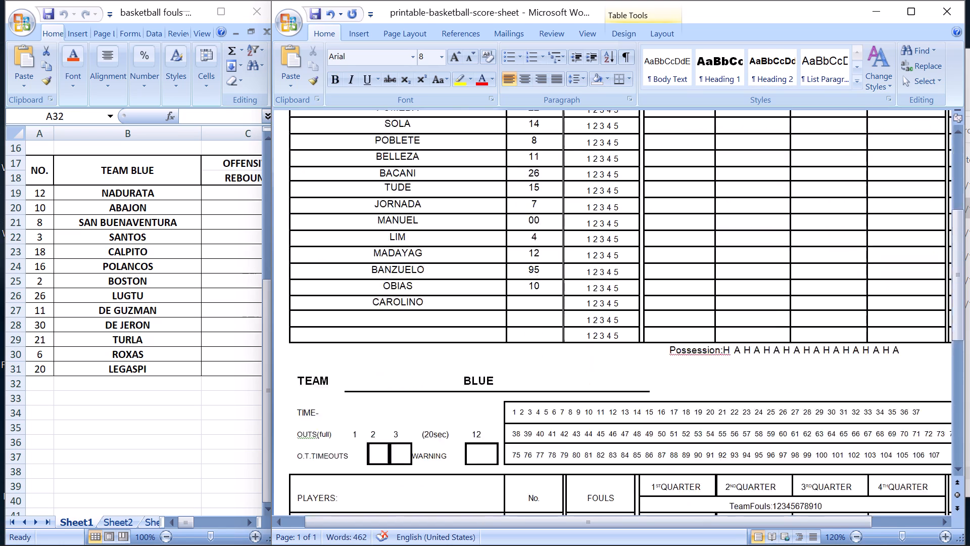
{"action": "scroll", "coordinate": [414, 192], "scroll_direction": "down", "scroll_amount": 2}
{"action": "left_click", "coordinate": [470, 290]}
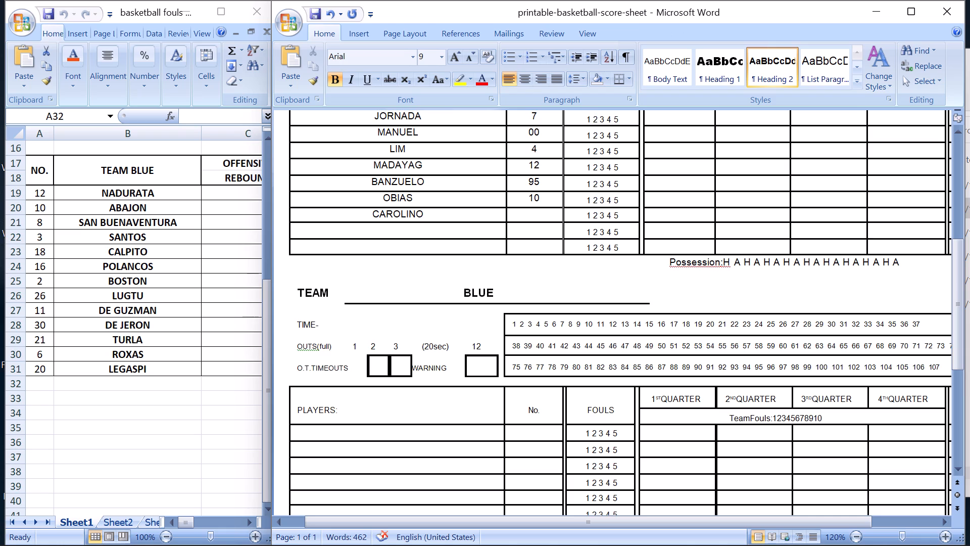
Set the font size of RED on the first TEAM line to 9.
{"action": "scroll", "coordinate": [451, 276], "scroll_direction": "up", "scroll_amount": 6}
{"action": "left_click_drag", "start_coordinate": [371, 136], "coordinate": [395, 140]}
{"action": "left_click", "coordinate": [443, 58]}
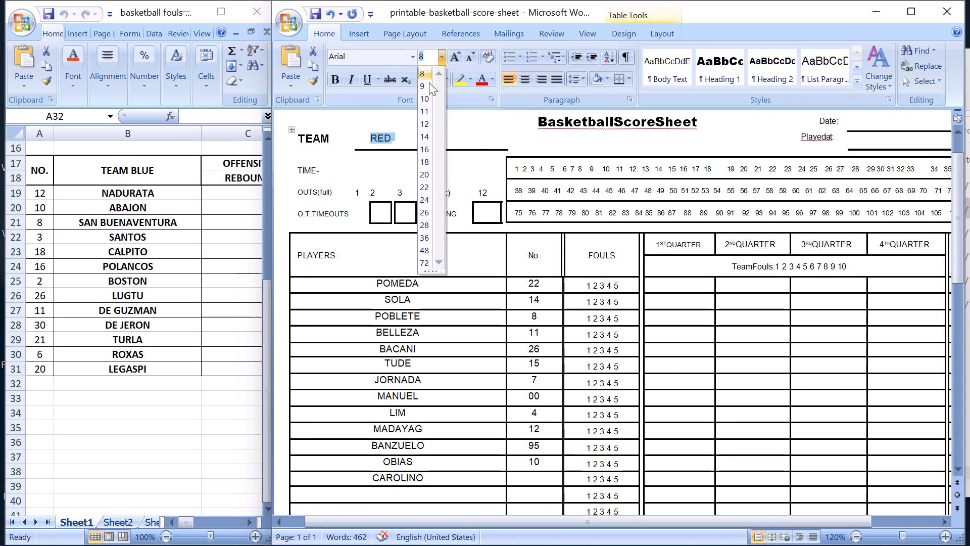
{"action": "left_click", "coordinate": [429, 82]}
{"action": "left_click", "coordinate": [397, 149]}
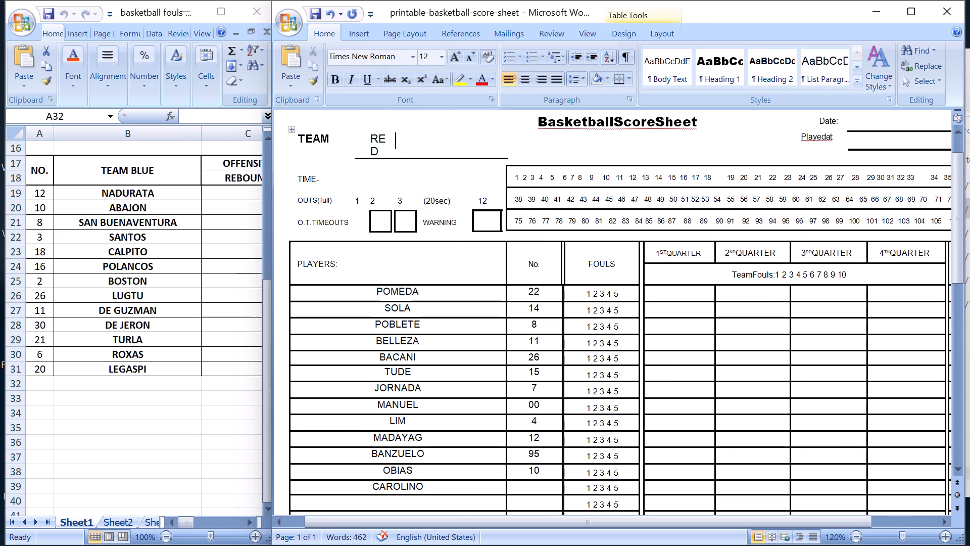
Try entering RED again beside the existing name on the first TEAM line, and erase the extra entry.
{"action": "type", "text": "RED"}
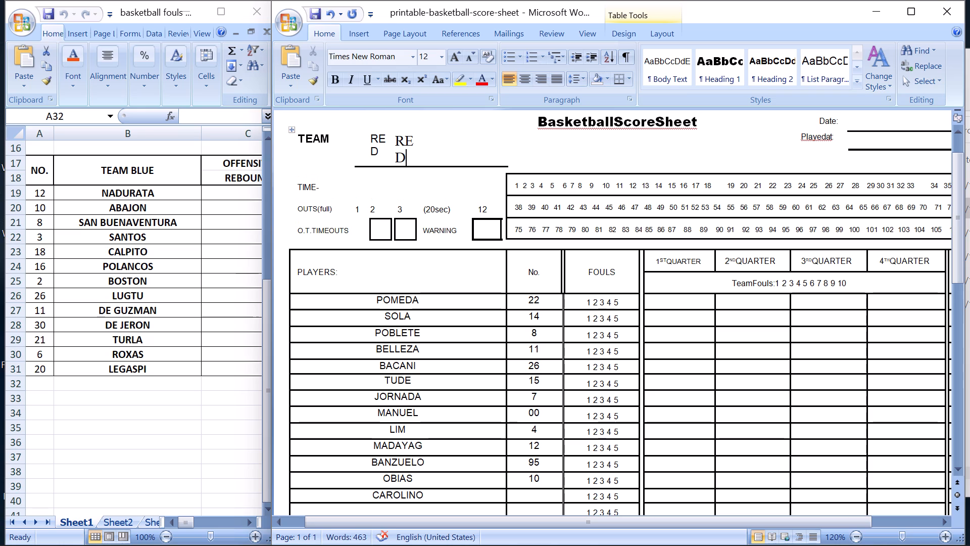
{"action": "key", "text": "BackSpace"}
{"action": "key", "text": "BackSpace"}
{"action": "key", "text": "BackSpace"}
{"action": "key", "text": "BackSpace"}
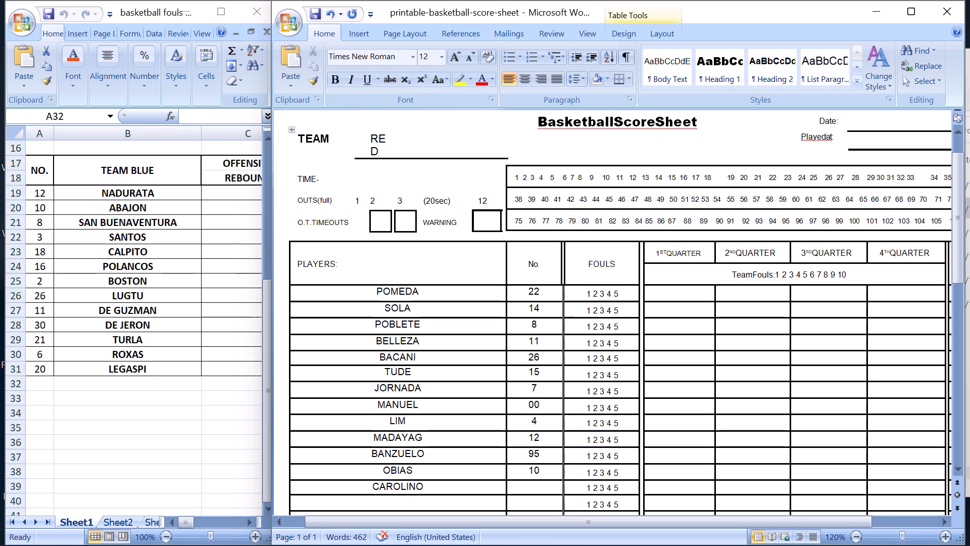
Delete the RED name from the first team's TEAM line.
{"action": "left_click_drag", "start_coordinate": [389, 147], "coordinate": [372, 136]}
{"action": "key", "text": "BackSpace"}
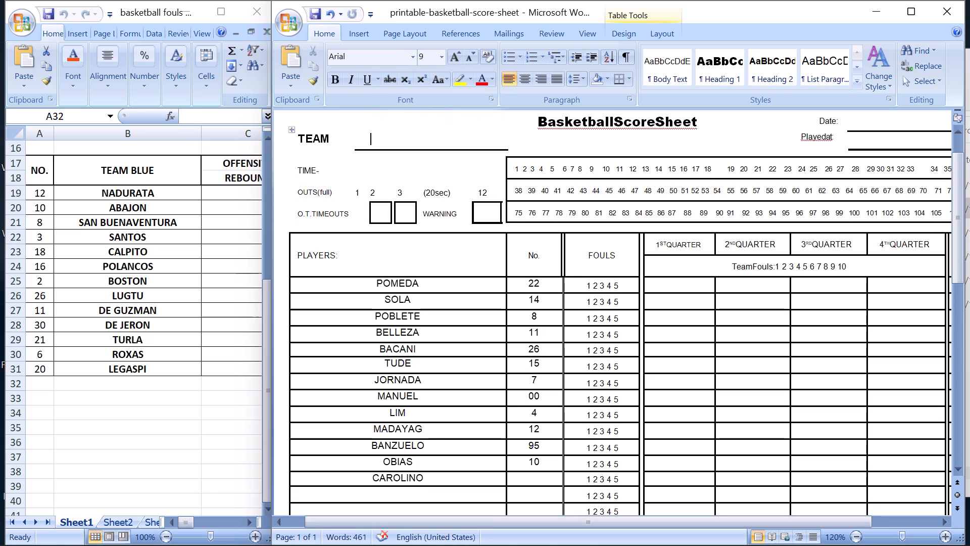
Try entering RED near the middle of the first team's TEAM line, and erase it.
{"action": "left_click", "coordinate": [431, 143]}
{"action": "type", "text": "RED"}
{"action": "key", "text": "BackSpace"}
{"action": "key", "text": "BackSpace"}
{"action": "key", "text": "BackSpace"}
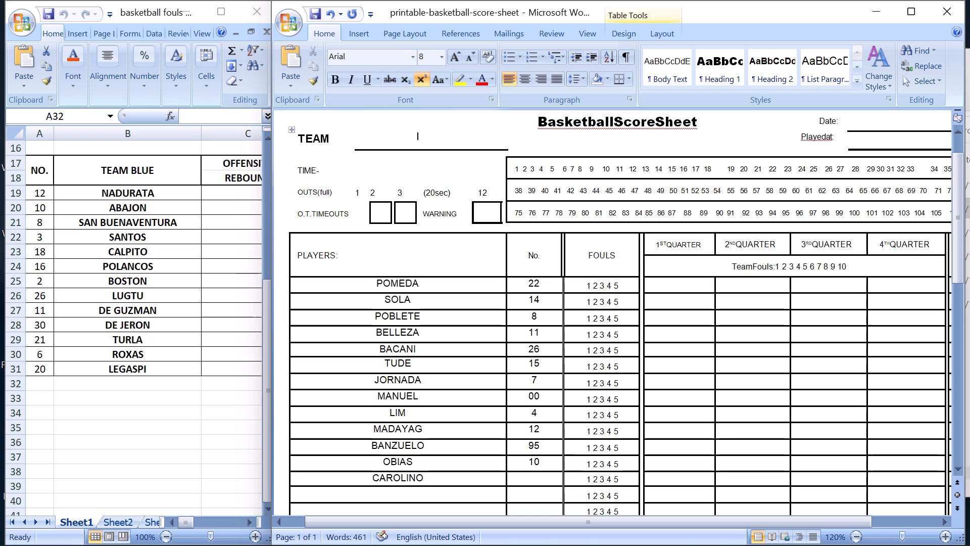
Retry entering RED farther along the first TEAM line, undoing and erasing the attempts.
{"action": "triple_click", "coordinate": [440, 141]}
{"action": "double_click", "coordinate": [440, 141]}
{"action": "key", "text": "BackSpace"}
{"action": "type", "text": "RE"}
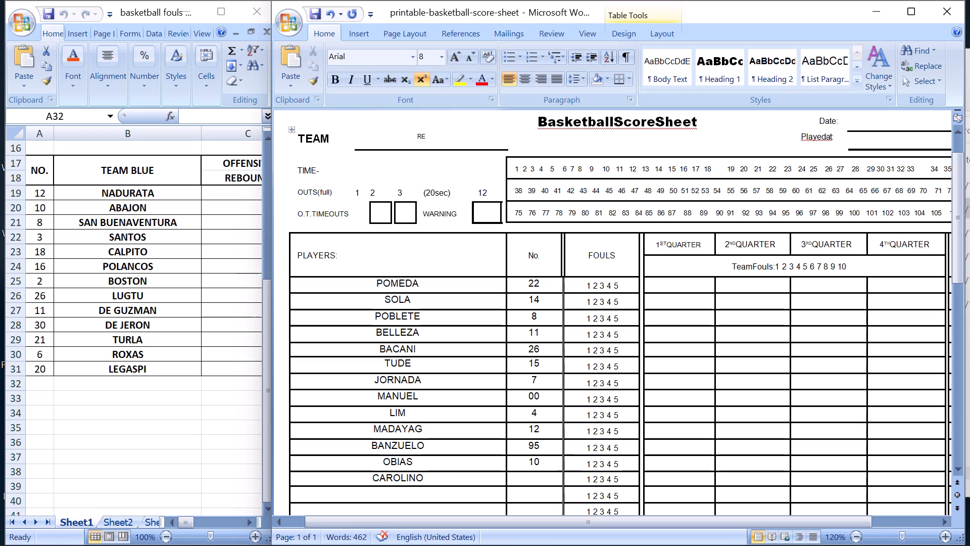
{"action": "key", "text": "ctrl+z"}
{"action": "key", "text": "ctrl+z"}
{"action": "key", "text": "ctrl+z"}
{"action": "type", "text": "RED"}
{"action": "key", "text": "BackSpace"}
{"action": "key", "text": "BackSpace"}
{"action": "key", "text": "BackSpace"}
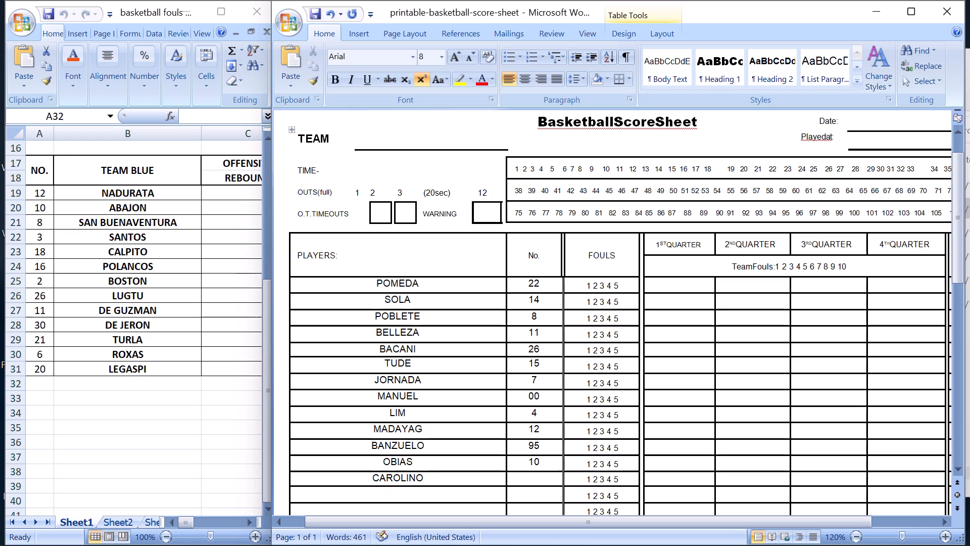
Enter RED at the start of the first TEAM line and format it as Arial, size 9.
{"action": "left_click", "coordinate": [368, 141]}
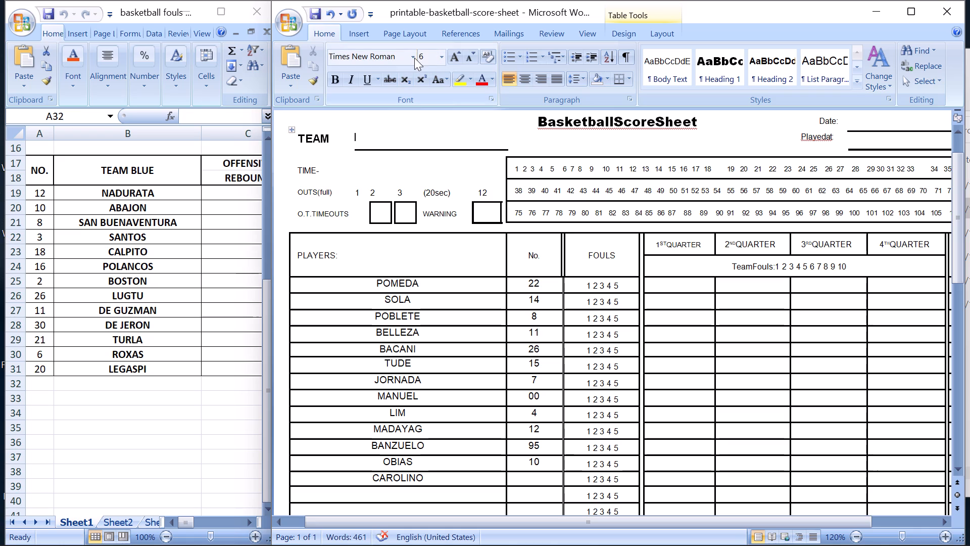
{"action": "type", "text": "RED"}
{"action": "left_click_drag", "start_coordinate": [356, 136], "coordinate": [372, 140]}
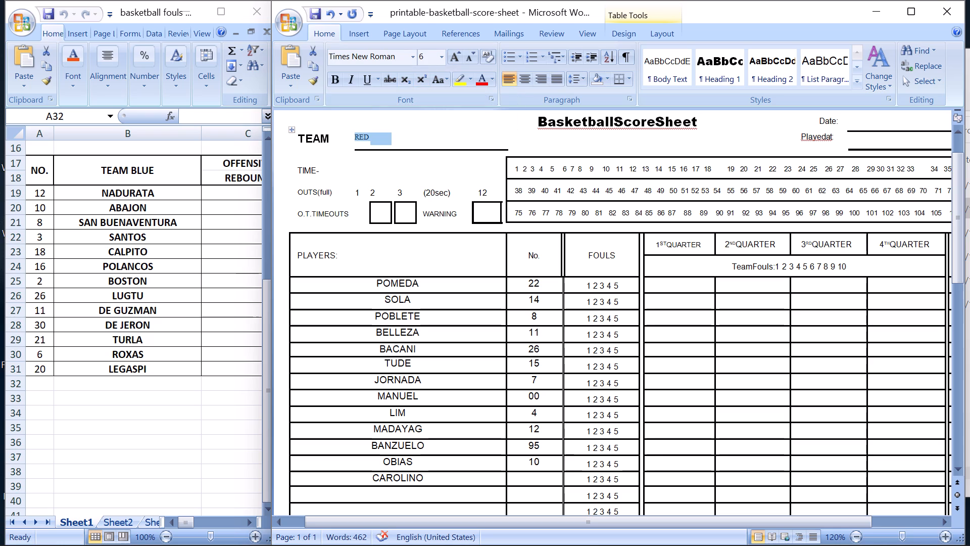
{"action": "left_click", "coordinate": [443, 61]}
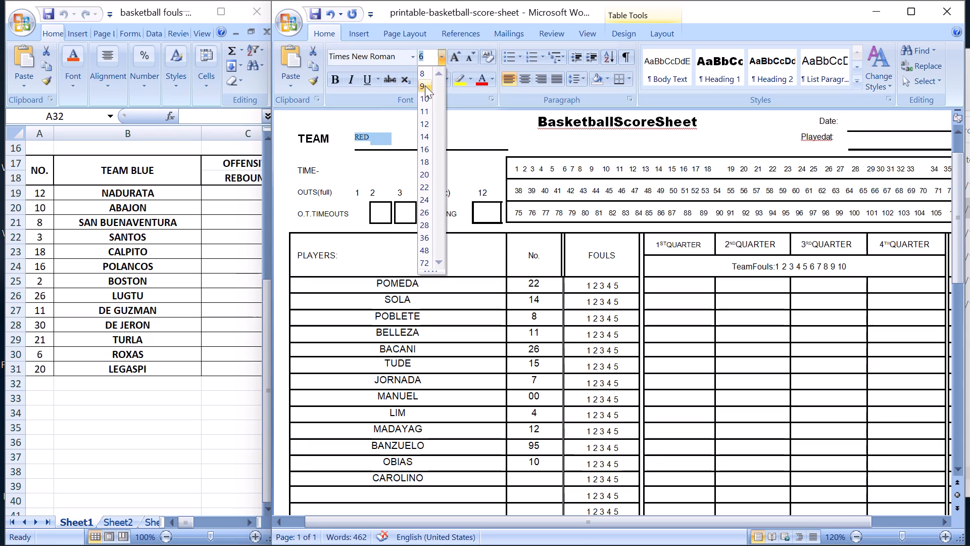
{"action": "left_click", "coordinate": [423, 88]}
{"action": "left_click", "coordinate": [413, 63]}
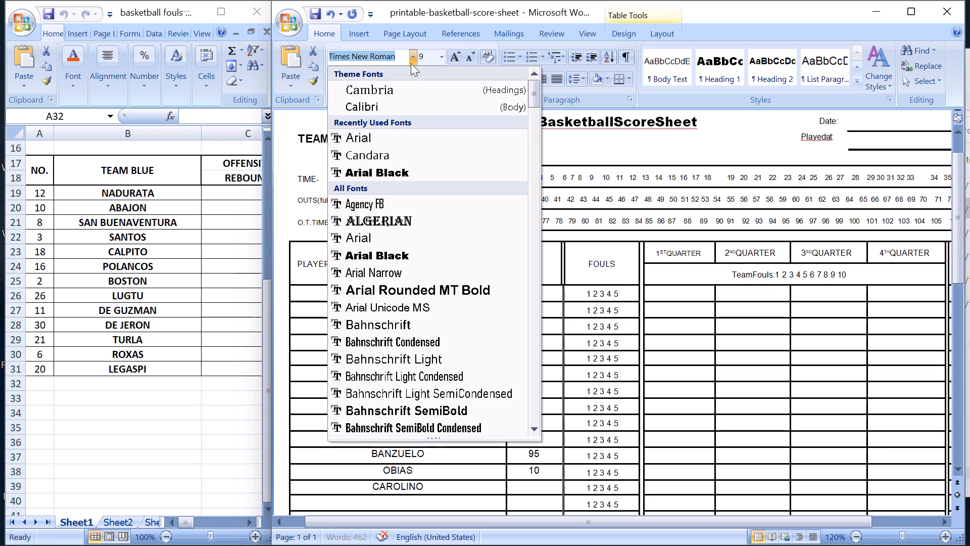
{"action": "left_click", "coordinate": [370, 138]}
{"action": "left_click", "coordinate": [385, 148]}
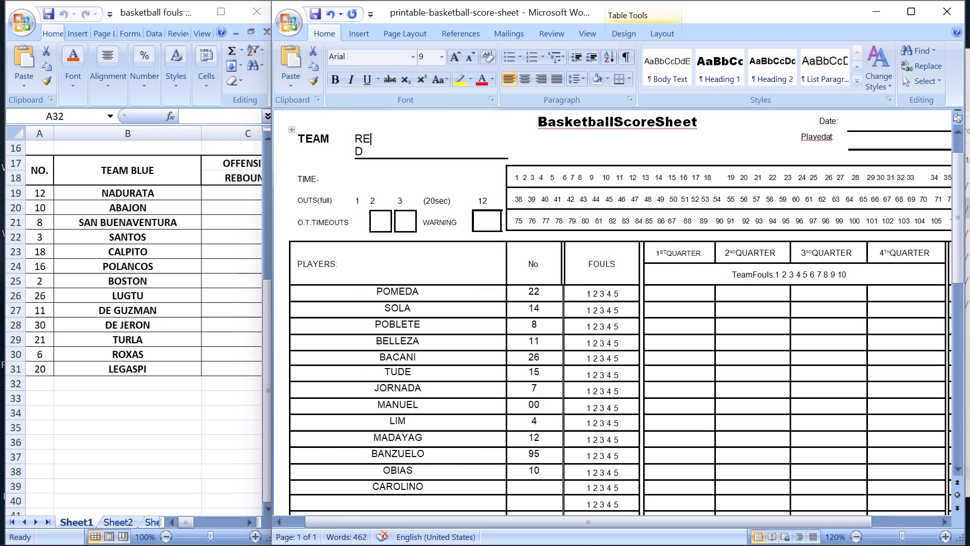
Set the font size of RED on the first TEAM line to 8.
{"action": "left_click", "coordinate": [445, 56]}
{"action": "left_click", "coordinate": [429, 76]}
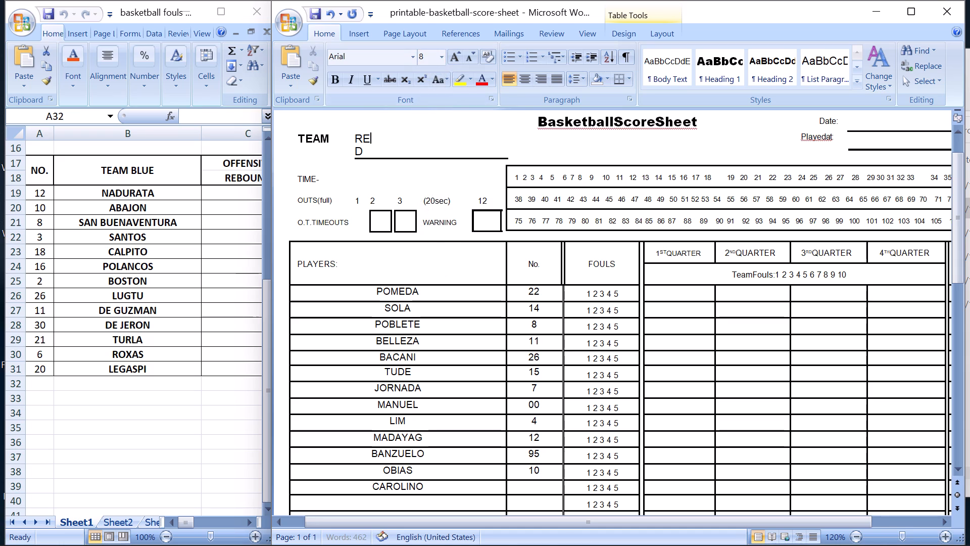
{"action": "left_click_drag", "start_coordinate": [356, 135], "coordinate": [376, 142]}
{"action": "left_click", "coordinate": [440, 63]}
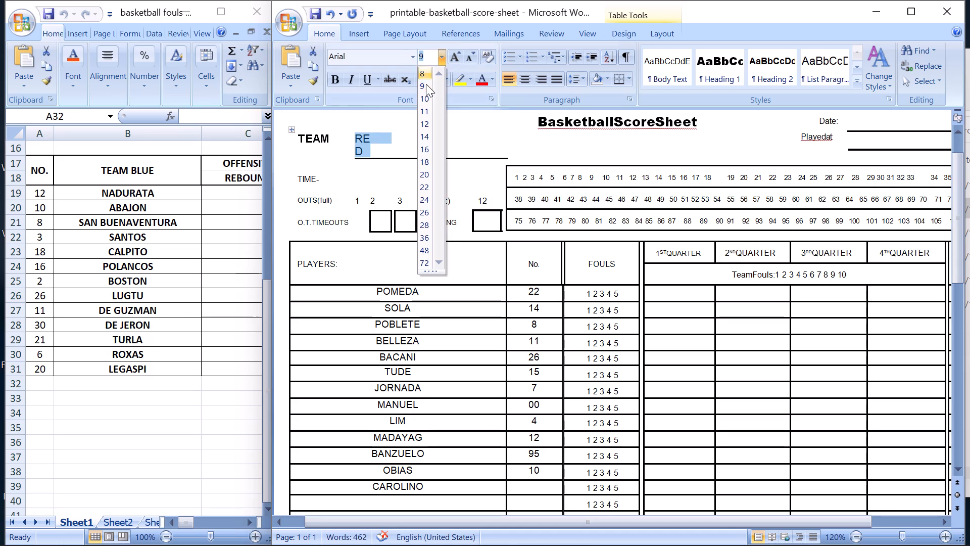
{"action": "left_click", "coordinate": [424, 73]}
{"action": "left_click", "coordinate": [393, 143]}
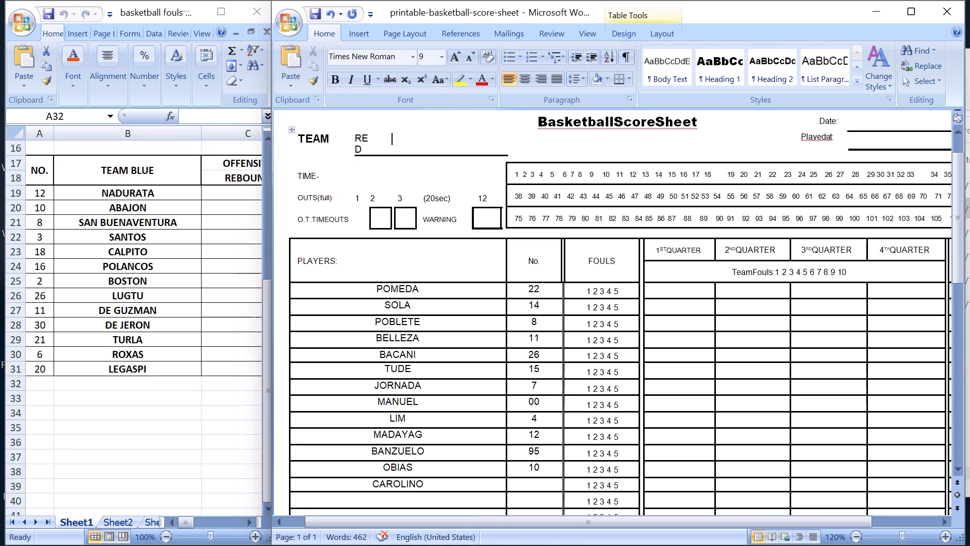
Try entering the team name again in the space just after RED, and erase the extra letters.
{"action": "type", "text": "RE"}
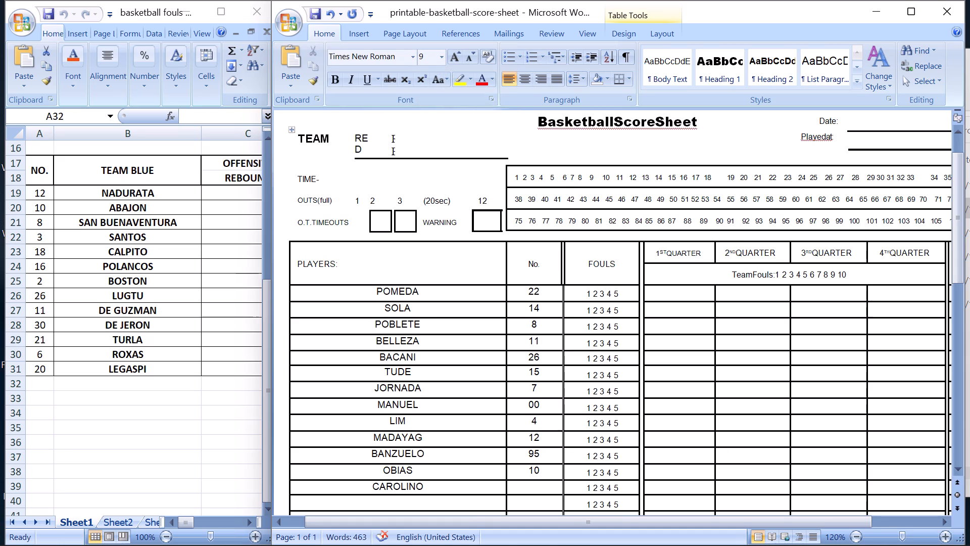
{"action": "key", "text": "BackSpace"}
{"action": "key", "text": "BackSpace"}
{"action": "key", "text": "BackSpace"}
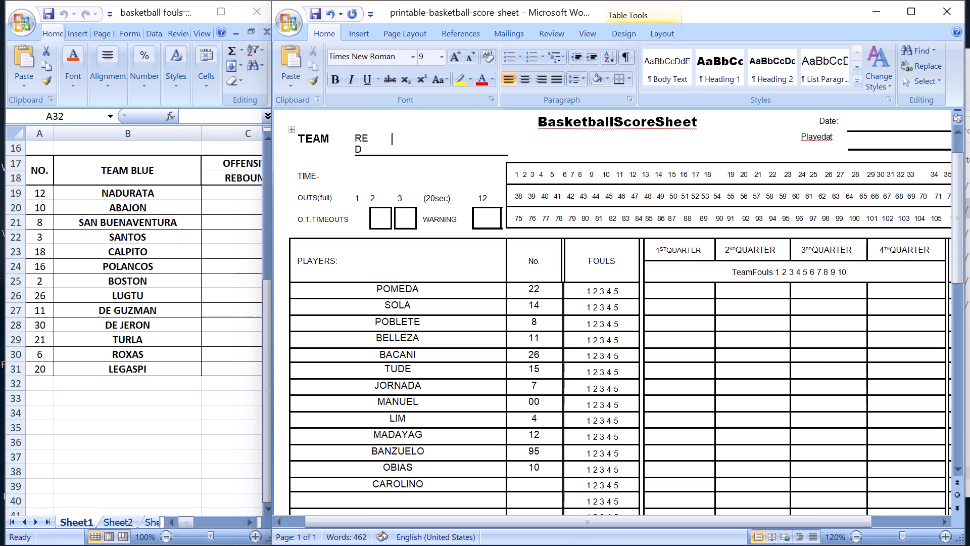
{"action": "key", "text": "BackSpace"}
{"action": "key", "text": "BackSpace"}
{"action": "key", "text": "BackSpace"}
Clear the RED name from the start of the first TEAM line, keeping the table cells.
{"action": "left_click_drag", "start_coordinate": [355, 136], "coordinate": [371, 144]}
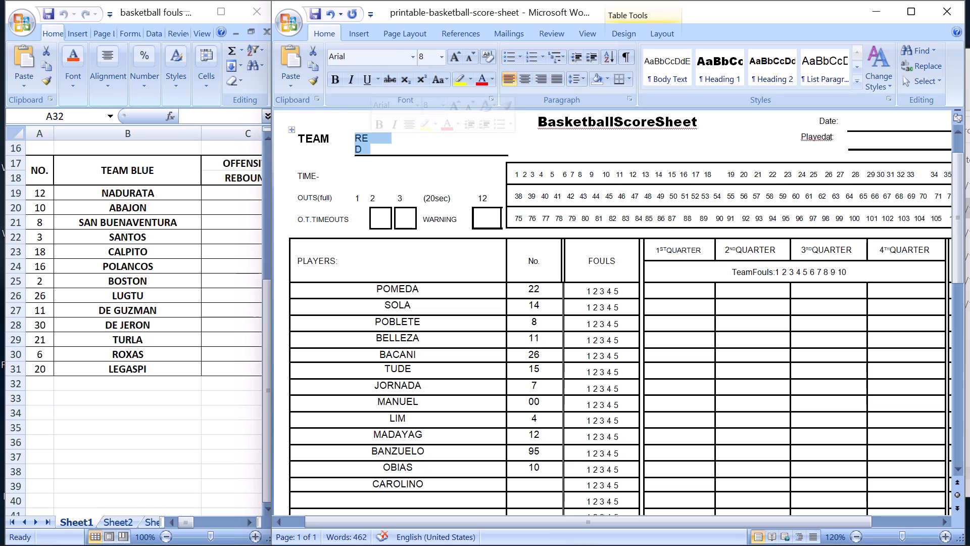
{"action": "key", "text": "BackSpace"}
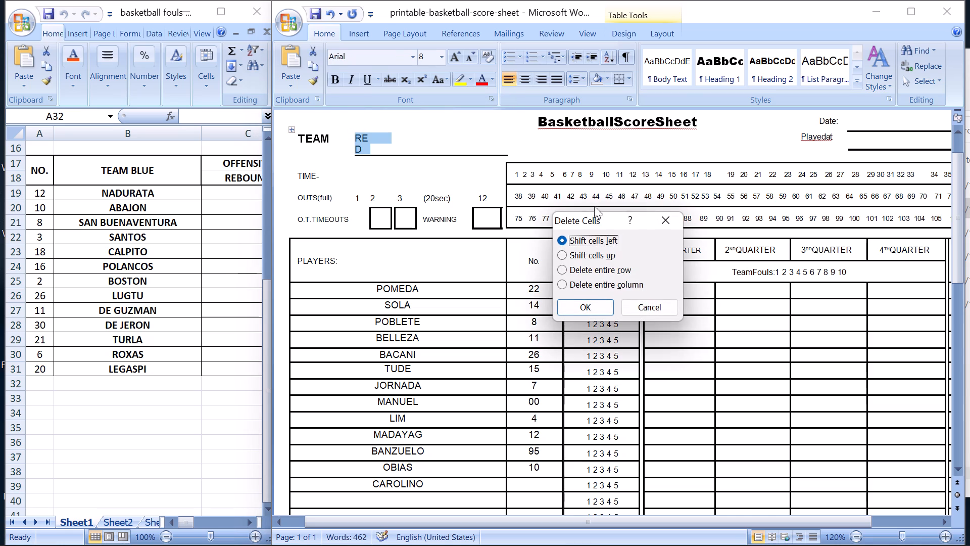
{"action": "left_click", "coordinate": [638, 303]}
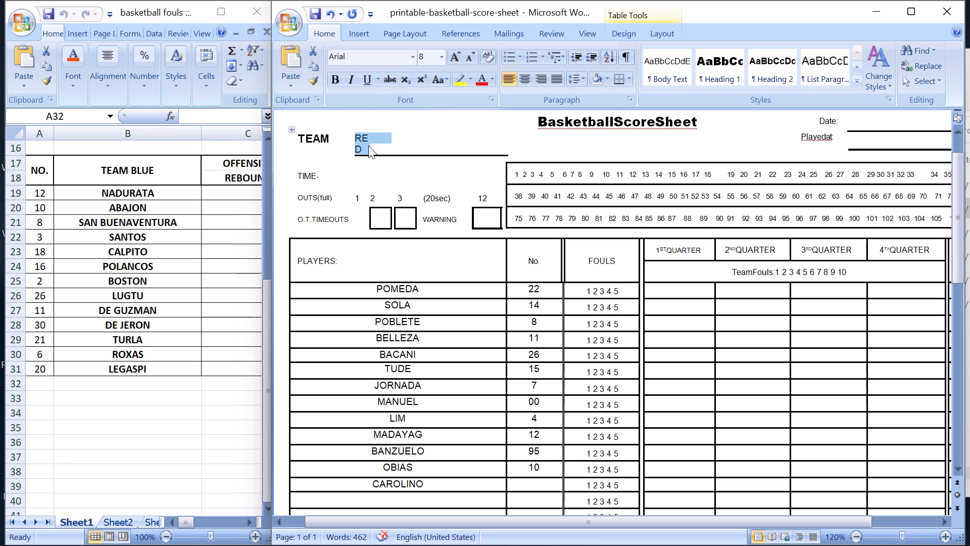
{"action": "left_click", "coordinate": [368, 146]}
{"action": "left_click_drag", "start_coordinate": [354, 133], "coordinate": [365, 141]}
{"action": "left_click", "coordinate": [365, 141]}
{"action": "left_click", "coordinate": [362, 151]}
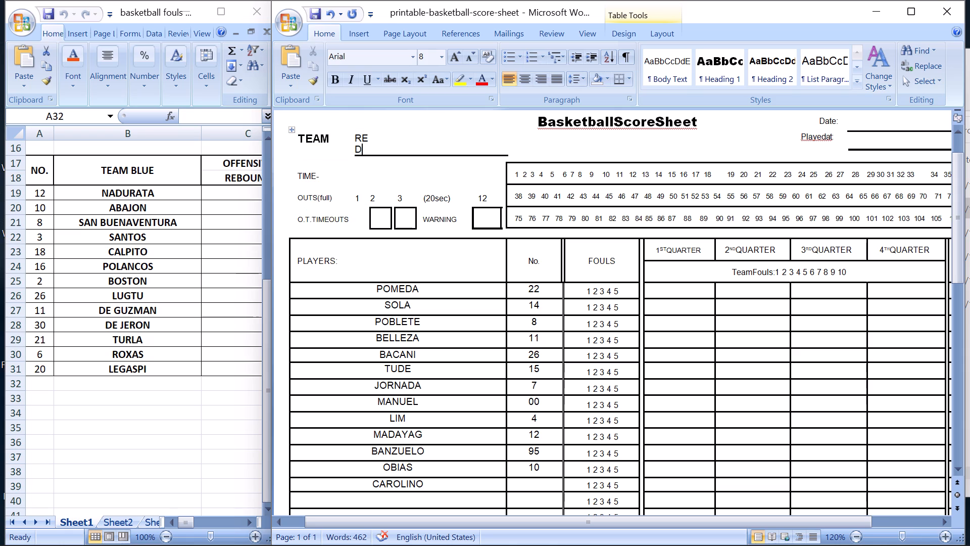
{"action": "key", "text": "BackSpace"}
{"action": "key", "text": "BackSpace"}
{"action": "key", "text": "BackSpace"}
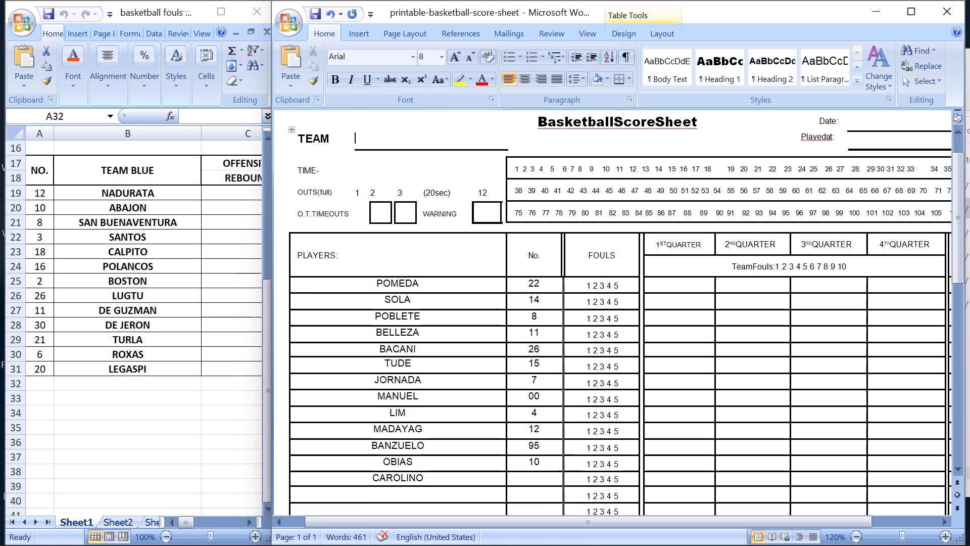
Enter RED in the middle of the first TEAM line and format it as Arial, size 8.
{"action": "left_click", "coordinate": [399, 139]}
{"action": "type", "text": "RED"}
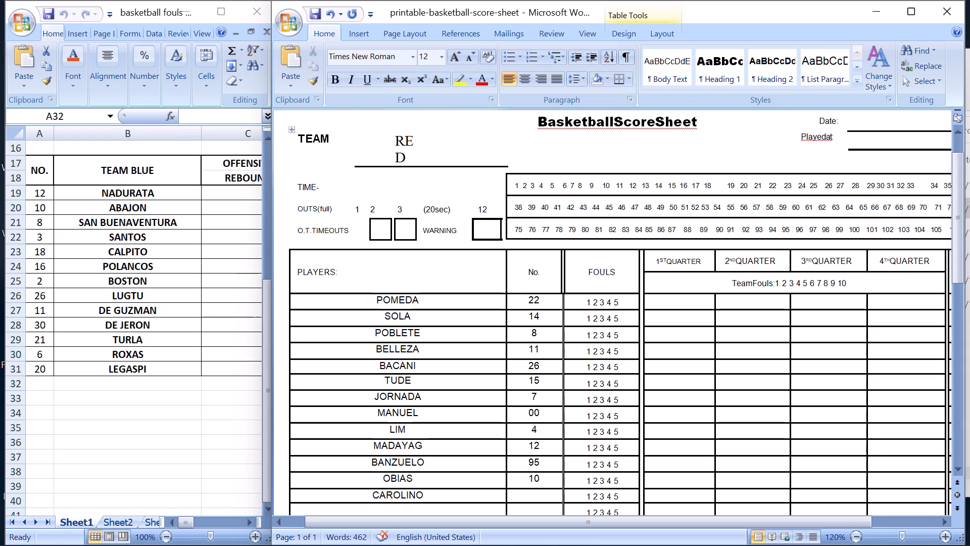
{"action": "left_click_drag", "start_coordinate": [393, 138], "coordinate": [411, 145]}
{"action": "left_click", "coordinate": [443, 59]}
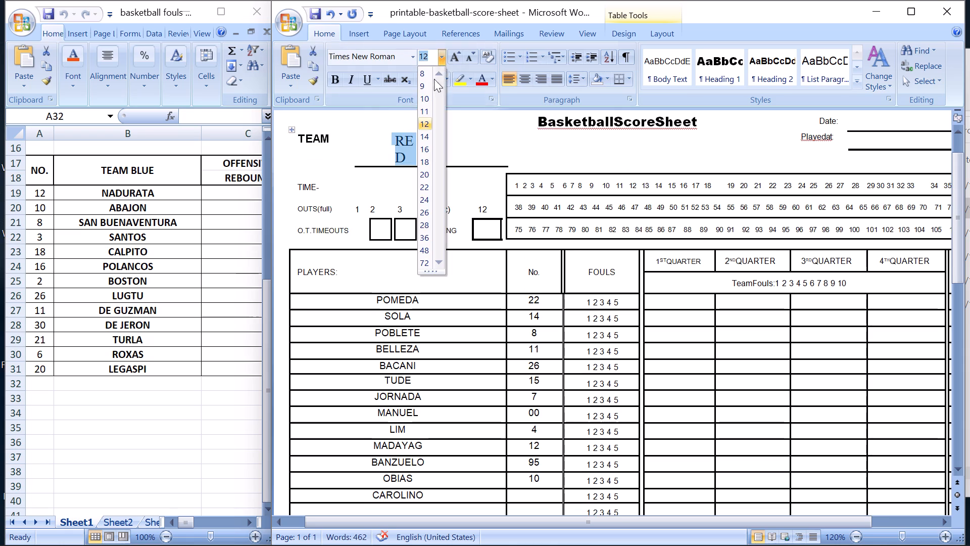
{"action": "left_click", "coordinate": [428, 76]}
{"action": "left_click", "coordinate": [439, 58]}
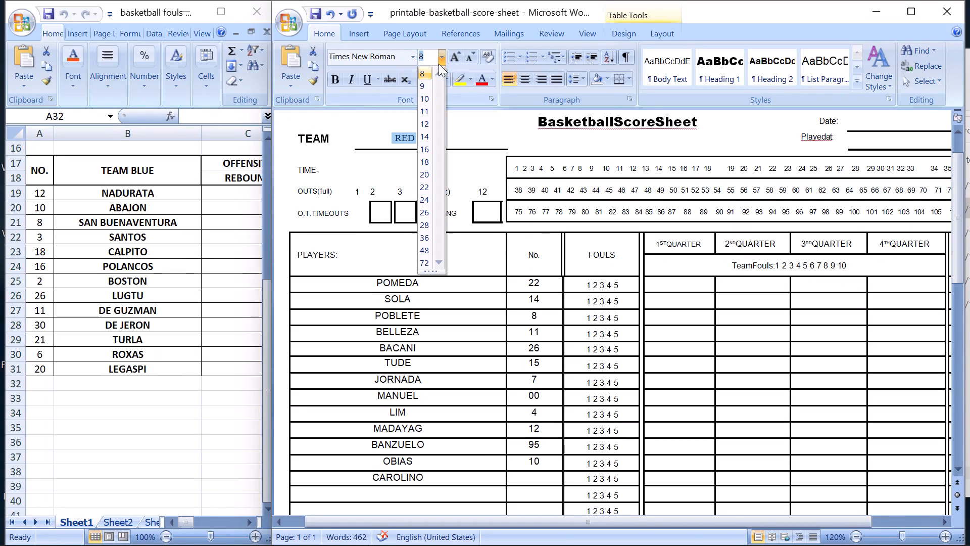
{"action": "left_click", "coordinate": [427, 87]}
{"action": "left_click", "coordinate": [412, 57]}
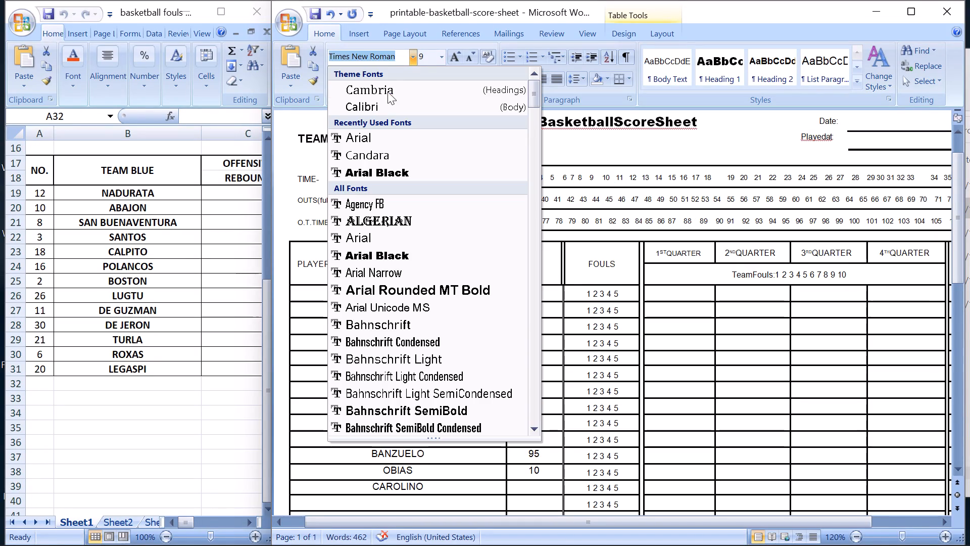
{"action": "left_click", "coordinate": [372, 134]}
{"action": "left_click", "coordinate": [445, 60]}
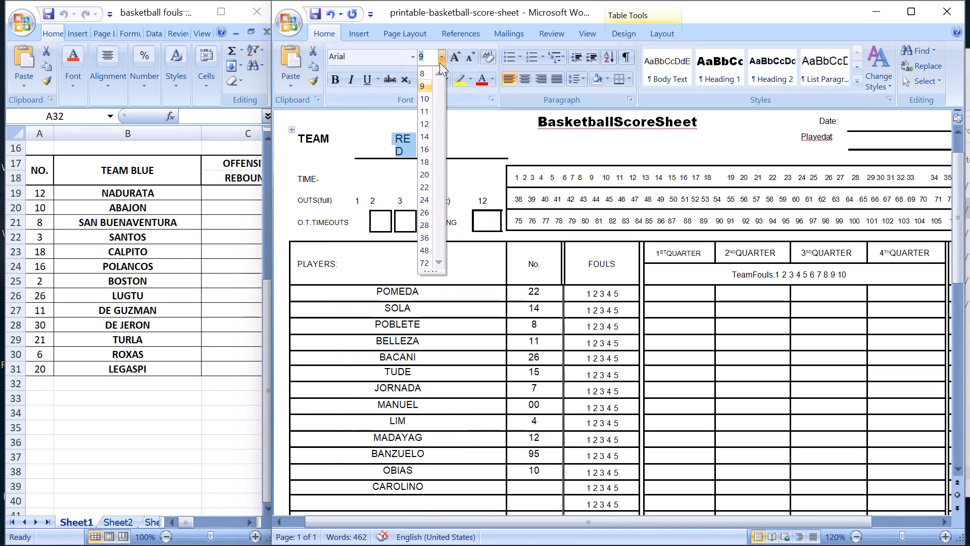
{"action": "left_click", "coordinate": [424, 72]}
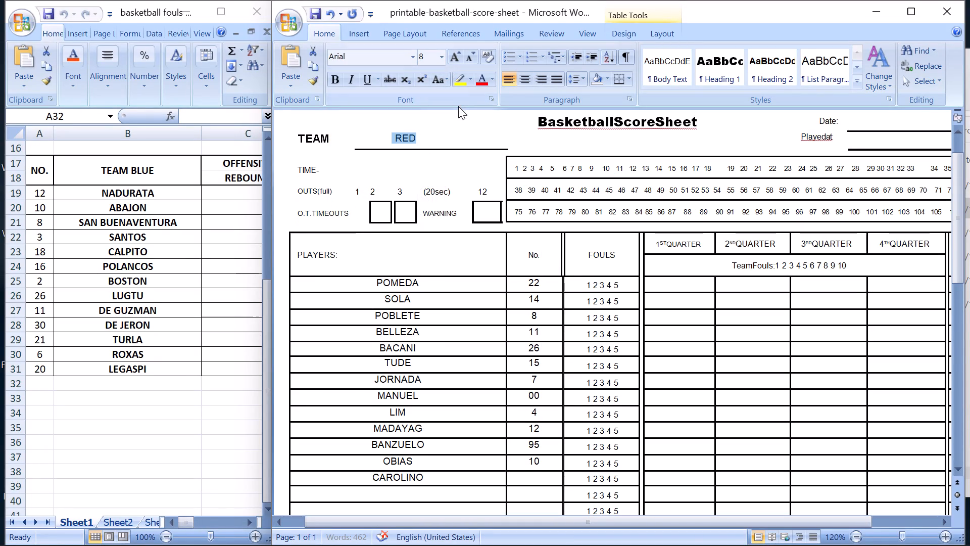
Make RED on the first TEAM line bold, matching the BLUE team name on the second TEAM line.
{"action": "scroll", "coordinate": [486, 169], "scroll_direction": "down", "scroll_amount": 6}
{"action": "scroll", "coordinate": [507, 215], "scroll_direction": "down", "scroll_amount": 1}
{"action": "scroll", "coordinate": [507, 214], "scroll_direction": "up", "scroll_amount": 3}
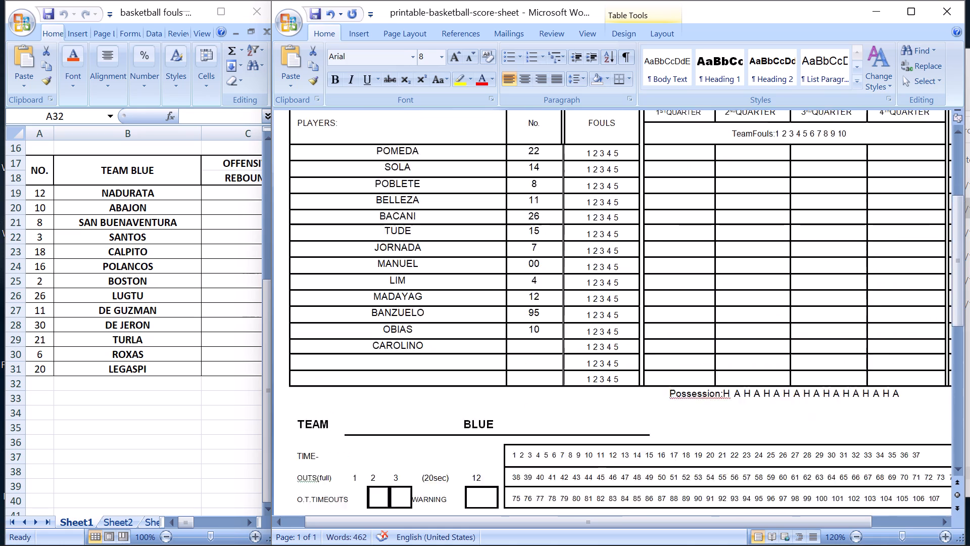
{"action": "scroll", "coordinate": [507, 214], "scroll_direction": "up", "scroll_amount": 5}
{"action": "key", "text": "ctrl+b"}
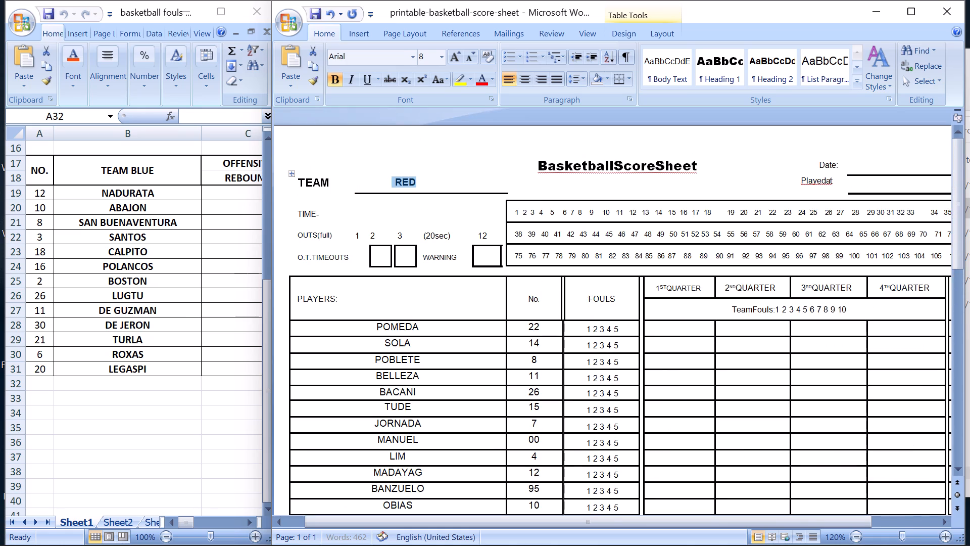
{"action": "scroll", "coordinate": [491, 219], "scroll_direction": "down", "scroll_amount": 10}
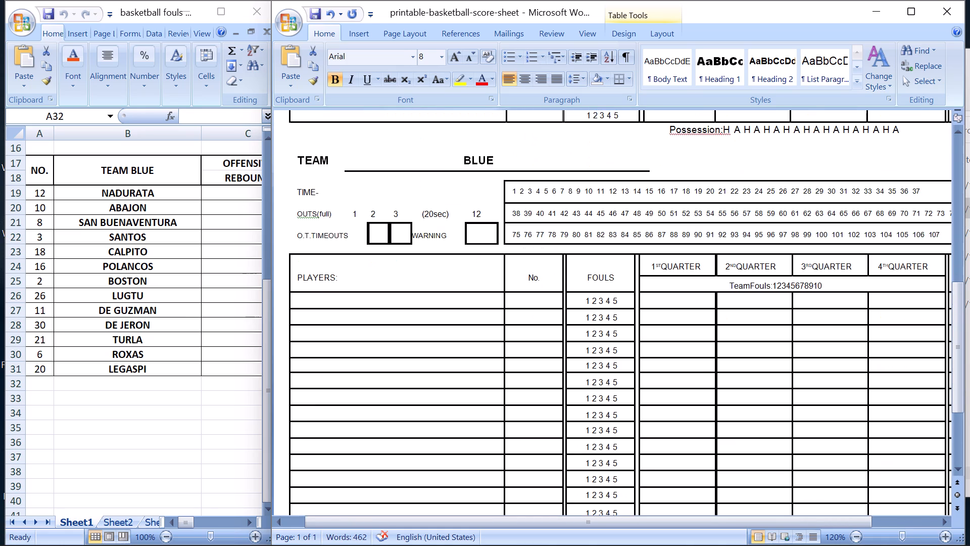
{"action": "left_click", "coordinate": [365, 296]}
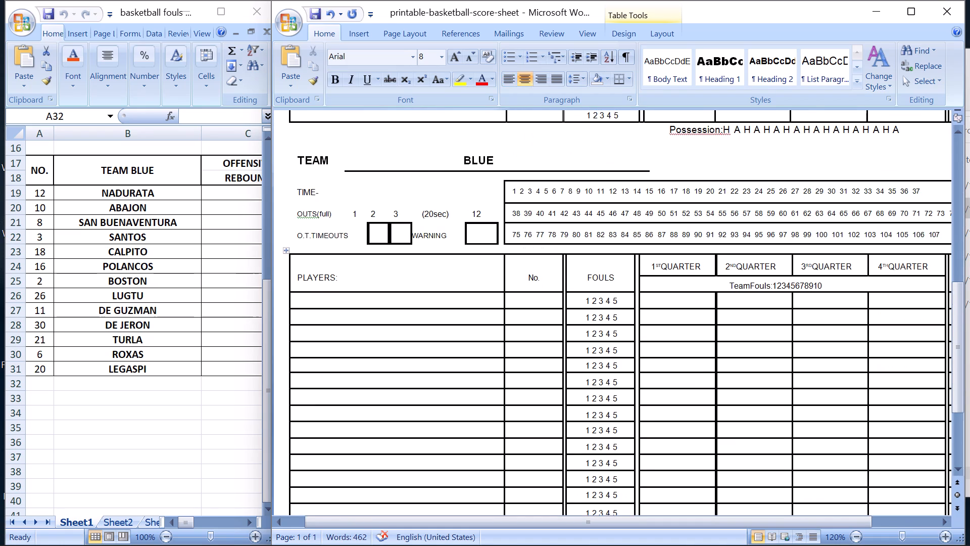
{"action": "type", "text": "NADURATA"}
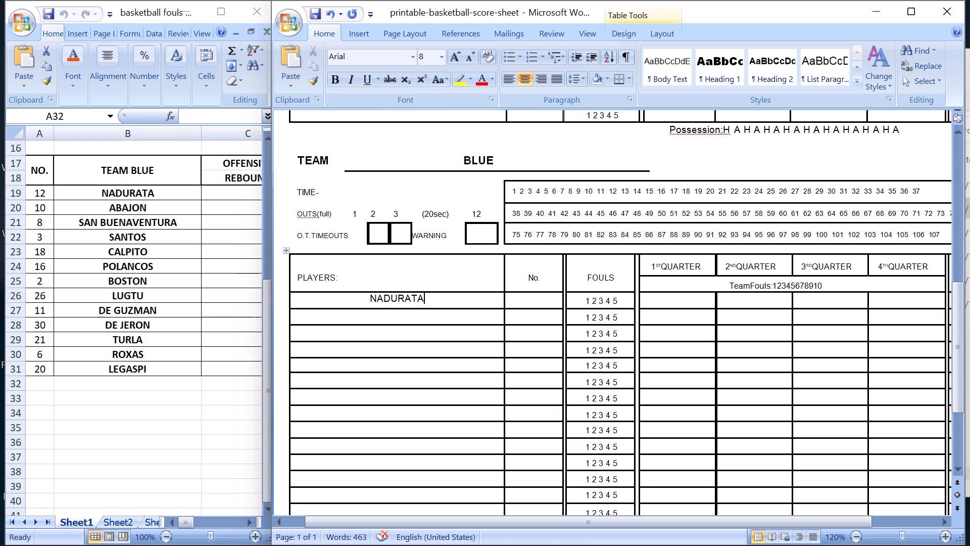
{"action": "left_click", "coordinate": [414, 309]}
{"action": "left_click", "coordinate": [414, 322]}
{"action": "type", "text": "ABAJON"}
{"action": "scroll", "coordinate": [414, 322], "scroll_direction": "down", "scroll_amount": 2}
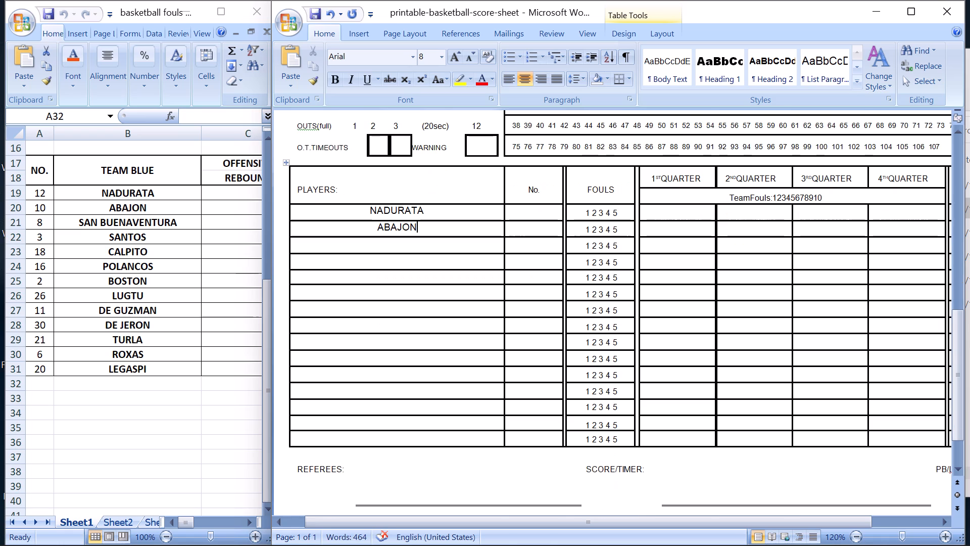
{"action": "left_click", "coordinate": [393, 247]}
{"action": "type", "text": "SAN BUENAVENTURA"}
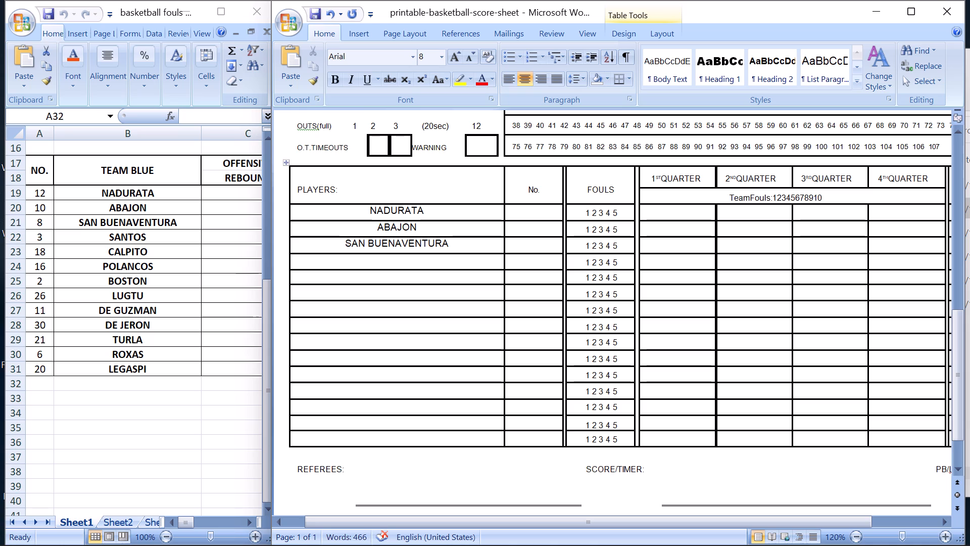
{"action": "left_click", "coordinate": [401, 264]}
{"action": "type", "text": "SANTOS"}
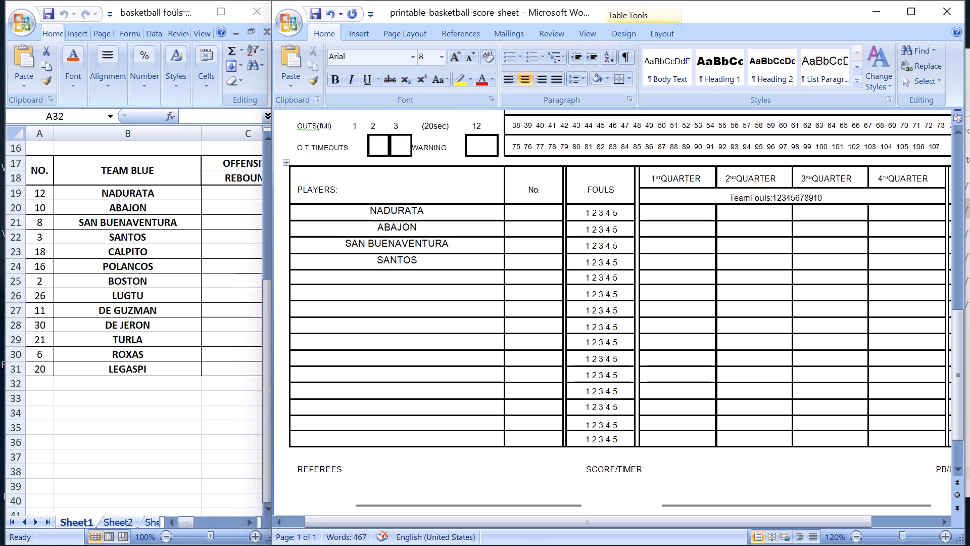
{"action": "left_click", "coordinate": [406, 274]}
{"action": "type", "text": "CALPITO"}
{"action": "left_click", "coordinate": [408, 297]}
{"action": "type", "text": "POLANCOS"}
{"action": "left_click", "coordinate": [407, 312]}
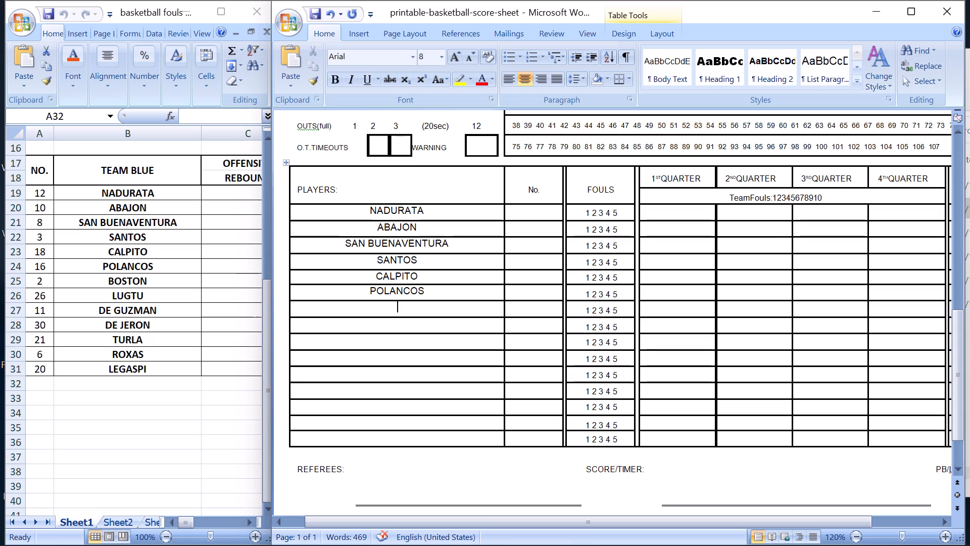
{"action": "type", "text": "BOSTON"}
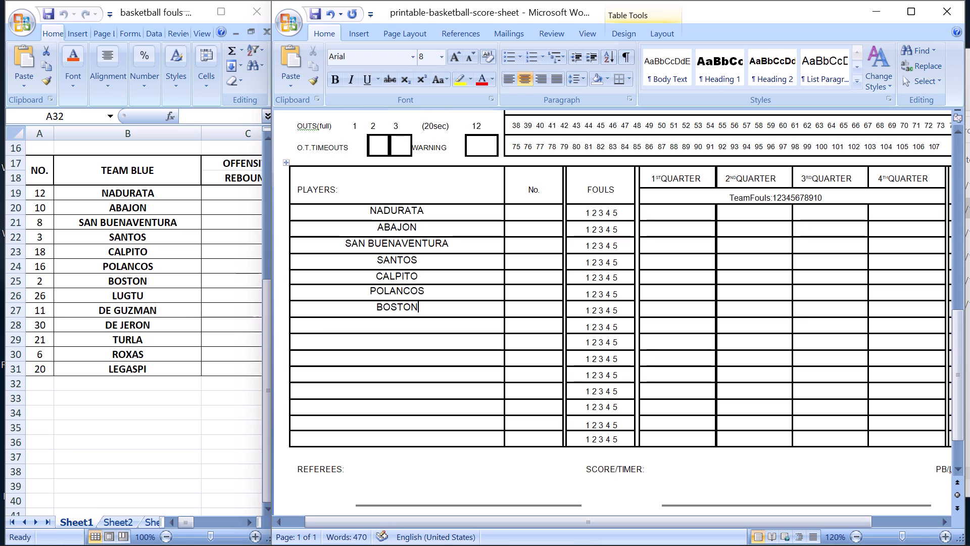
{"action": "left_click", "coordinate": [406, 321]}
{"action": "type", "text": "LUGTU"}
Enter DE GUZMAN, DE JERON, TURLA, ROXAS and LEGASPI in the ninth to thirteenth player rows of the BLUE team table.
{"action": "left_click", "coordinate": [406, 339]}
{"action": "type", "text": "DE GUZMAN"}
{"action": "left_click", "coordinate": [404, 362]}
{"action": "type", "text": "DE JERON"}
{"action": "left_click", "coordinate": [406, 376]}
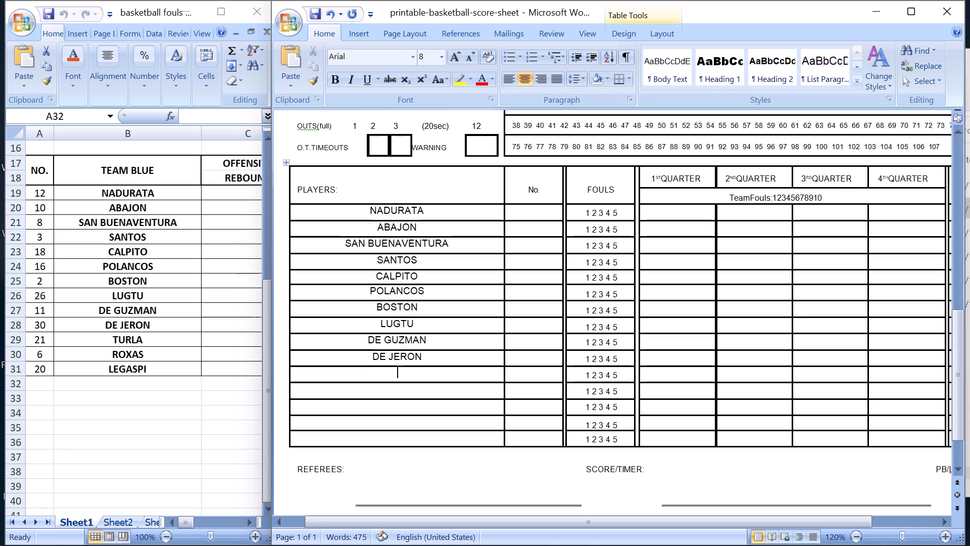
{"action": "type", "text": "TURLA"}
{"action": "left_click", "coordinate": [406, 387]}
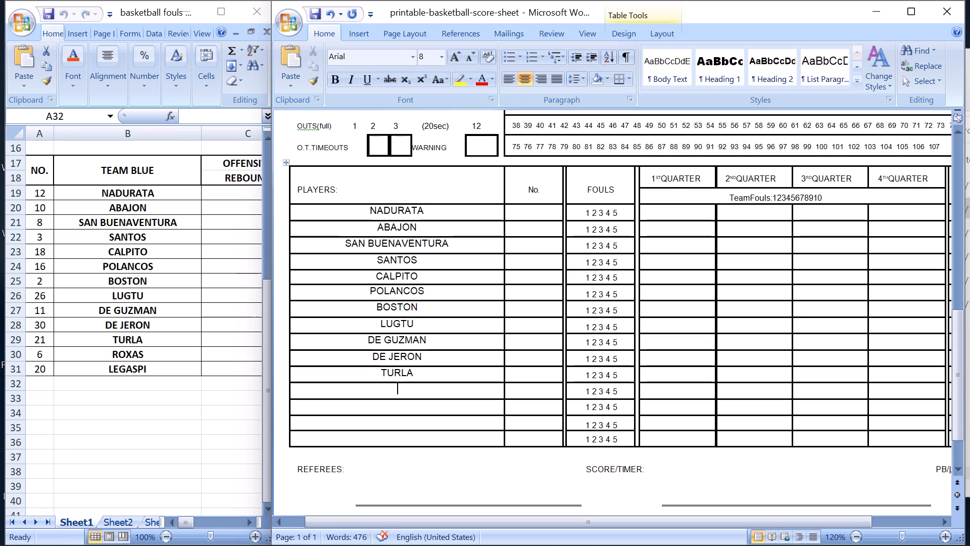
{"action": "type", "text": "ROXAS"}
{"action": "left_click", "coordinate": [407, 411]}
{"action": "type", "text": "LEGASPI"}
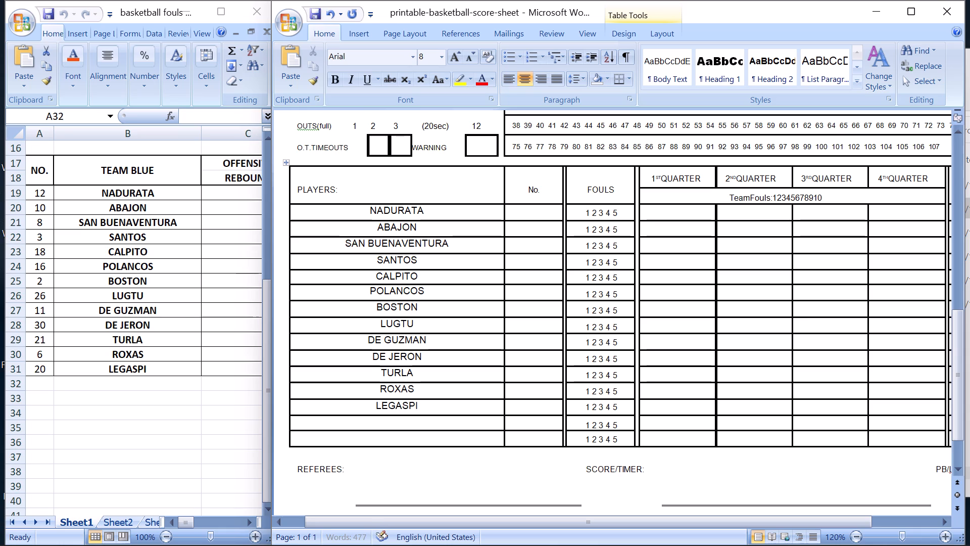
{"action": "left_click", "coordinate": [535, 213]}
{"action": "key", "text": "1"}
{"action": "key", "text": "2"}
{"action": "left_click", "coordinate": [533, 228]}
{"action": "type", "text": "19"}
{"action": "key", "text": "BackSpace"}
{"action": "key", "text": "0"}
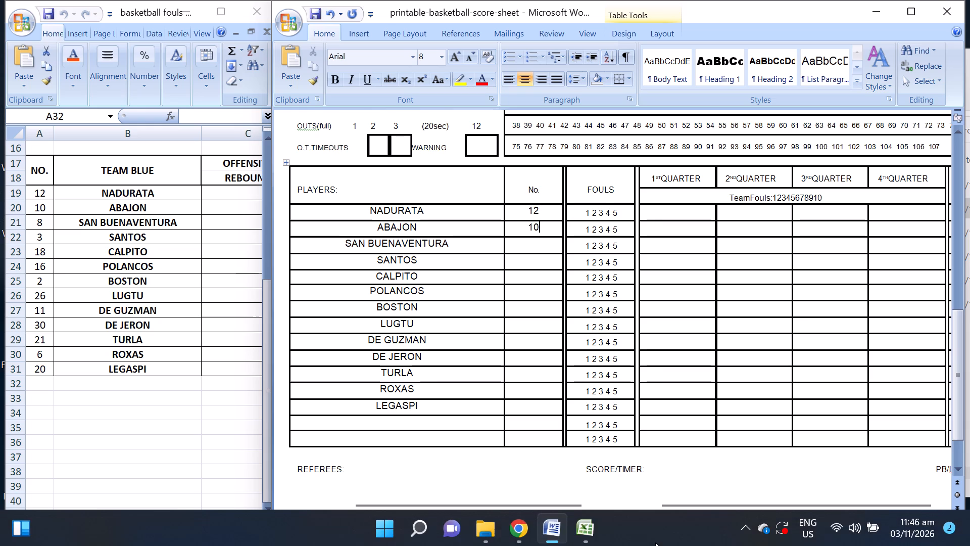
{"action": "left_click", "coordinate": [534, 248]}
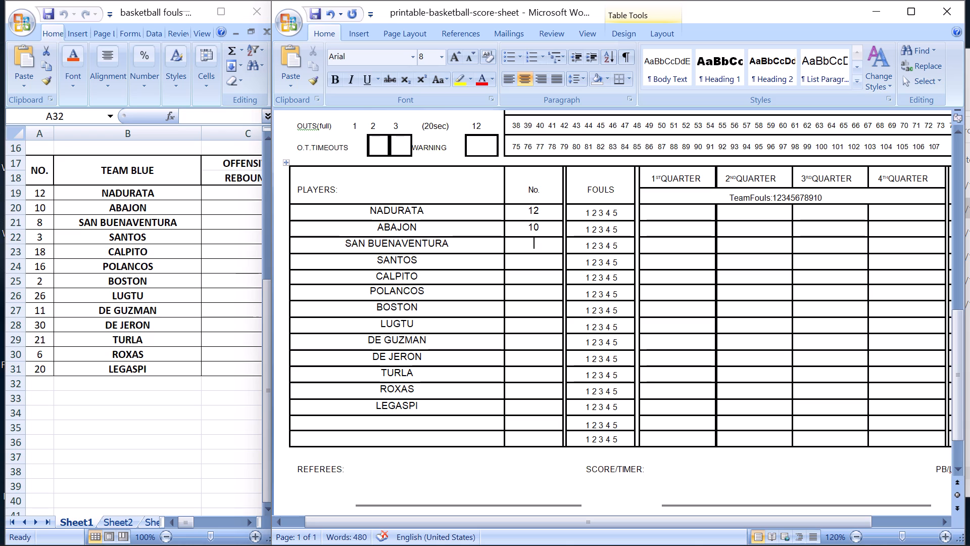
{"action": "key", "text": "8"}
{"action": "left_click", "coordinate": [535, 262]}
{"action": "key", "text": "3"}
{"action": "left_click", "coordinate": [533, 276]}
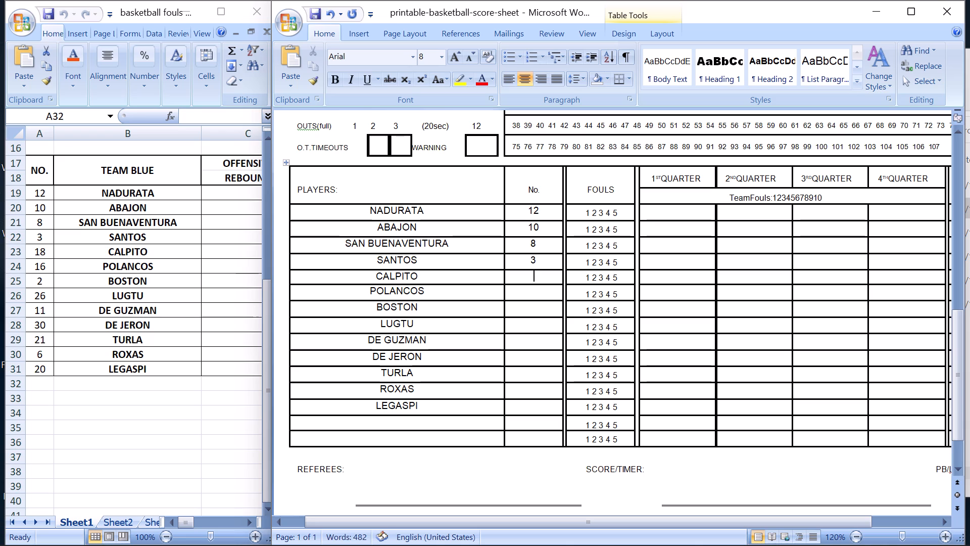
{"action": "type", "text": "18"}
{"action": "left_click", "coordinate": [541, 290]}
{"action": "type", "text": "16"}
{"action": "left_click", "coordinate": [529, 309]}
{"action": "key", "text": "2"}
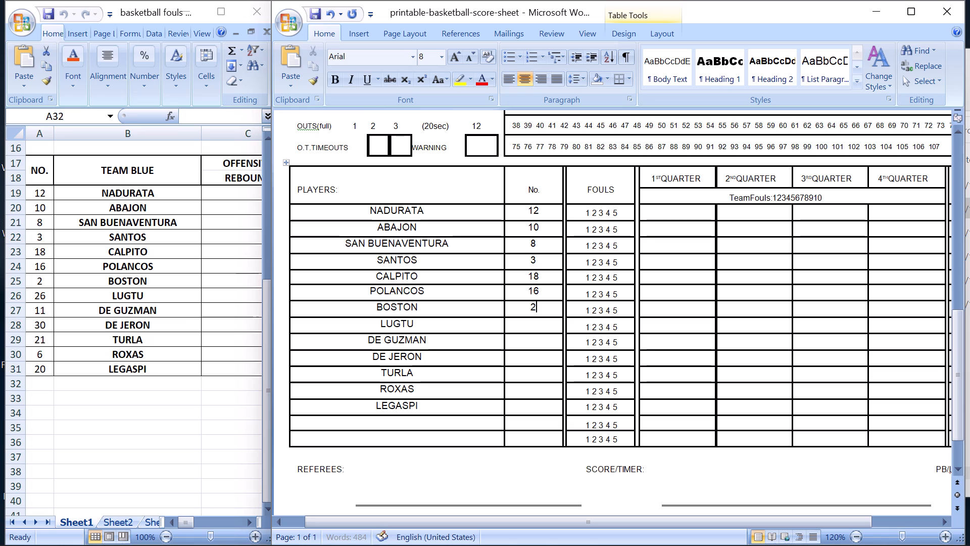
{"action": "left_click", "coordinate": [538, 325]}
{"action": "type", "text": "26"}
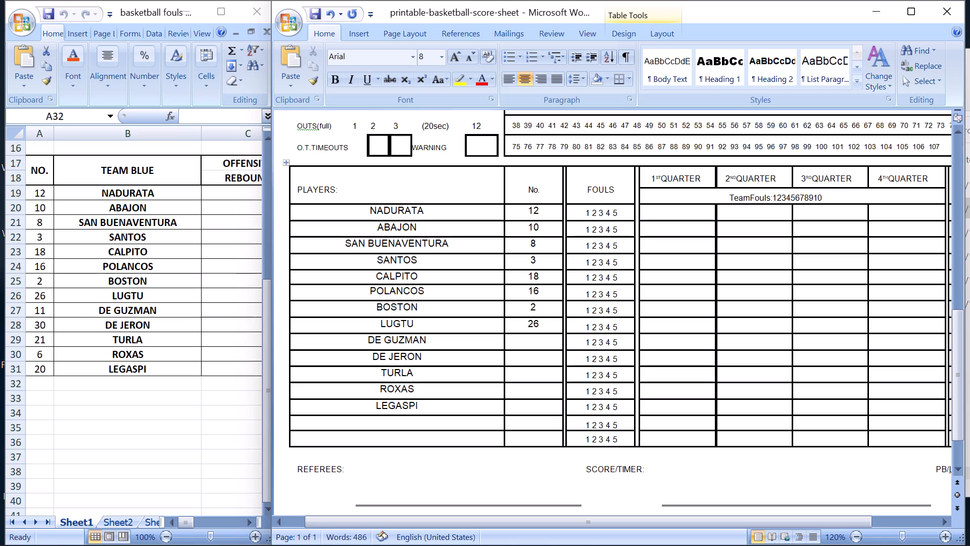
Enter BLUE team jersey numbers 11 for DE GUZMAN, 30 for DE JERON, 21 for TURLA, 6 for ROXAS and 20 for LEGASPI.
{"action": "left_click", "coordinate": [536, 337]}
{"action": "type", "text": "11"}
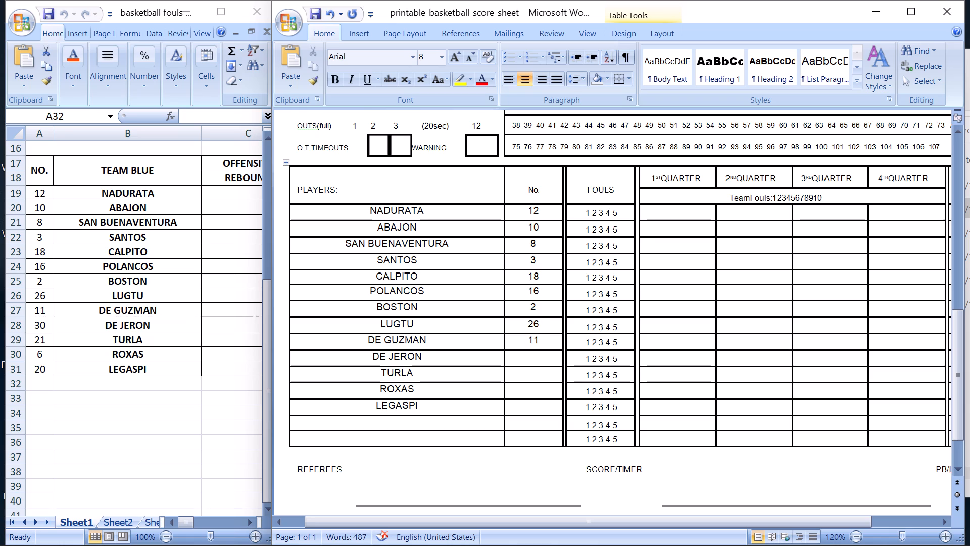
{"action": "left_click", "coordinate": [536, 362]}
{"action": "type", "text": "30"}
{"action": "left_click", "coordinate": [537, 377]}
{"action": "type", "text": "21"}
{"action": "left_click", "coordinate": [536, 390]}
{"action": "key", "text": "6"}
{"action": "left_click", "coordinate": [536, 404]}
{"action": "type", "text": "20"}
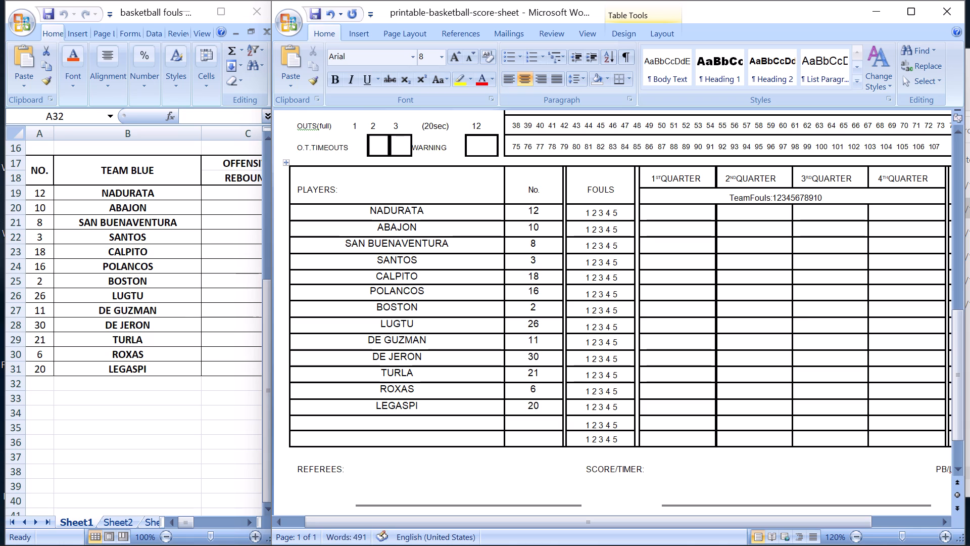
Save the score sheet as RED VS BLUE in the desktop's NOVEMBER 5 folder, and close it and the basketball fouls workbook.
{"action": "scroll", "coordinate": [536, 404], "scroll_direction": "up", "scroll_amount": 11}
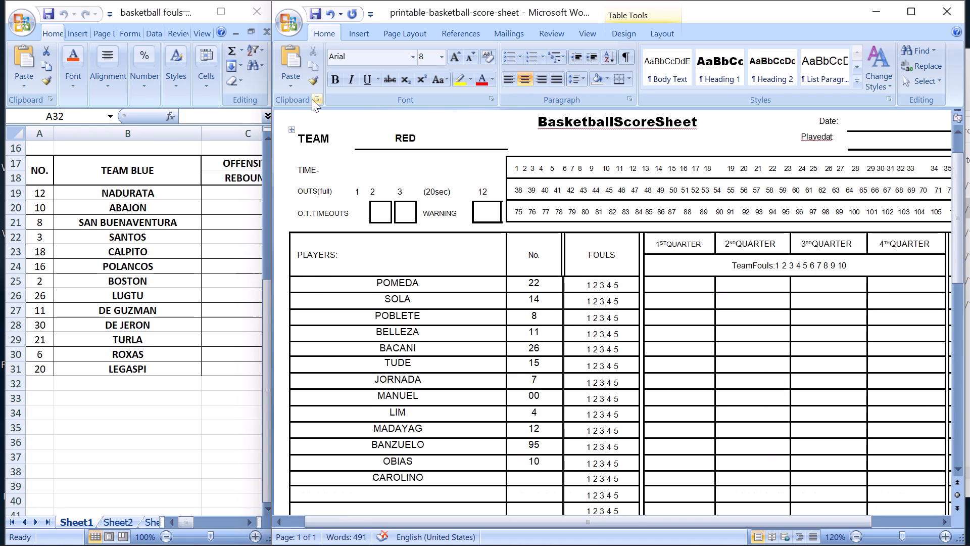
{"action": "left_click", "coordinate": [282, 23]}
{"action": "left_click", "coordinate": [310, 145]}
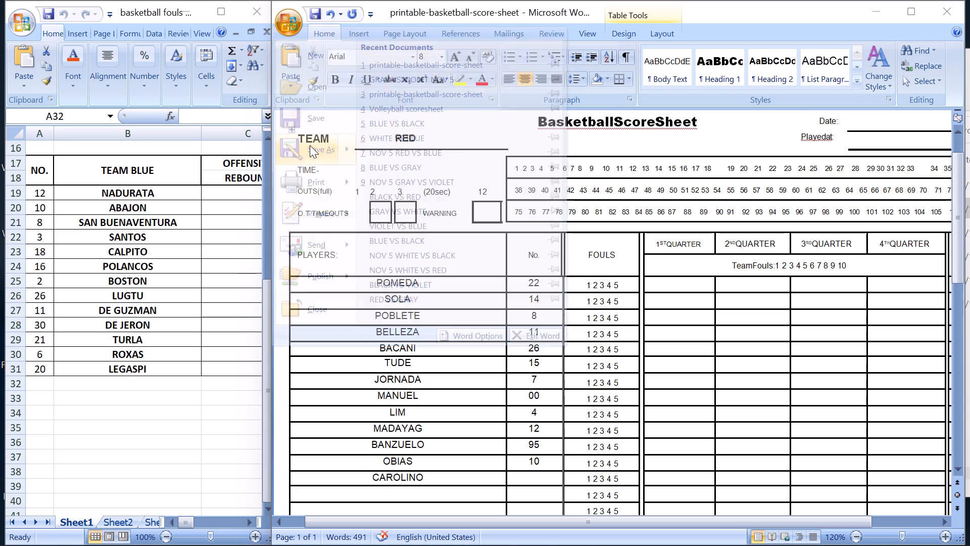
{"action": "scroll", "coordinate": [419, 159], "scroll_direction": "up", "scroll_amount": 5}
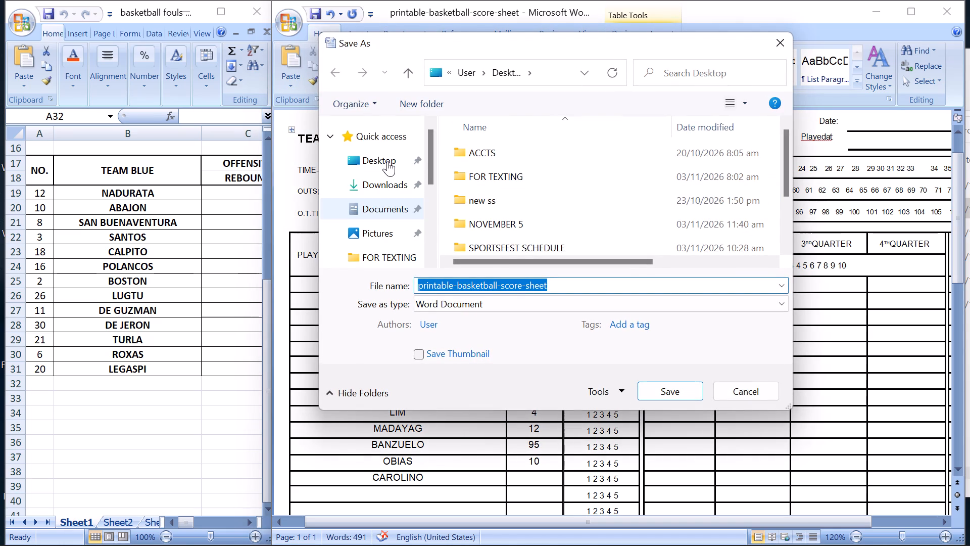
{"action": "left_click", "coordinate": [385, 161]}
{"action": "left_click", "coordinate": [554, 285]}
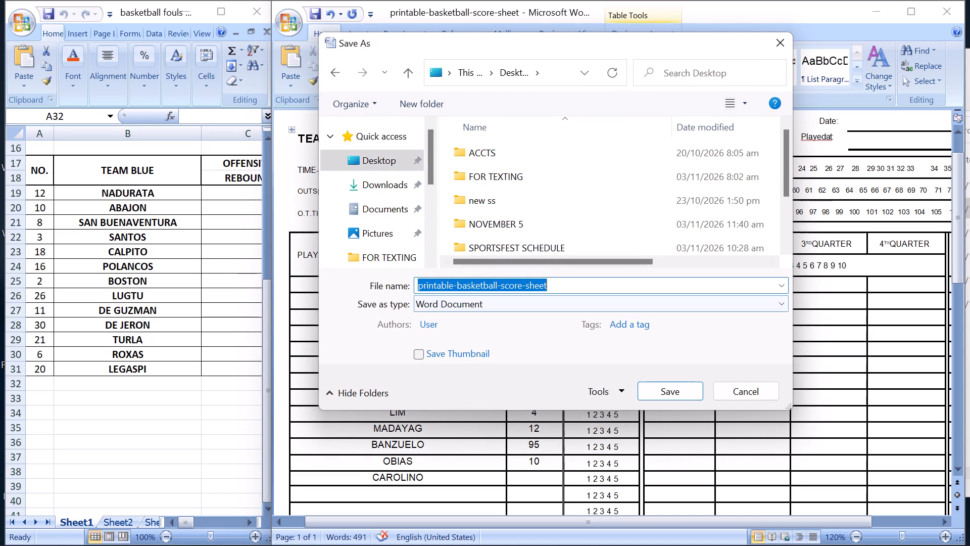
{"action": "type", "text": "RED VS BLUE"}
{"action": "scroll", "coordinate": [578, 205], "scroll_direction": "down", "scroll_amount": 4}
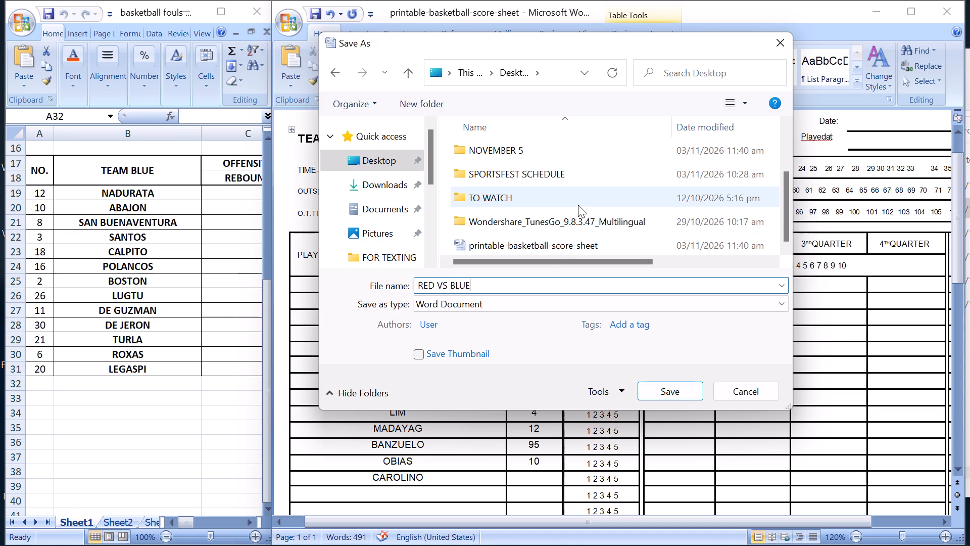
{"action": "left_click", "coordinate": [520, 155]}
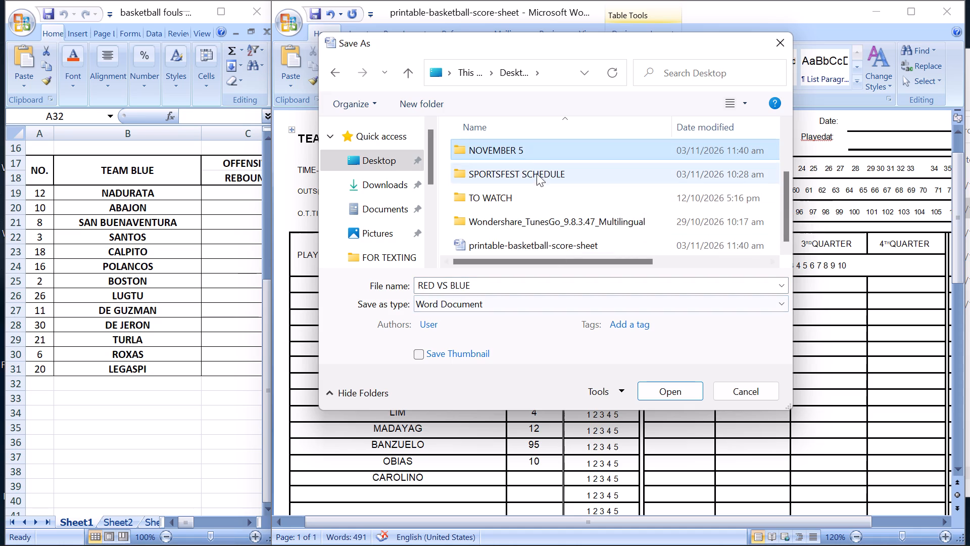
{"action": "double_click", "coordinate": [531, 148]}
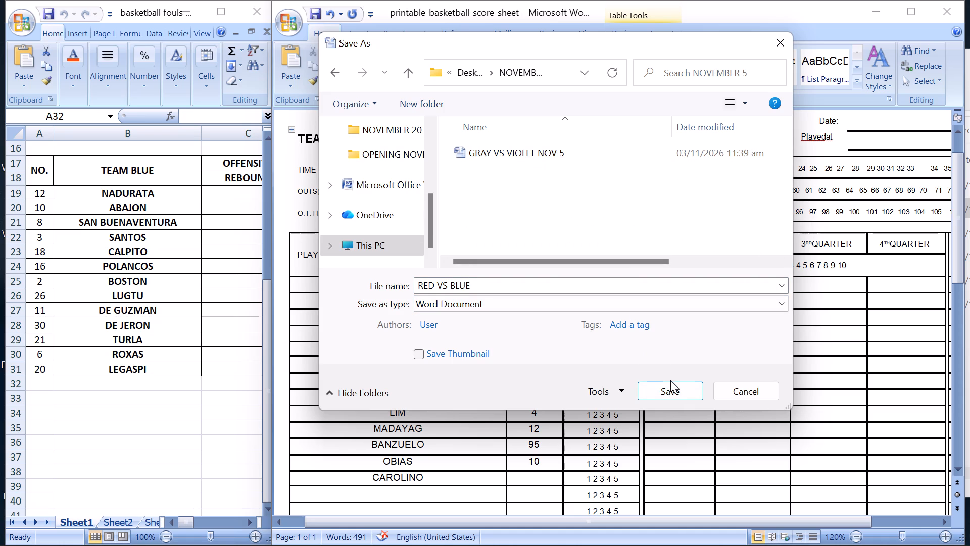
{"action": "left_click", "coordinate": [673, 387]}
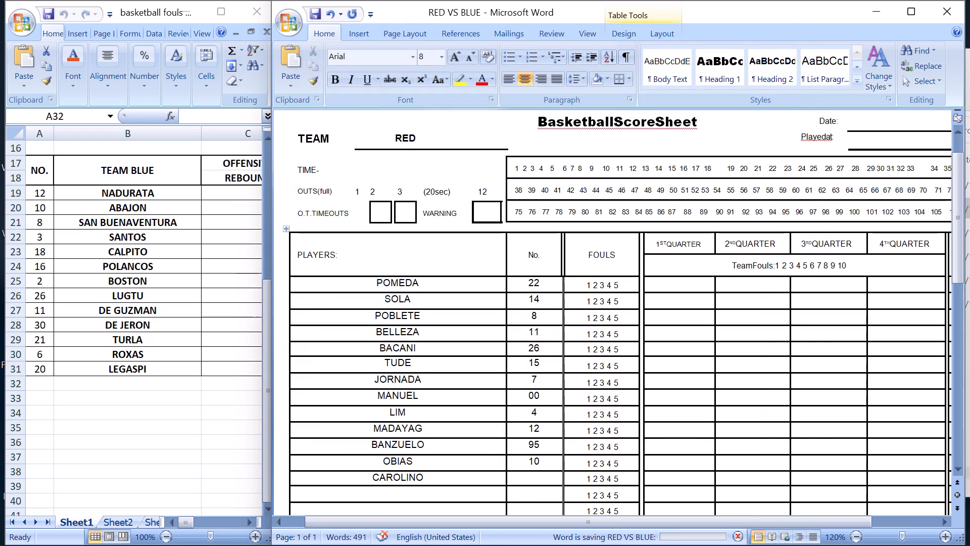
{"action": "left_click", "coordinate": [952, 11]}
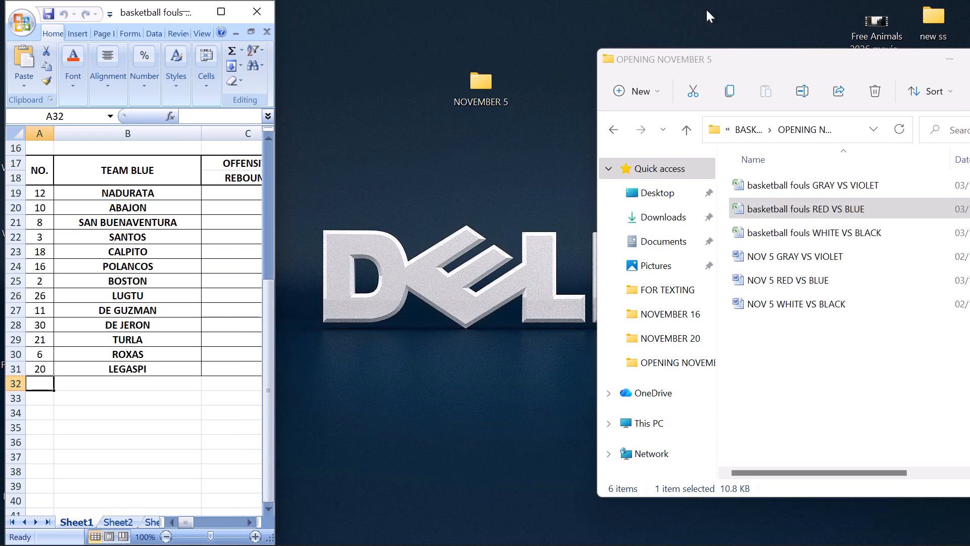
{"action": "left_click", "coordinate": [265, 17]}
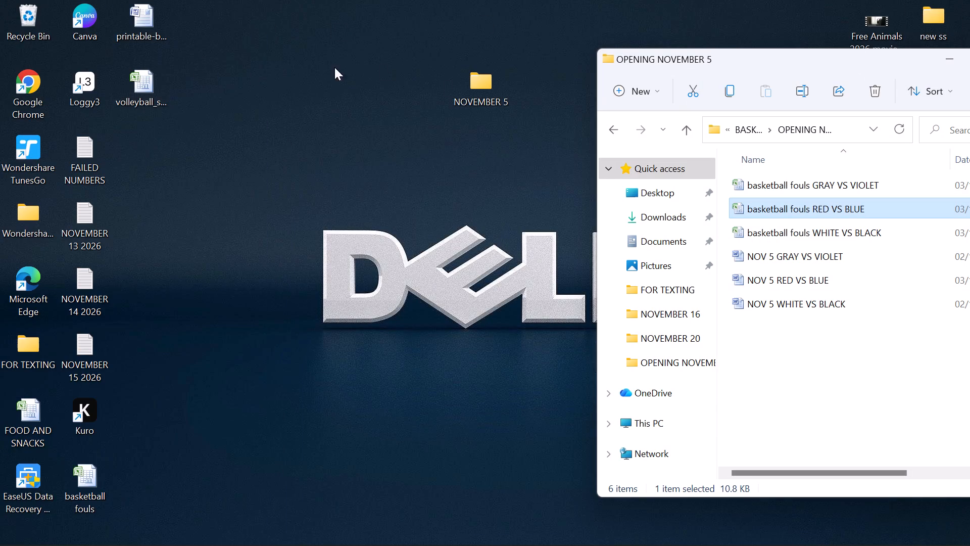
Rename the GRAY VS VIOLET NOV 5 document in the desktop's NOVEMBER 5 folder as GRAY VS VIOLET.
{"action": "double_click", "coordinate": [489, 91]}
{"action": "right_click", "coordinate": [246, 130]}
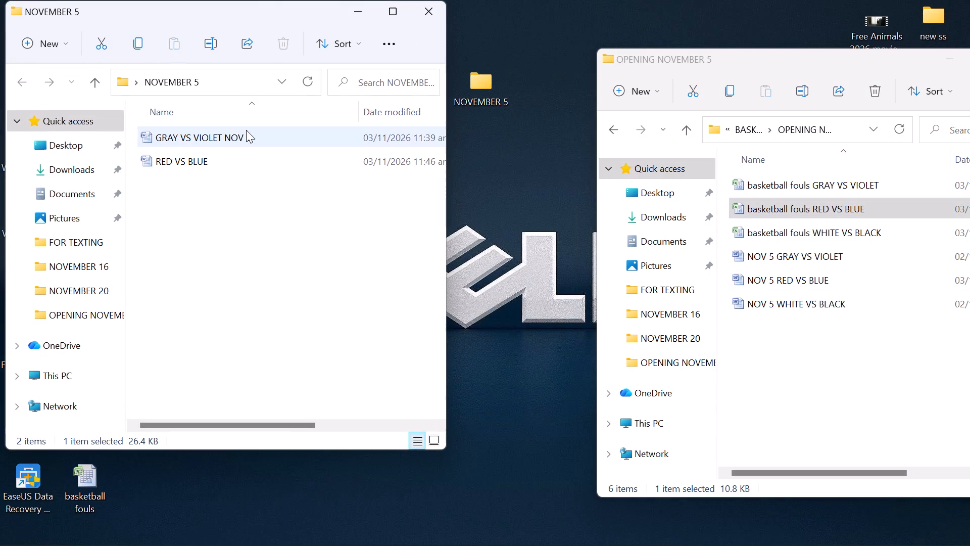
{"action": "left_click", "coordinate": [332, 151]}
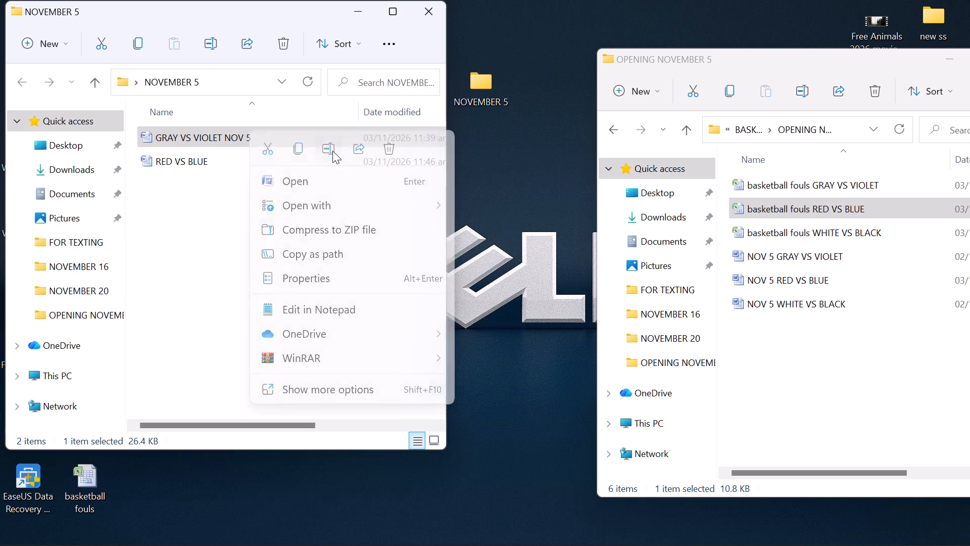
{"action": "key", "text": "Right"}
{"action": "key", "text": "BackSpace"}
{"action": "key", "text": "BackSpace"}
{"action": "key", "text": "BackSpace"}
{"action": "key", "text": "BackSpace"}
{"action": "key", "text": "BackSpace"}
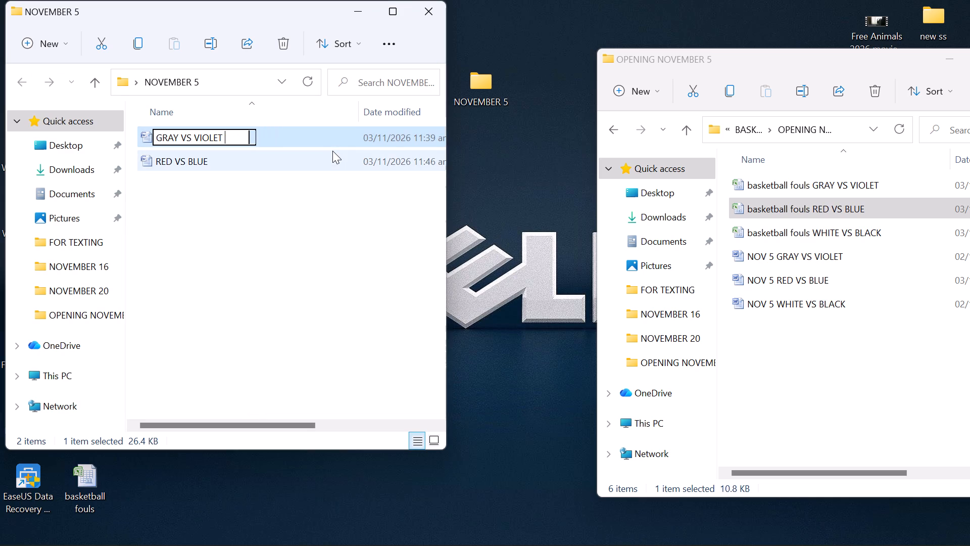
{"action": "key", "text": "BackSpace"}
{"action": "key", "text": "Return"}
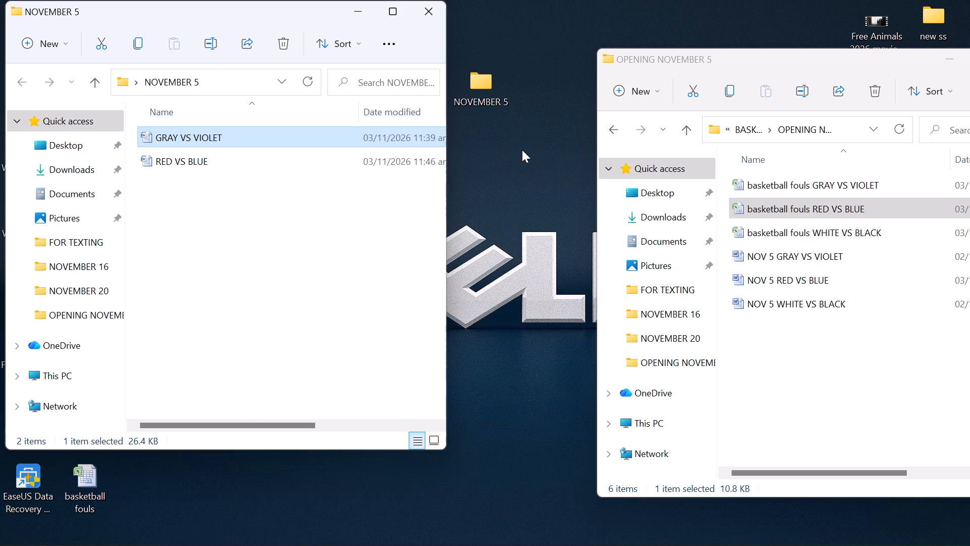
Open the basketball fouls WHITE VS BLACK workbook from the OPENING NOVEMBER 5 folder and minimise the NOVEMBER 5 folder window.
{"action": "double_click", "coordinate": [747, 234]}
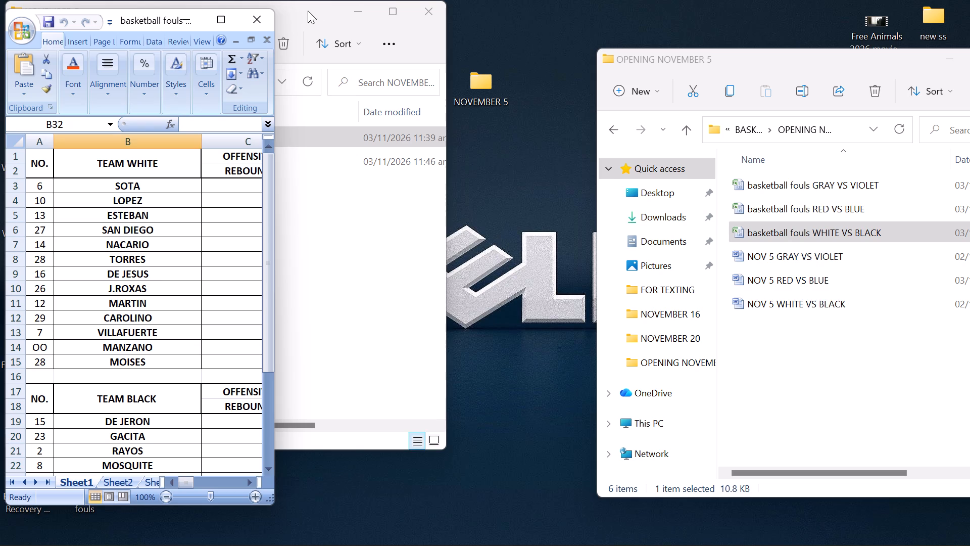
{"action": "left_click", "coordinate": [359, 18]}
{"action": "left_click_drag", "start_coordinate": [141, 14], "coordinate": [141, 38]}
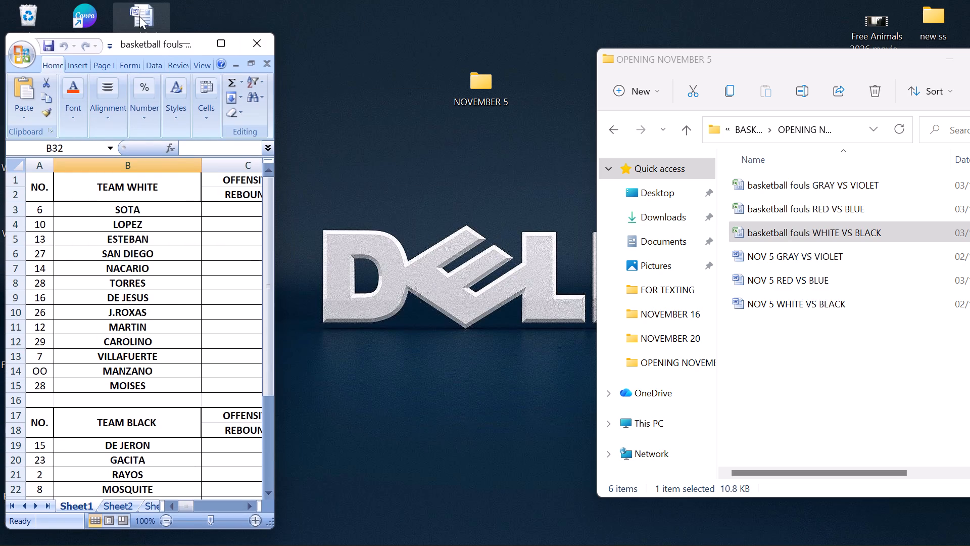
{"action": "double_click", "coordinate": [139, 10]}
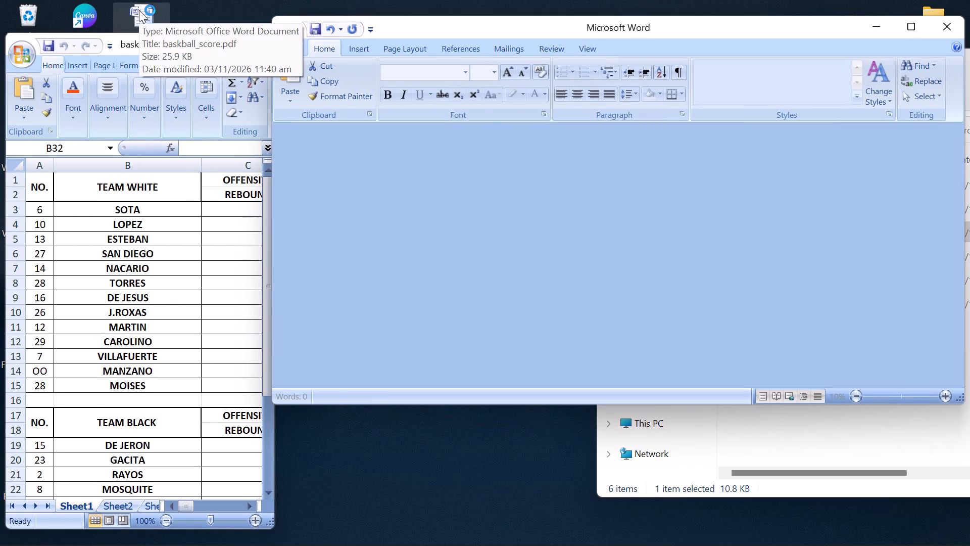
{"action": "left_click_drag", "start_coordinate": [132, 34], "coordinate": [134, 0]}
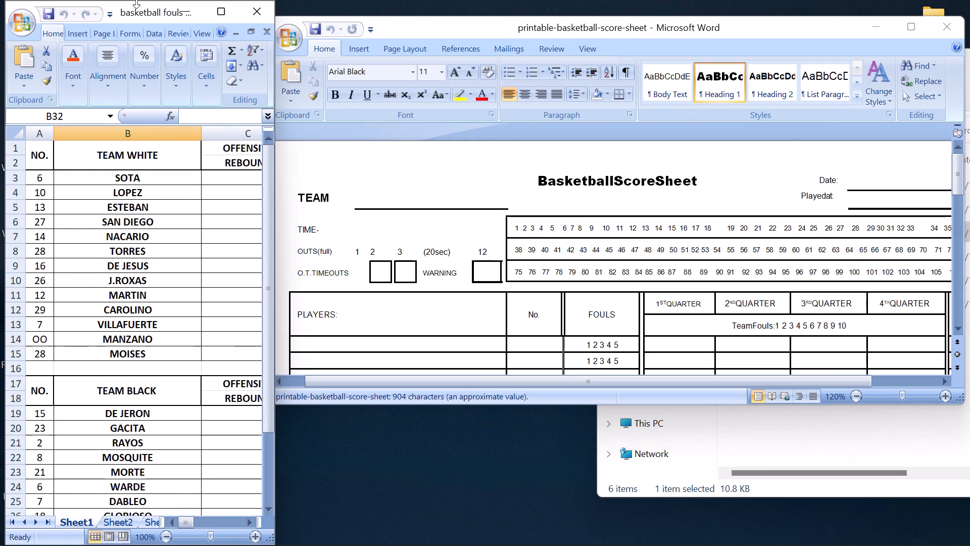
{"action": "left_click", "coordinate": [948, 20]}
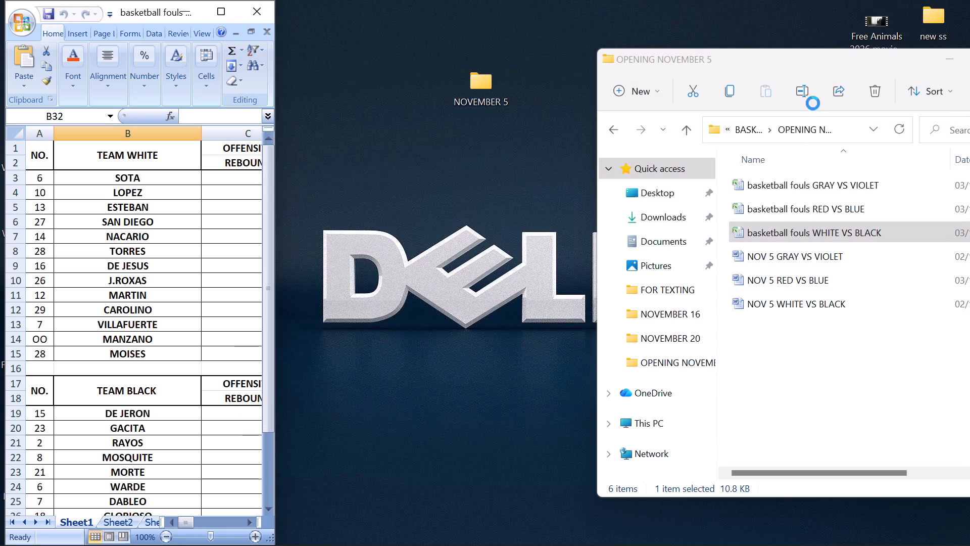
Open the GRAY VS VIOLET score sheet from the desktop's NOVEMBER 5 folder and position it beside the fouls workbook.
{"action": "double_click", "coordinate": [472, 100]}
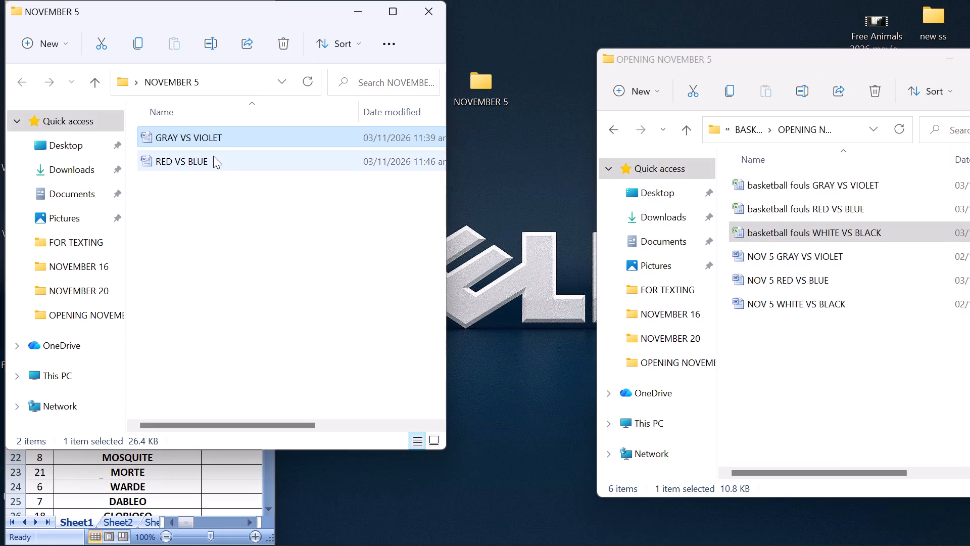
{"action": "double_click", "coordinate": [209, 139]}
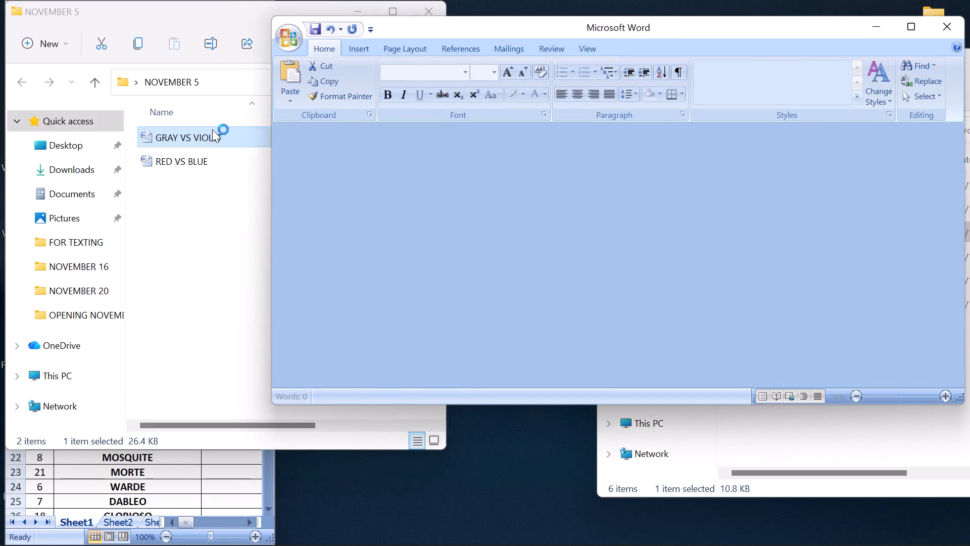
{"action": "left_click", "coordinate": [355, 5]}
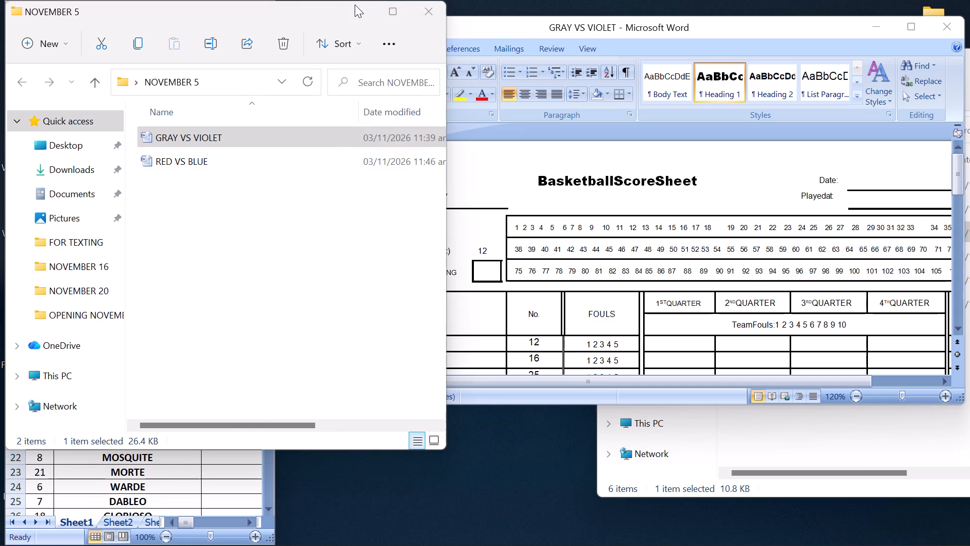
{"action": "left_click_drag", "start_coordinate": [679, 17], "coordinate": [668, 0]}
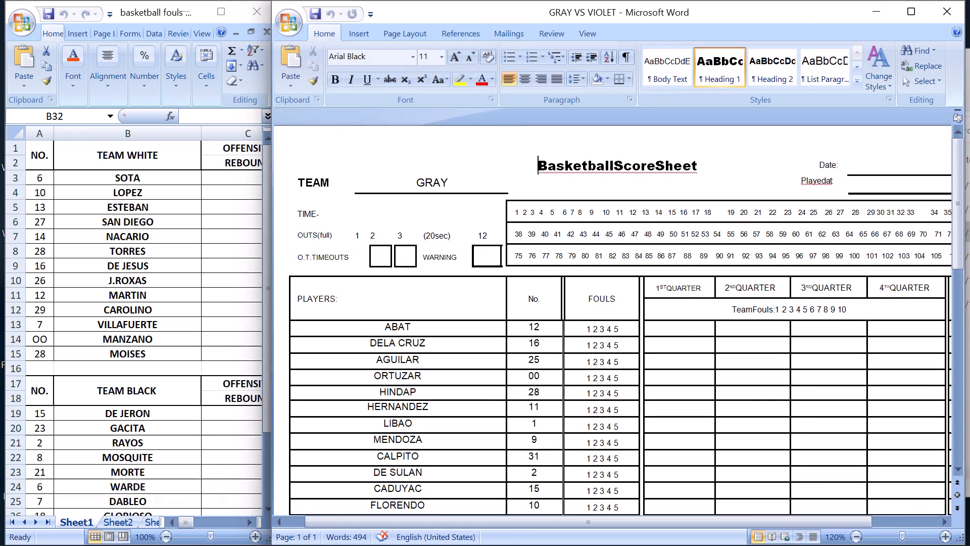
Replace the team name GRAY with WHITE on the first team's line of the score sheet.
{"action": "left_click_drag", "start_coordinate": [446, 184], "coordinate": [418, 181]}
{"action": "type", "text": "WHIRE"}
{"action": "key", "text": "BackSpace"}
{"action": "key", "text": "BackSpace"}
{"action": "type", "text": "TE"}
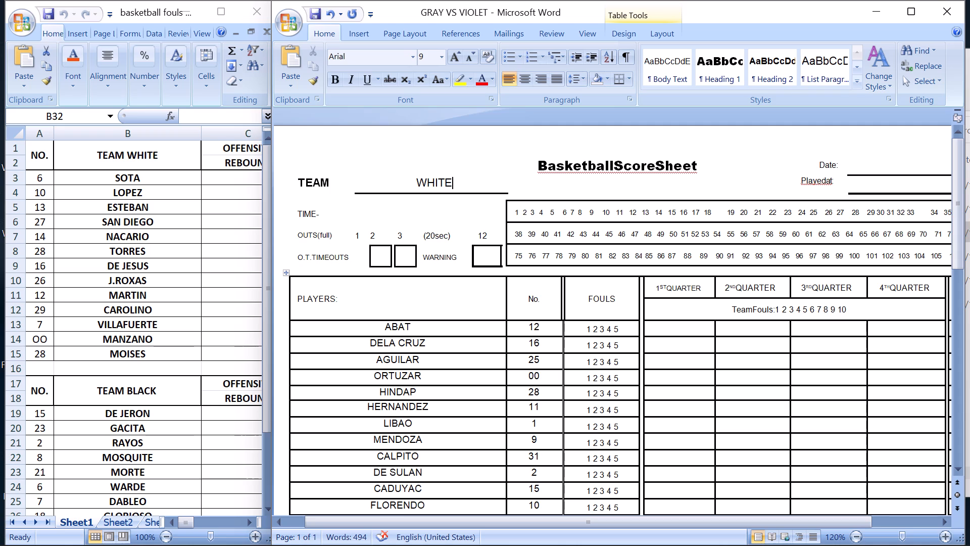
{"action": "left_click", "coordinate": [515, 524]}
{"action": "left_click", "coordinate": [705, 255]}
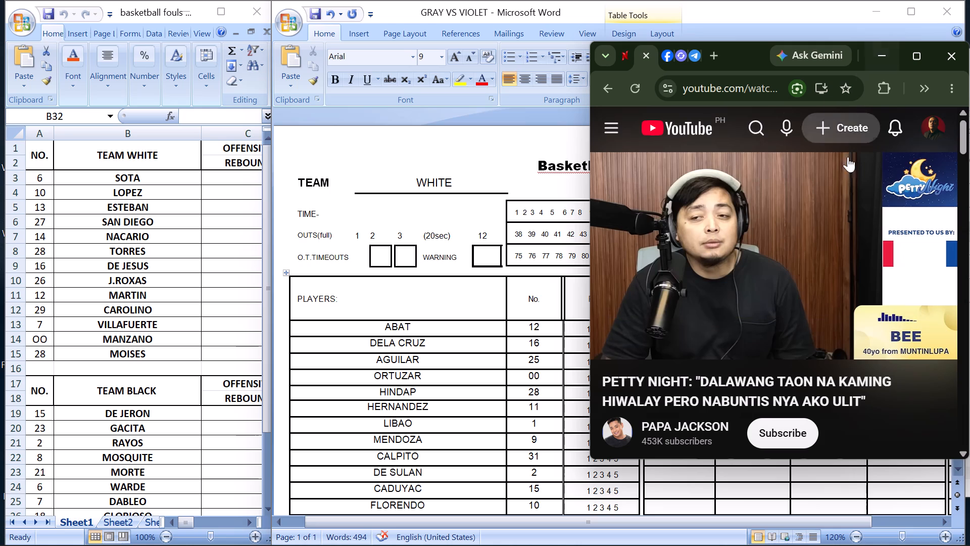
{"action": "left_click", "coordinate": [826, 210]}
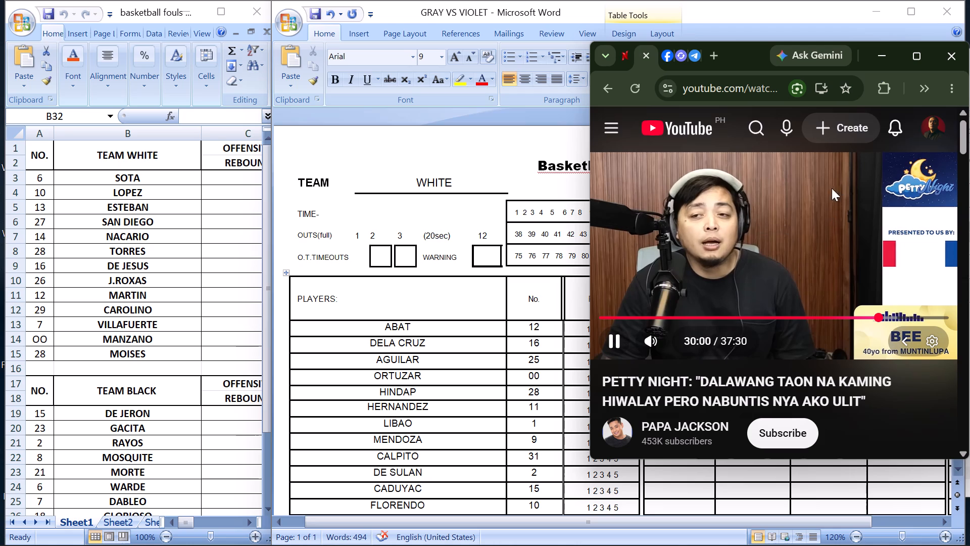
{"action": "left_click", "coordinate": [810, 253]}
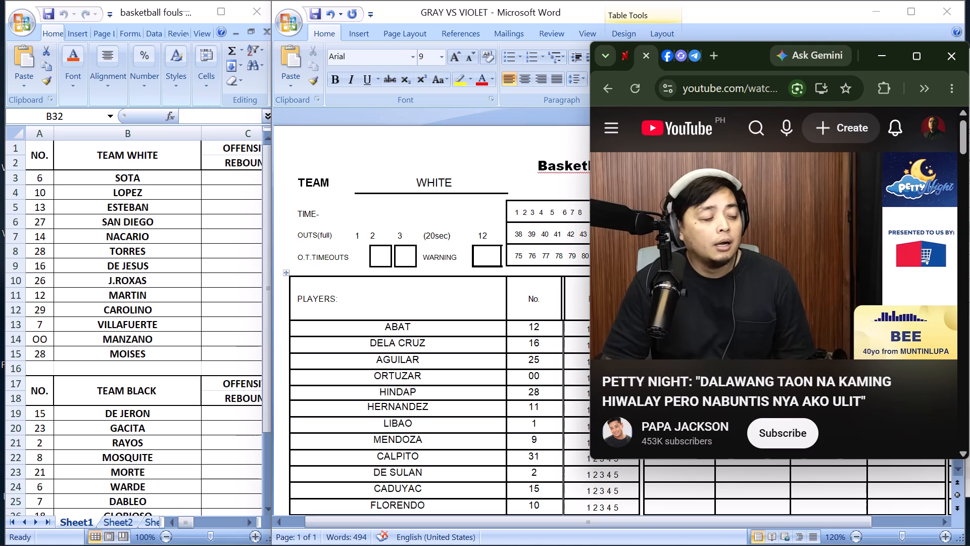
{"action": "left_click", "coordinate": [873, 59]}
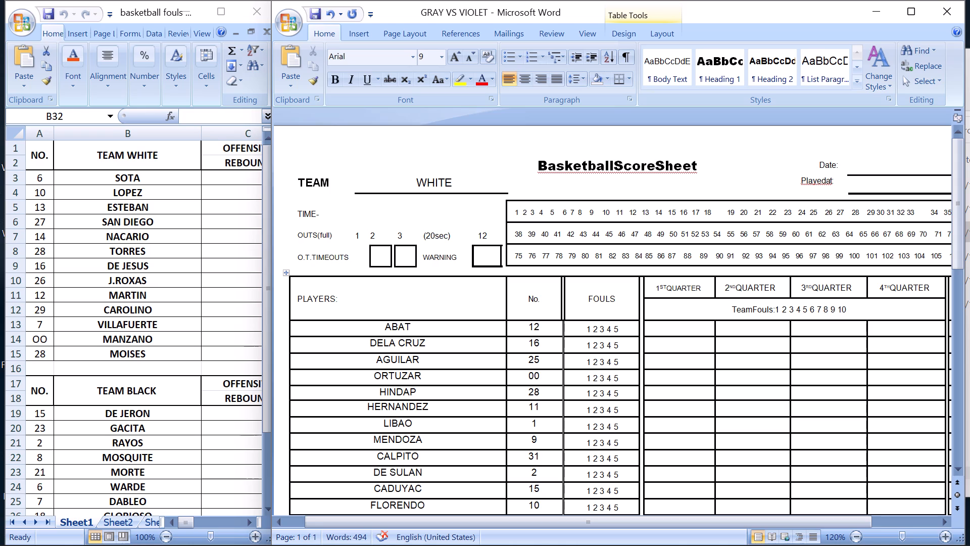
Replace the names in the first three player rows of the WHITE team table with SOTA, LOPEZ and ESTEBAN.
{"action": "double_click", "coordinate": [392, 329]}
{"action": "type", "text": "SOTA"}
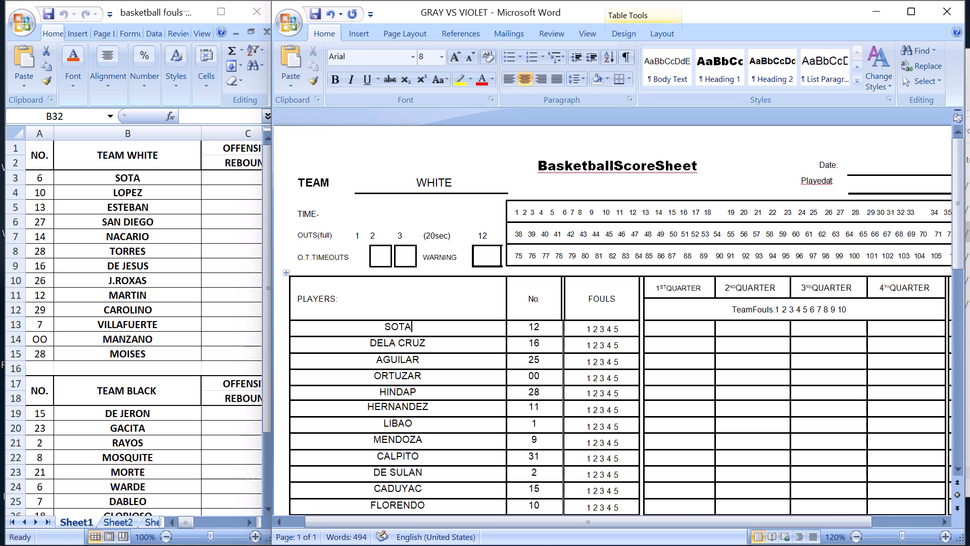
{"action": "triple_click", "coordinate": [406, 350]}
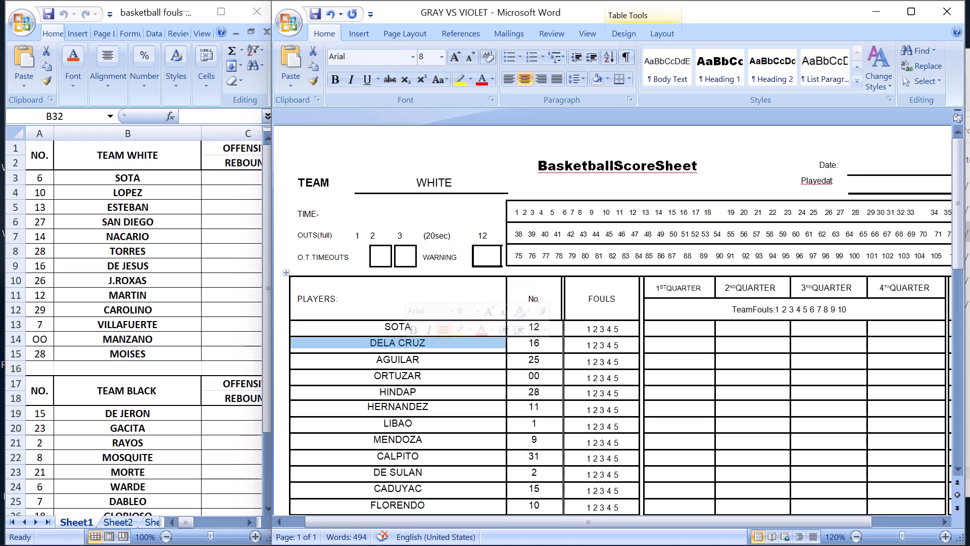
{"action": "type", "text": "LOPEZ"}
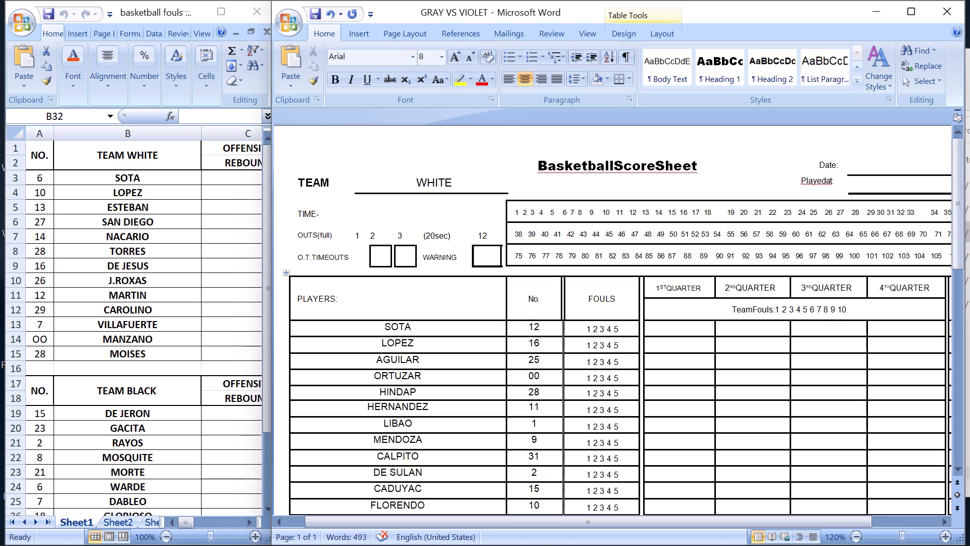
{"action": "double_click", "coordinate": [409, 361]}
{"action": "type", "text": "ES"}
{"action": "type", "text": "TE"}
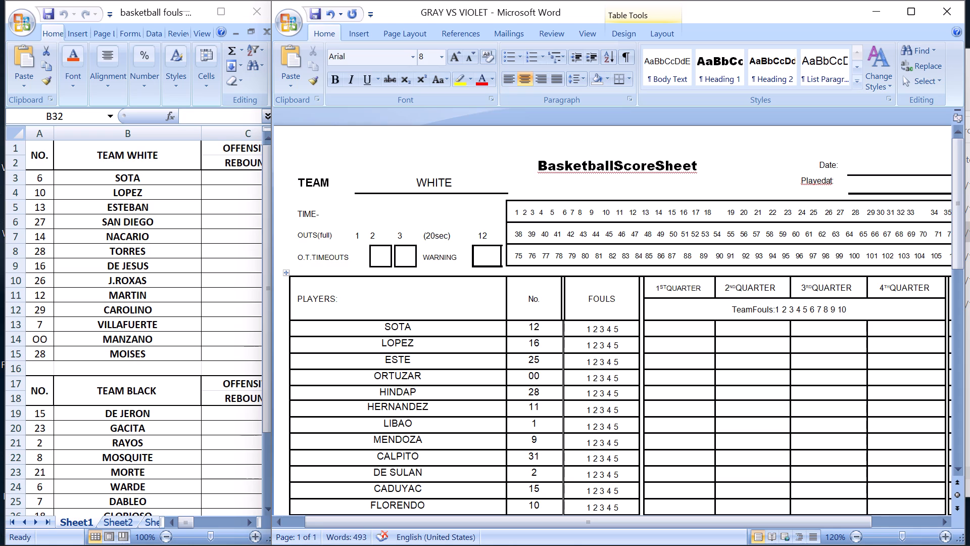
{"action": "type", "text": "BAN"}
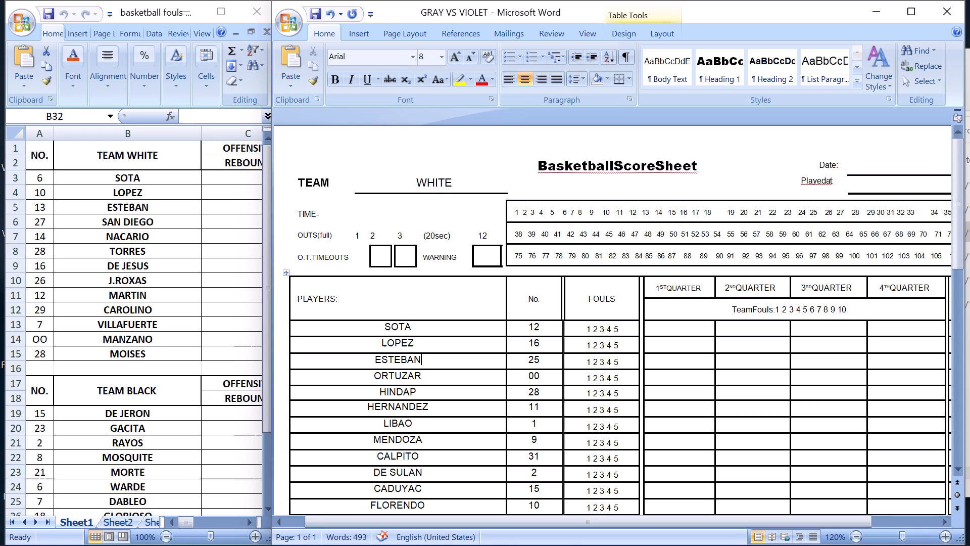
Replace the name in the fourth player row of the WHITE team table with SAN DIEGO.
{"action": "double_click", "coordinate": [410, 375]}
{"action": "type", "text": "SAN DIEGO"}
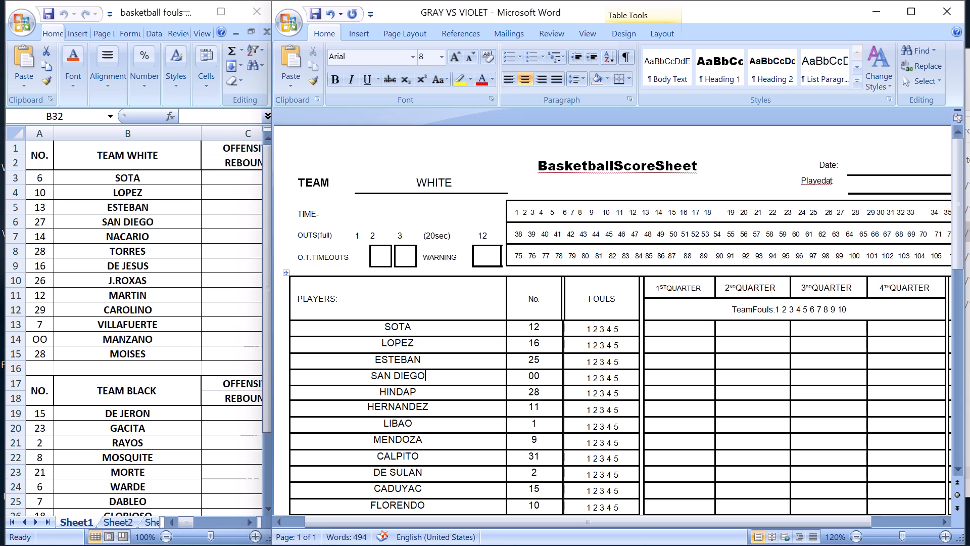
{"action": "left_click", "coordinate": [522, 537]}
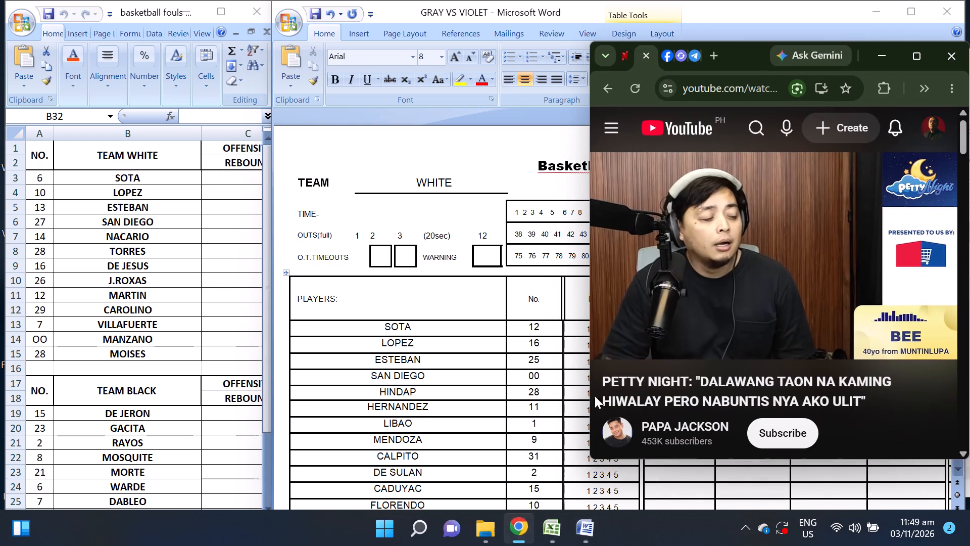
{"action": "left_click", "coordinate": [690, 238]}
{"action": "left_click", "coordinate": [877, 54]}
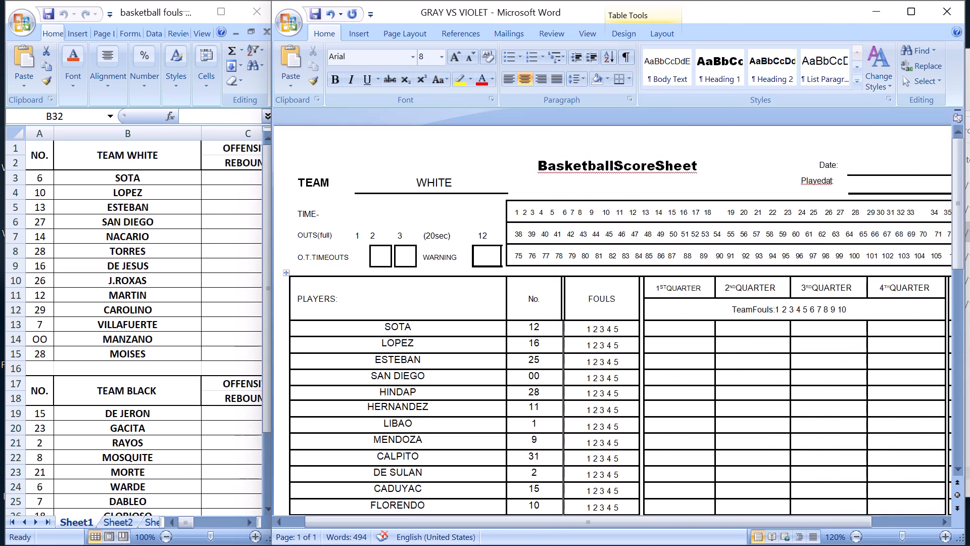
{"action": "double_click", "coordinate": [399, 393]}
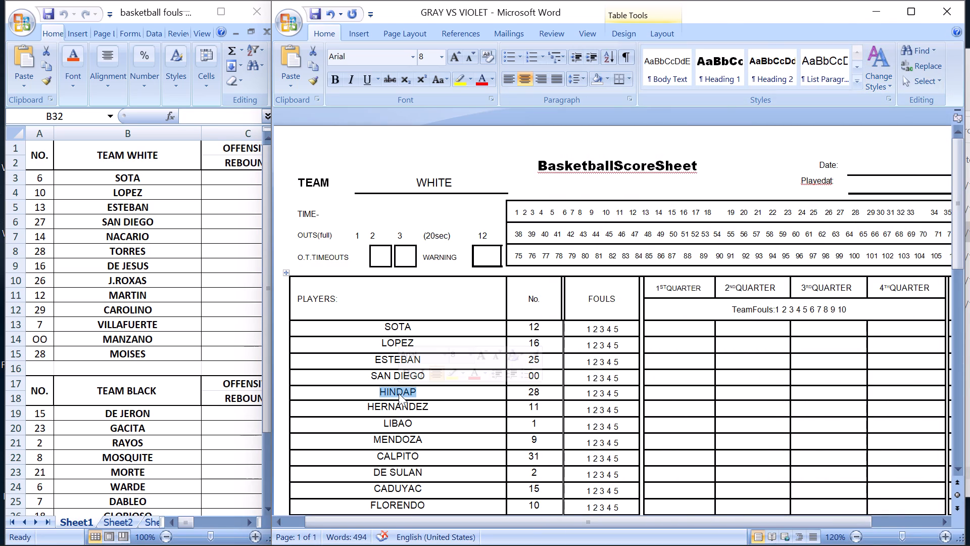
{"action": "type", "text": "NACARIO"}
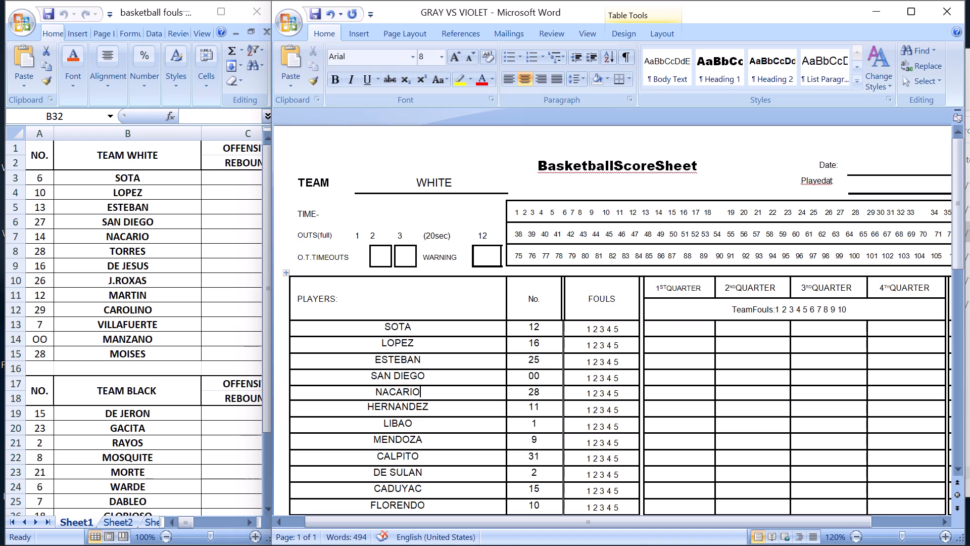
{"action": "double_click", "coordinate": [399, 406]}
{"action": "type", "text": "TORRES"}
{"action": "scroll", "coordinate": [398, 413], "scroll_direction": "down", "scroll_amount": 1}
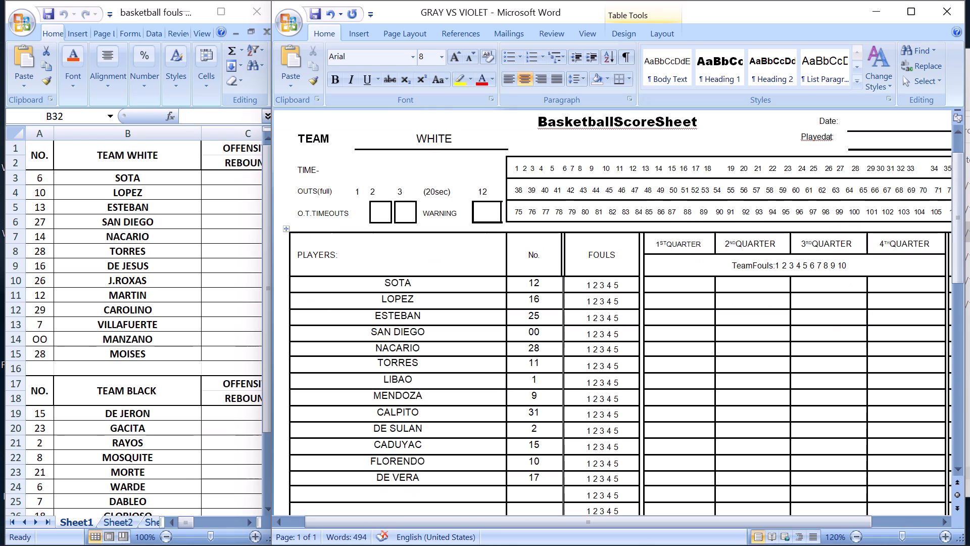
{"action": "scroll", "coordinate": [398, 385], "scroll_direction": "down", "scroll_amount": 1}
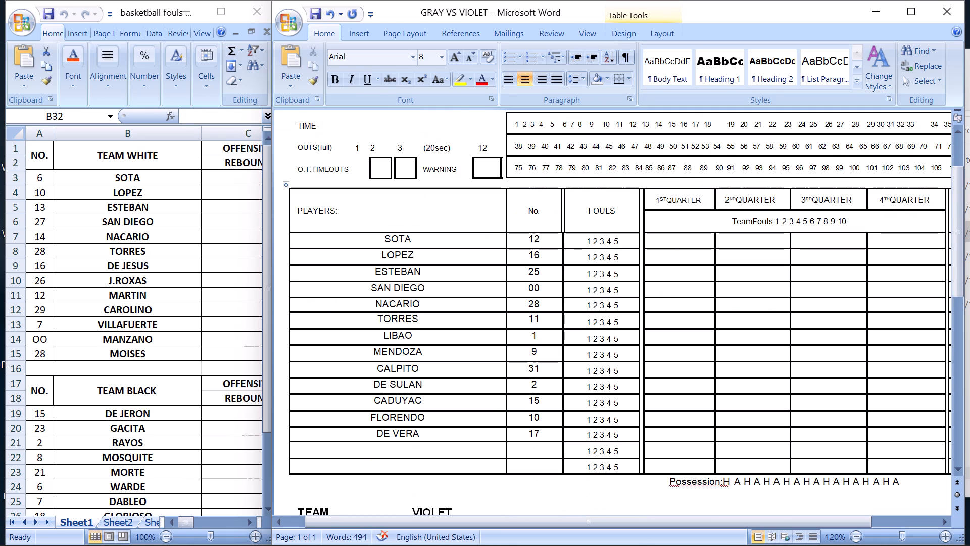
{"action": "double_click", "coordinate": [398, 333]}
{"action": "type", "text": "DE JESUS"}
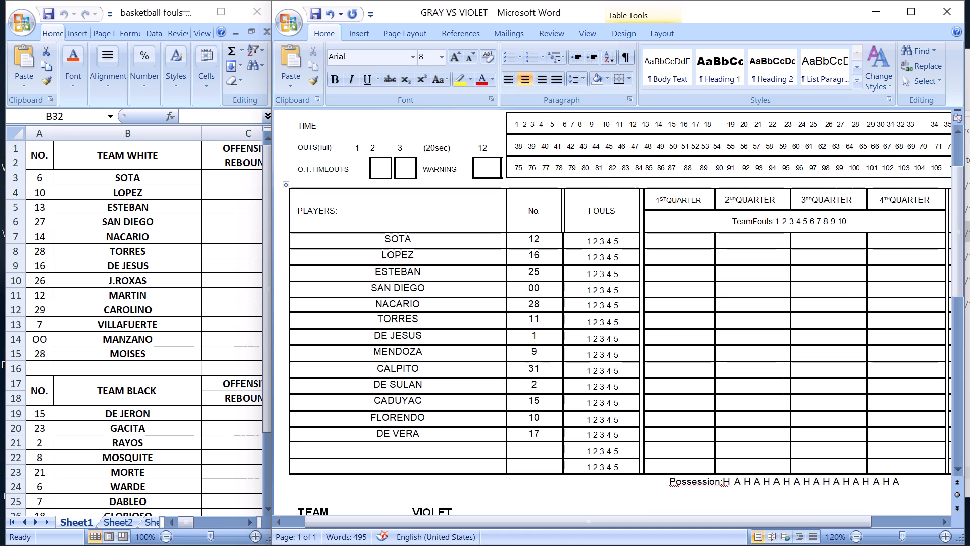
{"action": "double_click", "coordinate": [398, 351]}
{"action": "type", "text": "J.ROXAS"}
{"action": "double_click", "coordinate": [399, 366]}
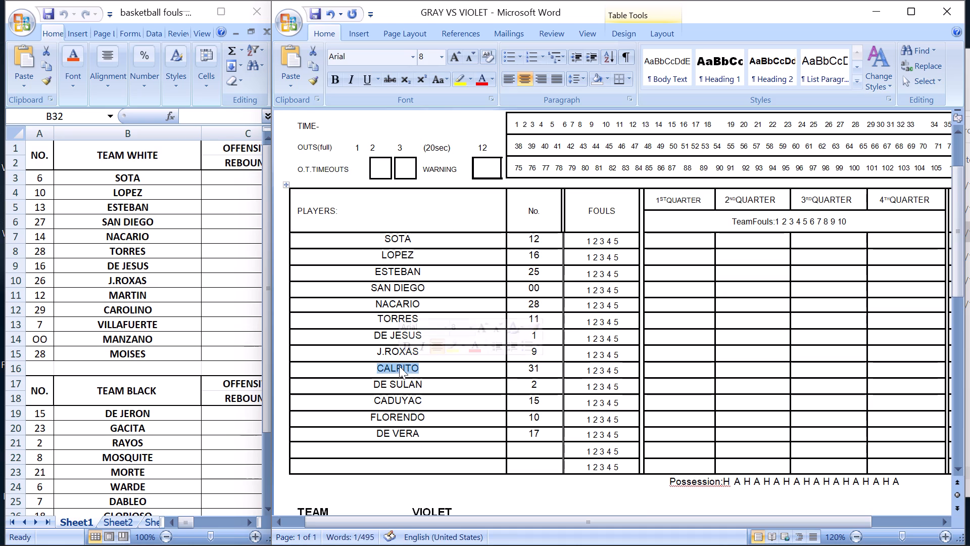
{"action": "type", "text": "MARTIN"}
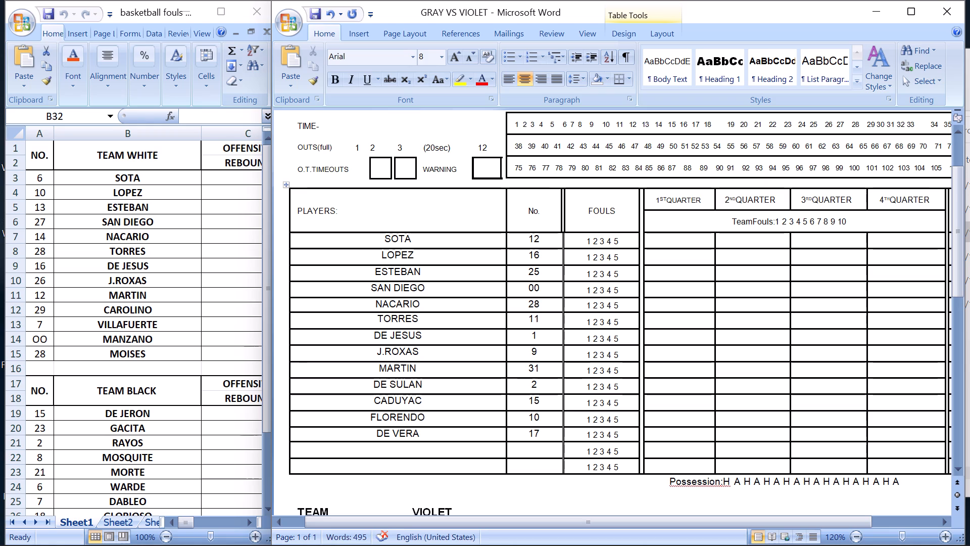
Replace the last four player names in the WHITE team table with CAROLINO, VILLAFUERTE, MANZANO and MOISES.
{"action": "double_click", "coordinate": [402, 378]}
{"action": "double_click", "coordinate": [402, 378]}
{"action": "double_click", "coordinate": [406, 385]}
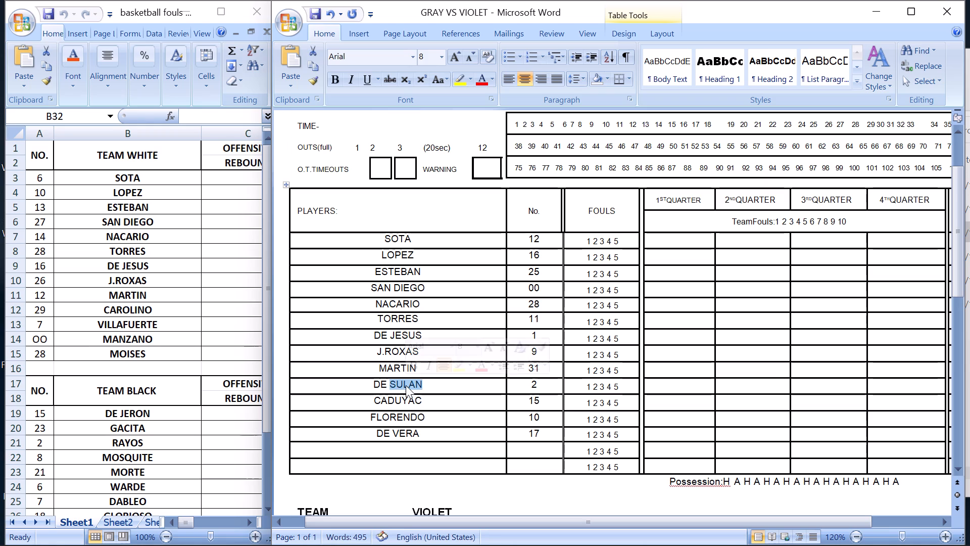
{"action": "left_click", "coordinate": [406, 385]}
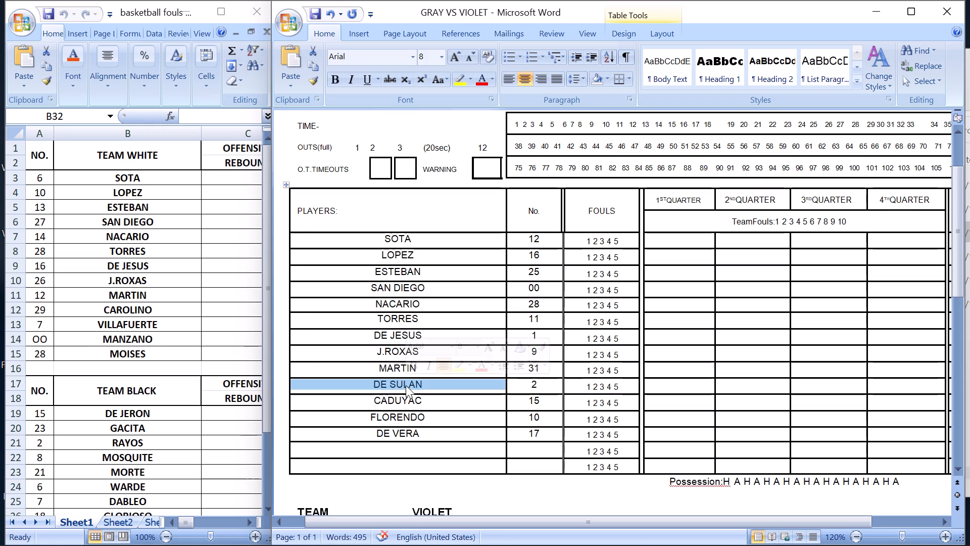
{"action": "type", "text": "CAROLINO"}
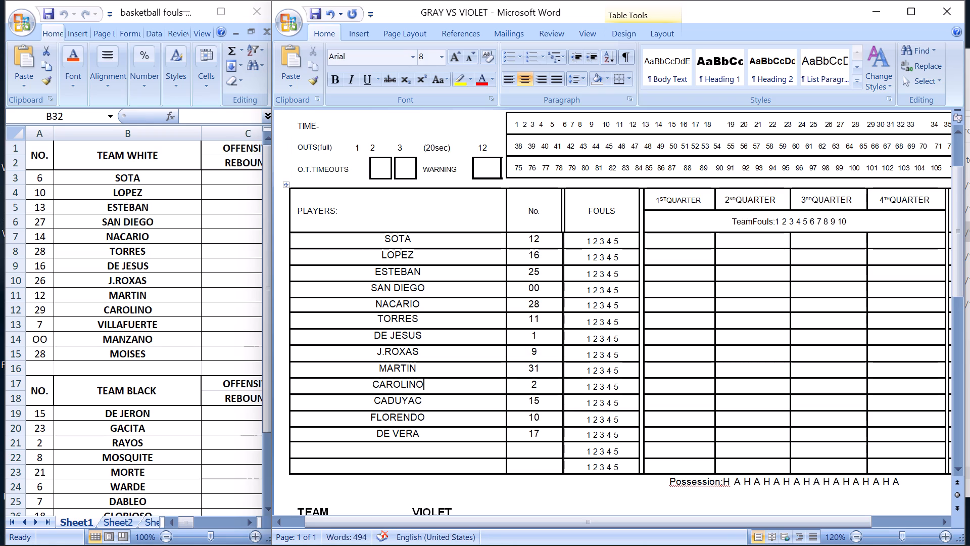
{"action": "double_click", "coordinate": [401, 404]}
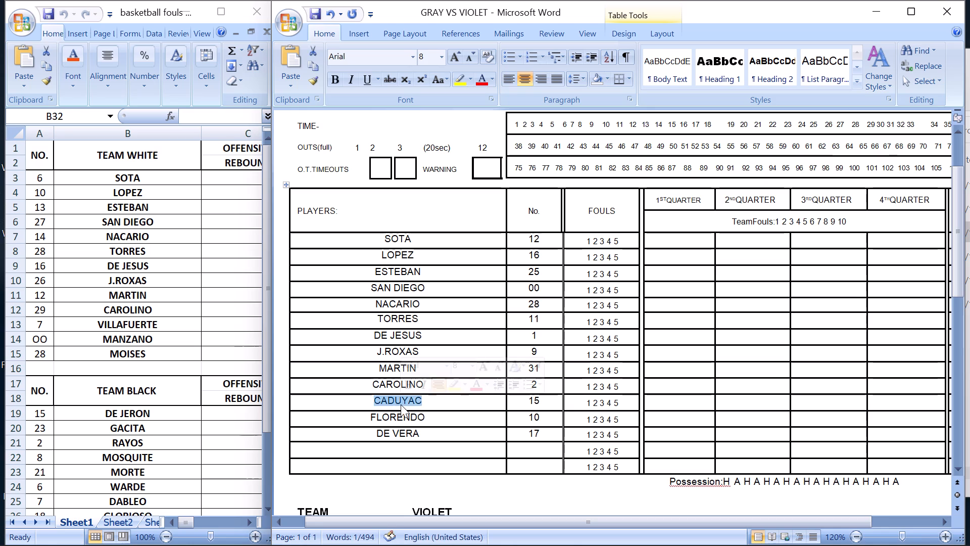
{"action": "type", "text": "VILLA"}
{"action": "type", "text": "FUERTE"}
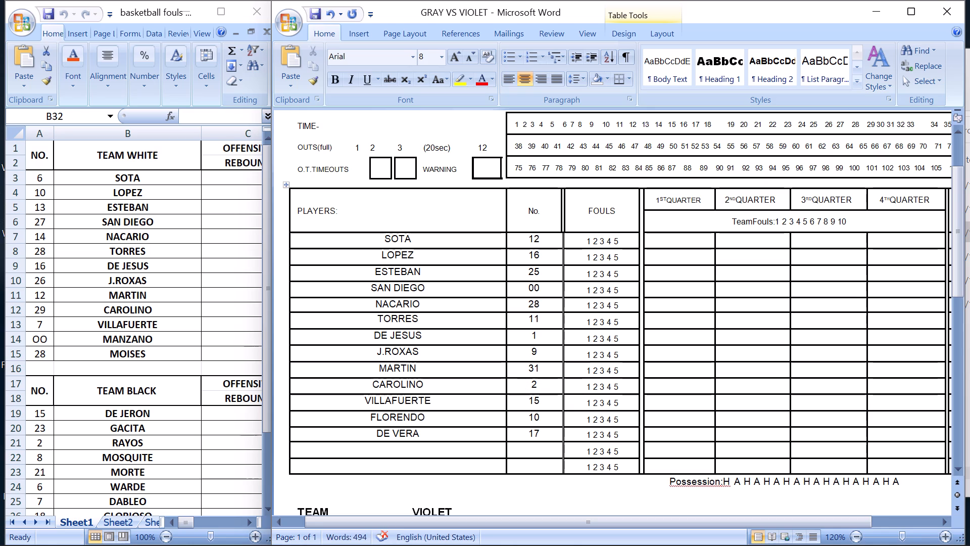
{"action": "double_click", "coordinate": [400, 417]}
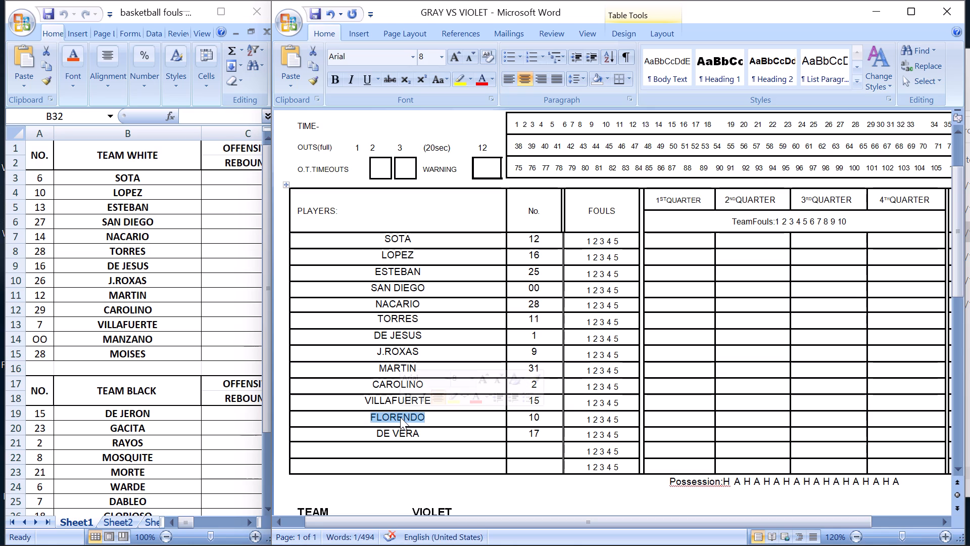
{"action": "type", "text": "MANZANO"}
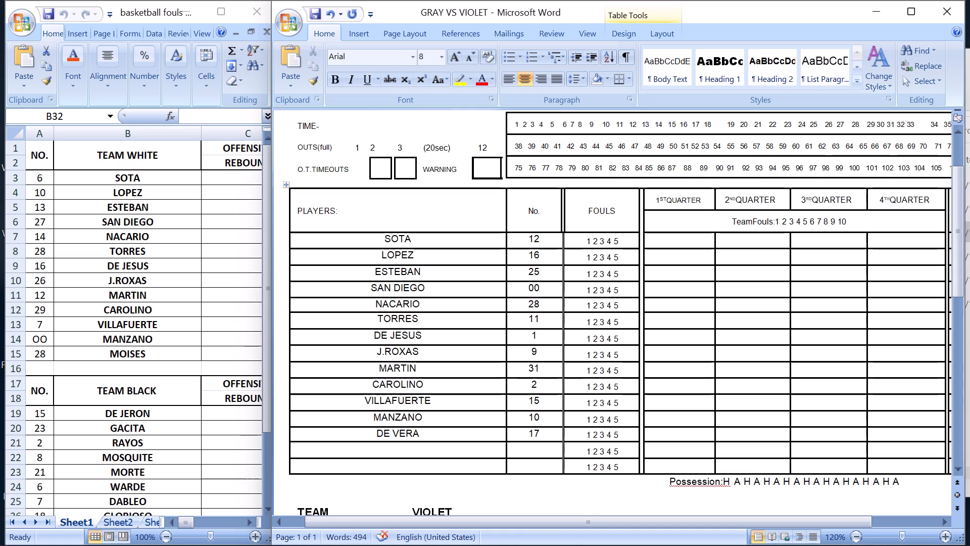
{"action": "double_click", "coordinate": [400, 432]}
{"action": "triple_click", "coordinate": [400, 432]}
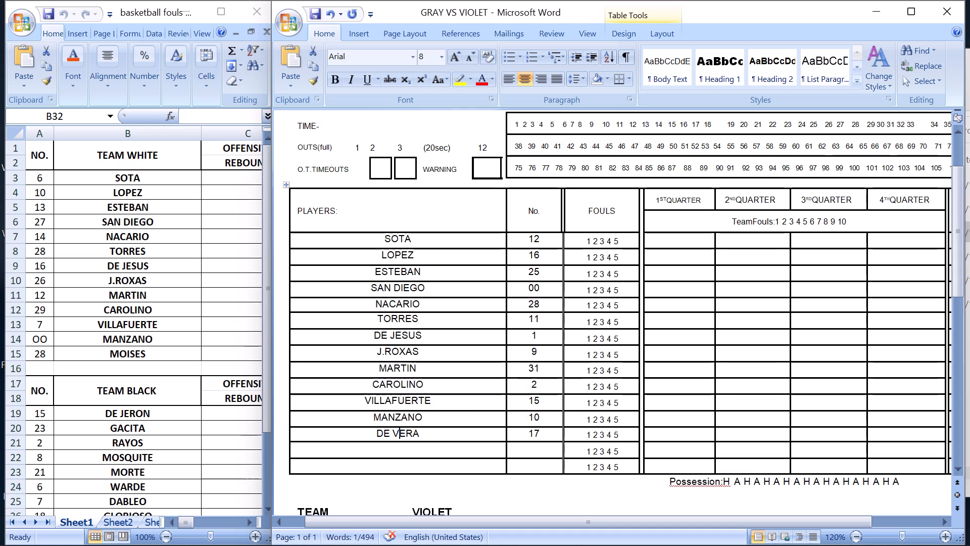
{"action": "type", "text": "MOISES"}
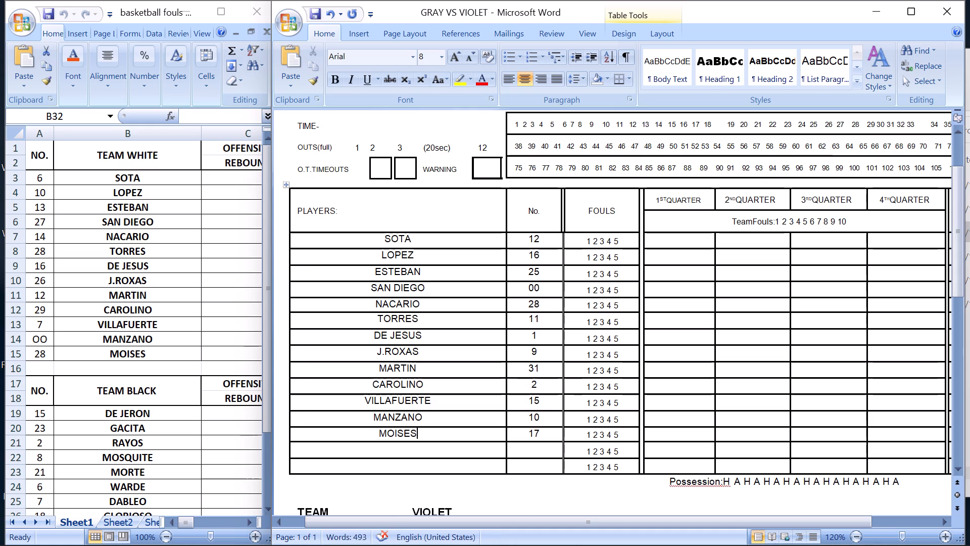
Set the WHITE team jersey numbers to 6 for SOTA, 10 for LOPEZ, 13 for ESTEBAN and 27 for SAN DIEGO.
{"action": "double_click", "coordinate": [540, 239]}
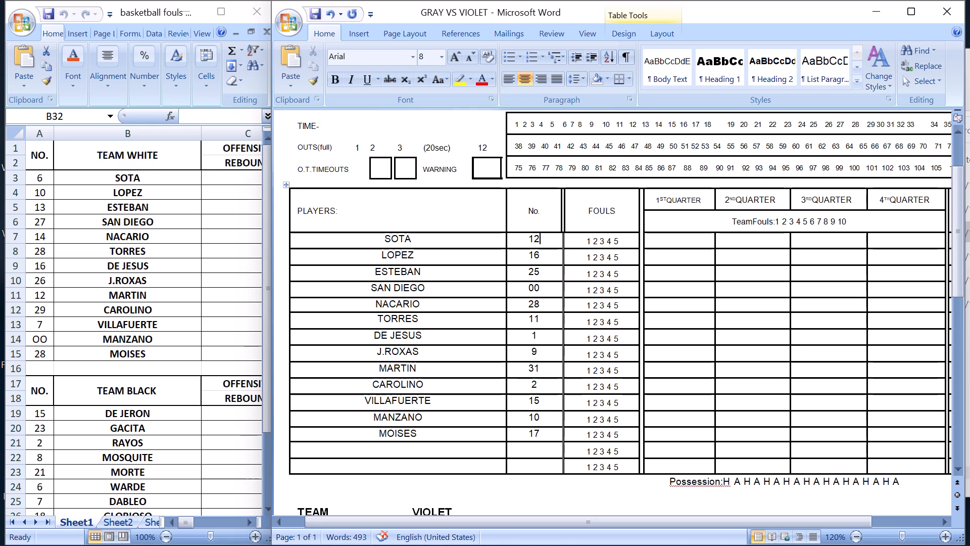
{"action": "left_click_drag", "start_coordinate": [384, 238], "coordinate": [413, 243]}
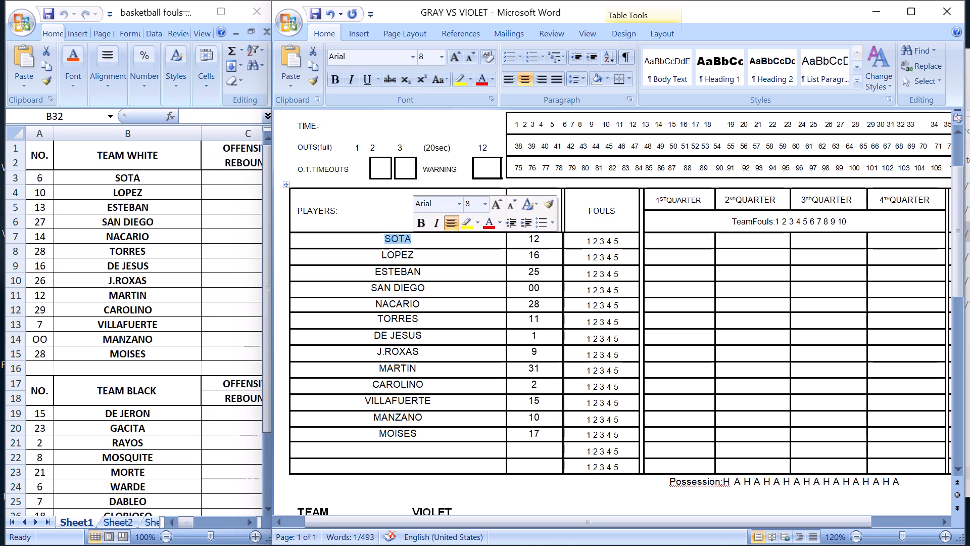
{"action": "left_click", "coordinate": [535, 242]}
{"action": "double_click", "coordinate": [535, 242]}
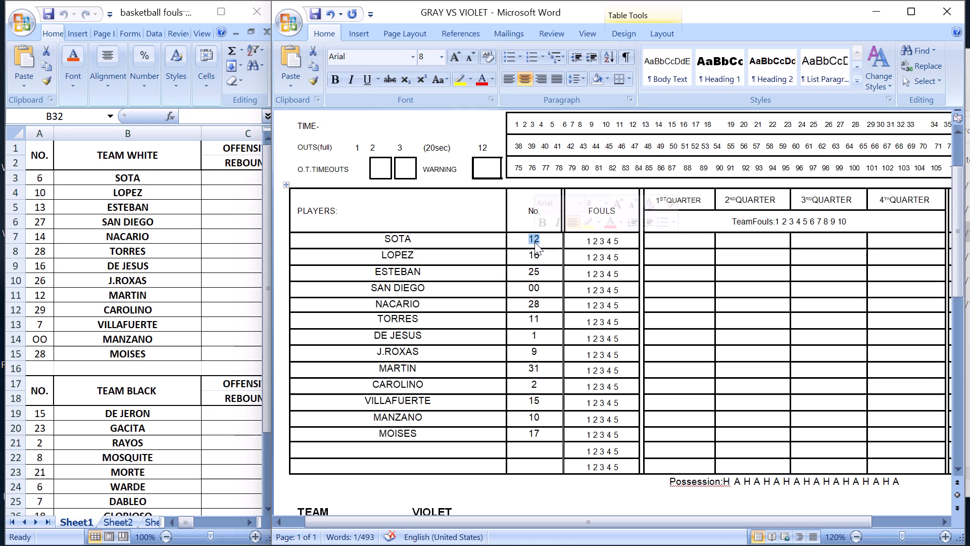
{"action": "key", "text": "6"}
{"action": "left_click", "coordinate": [535, 261]}
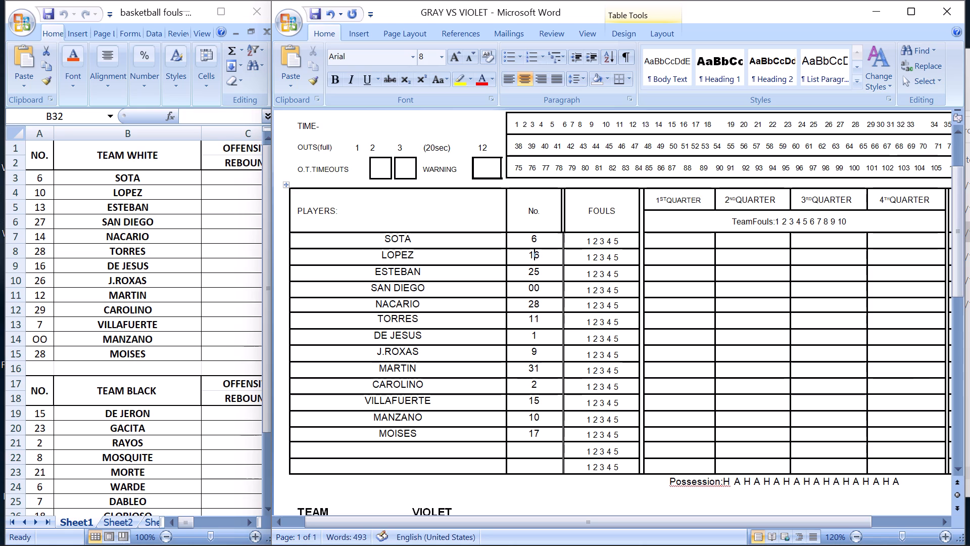
{"action": "key", "text": "Right"}
{"action": "key", "text": "BackSpace"}
{"action": "key", "text": "0"}
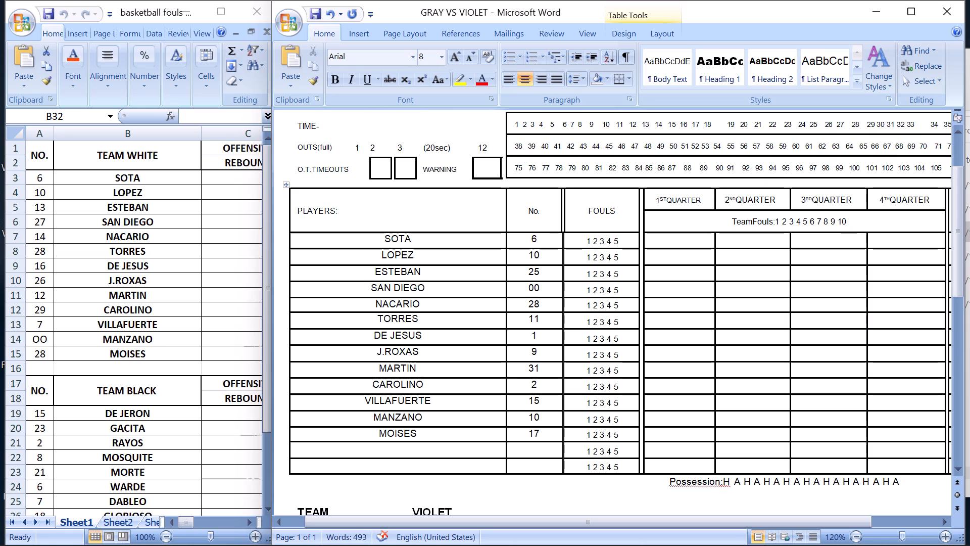
{"action": "double_click", "coordinate": [536, 270]}
{"action": "type", "text": "13"}
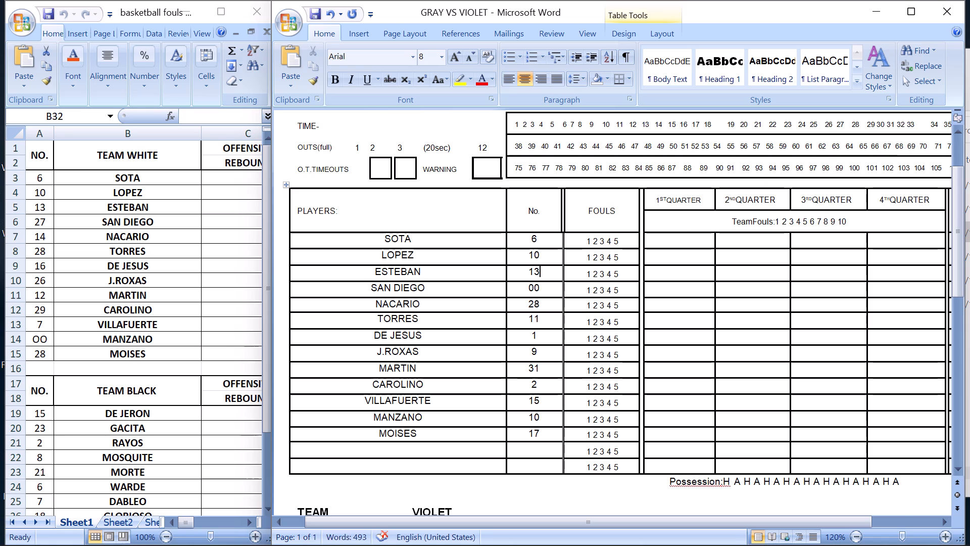
{"action": "double_click", "coordinate": [538, 288]}
{"action": "double_click", "coordinate": [530, 287]}
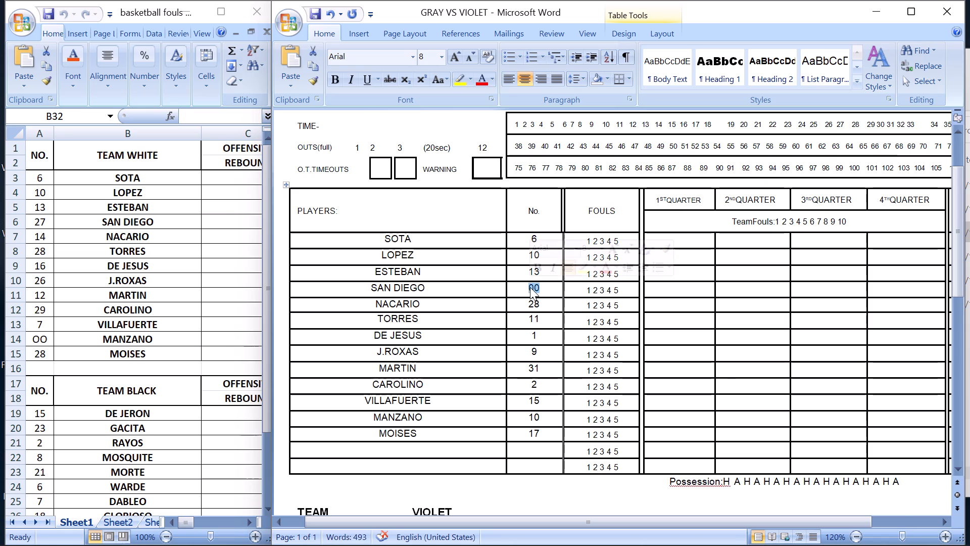
{"action": "type", "text": "27"}
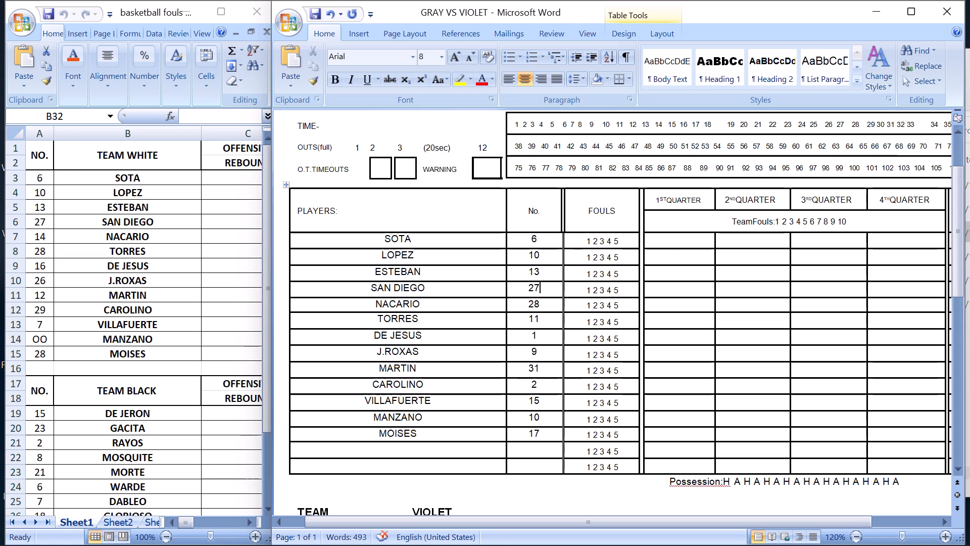
{"action": "double_click", "coordinate": [533, 306]}
{"action": "type", "text": "14"}
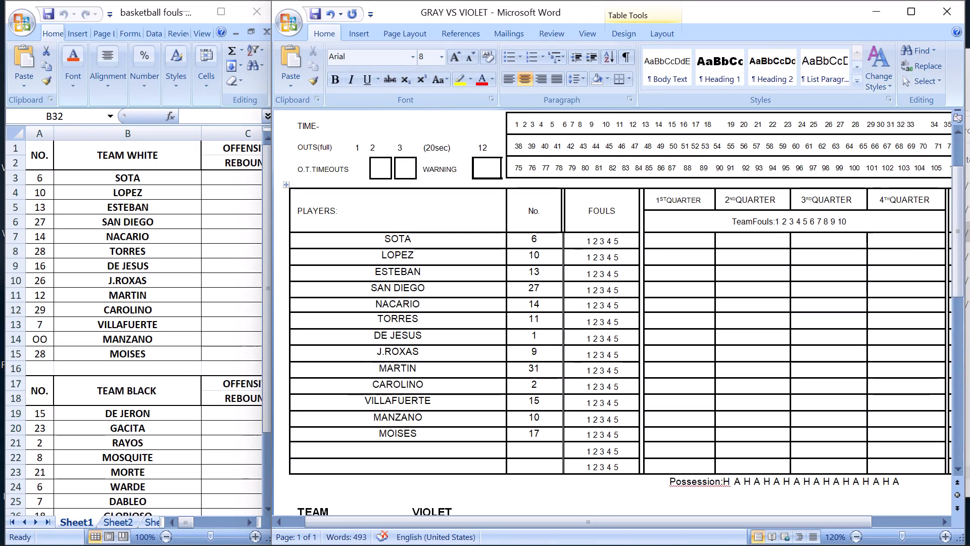
{"action": "double_click", "coordinate": [532, 320]}
{"action": "key", "text": "2"}
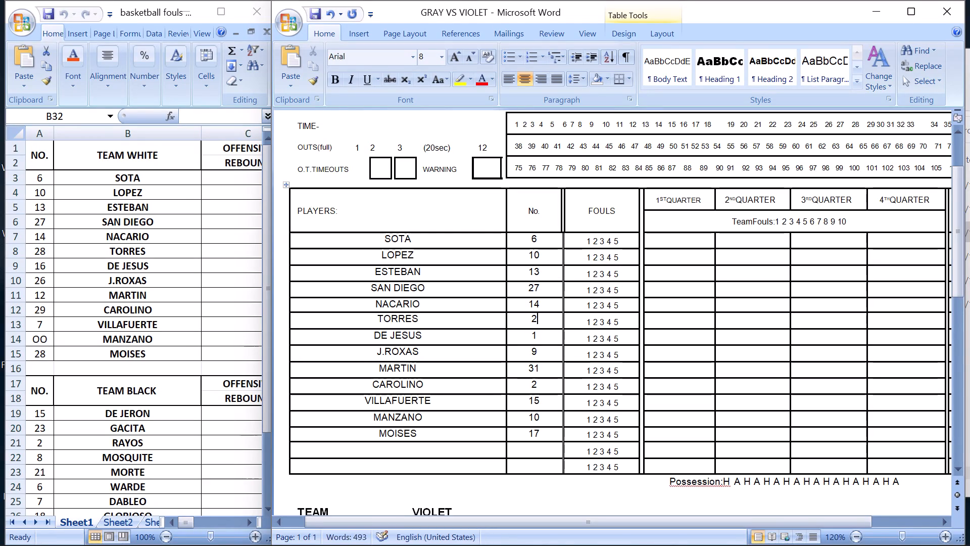
{"action": "key", "text": "8"}
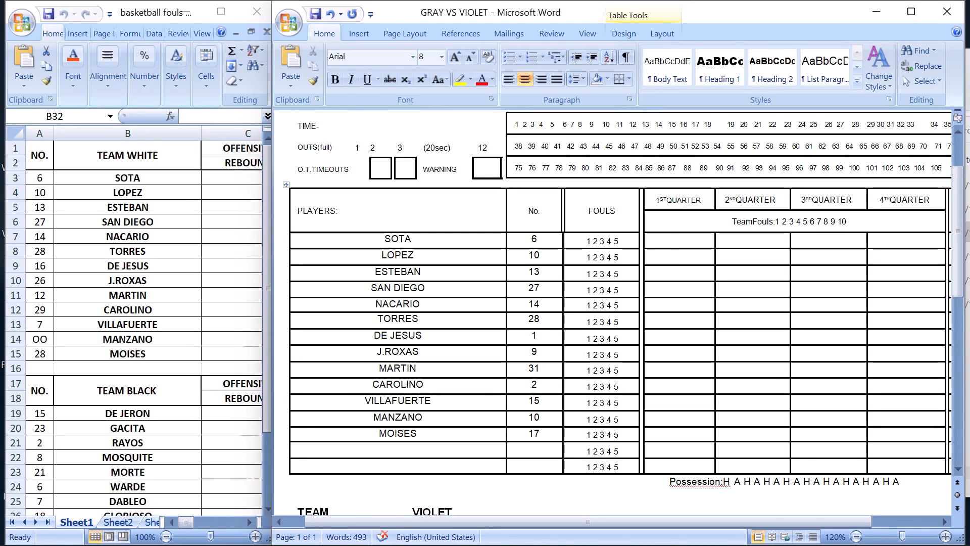
{"action": "left_click", "coordinate": [538, 336]}
{"action": "key", "text": "6"}
{"action": "left_click", "coordinate": [538, 355]}
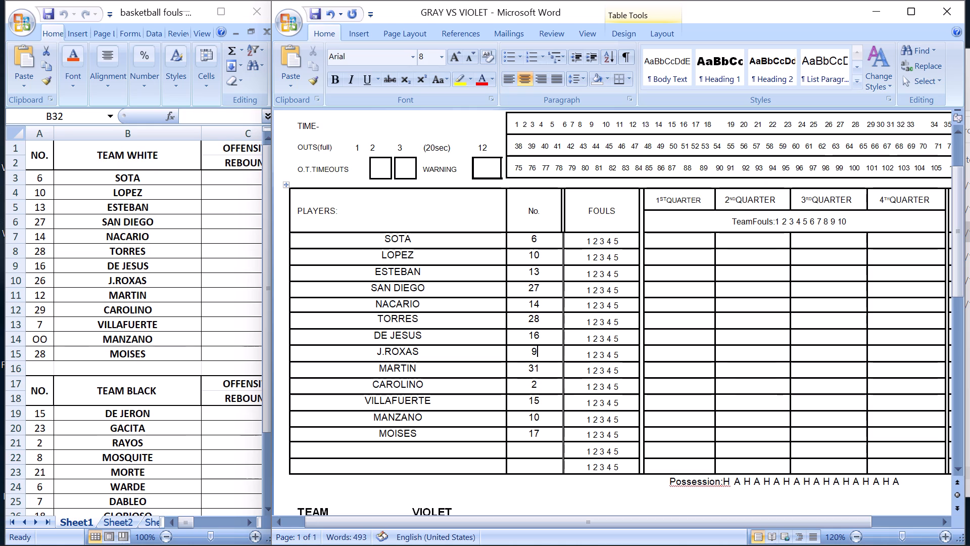
{"action": "double_click", "coordinate": [533, 350]}
{"action": "type", "text": "26"}
{"action": "double_click", "coordinate": [535, 364]}
{"action": "type", "text": "12"}
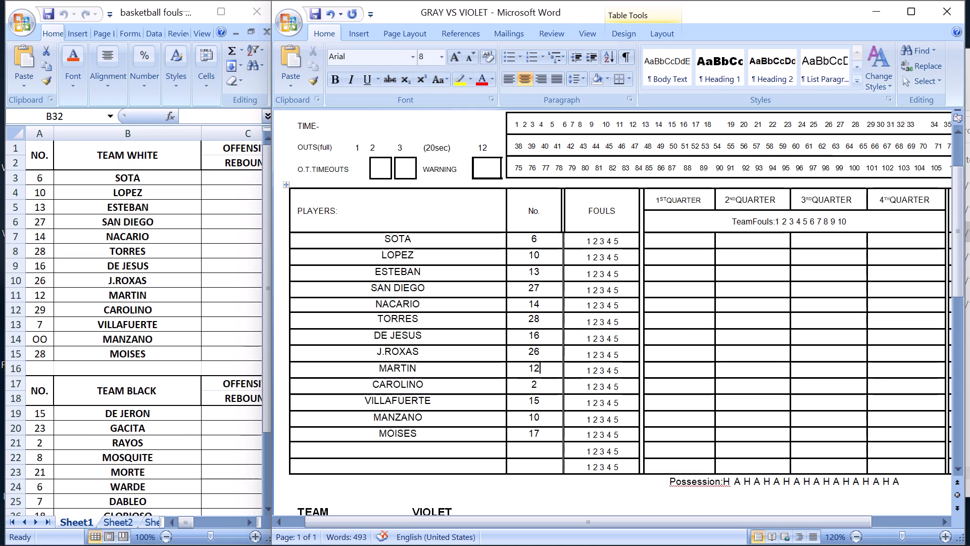
Set the WHITE team jersey numbers to 29 for CAROLINO, 7 for VILLAFUERTE, 00 for MANZANO and 28 for MOISES.
{"action": "double_click", "coordinate": [535, 386]}
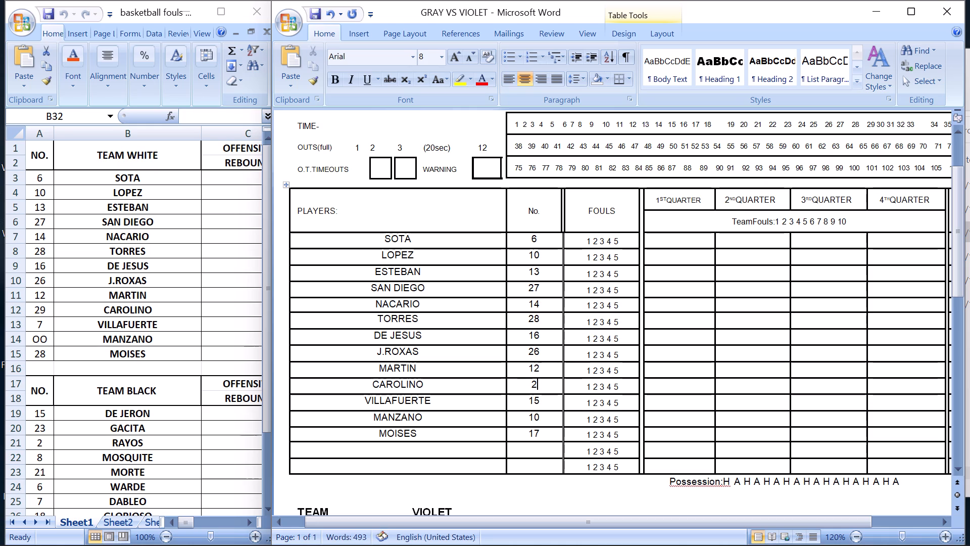
{"action": "left_click", "coordinate": [535, 386]}
{"action": "type", "text": "29"}
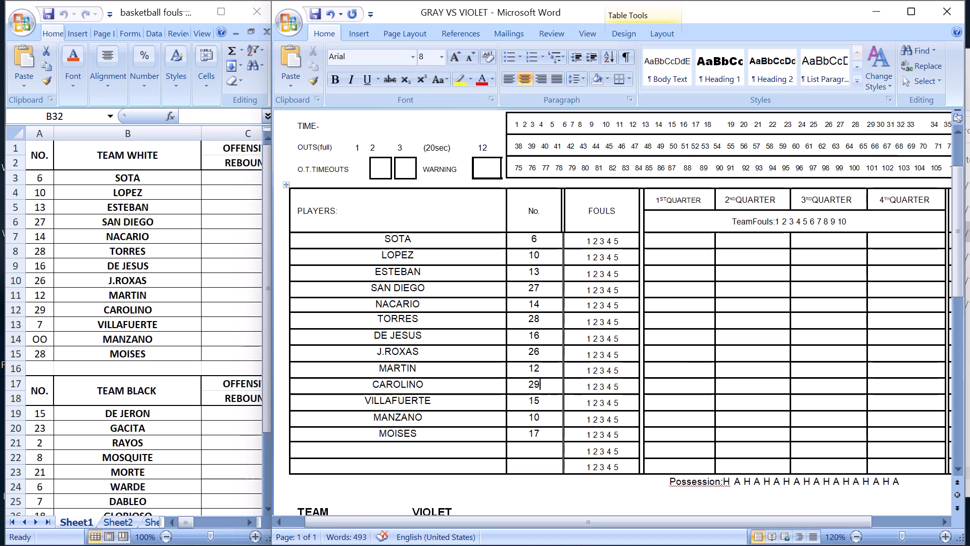
{"action": "double_click", "coordinate": [534, 400]}
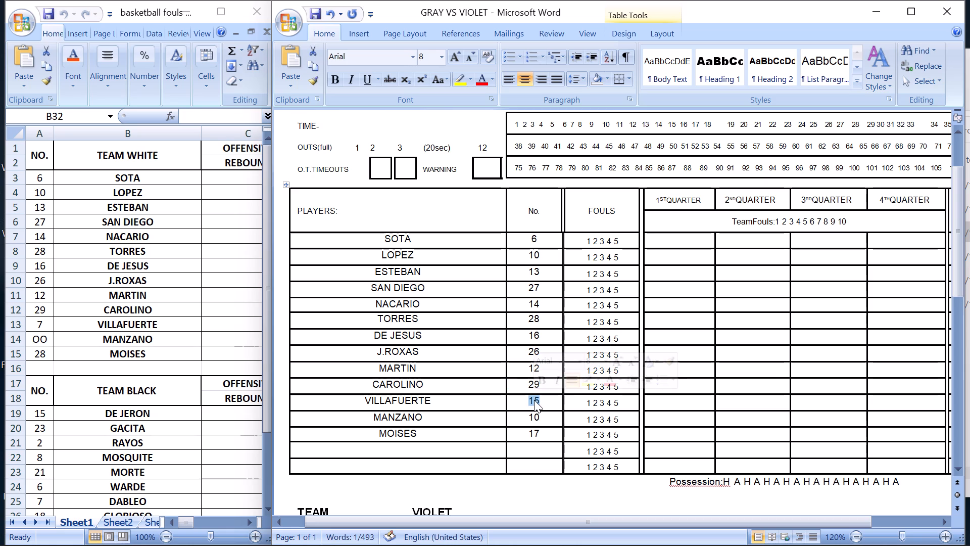
{"action": "key", "text": "7"}
{"action": "left_click", "coordinate": [533, 417]}
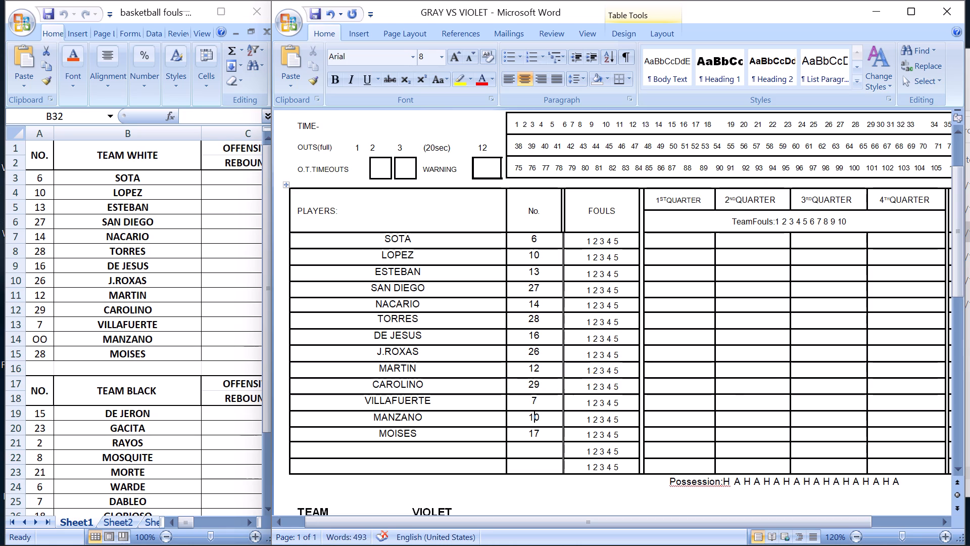
{"action": "key", "text": "BackSpace"}
{"action": "key", "text": "0"}
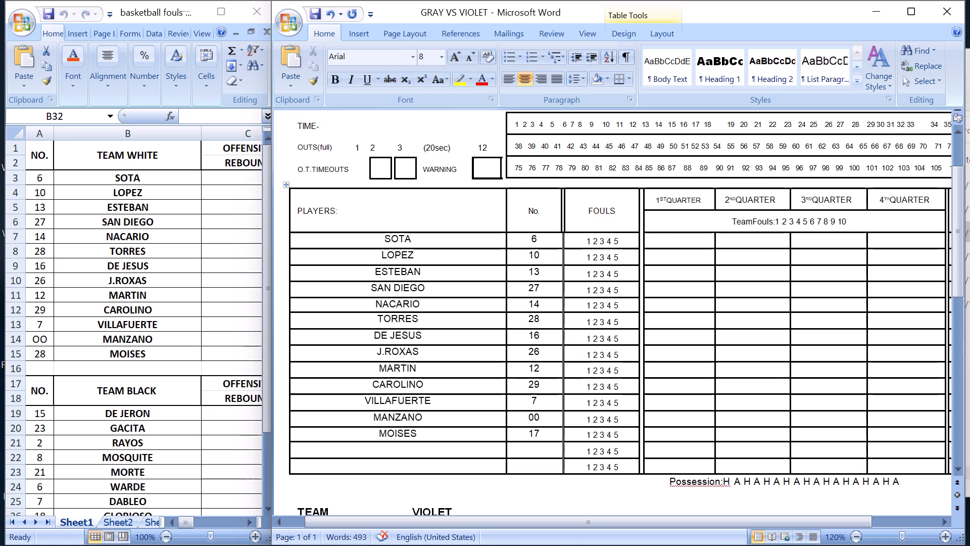
{"action": "double_click", "coordinate": [533, 438]}
{"action": "type", "text": "28"}
{"action": "left_click", "coordinate": [458, 366]}
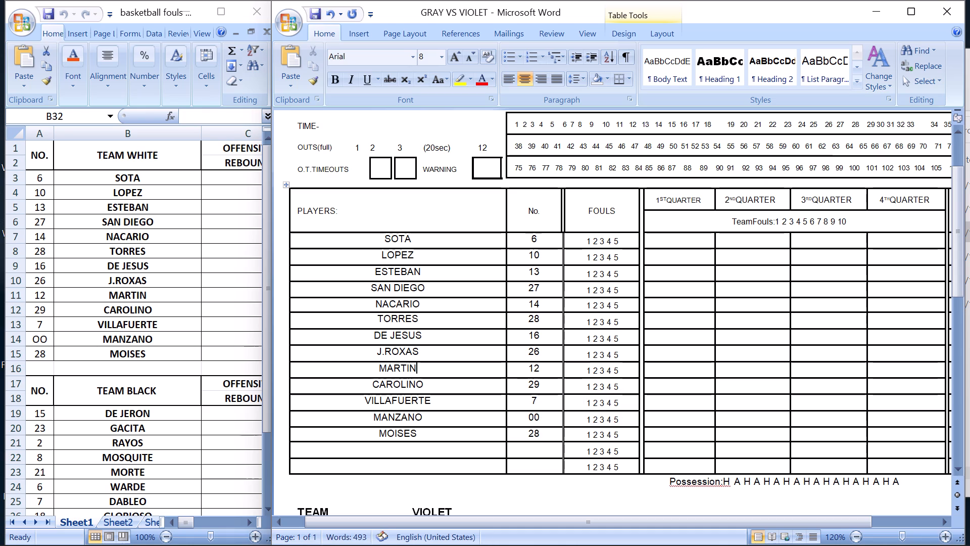
Make the team name WHITE in the score sheet heading bold.
{"action": "scroll", "coordinate": [450, 330], "scroll_direction": "up", "scroll_amount": 4}
{"action": "scroll", "coordinate": [155, 385], "scroll_direction": "down", "scroll_amount": 5}
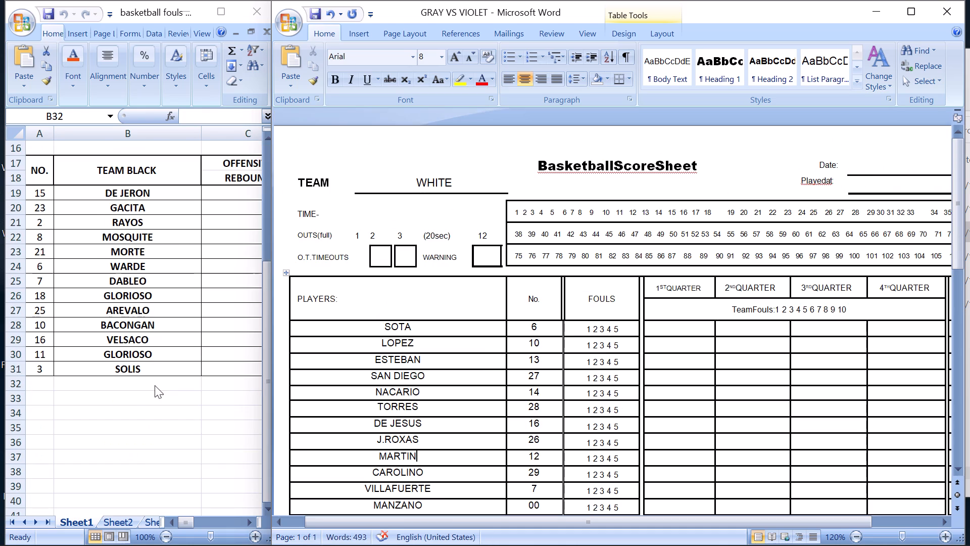
{"action": "scroll", "coordinate": [255, 365], "scroll_direction": "up", "scroll_amount": 4}
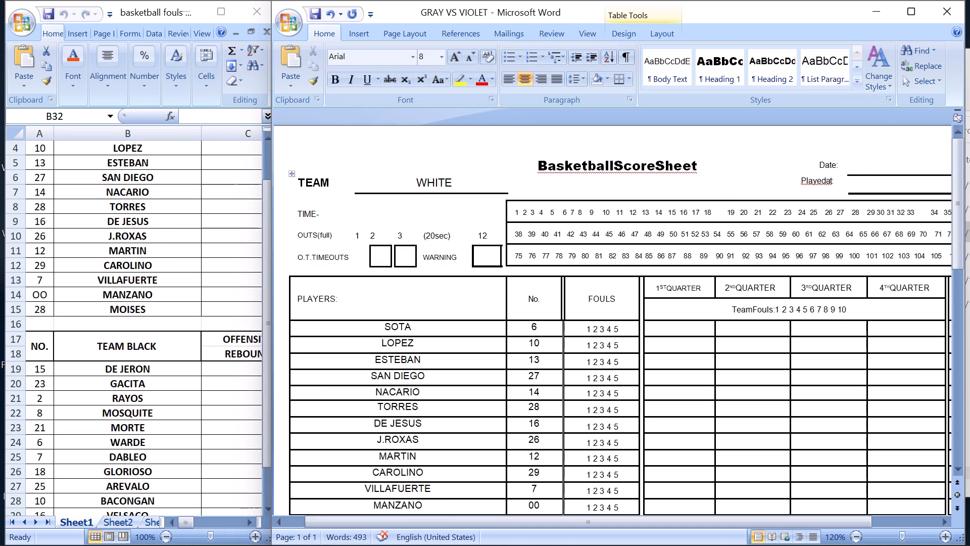
{"action": "left_click_drag", "start_coordinate": [419, 179], "coordinate": [452, 180]}
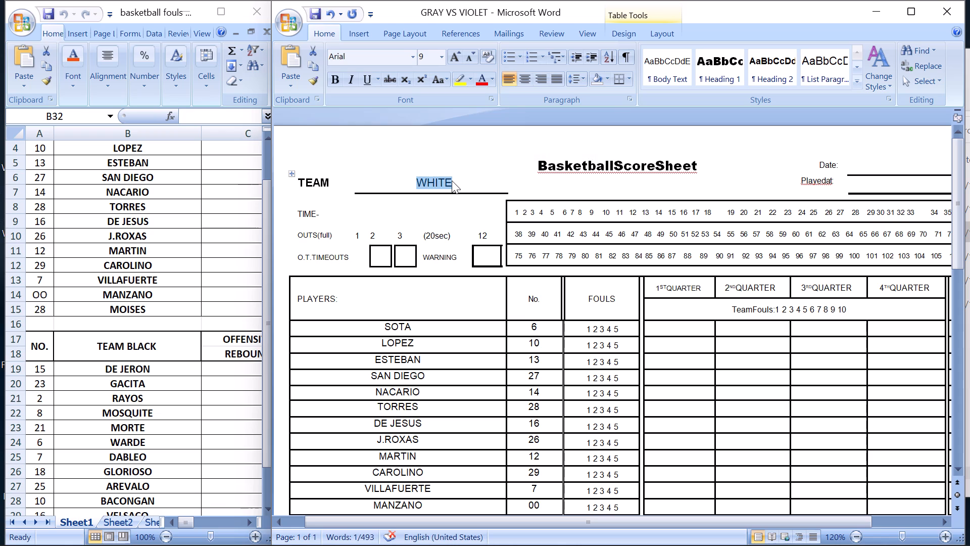
{"action": "key", "text": "ctrl+b"}
Replace the second team's name VIOLET with BLACK.
{"action": "scroll", "coordinate": [505, 245], "scroll_direction": "down", "scroll_amount": 6}
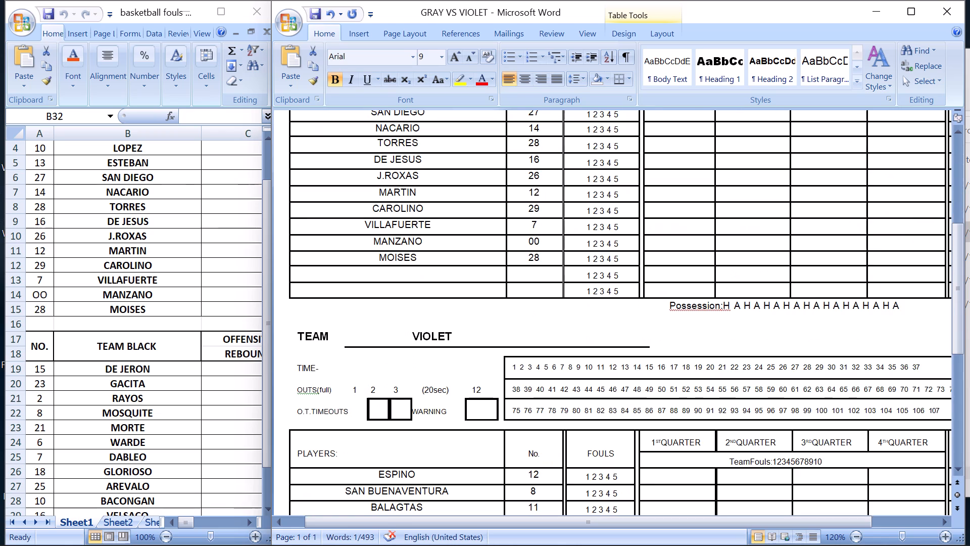
{"action": "left_click_drag", "start_coordinate": [414, 335], "coordinate": [453, 335]}
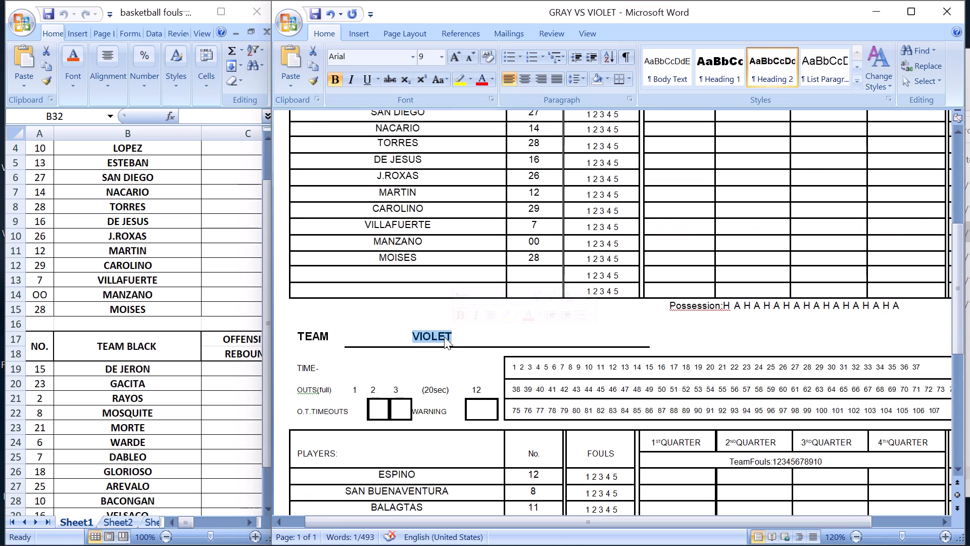
{"action": "type", "text": "BLACK"}
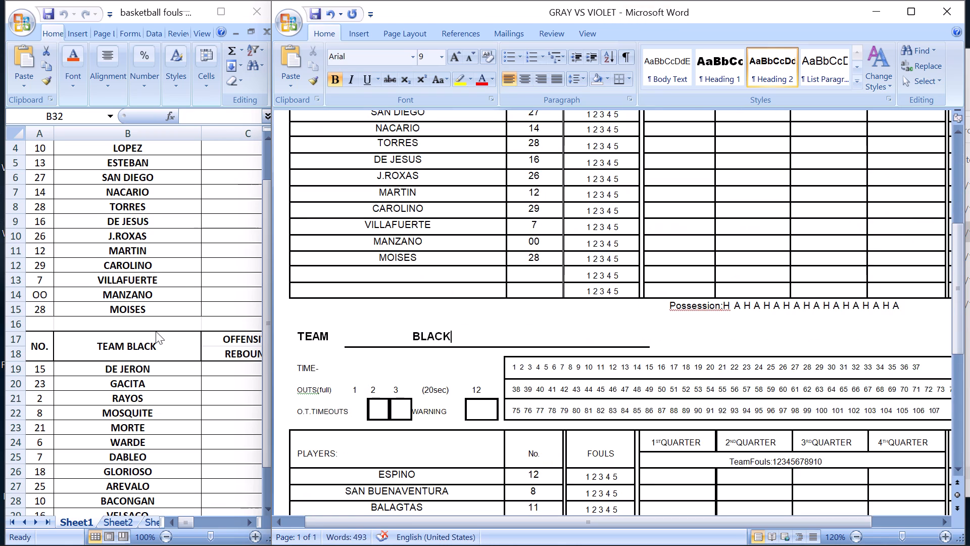
Replace the first three player names in the BLACK team table with DE JERON, GACITA and RAYOS.
{"action": "scroll", "coordinate": [156, 331], "scroll_direction": "down", "scroll_amount": 4}
{"action": "scroll", "coordinate": [430, 378], "scroll_direction": "down", "scroll_amount": 5}
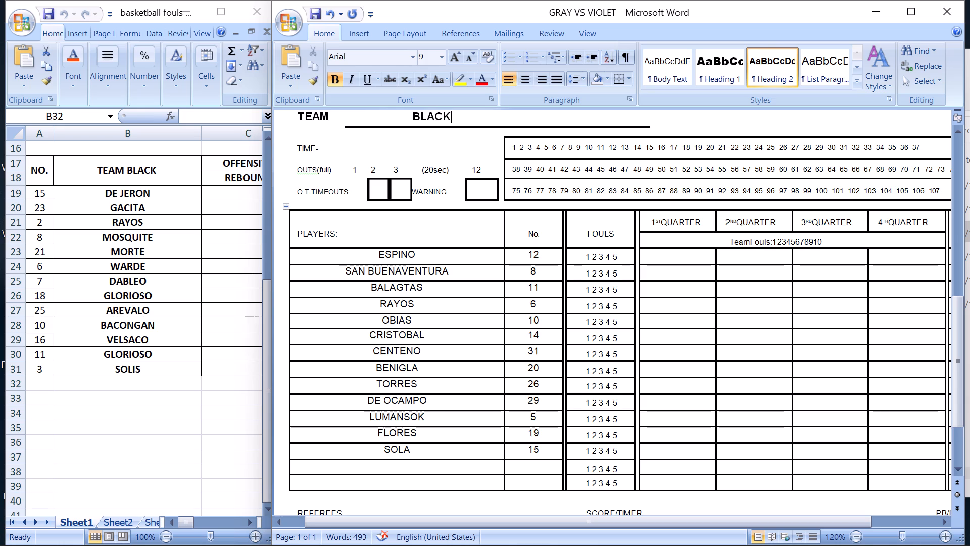
{"action": "double_click", "coordinate": [401, 257]}
{"action": "type", "text": "DE JERON"}
{"action": "triple_click", "coordinate": [405, 269]}
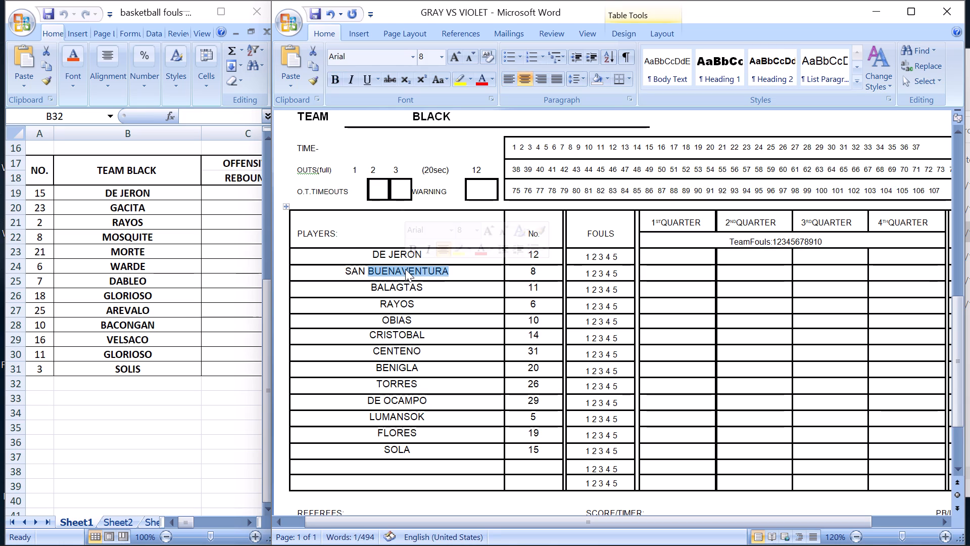
{"action": "type", "text": "CA"}
{"action": "key", "text": "BackSpace"}
{"action": "key", "text": "BackSpace"}
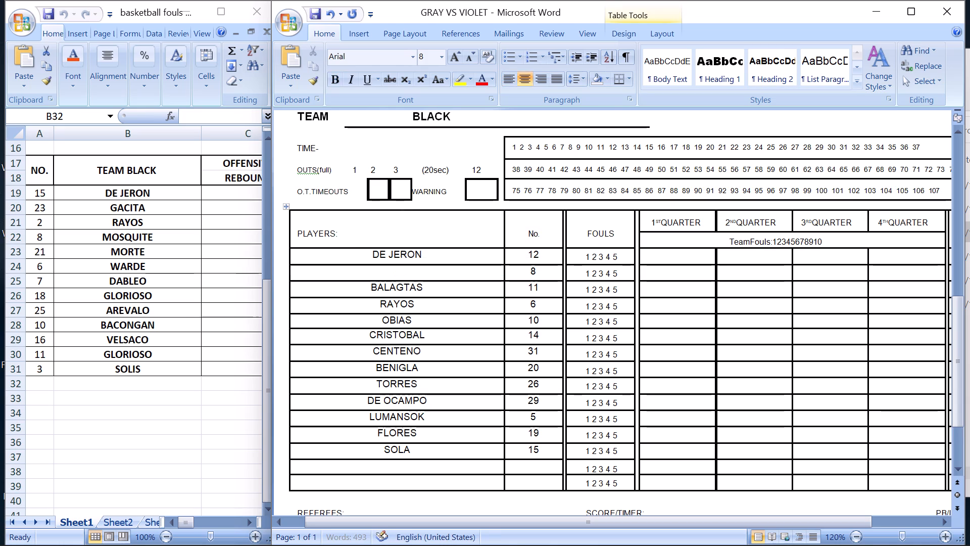
{"action": "type", "text": "GACITA"}
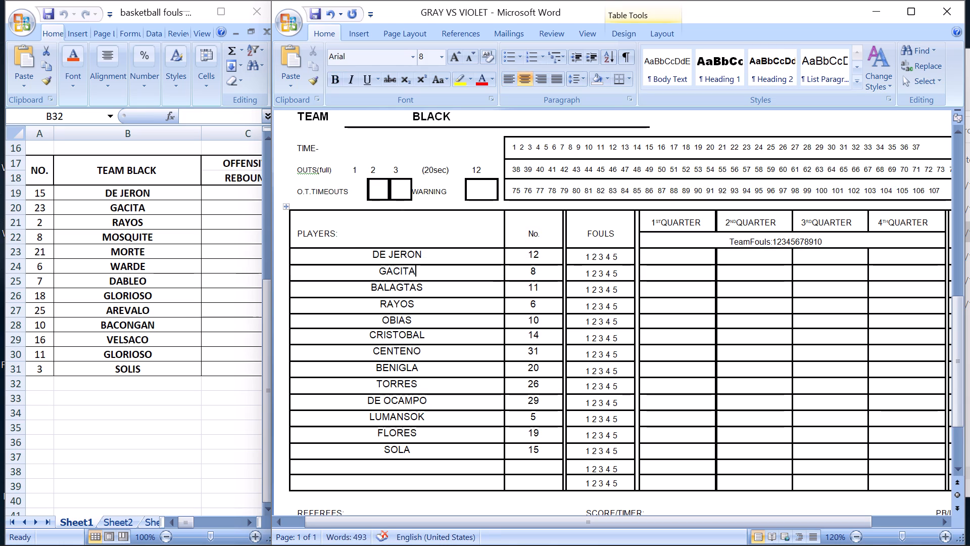
{"action": "double_click", "coordinate": [407, 292]}
{"action": "type", "text": "RAYOS"}
Replace the names in the fourth to sixth player rows of the BLACK team with MOSQUITE, MORTE and WARDE.
{"action": "double_click", "coordinate": [406, 305]}
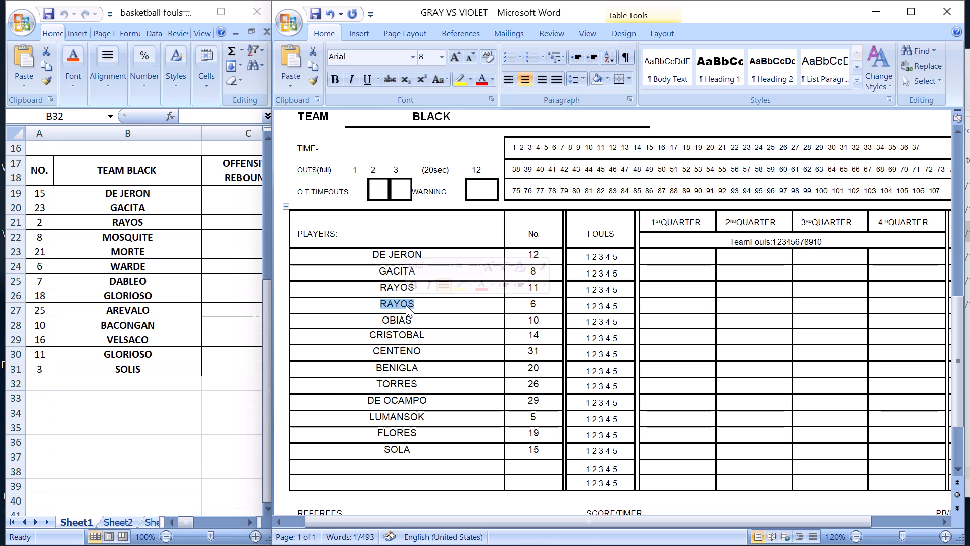
{"action": "type", "text": "MOSQIT"}
{"action": "key", "text": "BackSpace"}
{"action": "key", "text": "u"}
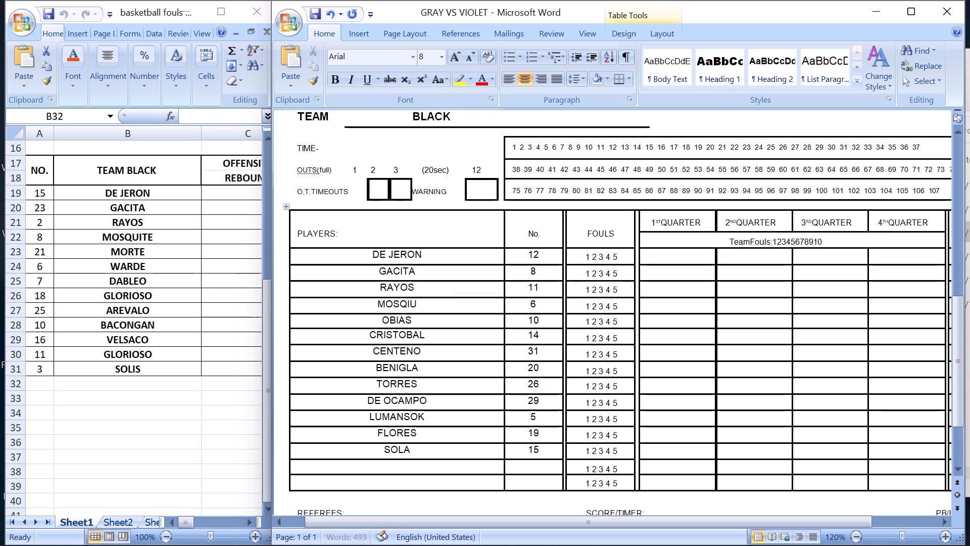
{"action": "key", "text": "BackSpace"}
{"action": "key", "text": "BackSpace"}
{"action": "type", "text": "UITE"}
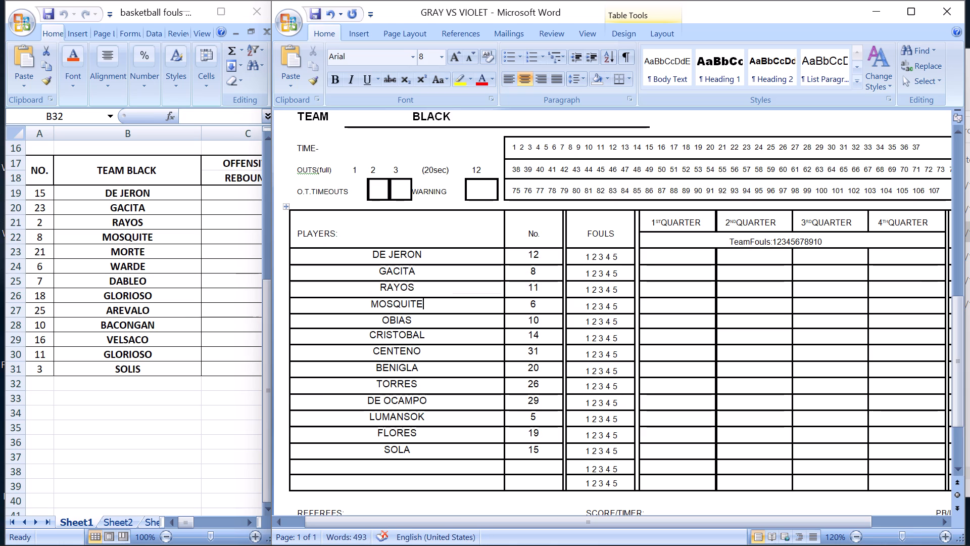
{"action": "double_click", "coordinate": [402, 316]}
{"action": "type", "text": "MORTE"}
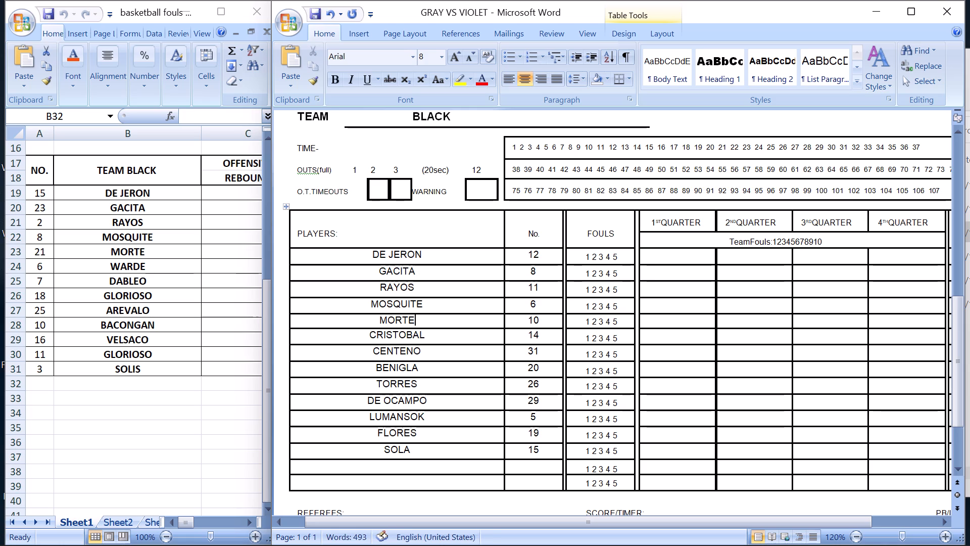
{"action": "triple_click", "coordinate": [404, 336]}
{"action": "type", "text": "WARDE"}
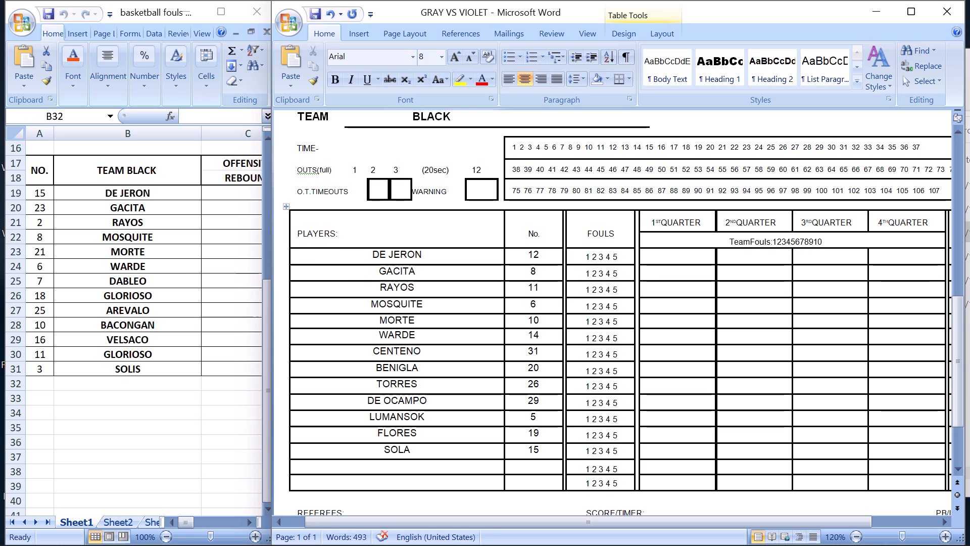
{"action": "double_click", "coordinate": [404, 350]}
{"action": "type", "text": "DABLEO"}
{"action": "double_click", "coordinate": [405, 364]}
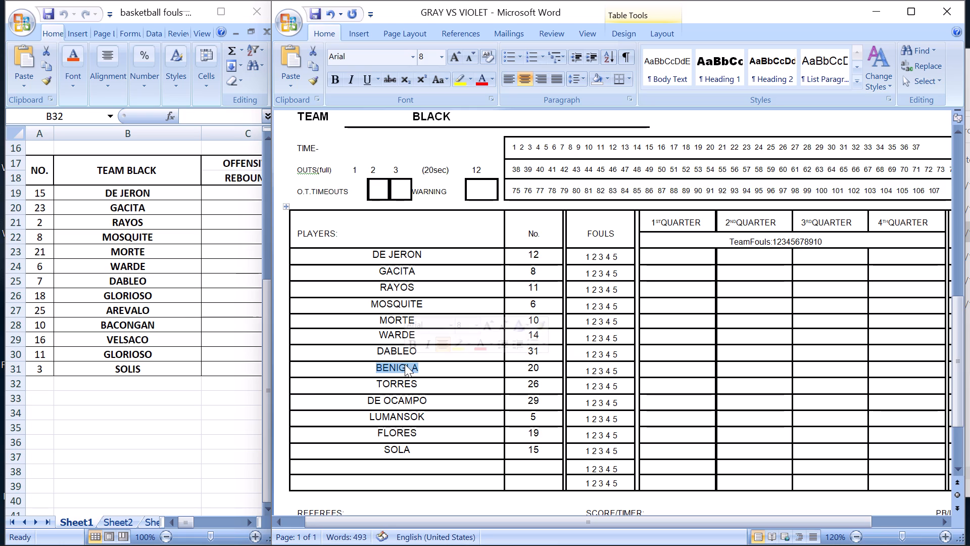
{"action": "type", "text": "GLORIOS"}
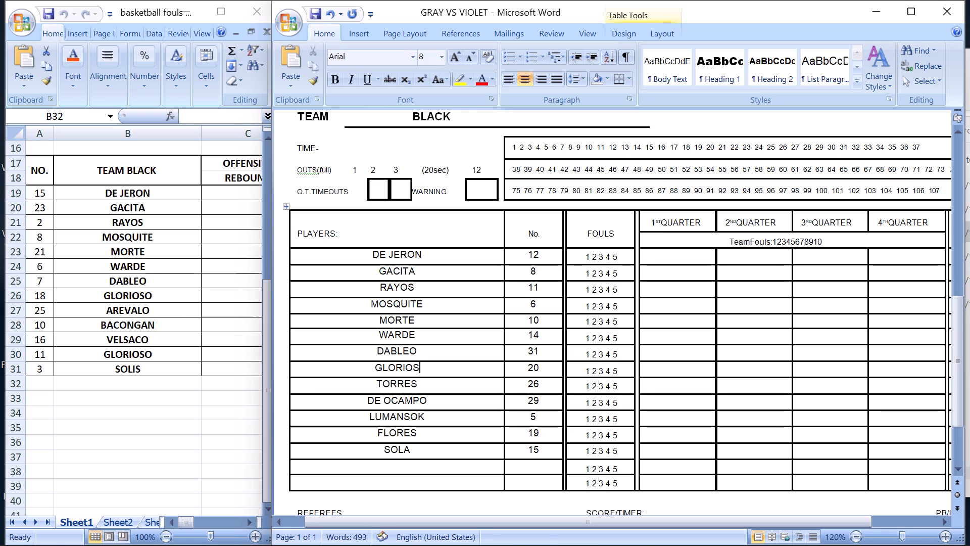
{"action": "key", "text": "o"}
{"action": "double_click", "coordinate": [404, 380]}
{"action": "type", "text": "AREVA"}
{"action": "type", "text": "LO"}
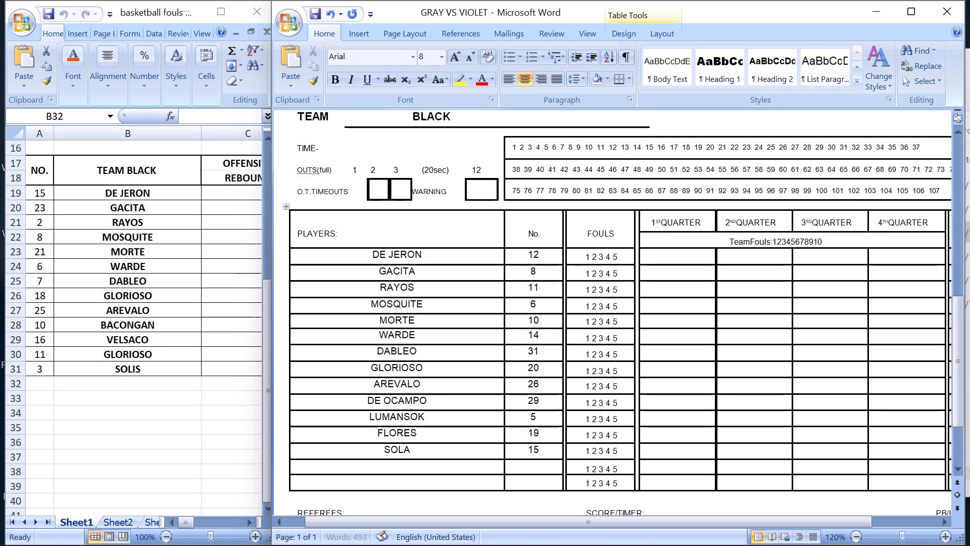
Replace the last four player names in the BLACK team table with BACONGAN, VELASCO, GLORIOS and SOLIS.
{"action": "triple_click", "coordinate": [405, 401]}
{"action": "type", "text": "BACONGAN"}
{"action": "triple_click", "coordinate": [405, 421]}
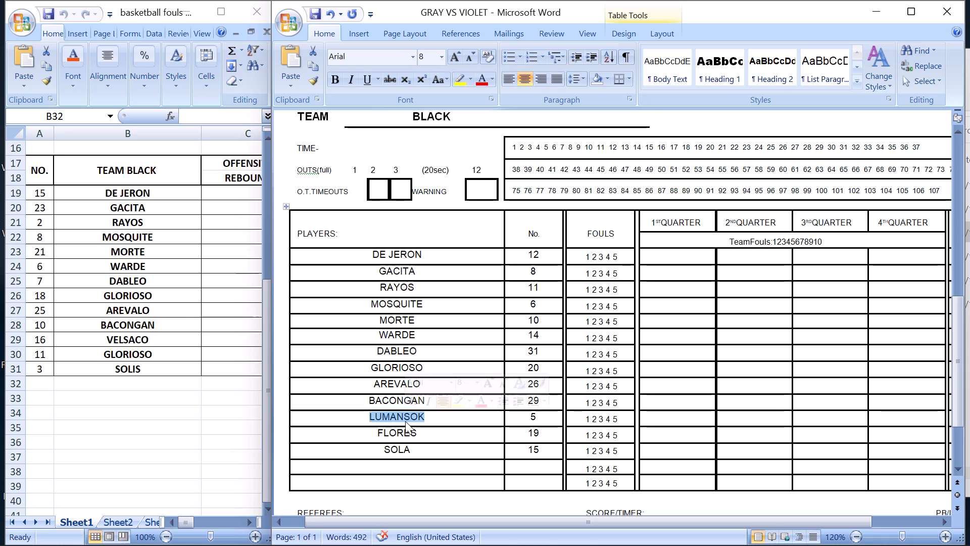
{"action": "type", "text": "VELASCO"}
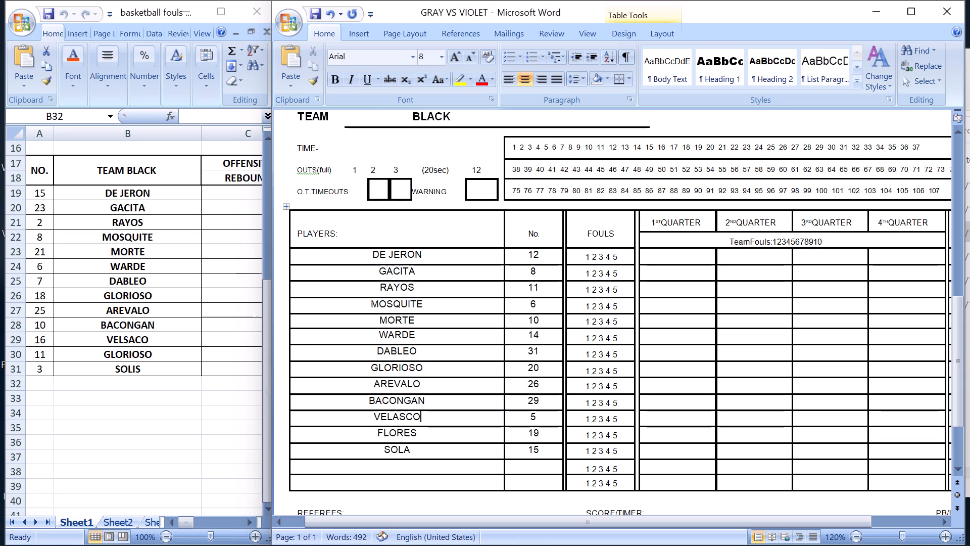
{"action": "double_click", "coordinate": [407, 435]}
{"action": "type", "text": "GLORIOS"}
{"action": "left_click", "coordinate": [405, 448]}
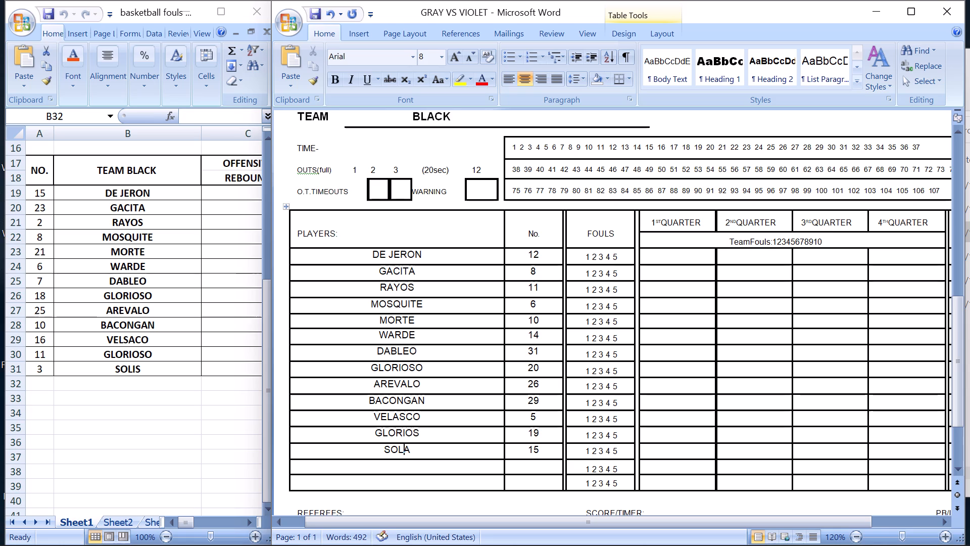
{"action": "left_click", "coordinate": [407, 448]}
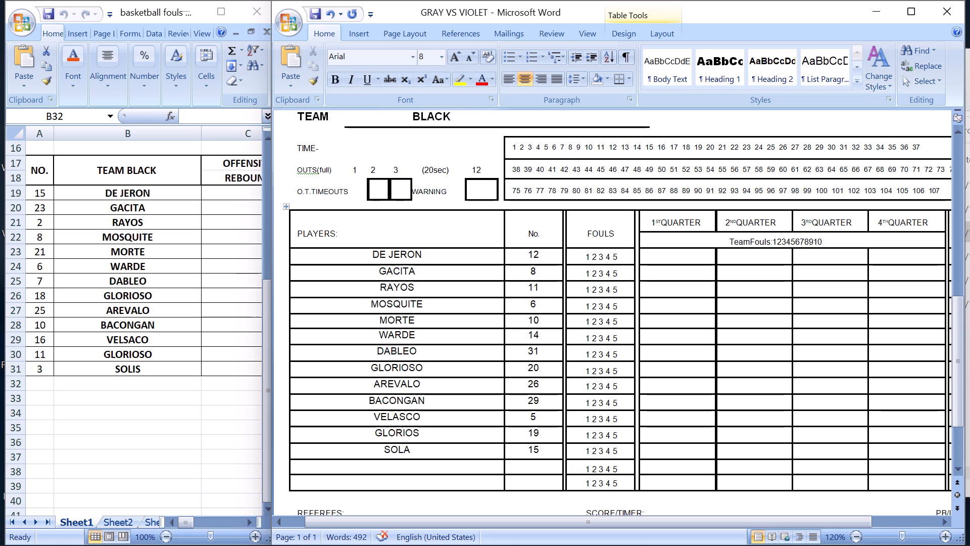
{"action": "key", "text": "BackSpace"}
{"action": "type", "text": "IS"}
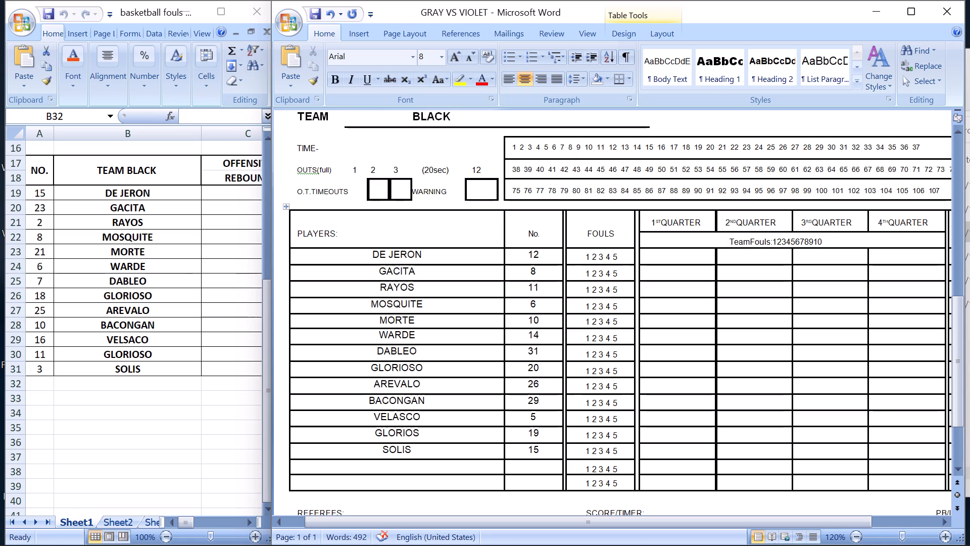
Set the BLACK team jersey numbers to 15 for DE JERON, 23 for GACITA and 2 for RAYOS.
{"action": "double_click", "coordinate": [534, 258]}
{"action": "type", "text": "15"}
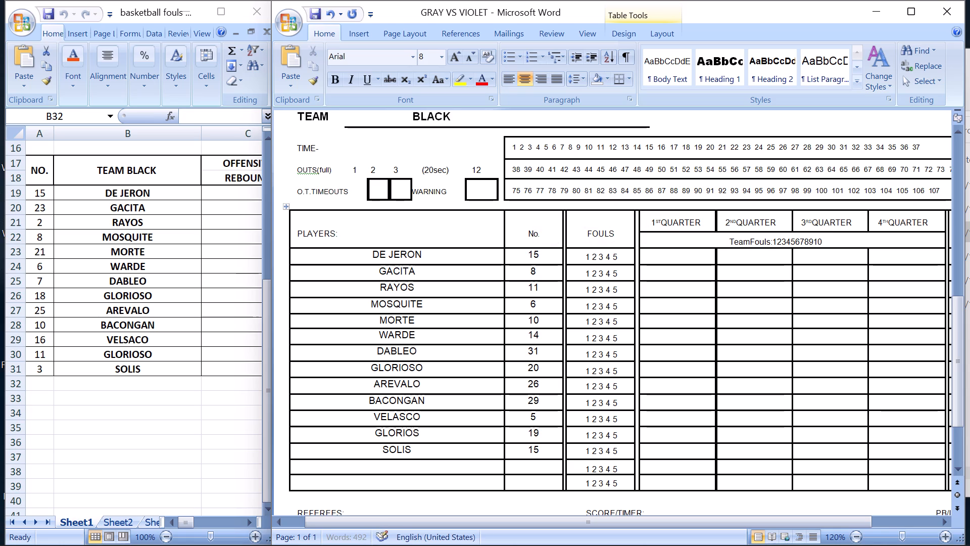
{"action": "double_click", "coordinate": [533, 270]}
{"action": "left_click", "coordinate": [533, 270]}
{"action": "type", "text": "23"}
{"action": "double_click", "coordinate": [536, 286]}
{"action": "key", "text": "2"}
Set the BLACK team jersey numbers to 8 for MOSQUITE, 21 for MORTE and 6 for WARDE.
{"action": "double_click", "coordinate": [536, 303]}
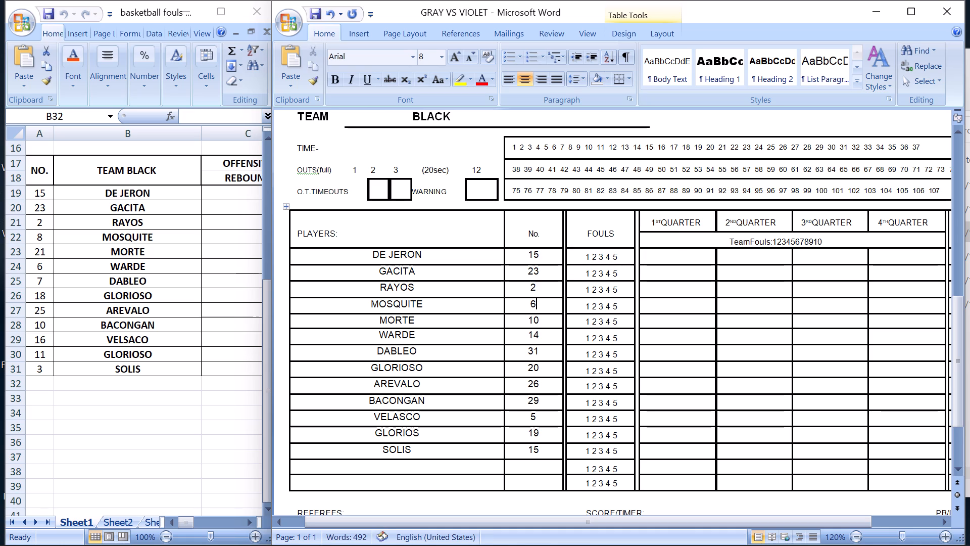
{"action": "double_click", "coordinate": [535, 303]}
{"action": "left_click", "coordinate": [535, 303]}
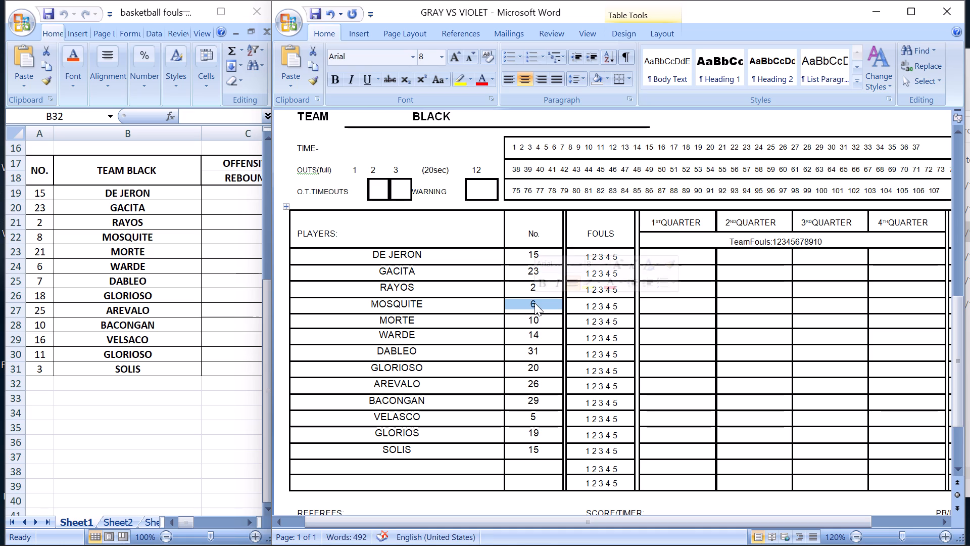
{"action": "key", "text": "8"}
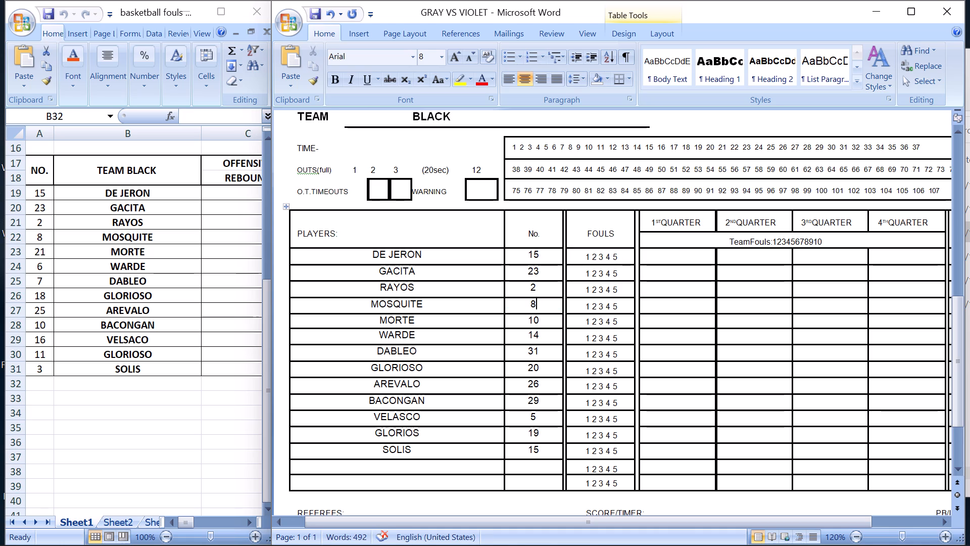
{"action": "double_click", "coordinate": [530, 321]}
{"action": "type", "text": "21"}
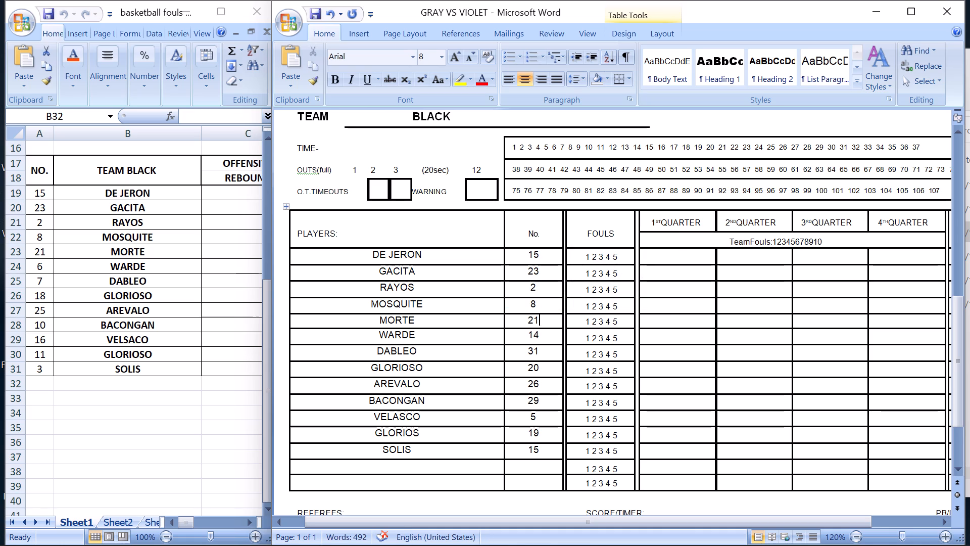
{"action": "double_click", "coordinate": [533, 335]}
{"action": "key", "text": "6"}
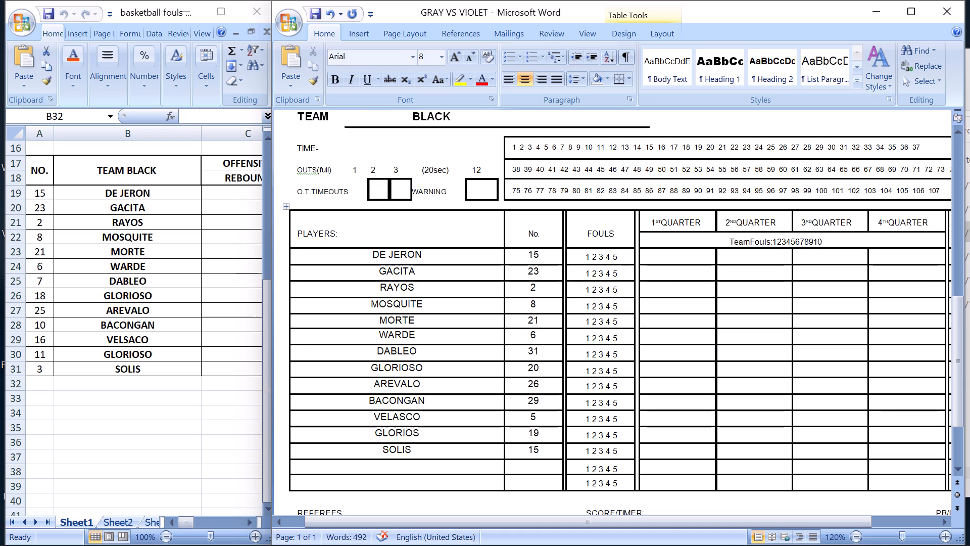
Set the BLACK team jersey numbers to 7 for DABLEO, 18 for GLORIOSO and 25 for AREVALO.
{"action": "double_click", "coordinate": [533, 350]}
{"action": "key", "text": "7"}
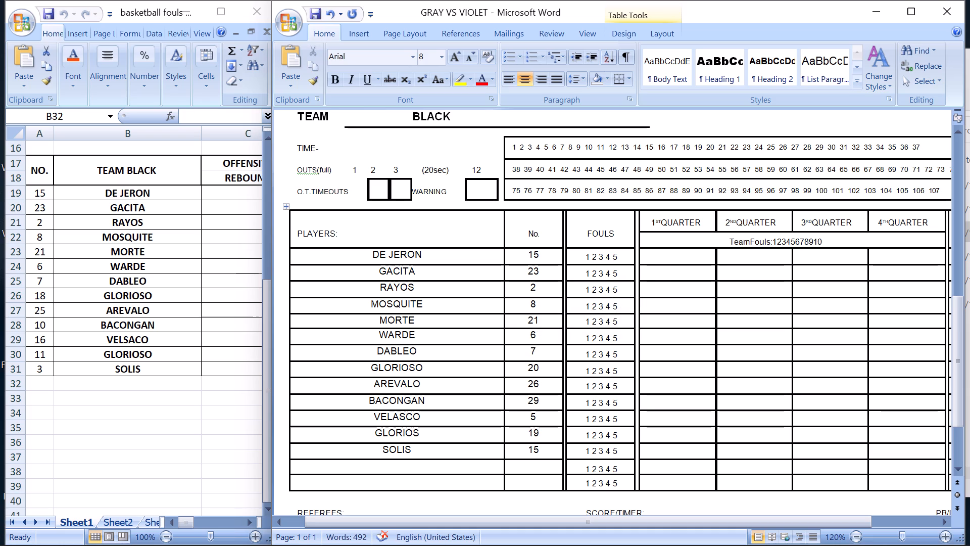
{"action": "double_click", "coordinate": [531, 367]}
{"action": "type", "text": "18"}
{"action": "left_click", "coordinate": [528, 386]}
{"action": "double_click", "coordinate": [535, 386]}
{"action": "type", "text": "25"}
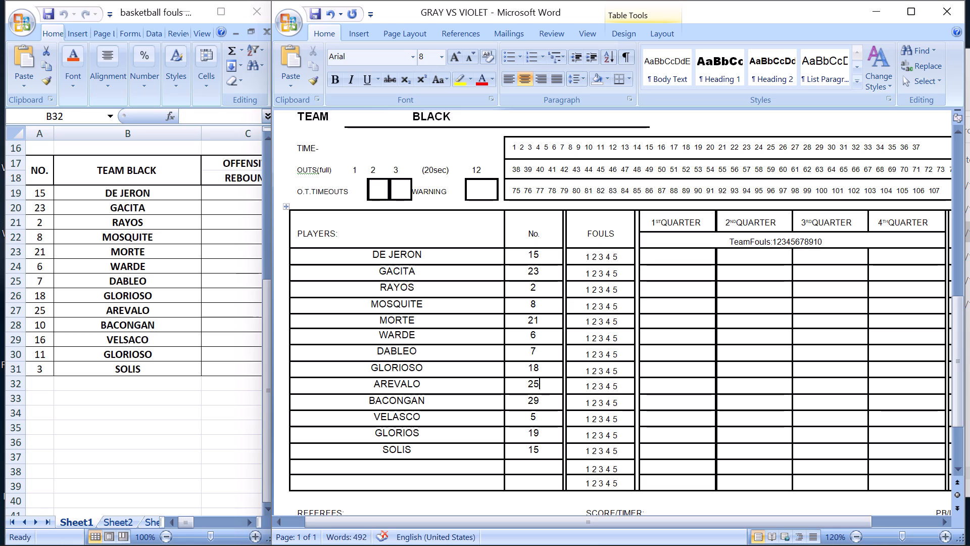
{"action": "double_click", "coordinate": [530, 399]}
{"action": "type", "text": "10"}
{"action": "double_click", "coordinate": [532, 421]}
{"action": "type", "text": "16"}
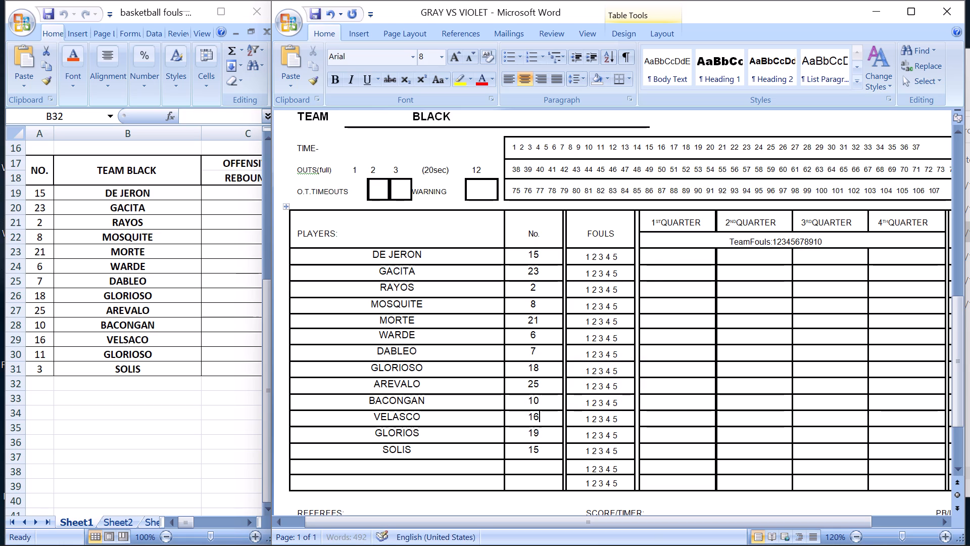
{"action": "double_click", "coordinate": [538, 435]}
{"action": "double_click", "coordinate": [536, 435]}
{"action": "type", "text": "11"}
{"action": "double_click", "coordinate": [534, 453]}
{"action": "key", "text": "3"}
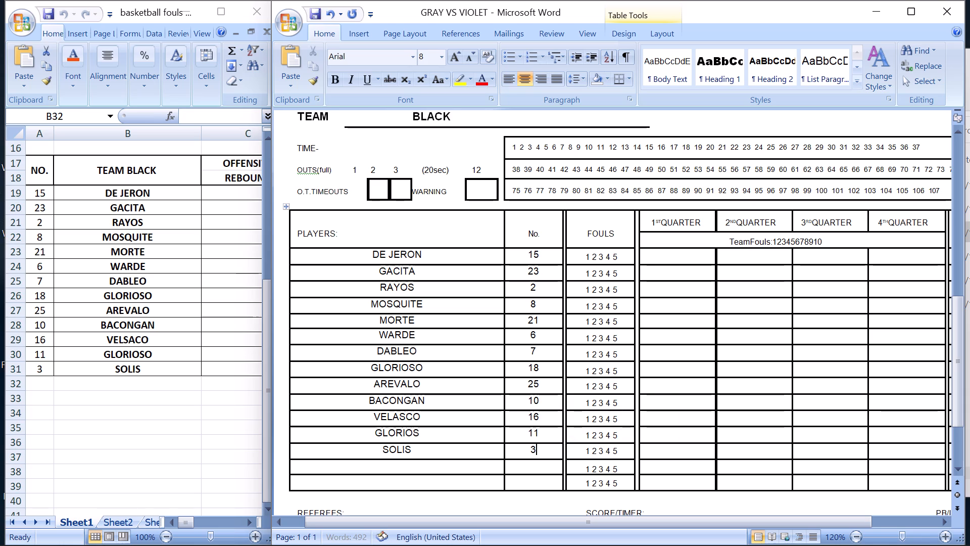
Save the score sheet as a new document named WHITE VS BLACK in the NOVEMBER 5 folder.
{"action": "scroll", "coordinate": [400, 300], "scroll_direction": "up", "scroll_amount": 9}
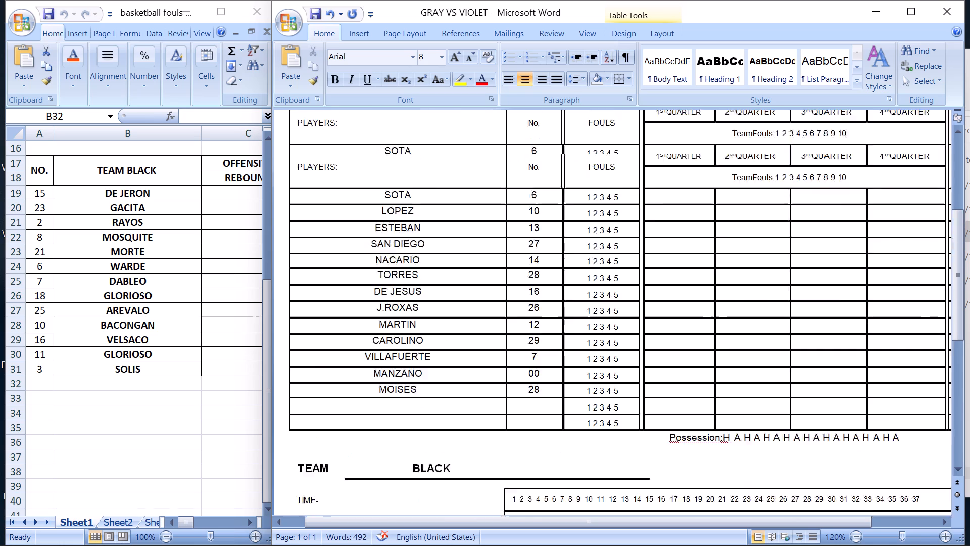
{"action": "scroll", "coordinate": [400, 300], "scroll_direction": "up", "scroll_amount": 4}
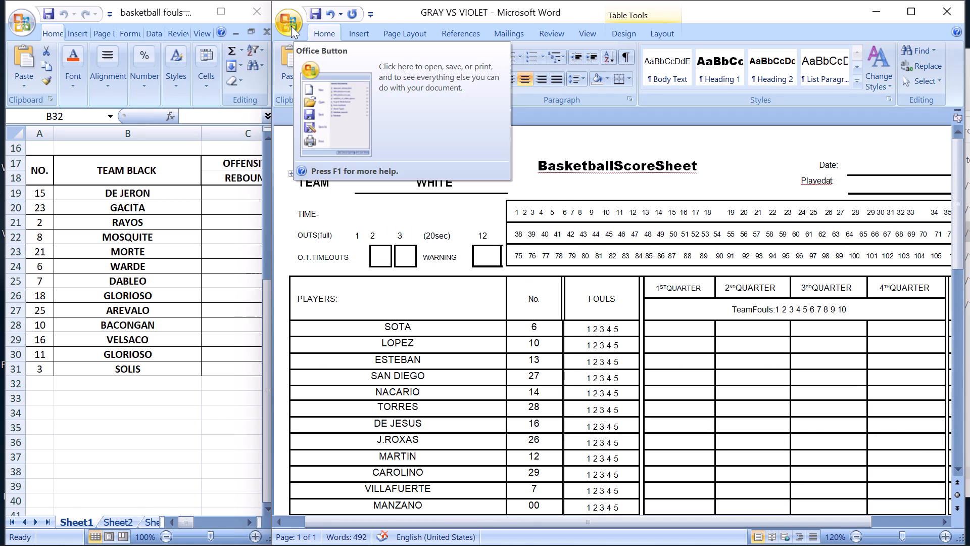
{"action": "left_click", "coordinate": [290, 26]}
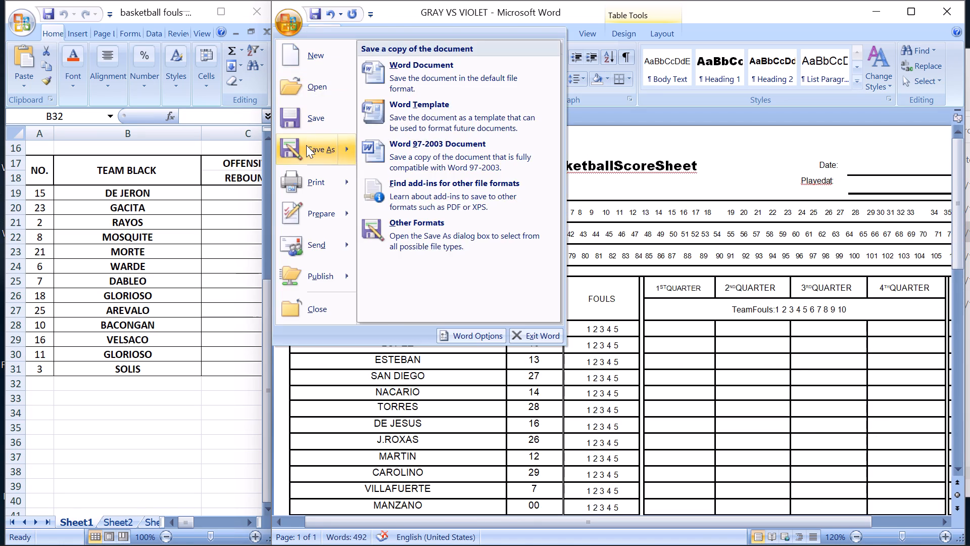
{"action": "left_click", "coordinate": [306, 145]}
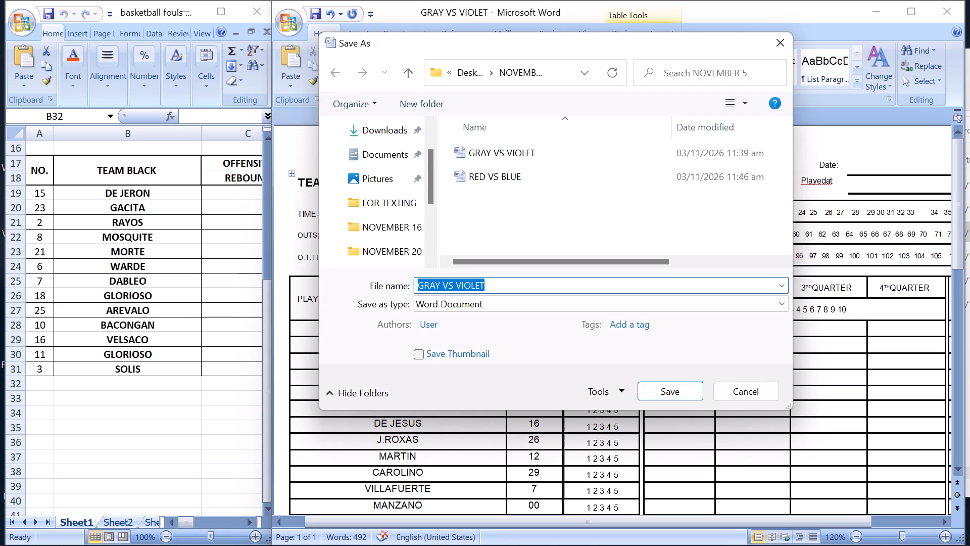
{"action": "scroll", "coordinate": [173, 234], "scroll_direction": "up", "scroll_amount": 6}
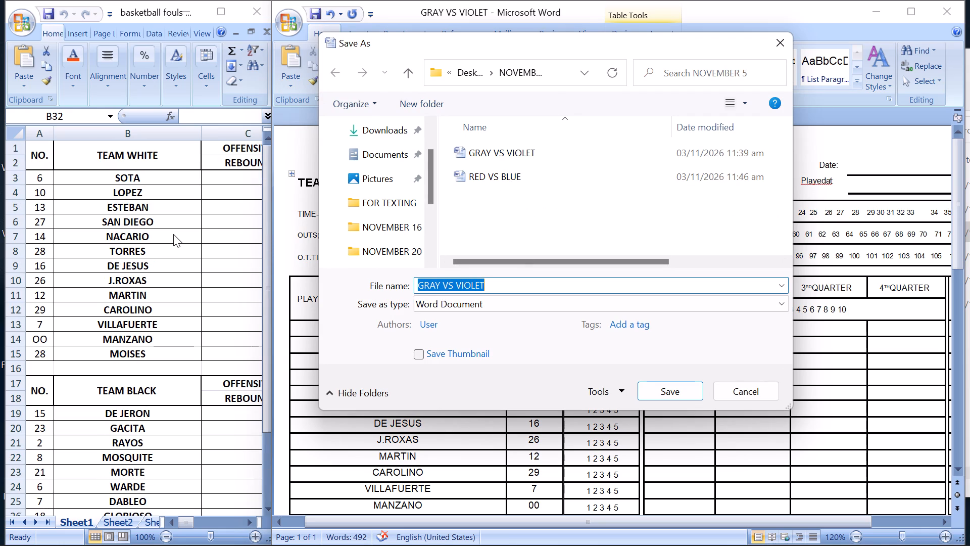
{"action": "type", "text": "WHITE VS BLACK"}
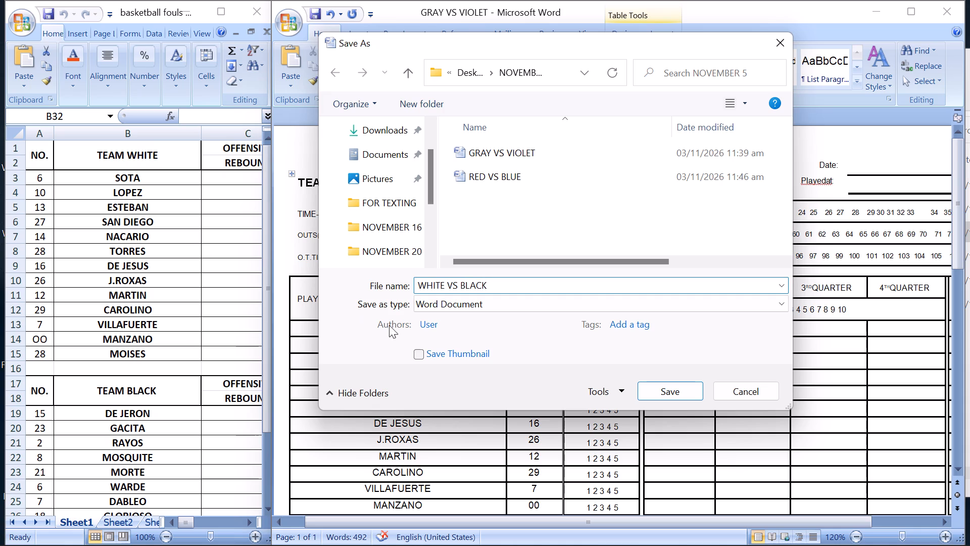
{"action": "left_click", "coordinate": [647, 388]}
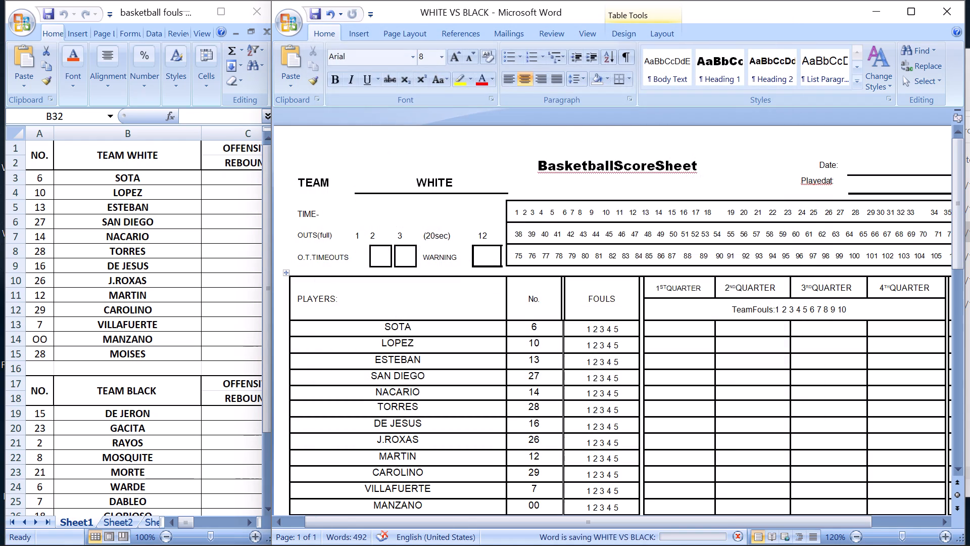
Clear all player names and jersey numbers, from SOTA to MOISES, in the WHITE team table.
{"action": "left_click", "coordinate": [414, 325]}
{"action": "scroll", "coordinate": [422, 335], "scroll_direction": "down", "scroll_amount": 2}
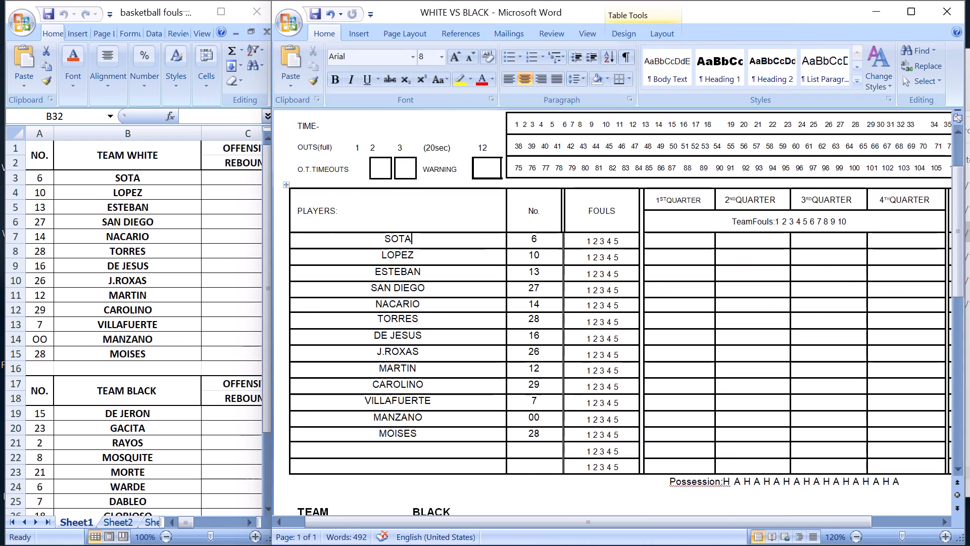
{"action": "left_click_drag", "start_coordinate": [385, 238], "coordinate": [413, 245]}
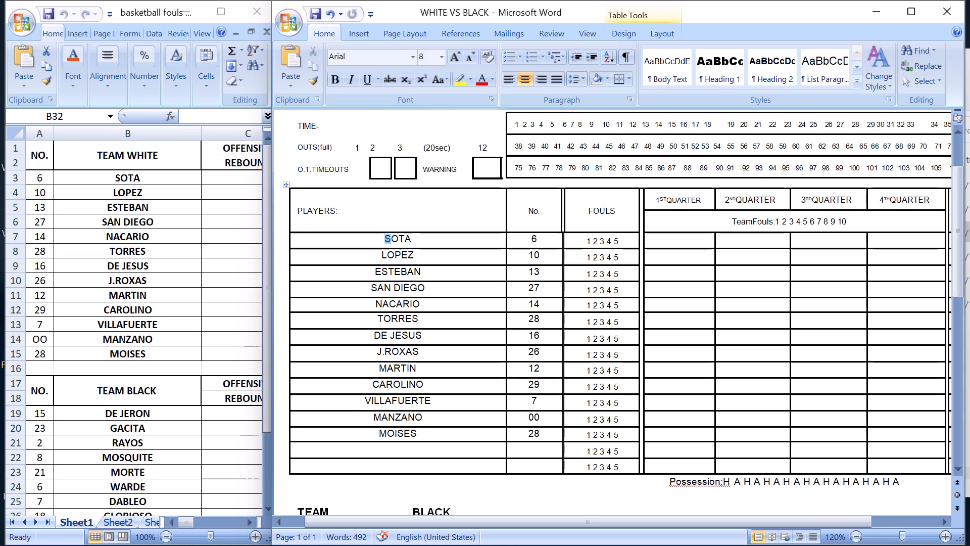
{"action": "left_click_drag", "start_coordinate": [413, 245], "coordinate": [537, 437]}
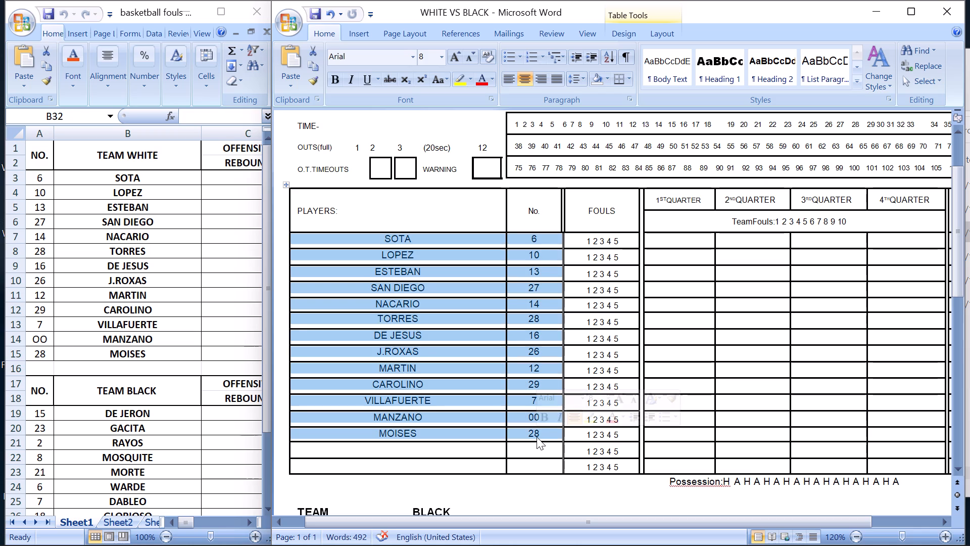
{"action": "key", "text": "Delete"}
{"action": "scroll", "coordinate": [530, 425], "scroll_direction": "down", "scroll_amount": 6}
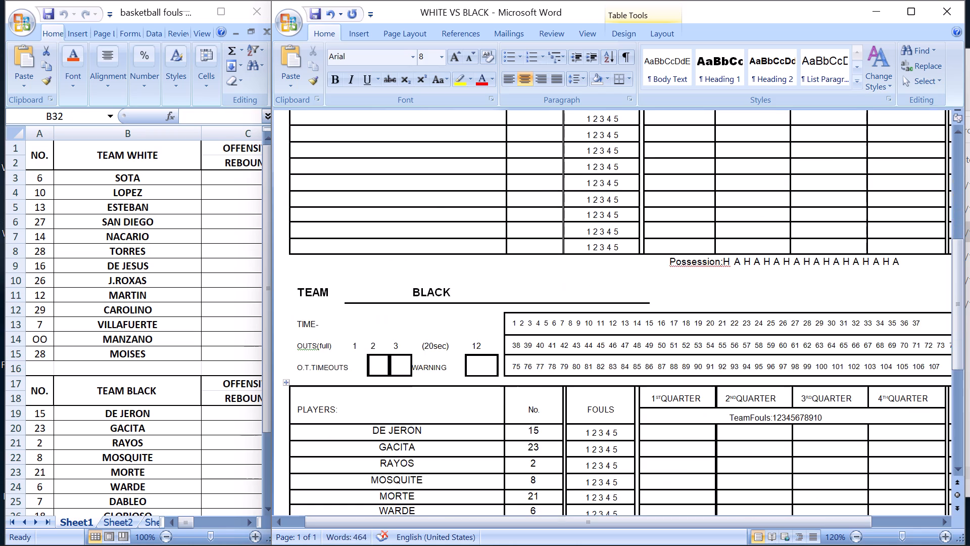
{"action": "scroll", "coordinate": [472, 383], "scroll_direction": "down", "scroll_amount": 3}
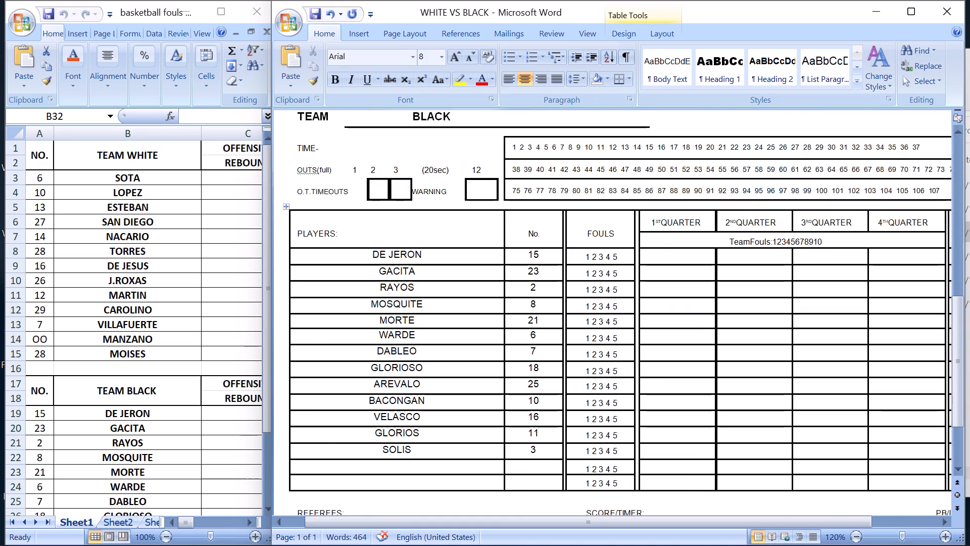
{"action": "left_click_drag", "start_coordinate": [375, 253], "coordinate": [531, 454]}
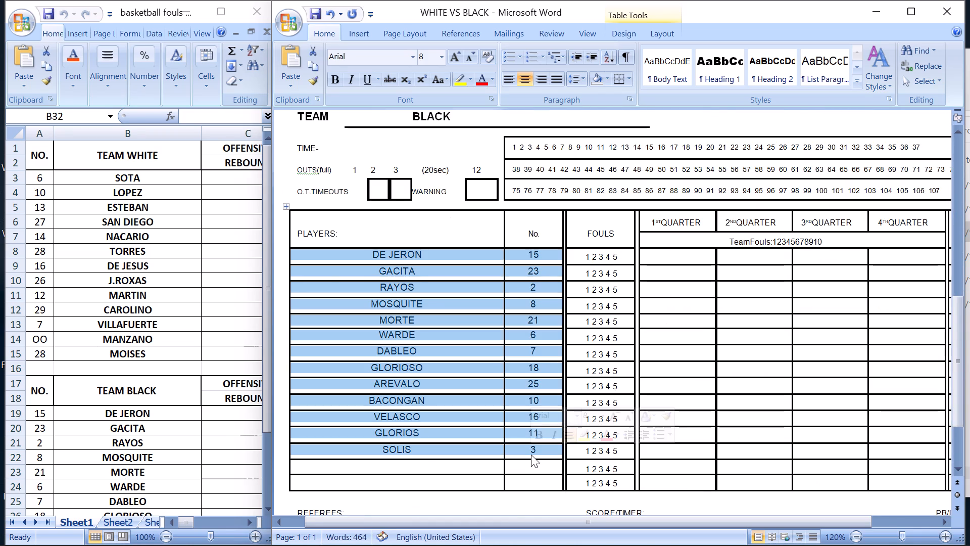
{"action": "key", "text": "Delete"}
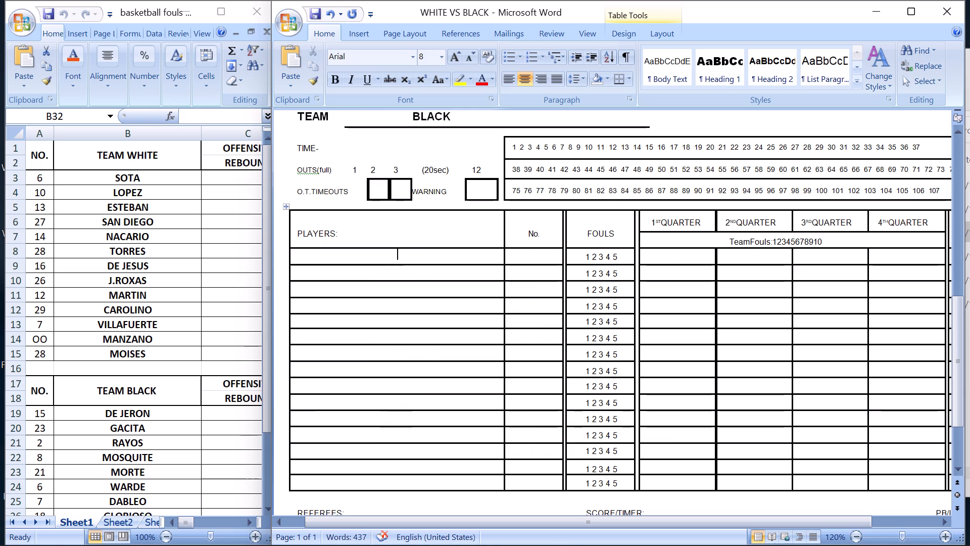
Save the emptied score sheet to the Desktop as a new document named BBALL SCORESHEET.
{"action": "scroll", "coordinate": [317, 161], "scroll_direction": "up", "scroll_amount": 16}
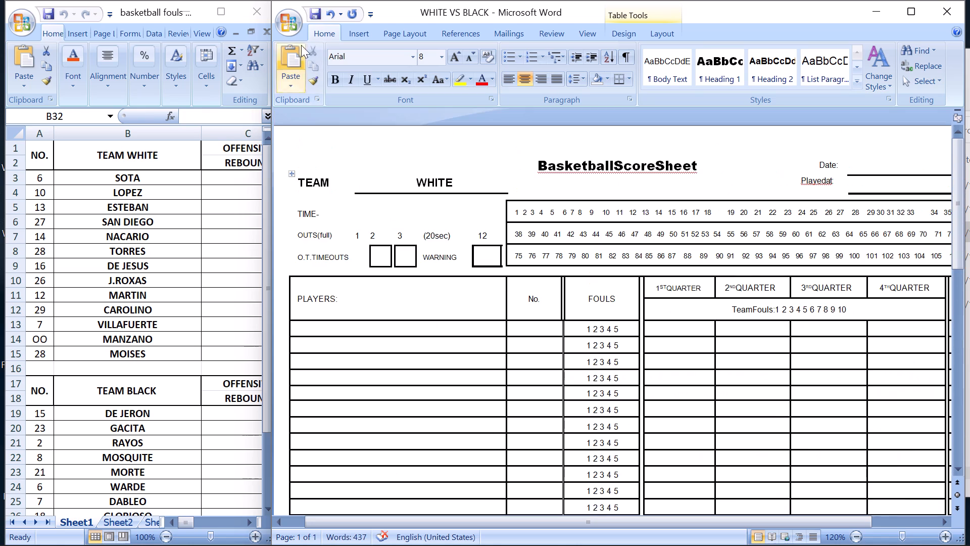
{"action": "left_click", "coordinate": [295, 28]}
{"action": "left_click", "coordinate": [314, 141]}
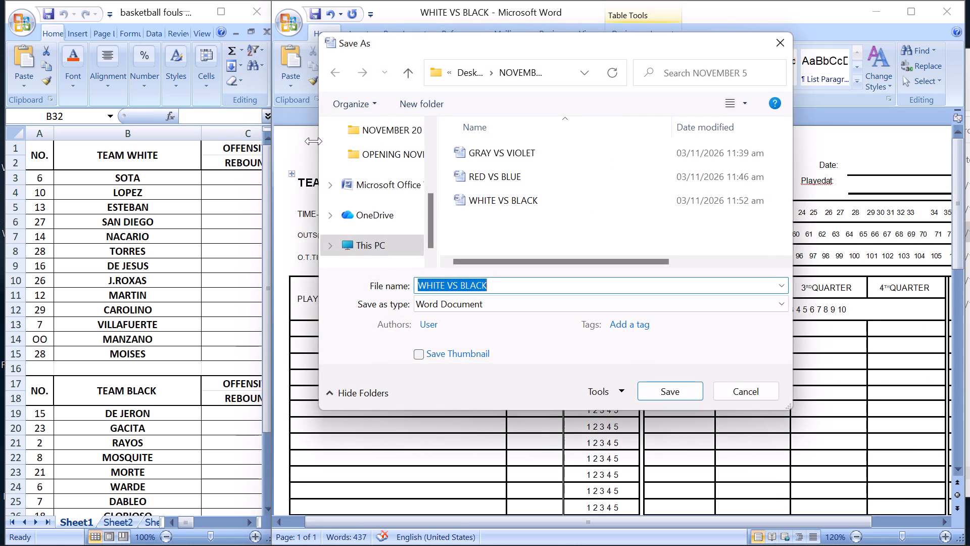
{"action": "scroll", "coordinate": [400, 190], "scroll_direction": "up", "scroll_amount": 8}
{"action": "left_click", "coordinate": [385, 152]}
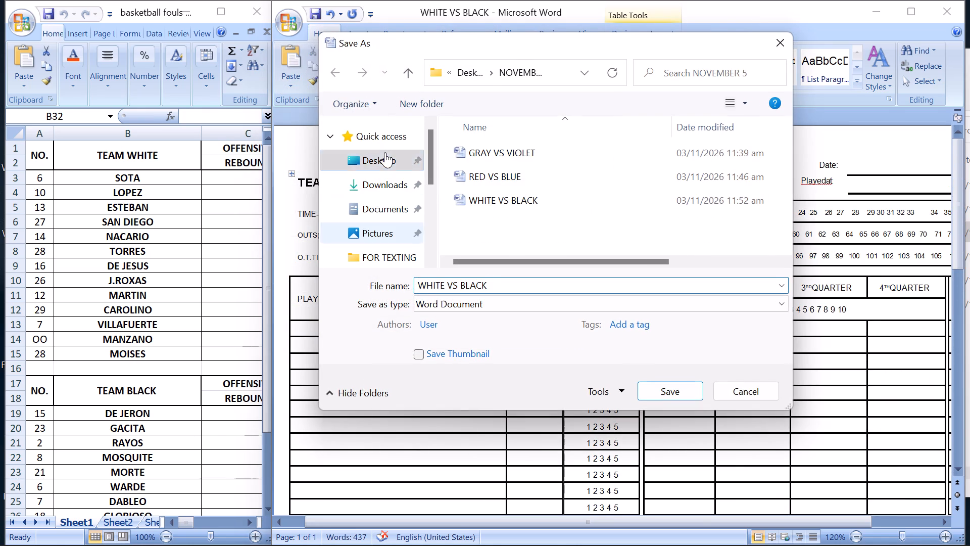
{"action": "triple_click", "coordinate": [511, 283]}
{"action": "double_click", "coordinate": [511, 283]}
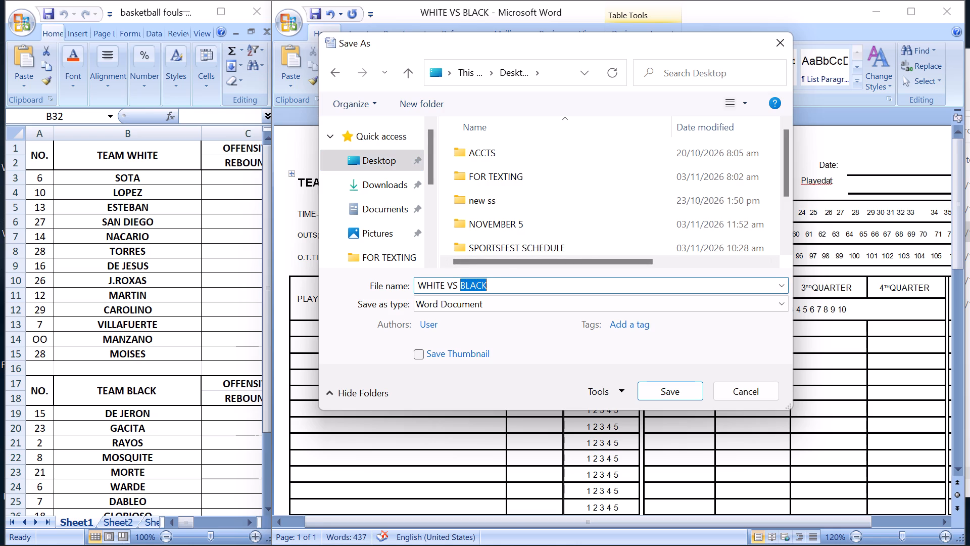
{"action": "key", "text": "BackSpace"}
{"action": "key", "text": "BackSpace"}
{"action": "key", "text": "BackSpace"}
{"action": "key", "text": "BackSpace"}
{"action": "key", "text": "BackSpace"}
{"action": "key", "text": "BackSpace"}
{"action": "key", "text": "BackSpace"}
{"action": "key", "text": "BackSpace"}
{"action": "key", "text": "BackSpace"}
{"action": "key", "text": "BackSpace"}
{"action": "key", "text": "BackSpace"}
{"action": "key", "text": "BackSpace"}
{"action": "key", "text": "BackSpace"}
{"action": "key", "text": "BackSpace"}
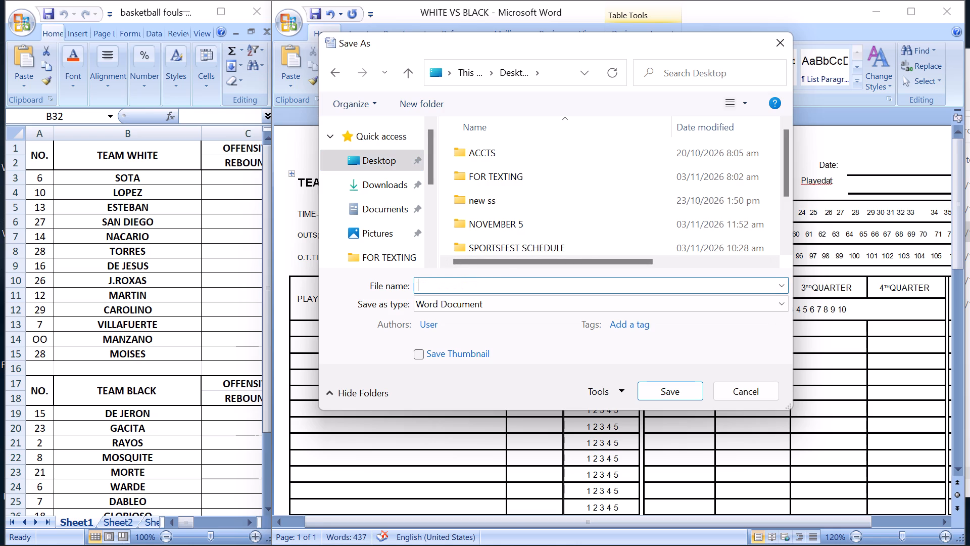
{"action": "type", "text": "BBACL"}
{"action": "key", "text": "BackSpace"}
{"action": "key", "text": "BackSpace"}
{"action": "type", "text": "LL SCORESHEET"}
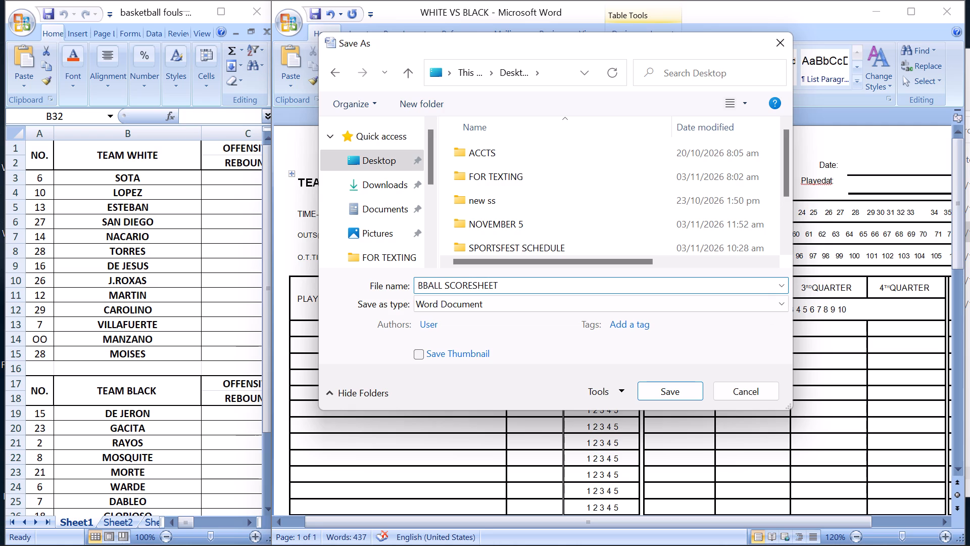
{"action": "left_click", "coordinate": [665, 392]}
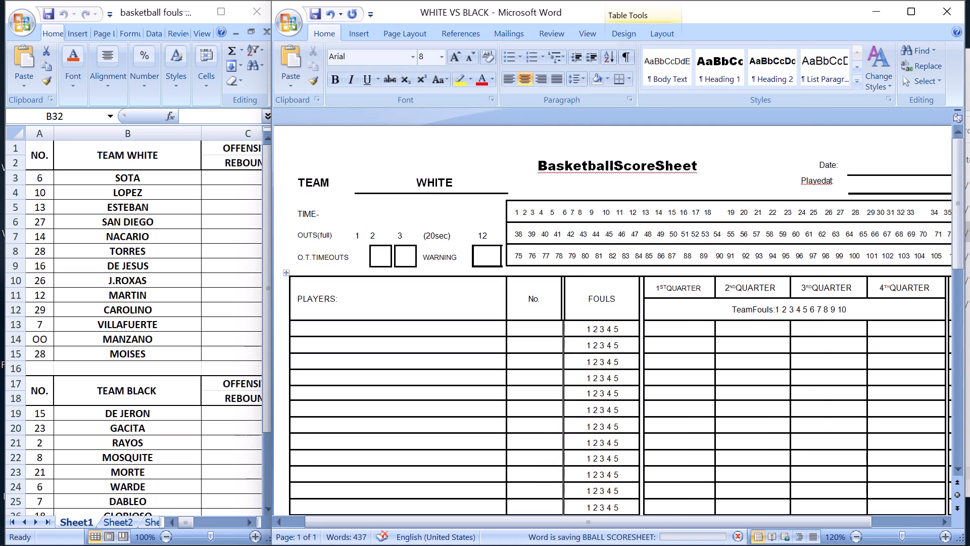
Close the basketball fouls workbook and the BBALL SCORESHEET document.
{"action": "left_click", "coordinate": [252, 11]}
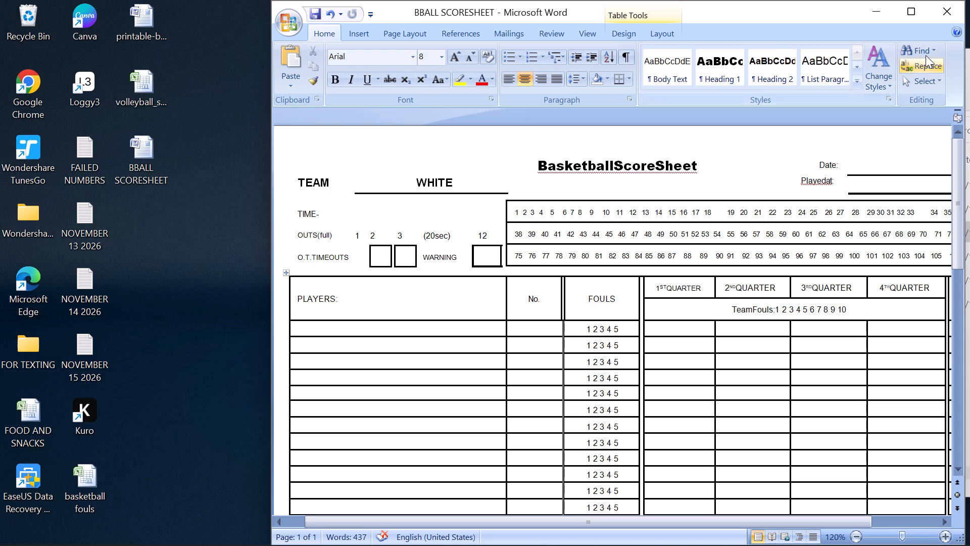
{"action": "left_click", "coordinate": [951, 16]}
Move the desktop document whose name starts with printable-b to the Recycle Bin.
{"action": "left_click_drag", "start_coordinate": [143, 25], "coordinate": [24, 20]}
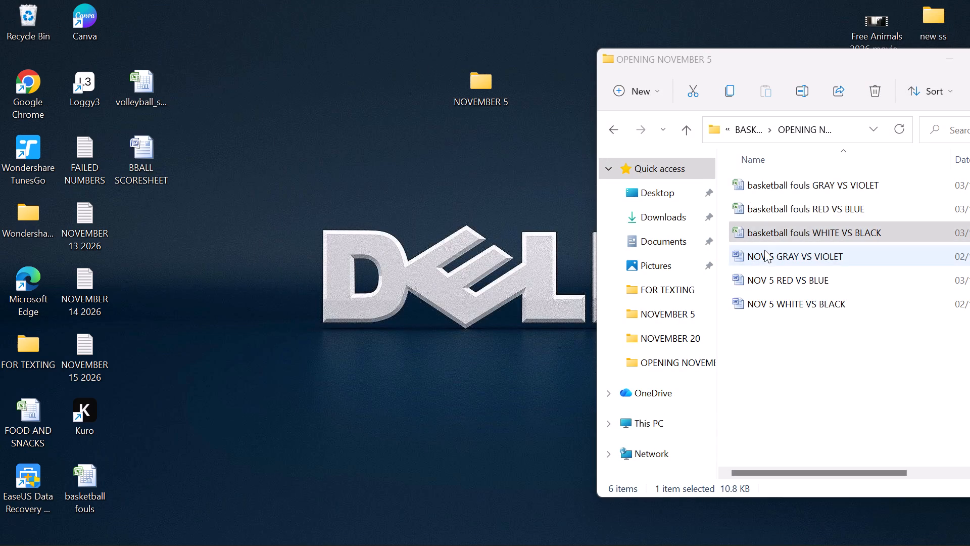
Move the three basketball fouls workbooks from the OPENING NOVEMBER 5 folder into the desktop NOVEMBER 5 folder.
{"action": "left_click_drag", "start_coordinate": [727, 182], "coordinate": [787, 231]}
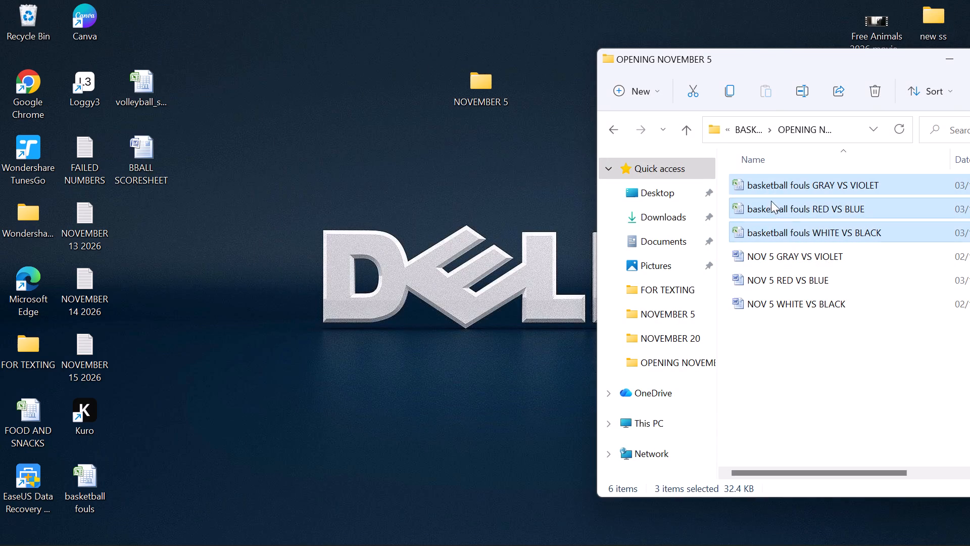
{"action": "left_click_drag", "start_coordinate": [770, 200], "coordinate": [486, 94]}
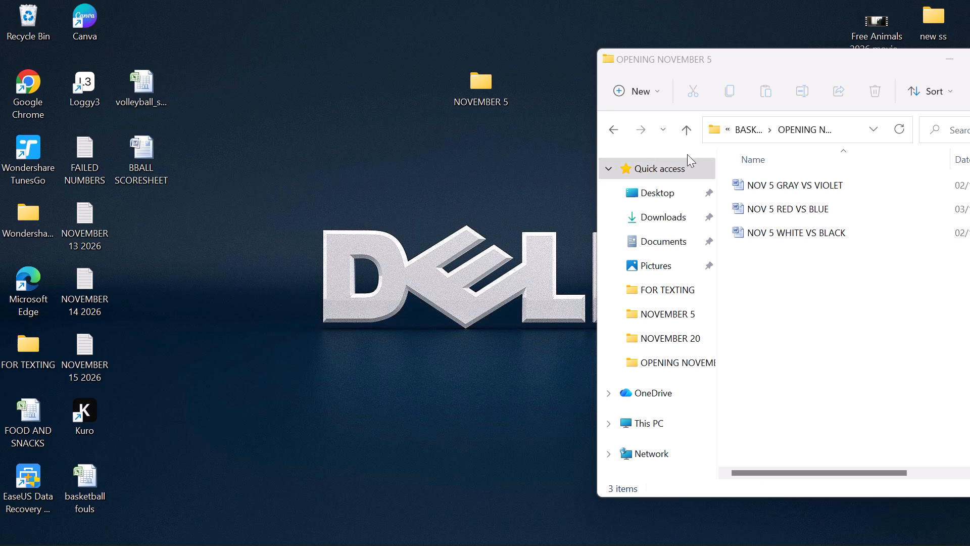
Open the desktop NOVEMBER 5 folder to check its files.
{"action": "double_click", "coordinate": [462, 98]}
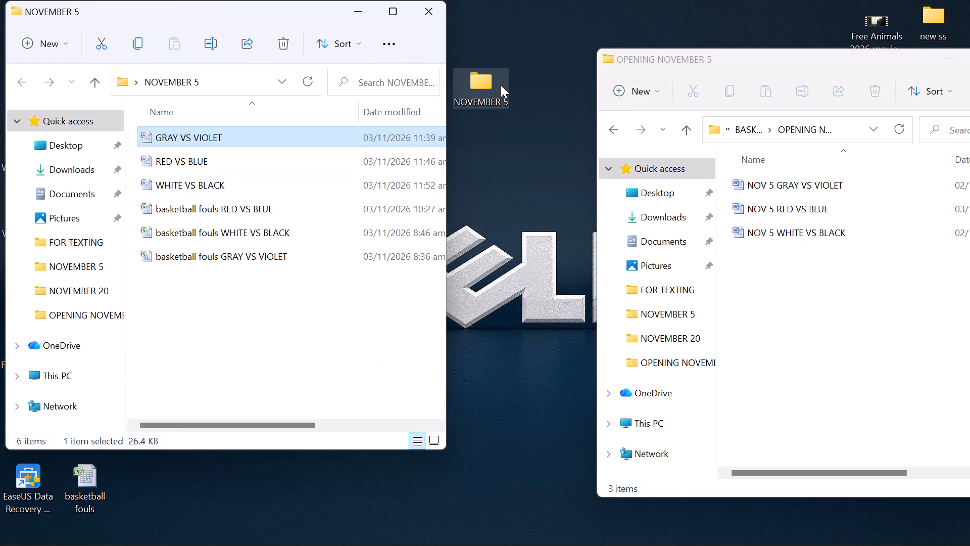
Leave the OPENING NOVEMBER 5 folder and open the NOVEMBER 9 folder in the same window.
{"action": "left_click", "coordinate": [616, 136]}
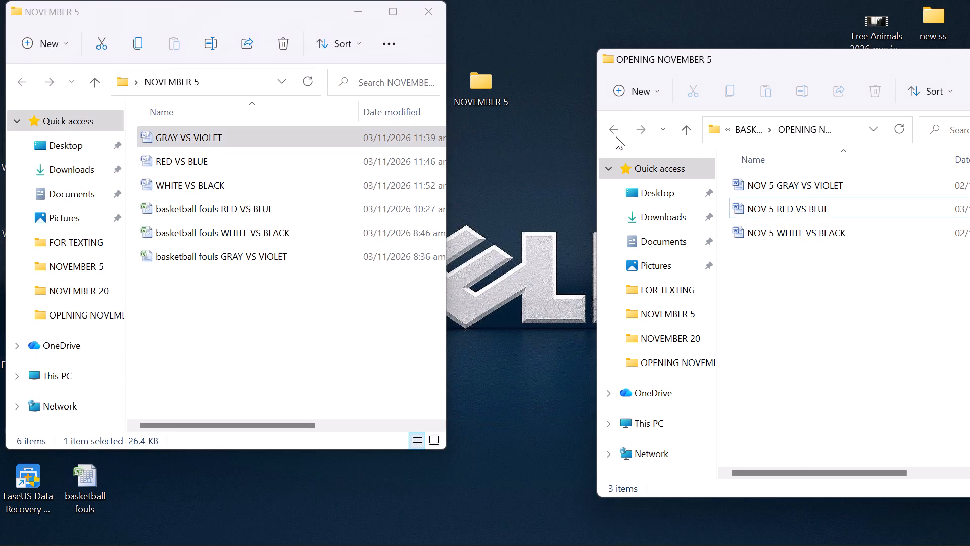
{"action": "double_click", "coordinate": [759, 187]}
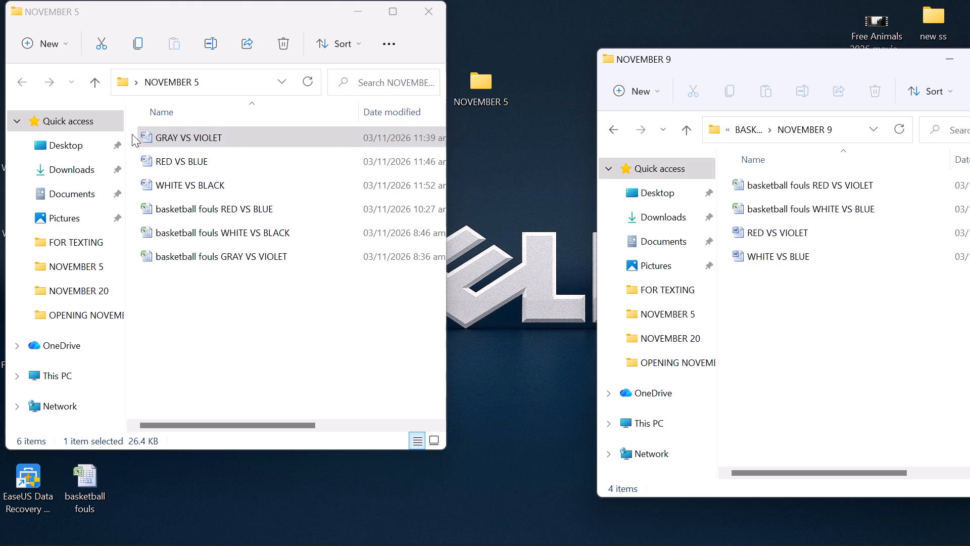
Open the GRAY VS VIOLET and RED VS BLUE score sheets from the NOVEMBER 5 folder and minimize that folder's window.
{"action": "left_click_drag", "start_coordinate": [131, 134], "coordinate": [187, 161]}
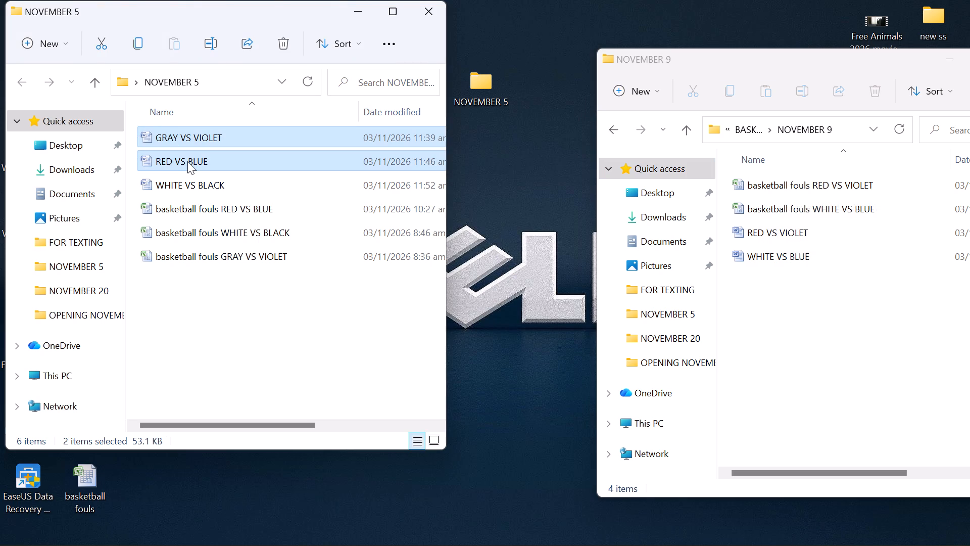
{"action": "key", "text": "Return"}
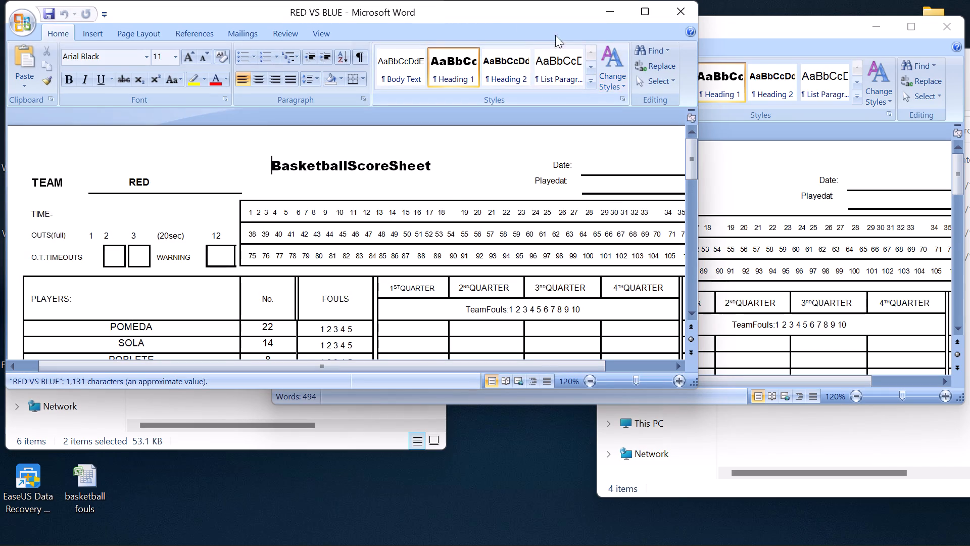
{"action": "left_click_drag", "start_coordinate": [488, 20], "coordinate": [641, 103]}
{"action": "left_click", "coordinate": [258, 11]}
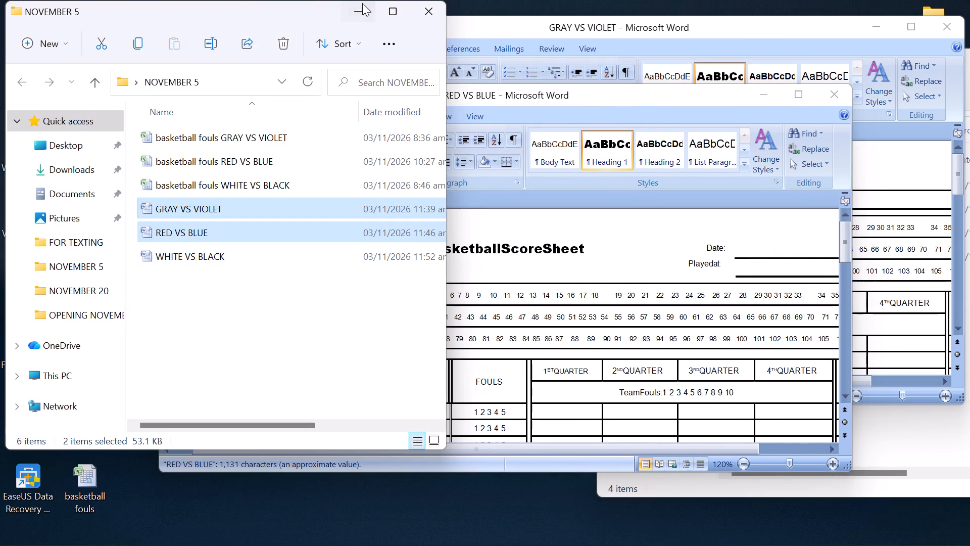
{"action": "left_click", "coordinate": [363, 5]}
Open the BBALL SCORESHEET document from the desktop and place its enlarged window beside the other score sheets.
{"action": "double_click", "coordinate": [141, 149]}
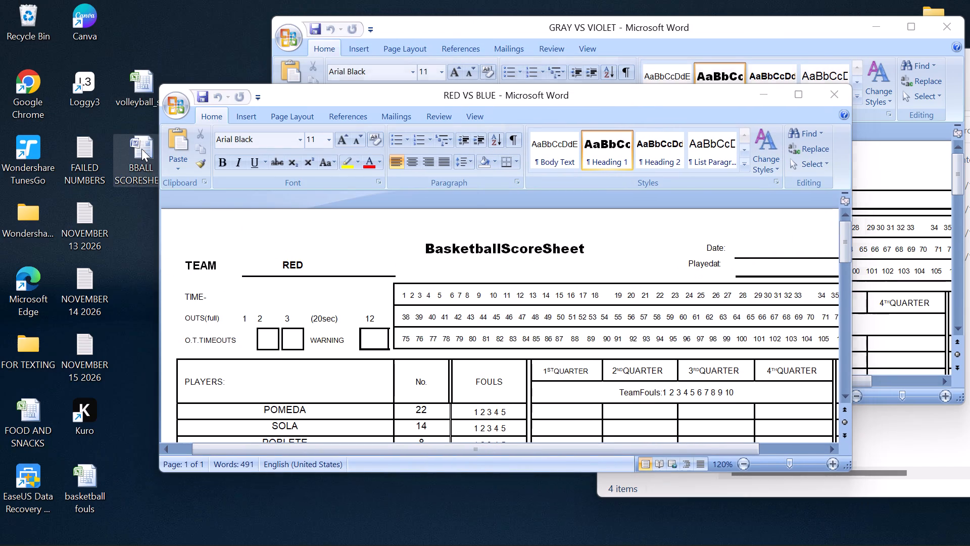
{"action": "left_click_drag", "start_coordinate": [449, 105], "coordinate": [447, 57]}
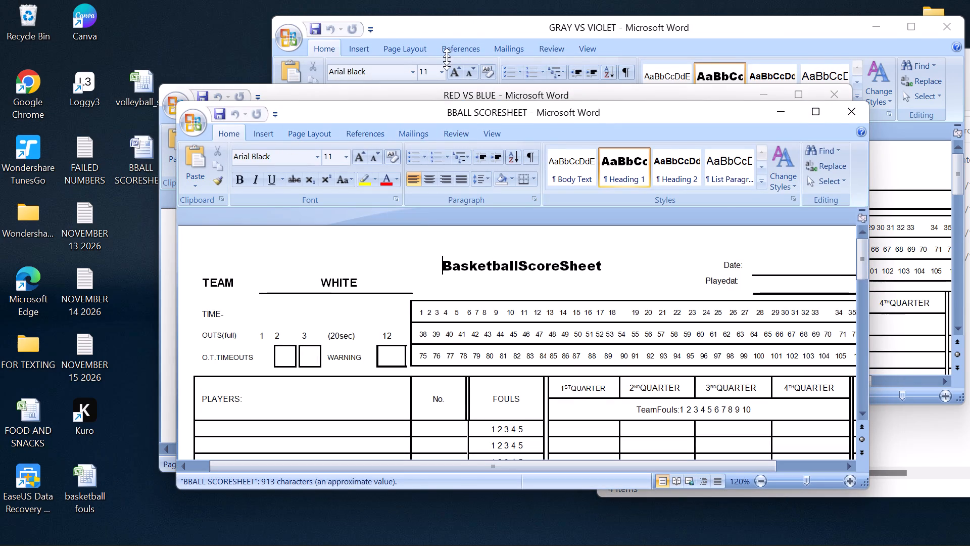
{"action": "left_click_drag", "start_coordinate": [447, 57], "coordinate": [435, 0]}
{"action": "left_click_drag", "start_coordinate": [487, 17], "coordinate": [344, 20]}
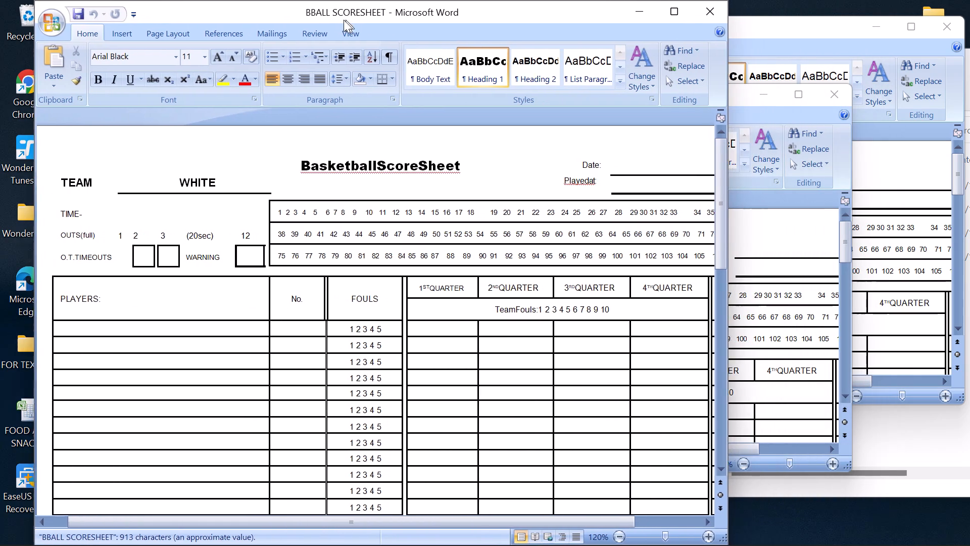
{"action": "left_click_drag", "start_coordinate": [344, 20], "coordinate": [313, 18]}
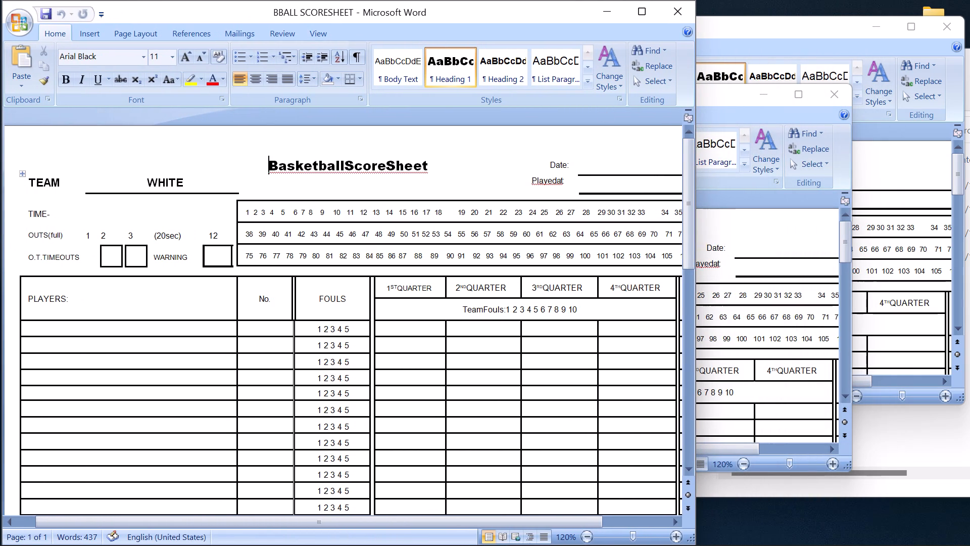
Replace the first team's name in BBALL SCORESHEET with RED.
{"action": "left_click", "coordinate": [909, 425]}
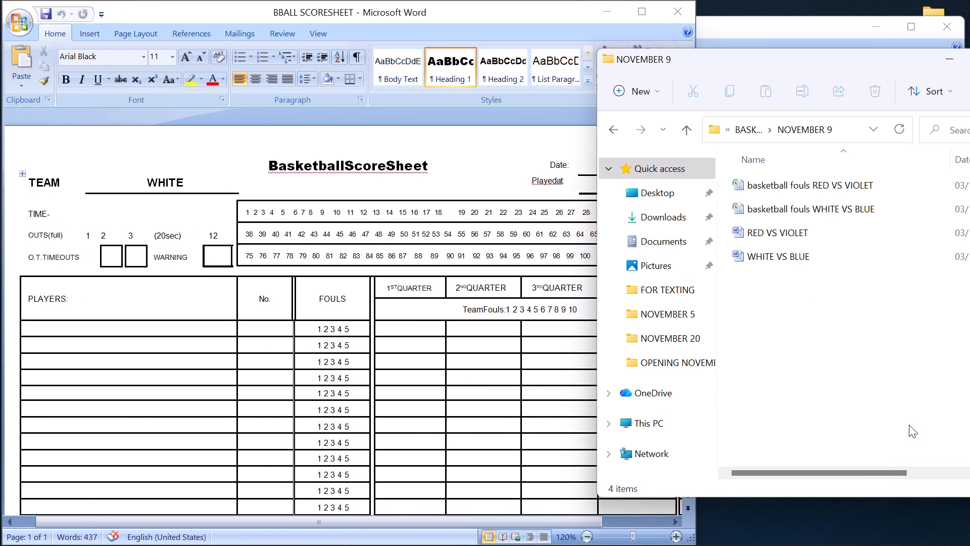
{"action": "left_click", "coordinate": [167, 180]}
{"action": "left_click_drag", "start_coordinate": [181, 182], "coordinate": [172, 180]}
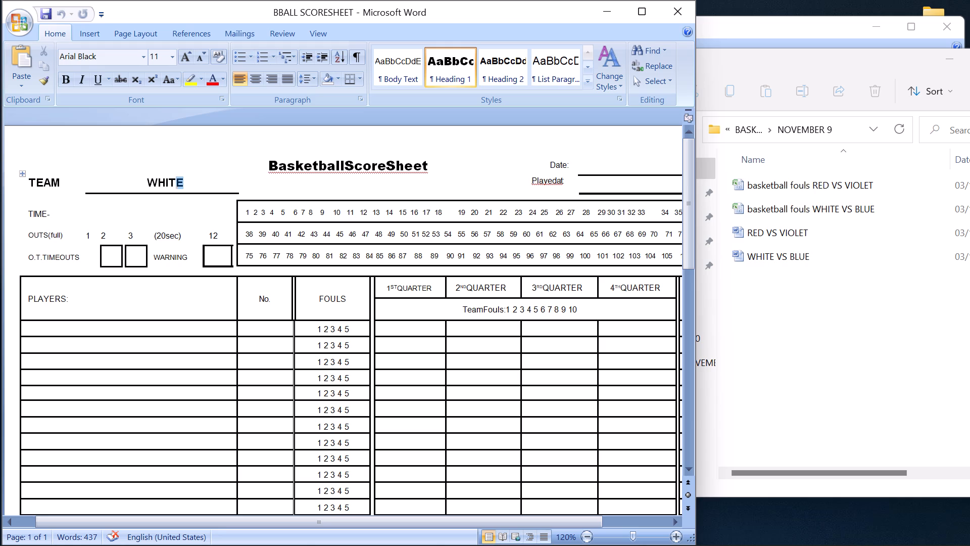
{"action": "left_click_drag", "start_coordinate": [172, 180], "coordinate": [149, 177]}
{"action": "type", "text": "RED"}
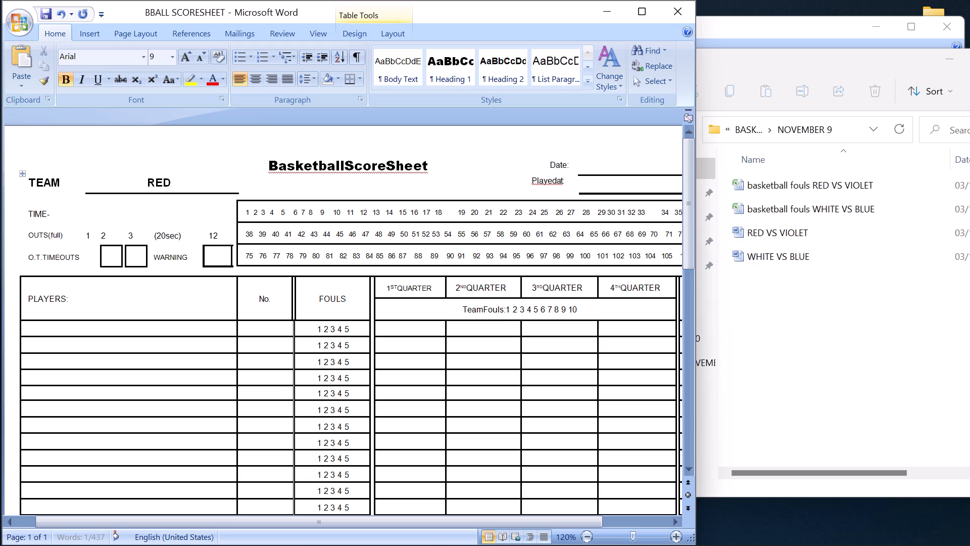
Copy the red team's player names and numbers from RED VS BLUE into the first players table of BBALL SCORESHEET.
{"action": "left_click", "coordinate": [750, 18]}
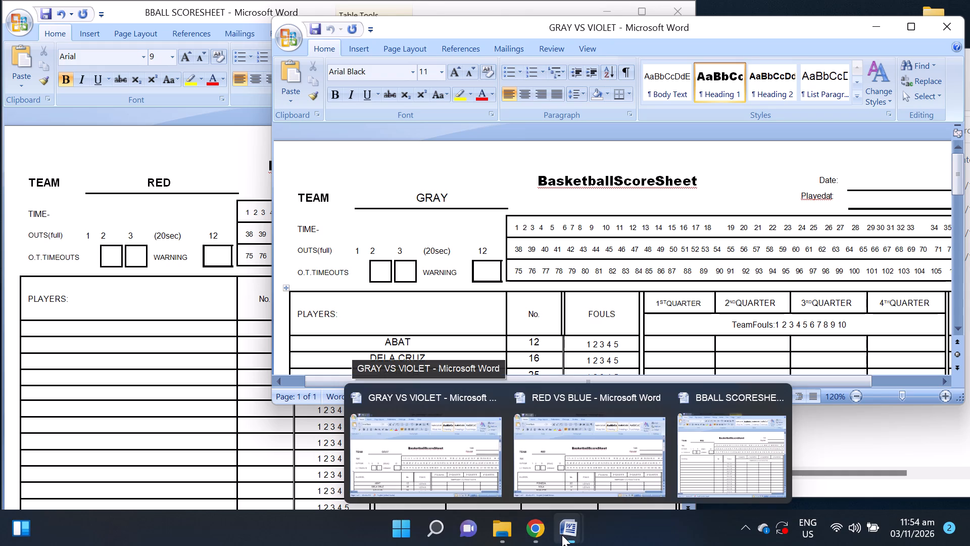
{"action": "left_click", "coordinate": [577, 475]}
{"action": "scroll", "coordinate": [297, 346], "scroll_direction": "down", "scroll_amount": 4}
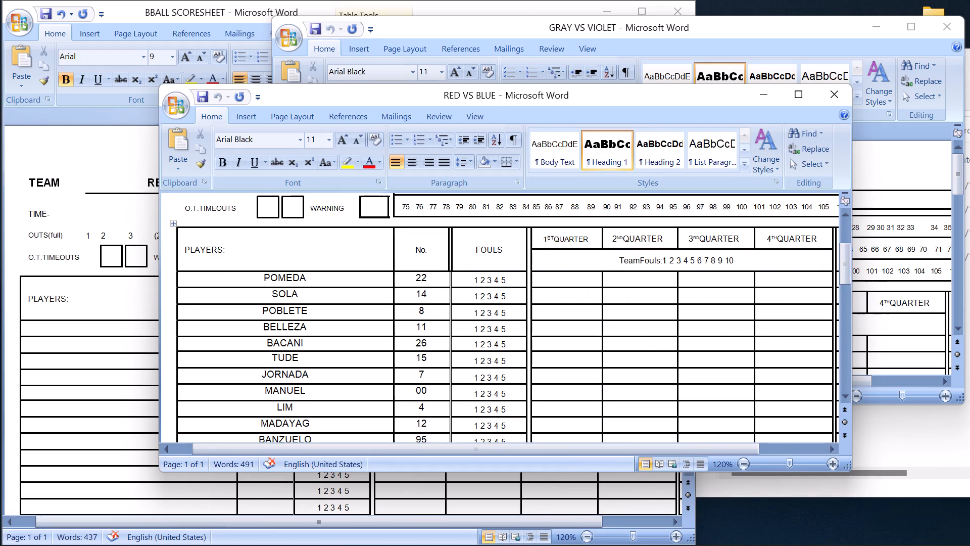
{"action": "left_click", "coordinate": [261, 234]}
{"action": "scroll", "coordinate": [329, 282], "scroll_direction": "down", "scroll_amount": 2}
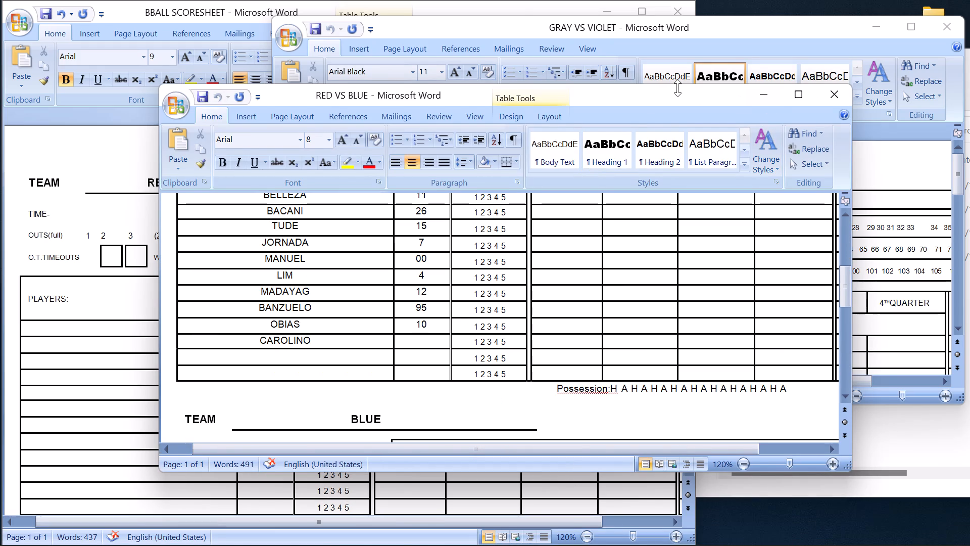
{"action": "left_click_drag", "start_coordinate": [677, 87], "coordinate": [681, 0]}
{"action": "left_click_drag", "start_coordinate": [640, 23], "coordinate": [828, 24]}
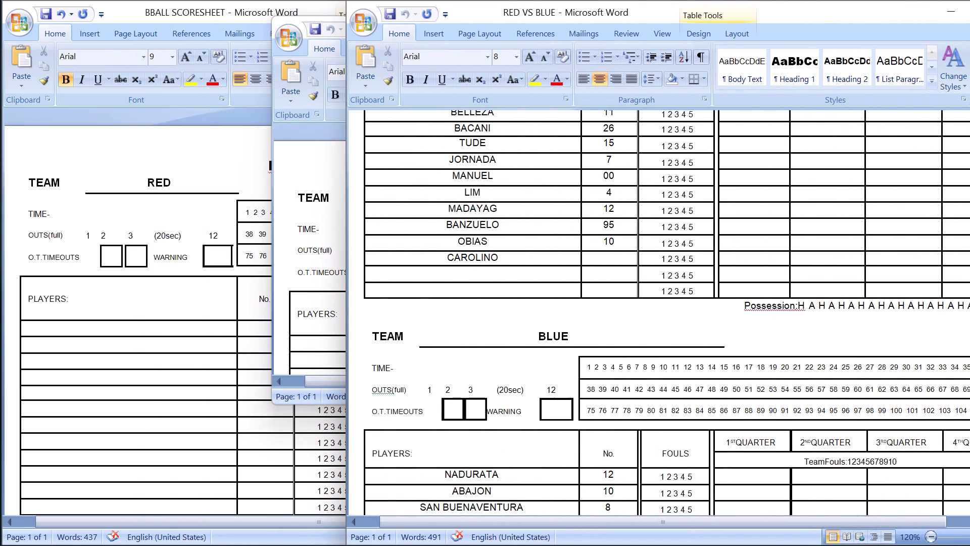
{"action": "scroll", "coordinate": [513, 224], "scroll_direction": "up", "scroll_amount": 5}
{"action": "scroll", "coordinate": [501, 230], "scroll_direction": "down", "scroll_amount": 1}
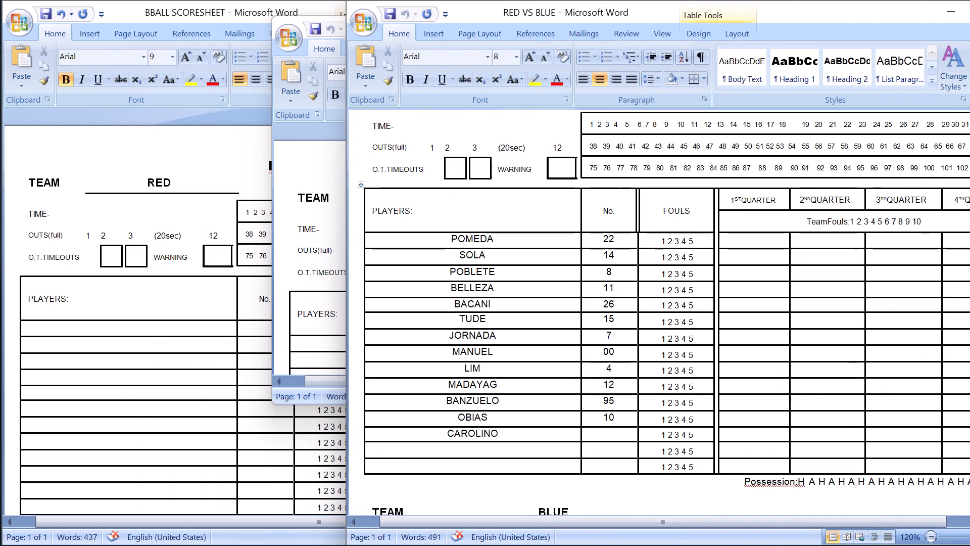
{"action": "left_click_drag", "start_coordinate": [451, 237], "coordinate": [546, 328]}
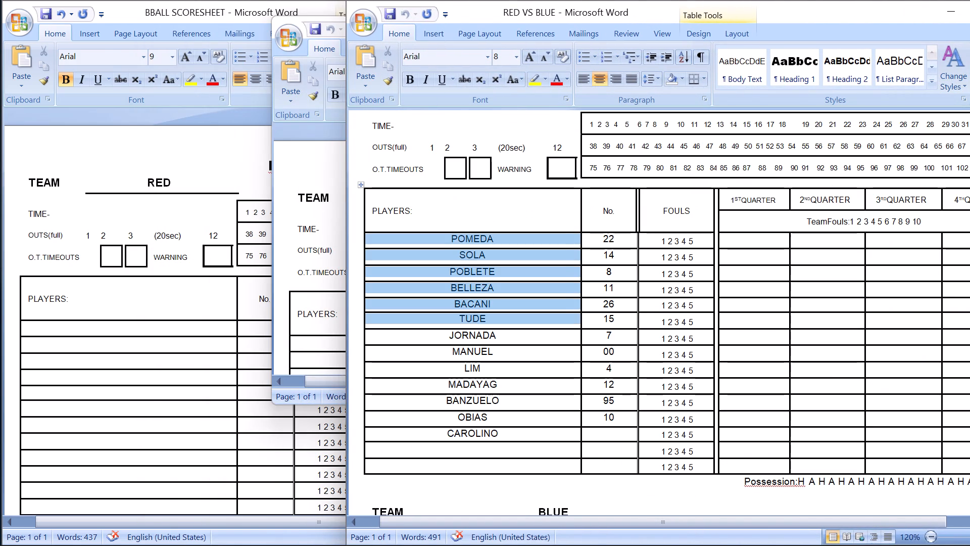
{"action": "left_click_drag", "start_coordinate": [546, 328], "coordinate": [612, 437]}
{"action": "key", "text": "ctrl+c"}
{"action": "left_click", "coordinate": [118, 325]}
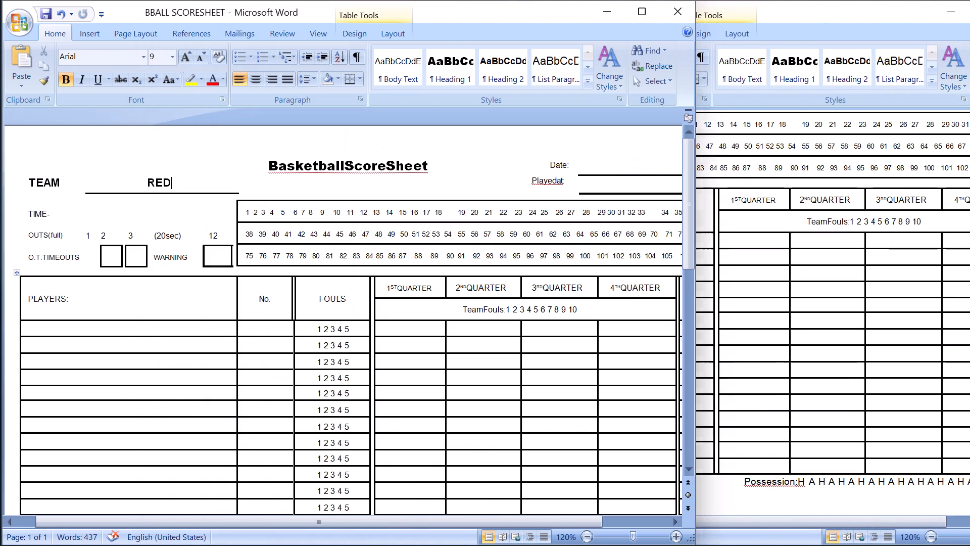
{"action": "left_click", "coordinate": [118, 332]}
{"action": "key", "text": "ctrl+v"}
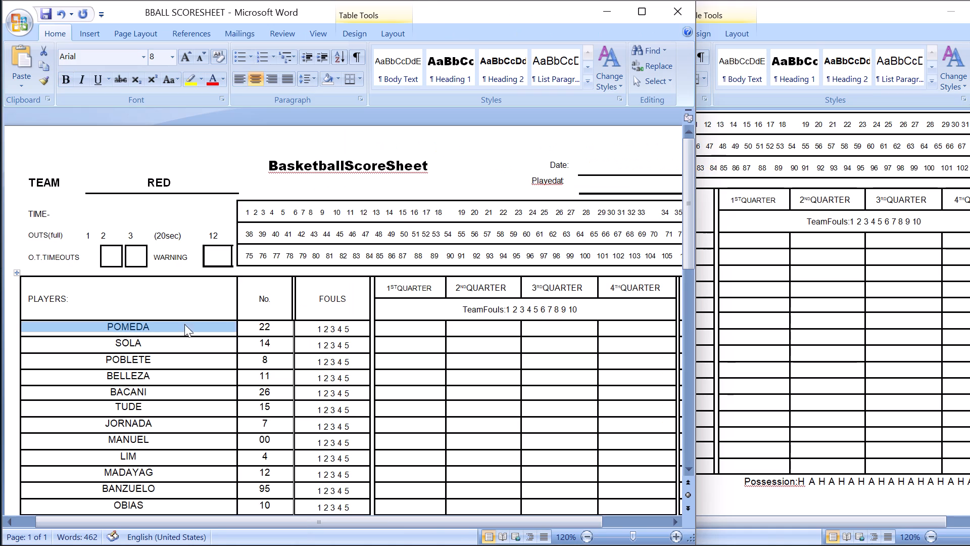
Replace the second team's name in BBALL SCORESHEET with VIOLET.
{"action": "scroll", "coordinate": [352, 311], "scroll_direction": "down", "scroll_amount": 3}
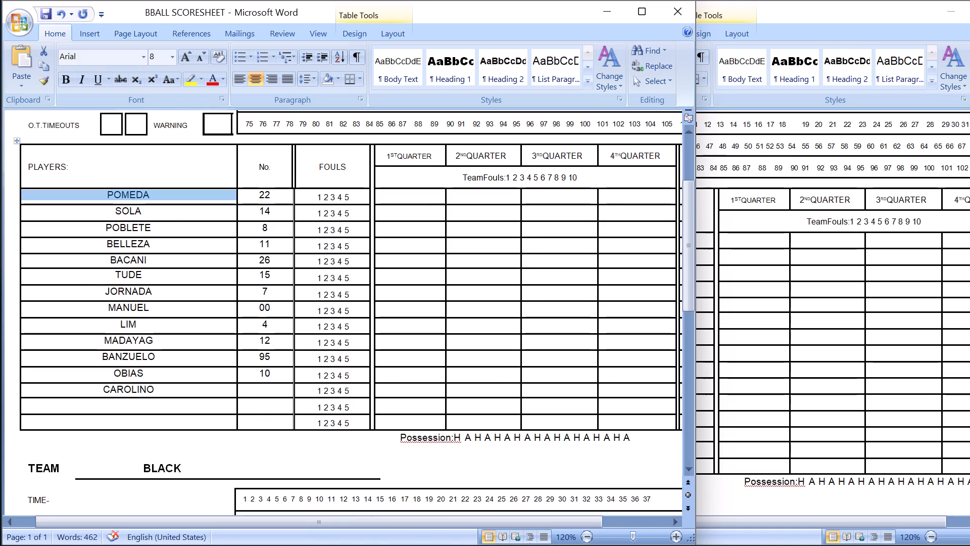
{"action": "left_click_drag", "start_coordinate": [178, 466], "coordinate": [145, 466]}
{"action": "type", "text": "VIOLET"}
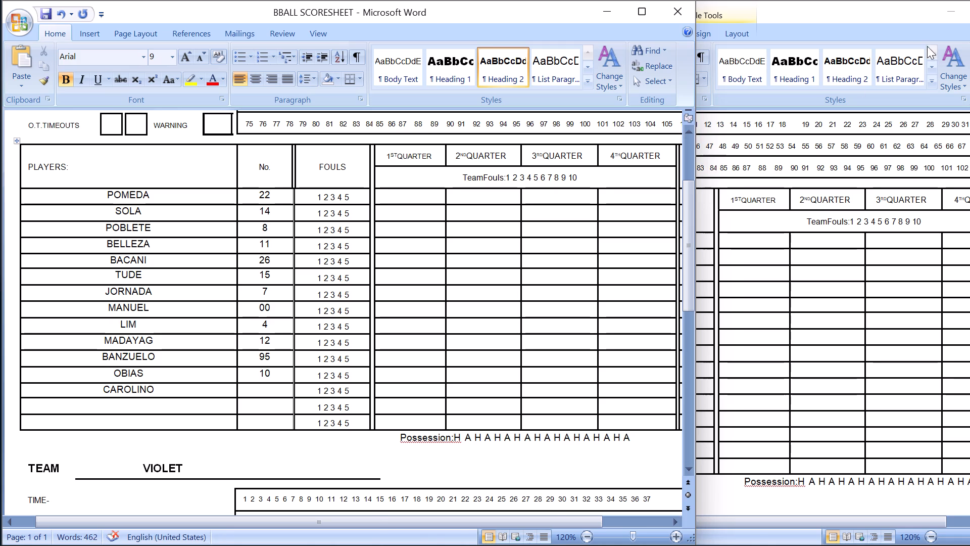
Close the RED VS BLUE document.
{"action": "left_click", "coordinate": [886, 22]}
{"action": "left_click_drag", "start_coordinate": [881, 16], "coordinate": [763, 24]}
{"action": "left_click", "coordinate": [901, 12]}
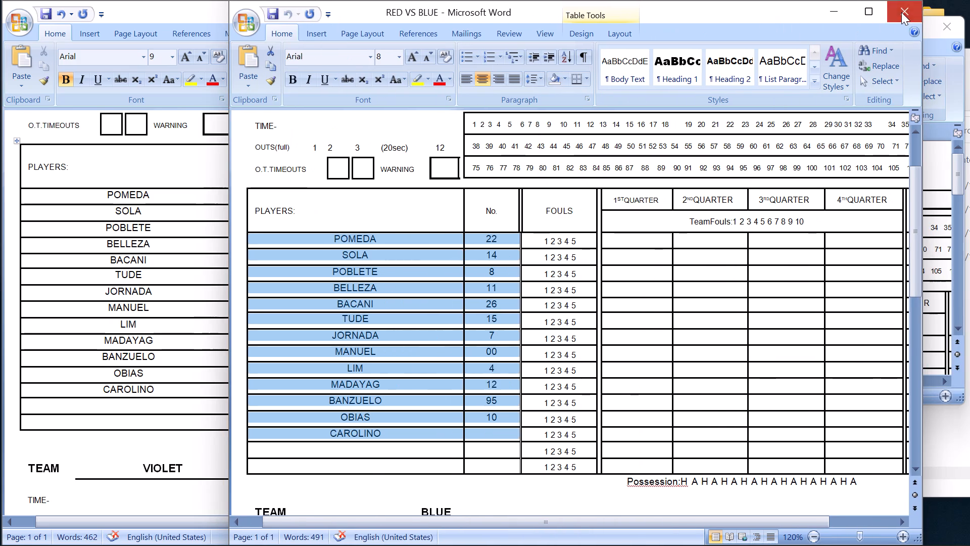
Copy the violet team's player names and numbers from GRAY VS VIOLET into the second players table of BBALL SCORESHEET.
{"action": "left_click_drag", "start_coordinate": [769, 17], "coordinate": [767, 0]}
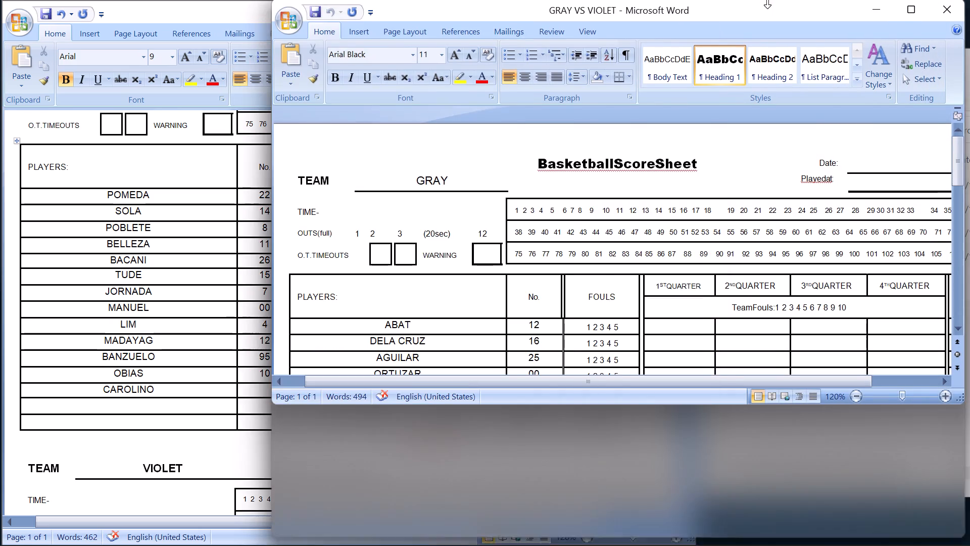
{"action": "scroll", "coordinate": [515, 320], "scroll_direction": "down", "scroll_amount": 12}
{"action": "scroll", "coordinate": [178, 289], "scroll_direction": "down", "scroll_amount": 3}
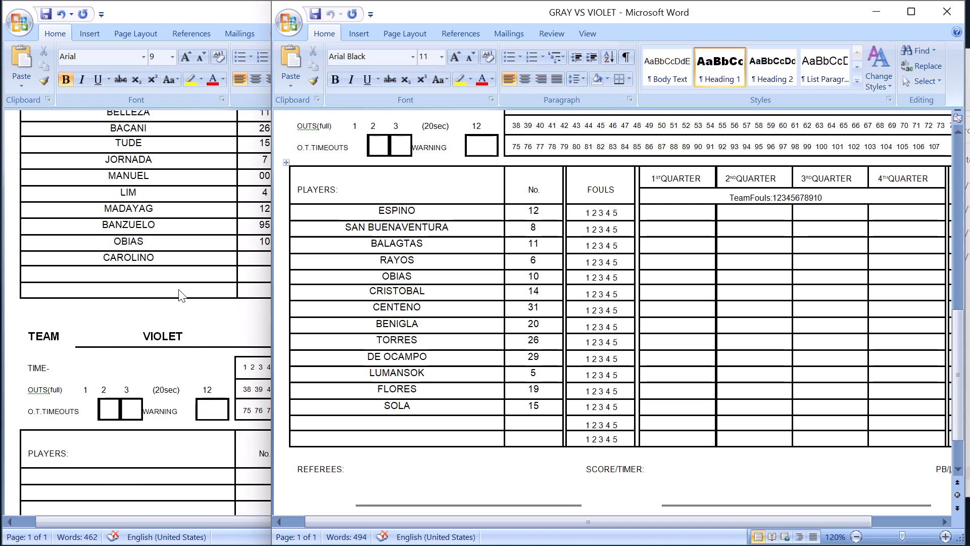
{"action": "scroll", "coordinate": [178, 289], "scroll_direction": "down", "scroll_amount": 5}
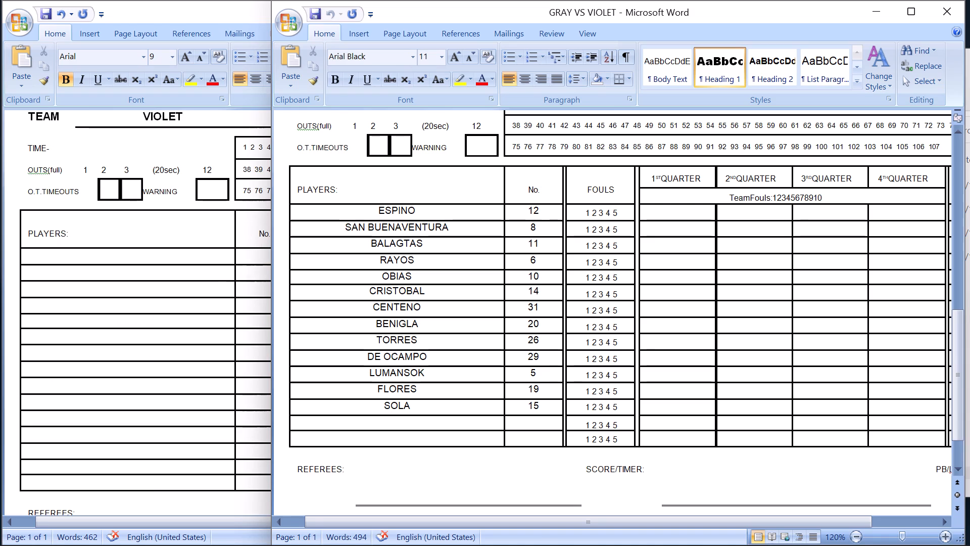
{"action": "left_click_drag", "start_coordinate": [377, 210], "coordinate": [543, 404]}
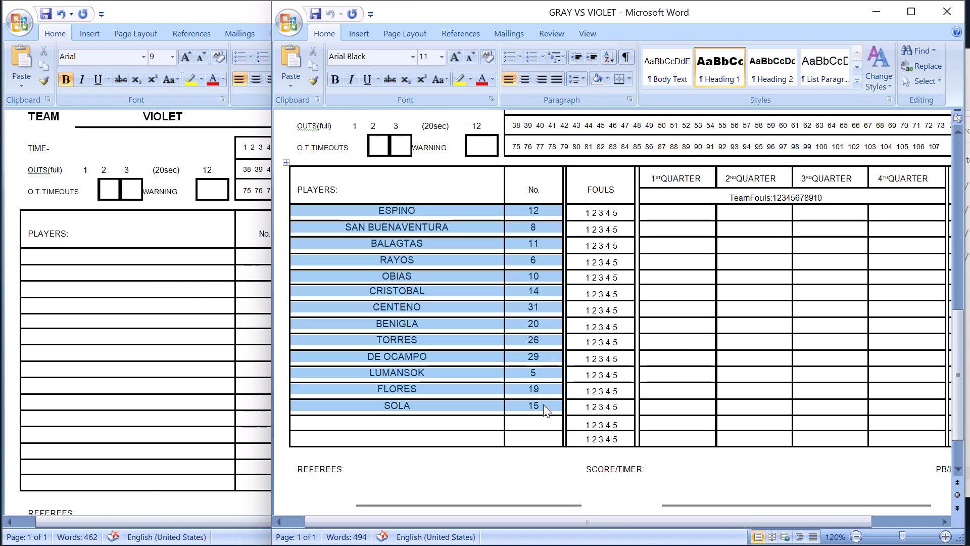
{"action": "key", "text": "ctrl+c"}
{"action": "left_click", "coordinate": [98, 255]}
{"action": "key", "text": "ctrl+v"}
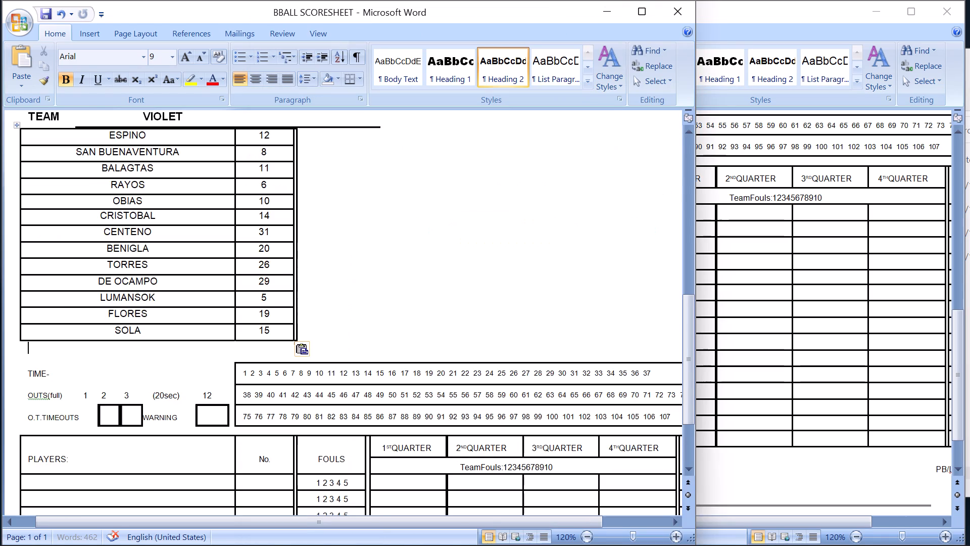
{"action": "key", "text": "ctrl+z"}
{"action": "left_click", "coordinate": [138, 255]}
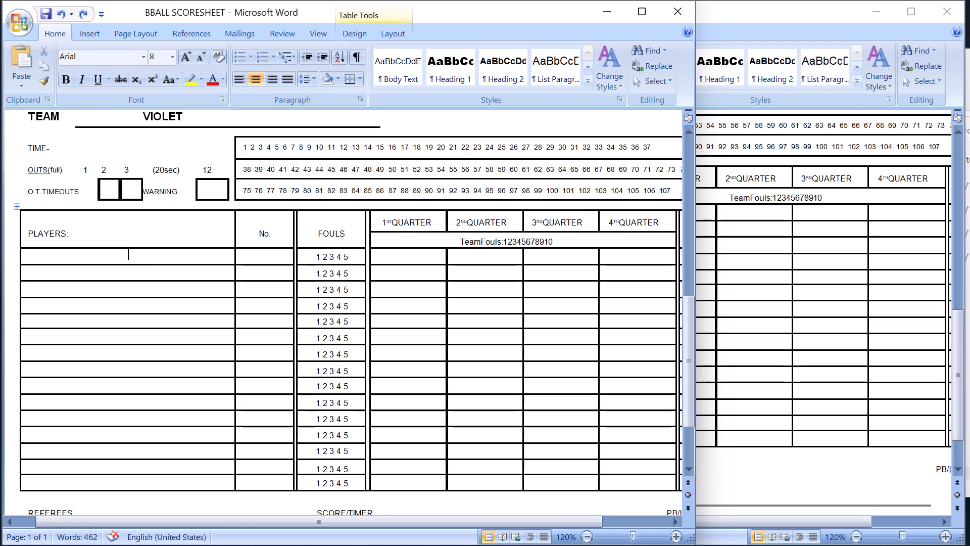
{"action": "key", "text": "ctrl+v"}
Save the filled-in score sheet as a separate Word document on the Desktop under the name RED VS VIOLET.
{"action": "scroll", "coordinate": [269, 250], "scroll_direction": "up", "scroll_amount": 3}
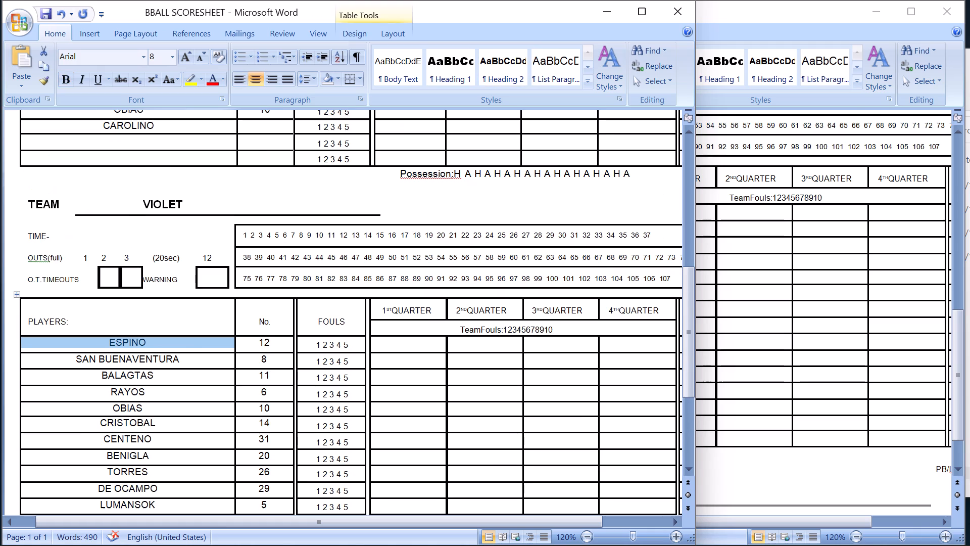
{"action": "scroll", "coordinate": [269, 250], "scroll_direction": "up", "scroll_amount": 8}
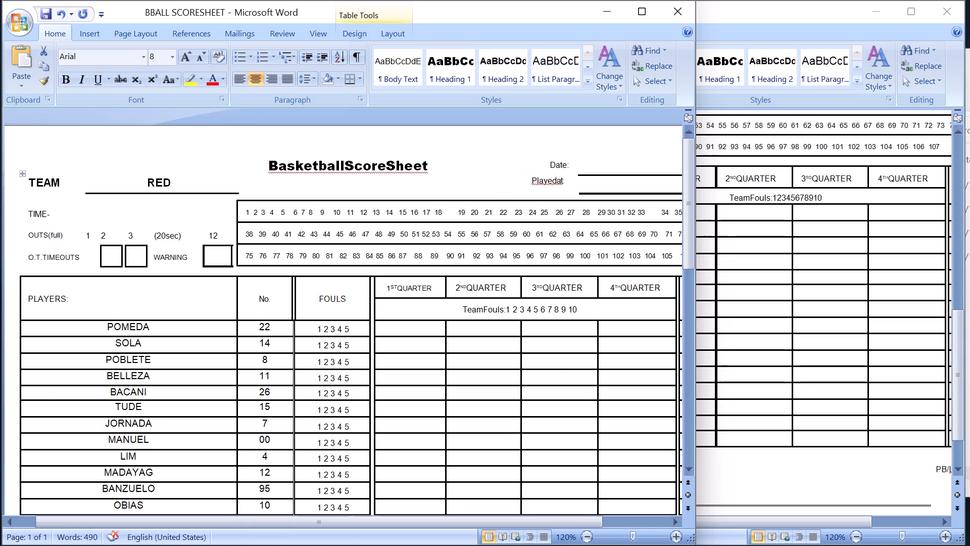
{"action": "left_click", "coordinate": [31, 25]}
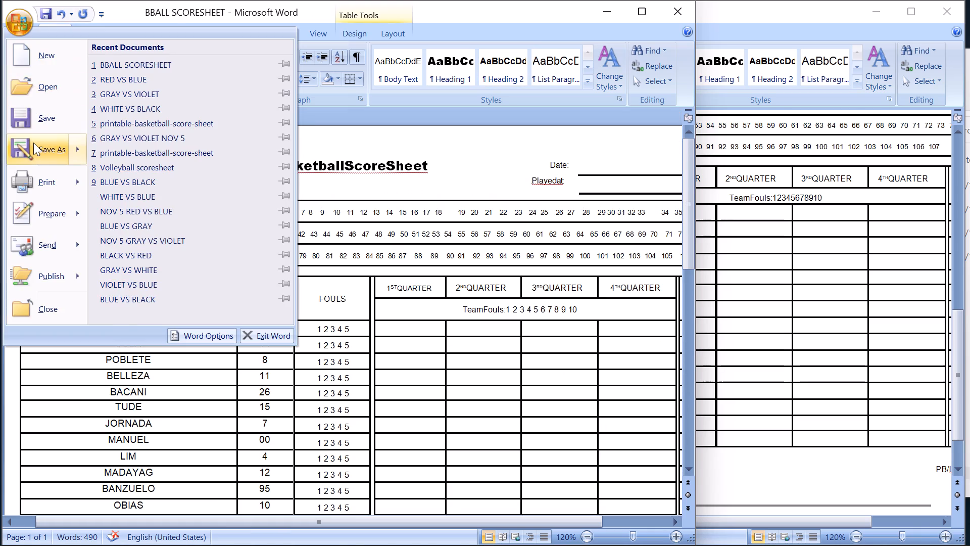
{"action": "left_click", "coordinate": [33, 143]}
{"action": "scroll", "coordinate": [85, 125], "scroll_direction": "up", "scroll_amount": 3}
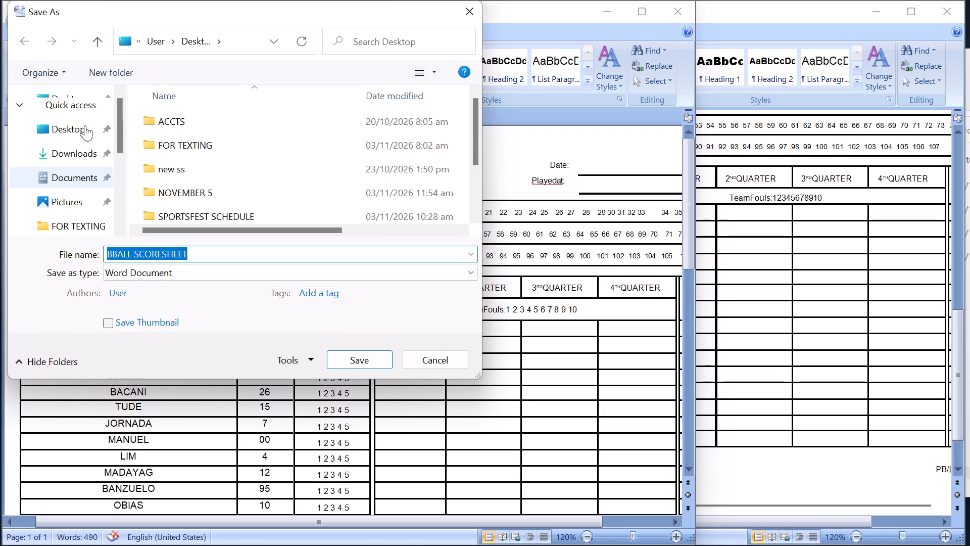
{"action": "left_click", "coordinate": [76, 136]}
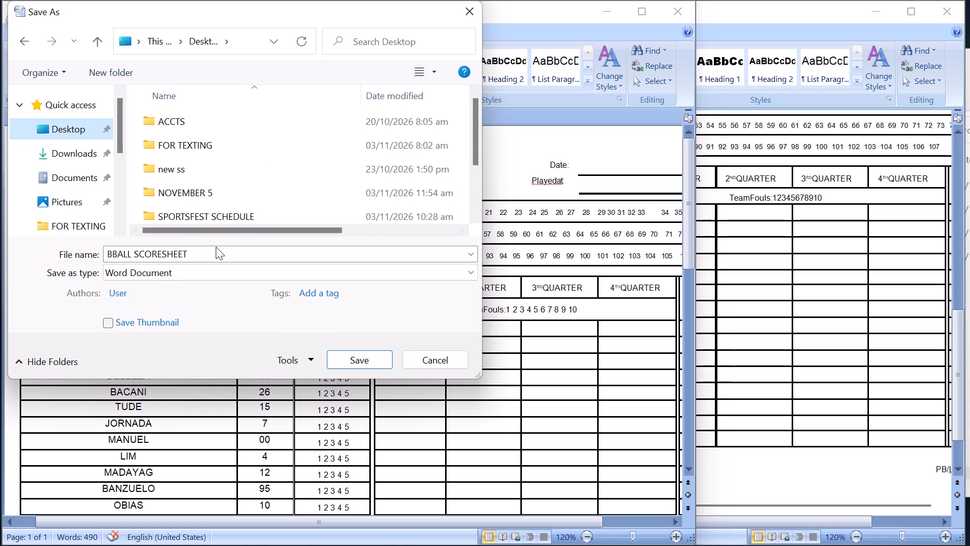
{"action": "left_click", "coordinate": [216, 250]}
{"action": "type", "text": "RED VS"}
{"action": "key", "text": "space"}
{"action": "type", "text": "VIOLET"}
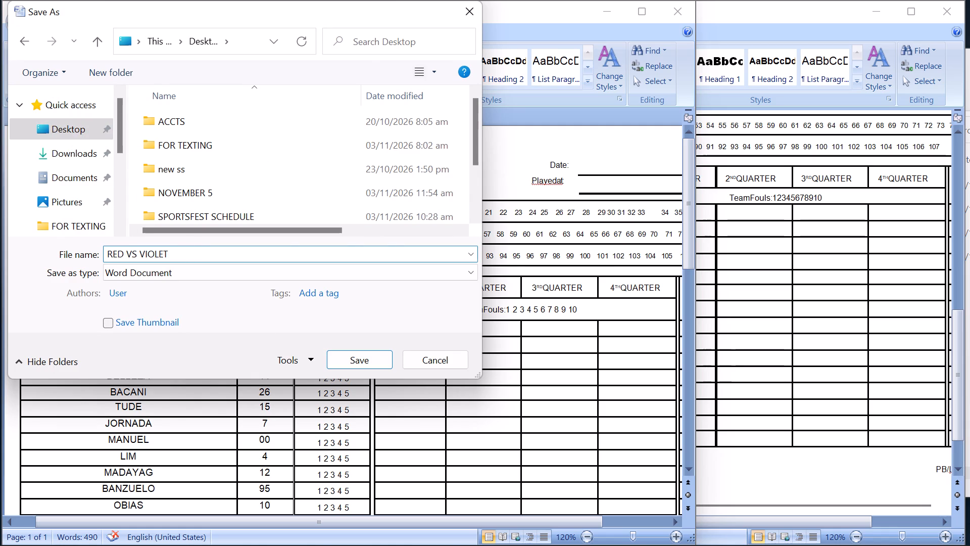
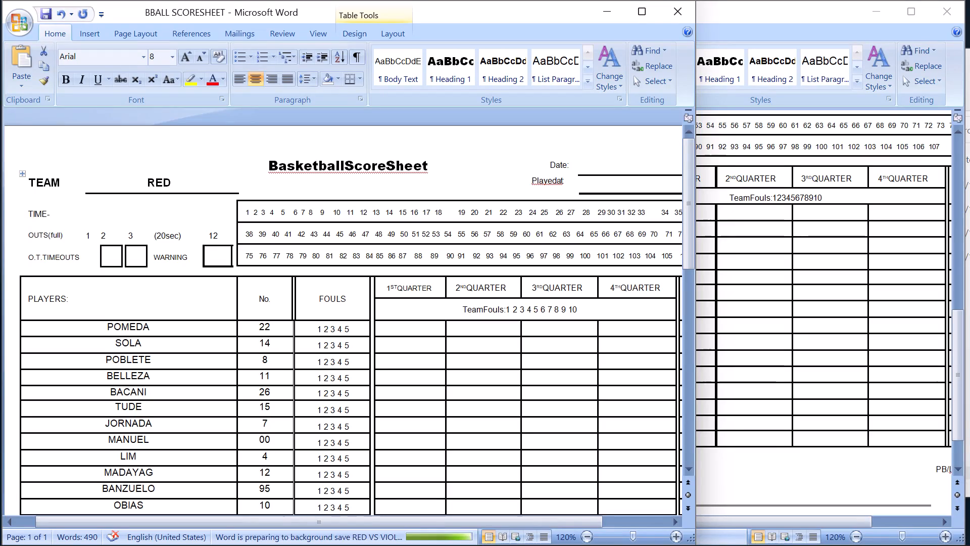
Close the newly saved RED VS VIOLET score sheet and the GRAY VS VIOLET document.
{"action": "left_click", "coordinate": [668, 16]}
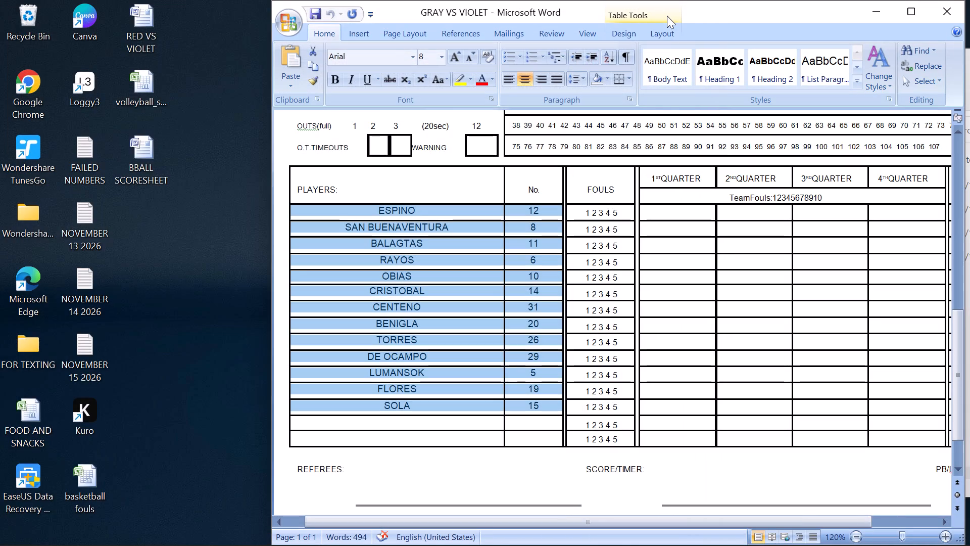
{"action": "left_click", "coordinate": [949, 9]}
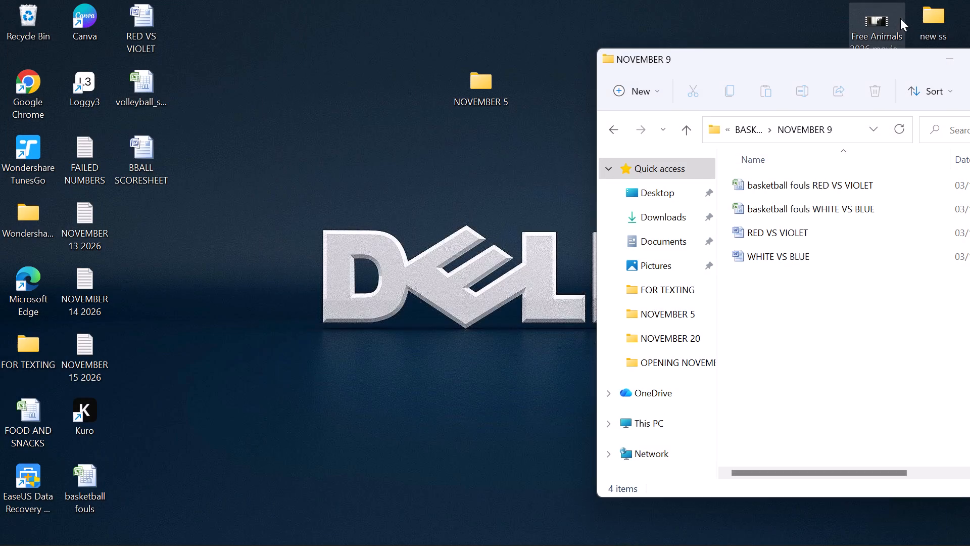
Create a new folder on the desktop named NOVEMBER 9.
{"action": "right_click", "coordinate": [445, 170]}
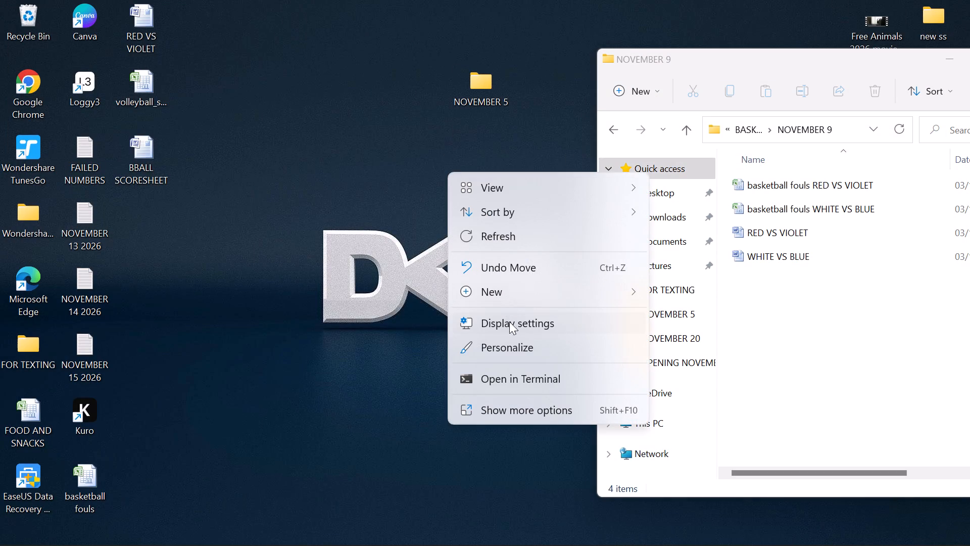
{"action": "left_click", "coordinate": [502, 289]}
{"action": "left_click", "coordinate": [678, 39]}
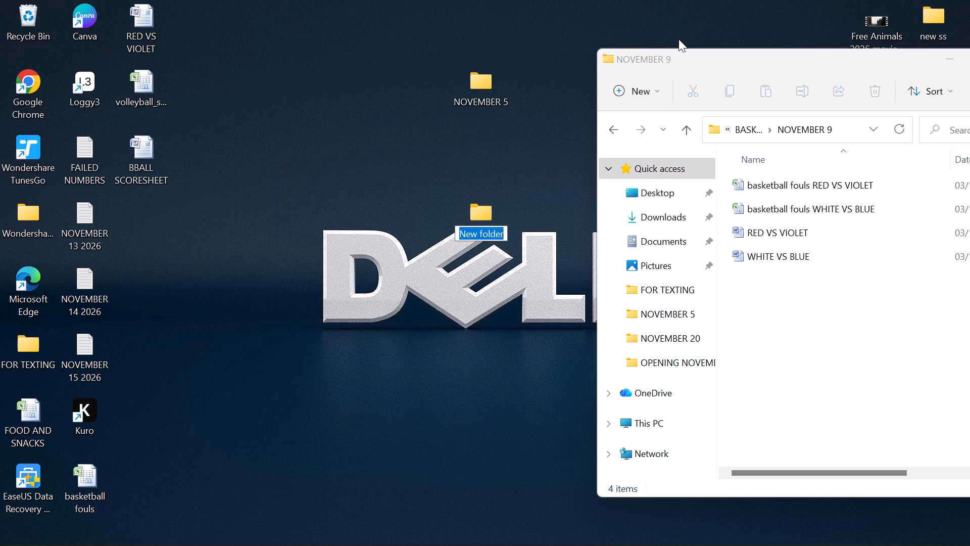
{"action": "type", "text": "NOVEMBER 9"}
{"action": "key", "text": "Return"}
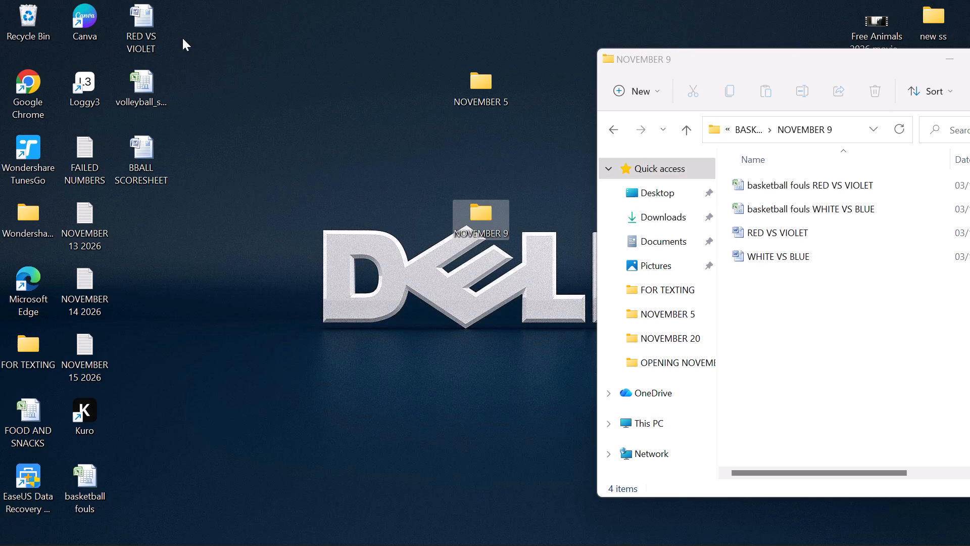
Move the RED VS VIOLET document into the desktop's NOVEMBER 9 folder and put the BBALL SCORESHEET file in its old spot.
{"action": "left_click_drag", "start_coordinate": [146, 18], "coordinate": [488, 225]}
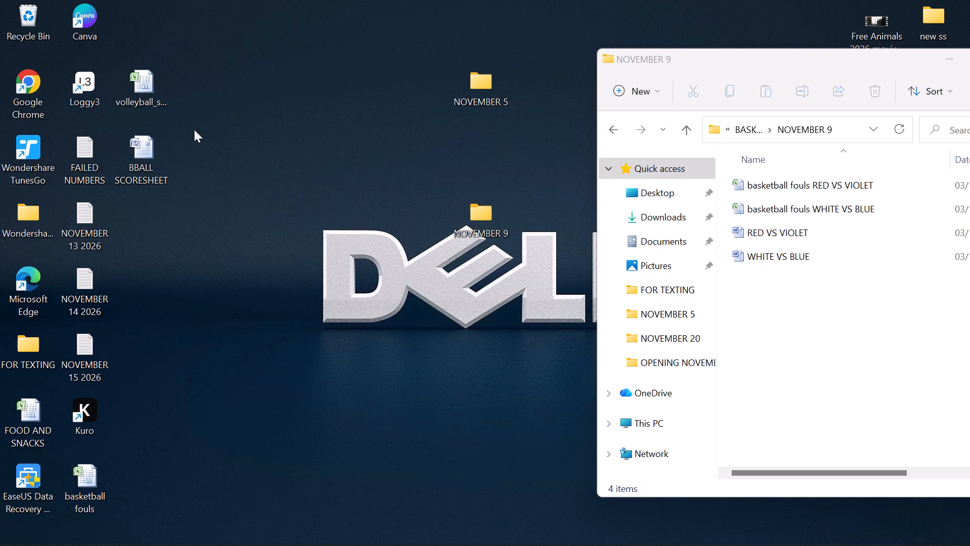
{"action": "left_click_drag", "start_coordinate": [137, 151], "coordinate": [139, 18]}
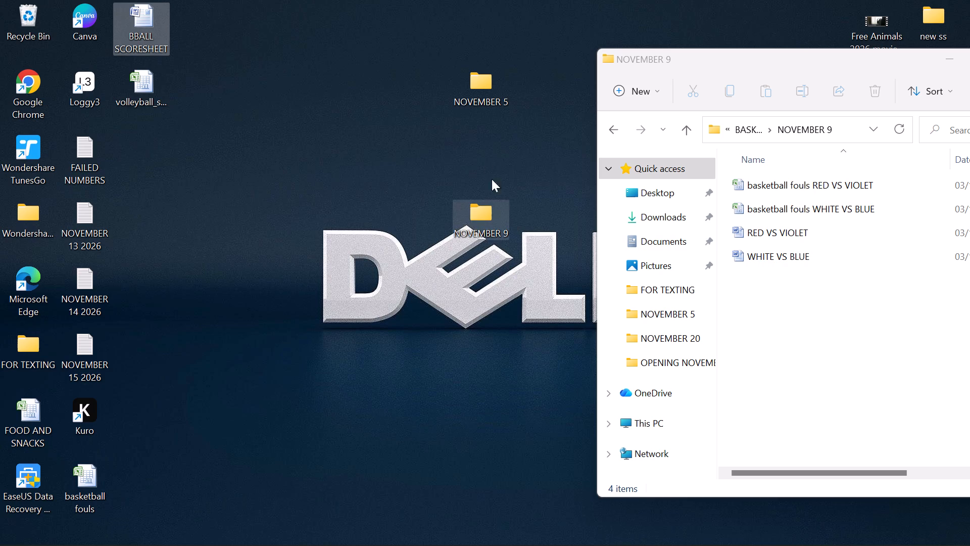
Open the RED VS BLUE and WHITE VS BLACK score sheets together from the NOVEMBER 5 folder.
{"action": "left_click", "coordinate": [473, 87]}
{"action": "left_click", "coordinate": [518, 529]}
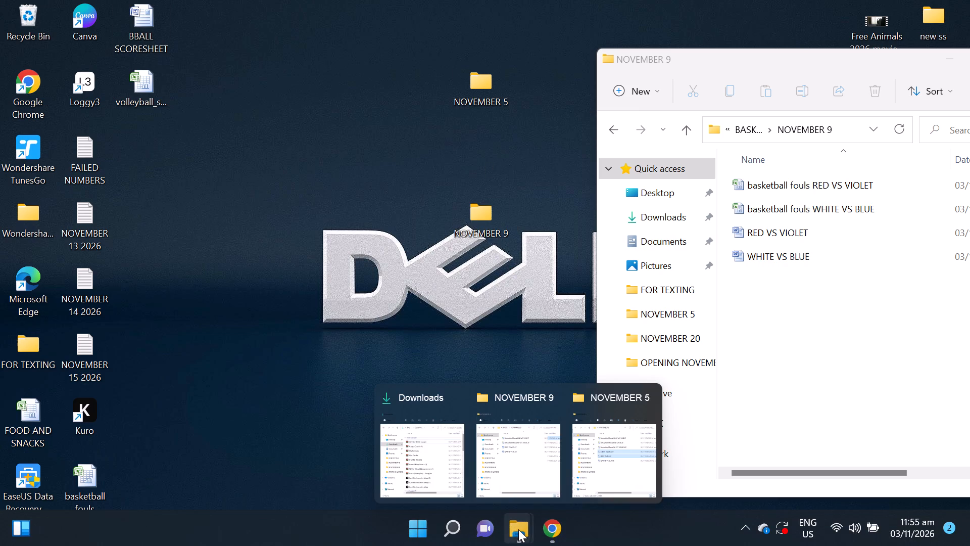
{"action": "left_click", "coordinate": [591, 472]}
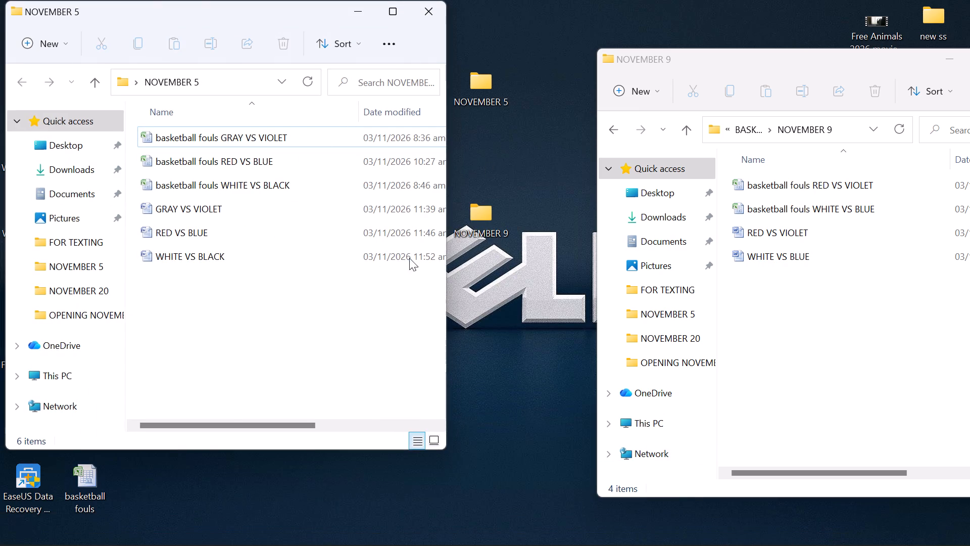
{"action": "left_click_drag", "start_coordinate": [272, 14], "coordinate": [556, 67]}
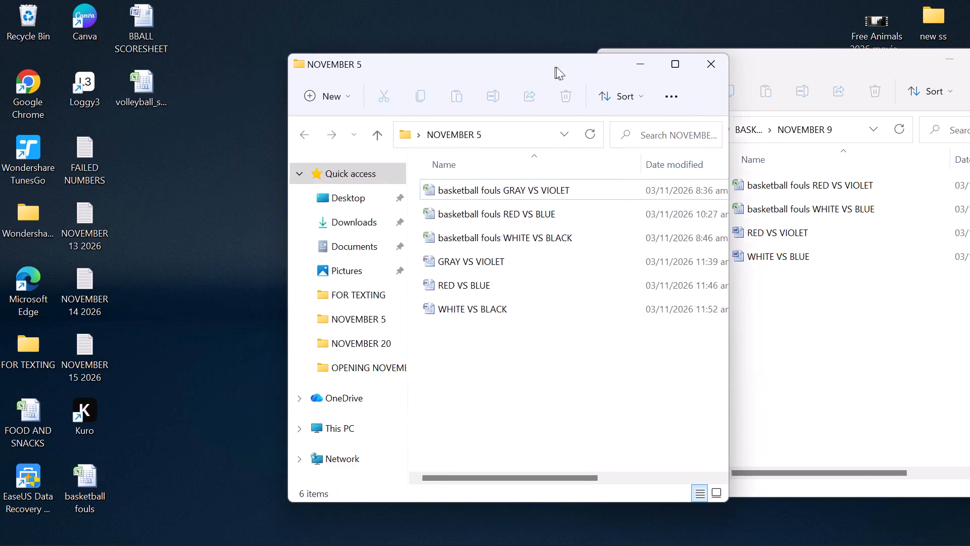
{"action": "left_click_drag", "start_coordinate": [556, 67], "coordinate": [621, 67]}
{"action": "left_click_drag", "start_coordinate": [484, 211], "coordinate": [513, 225]}
{"action": "left_click_drag", "start_coordinate": [480, 256], "coordinate": [509, 275]}
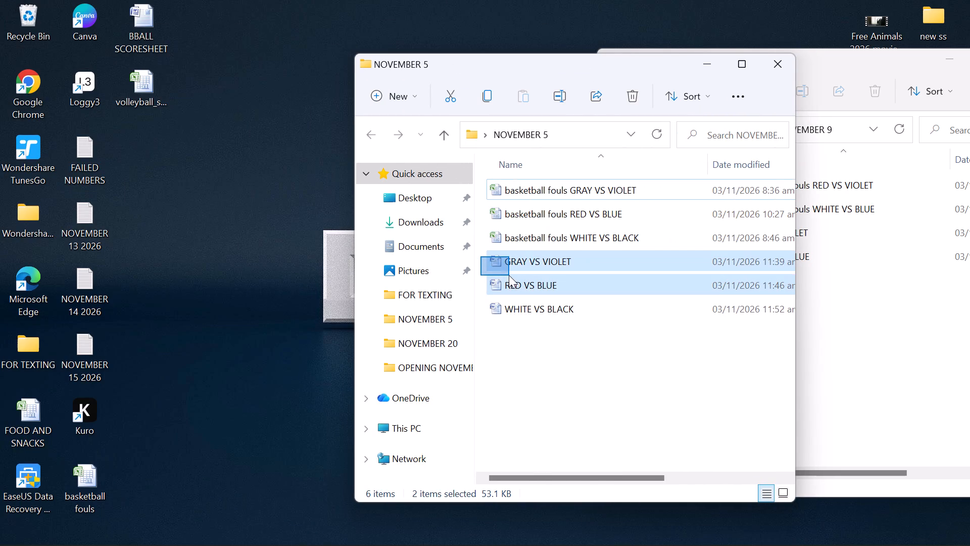
{"action": "left_click_drag", "start_coordinate": [509, 275], "coordinate": [494, 250]}
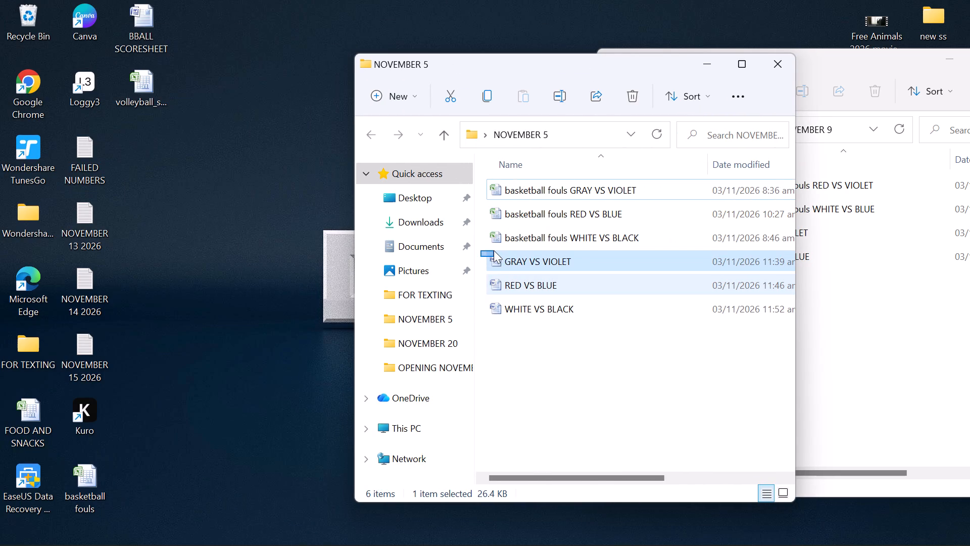
{"action": "left_click_drag", "start_coordinate": [494, 250], "coordinate": [478, 247]}
{"action": "left_click_drag", "start_coordinate": [489, 288], "coordinate": [532, 311]}
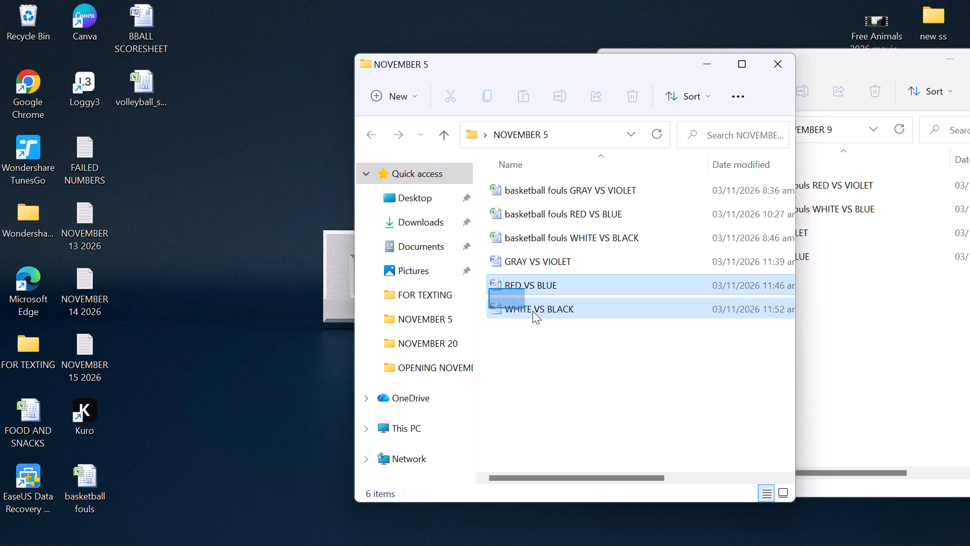
{"action": "left_click_drag", "start_coordinate": [532, 311], "coordinate": [543, 314]}
{"action": "key", "text": "Return"}
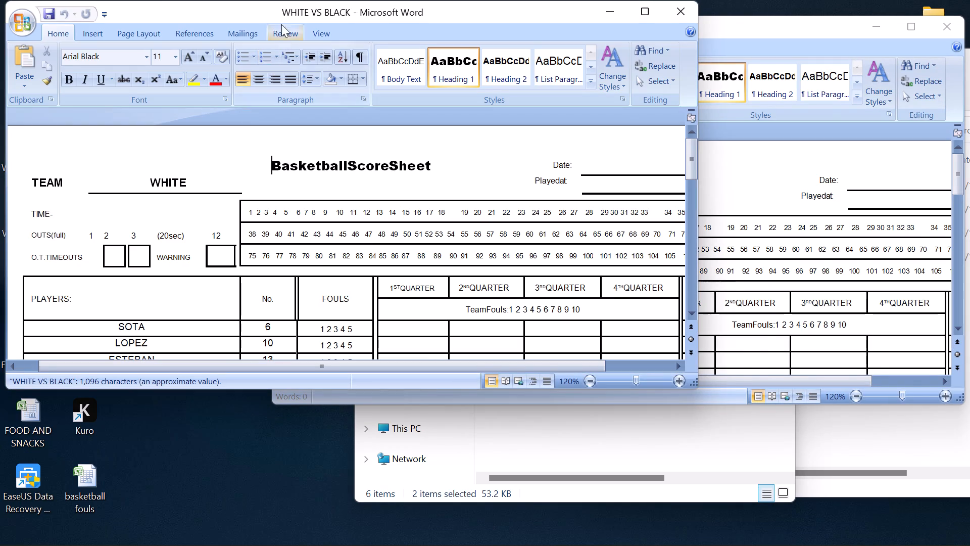
Open BBALL SCORESHEET from the desktop and arrange its window beside the WHITE VS BLACK document.
{"action": "left_click_drag", "start_coordinate": [281, 10], "coordinate": [504, 77]}
{"action": "double_click", "coordinate": [146, 30]}
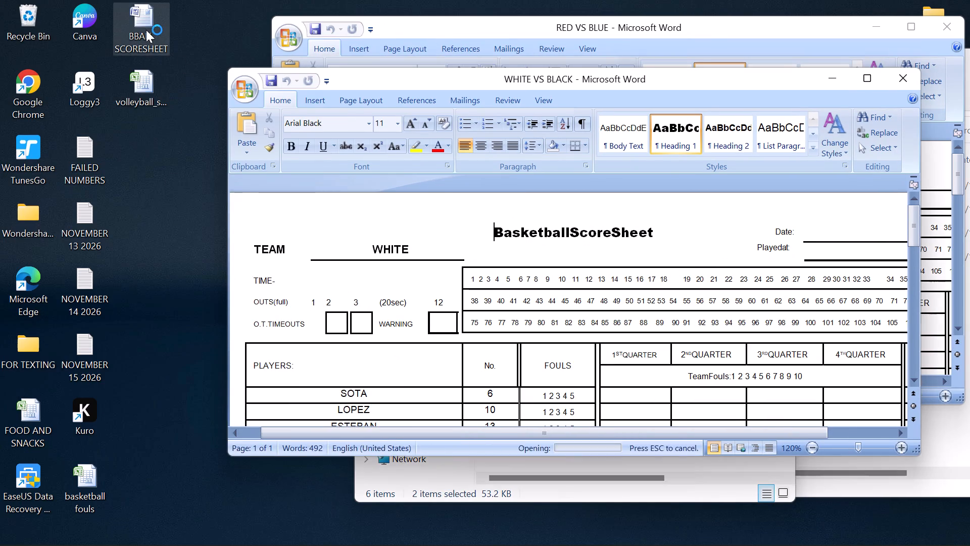
{"action": "left_click_drag", "start_coordinate": [533, 85], "coordinate": [534, 0]}
{"action": "left_click_drag", "start_coordinate": [544, 16], "coordinate": [280, 21]}
{"action": "left_click", "coordinate": [738, 82]}
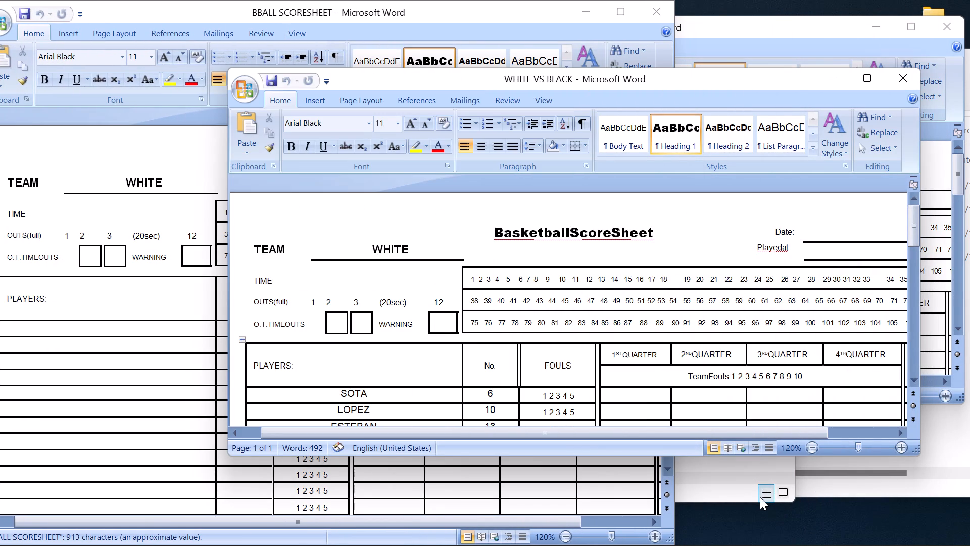
{"action": "left_click", "coordinate": [743, 497]}
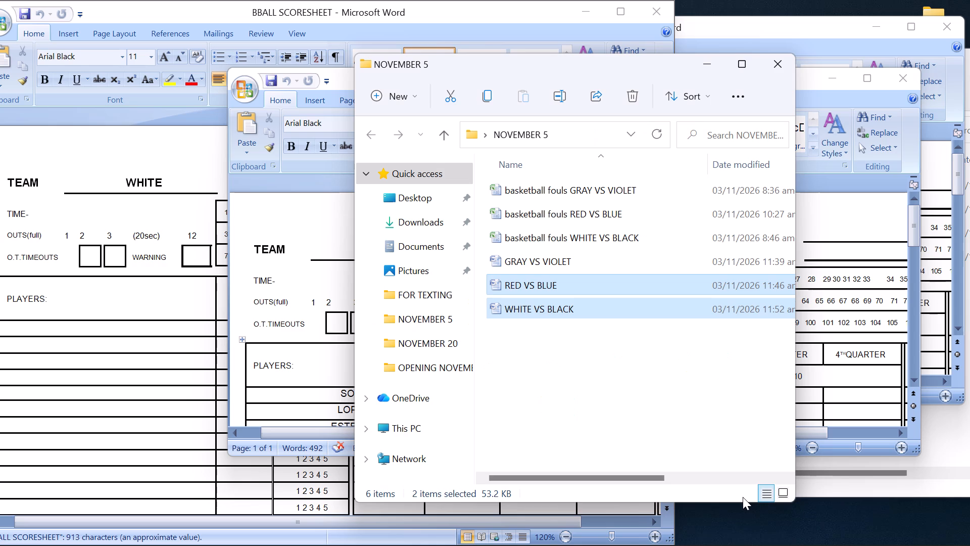
{"action": "left_click", "coordinate": [810, 94]}
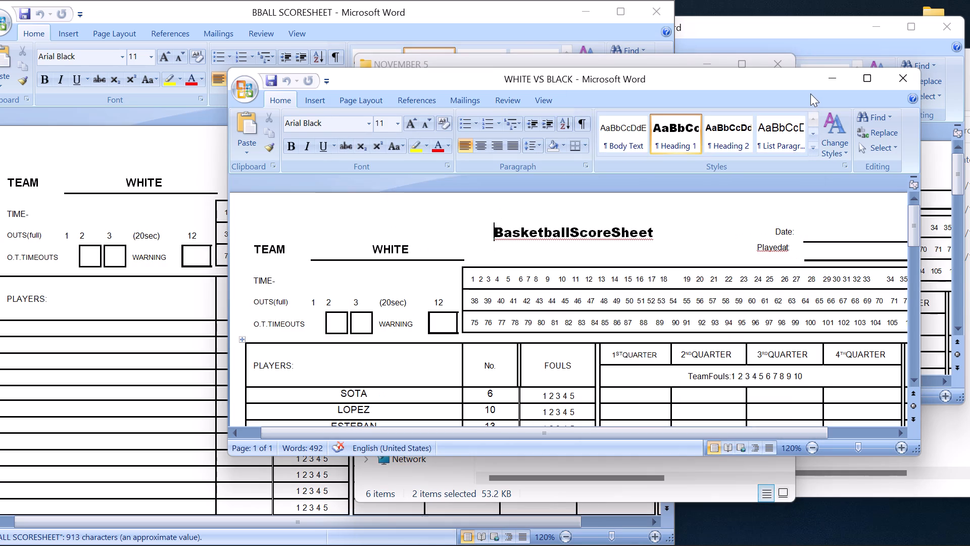
Copy the white team's player names and numbers from WHITE VS BLACK into the first players table of BBALL SCORESHEET.
{"action": "scroll", "coordinate": [470, 257], "scroll_direction": "down", "scroll_amount": 4}
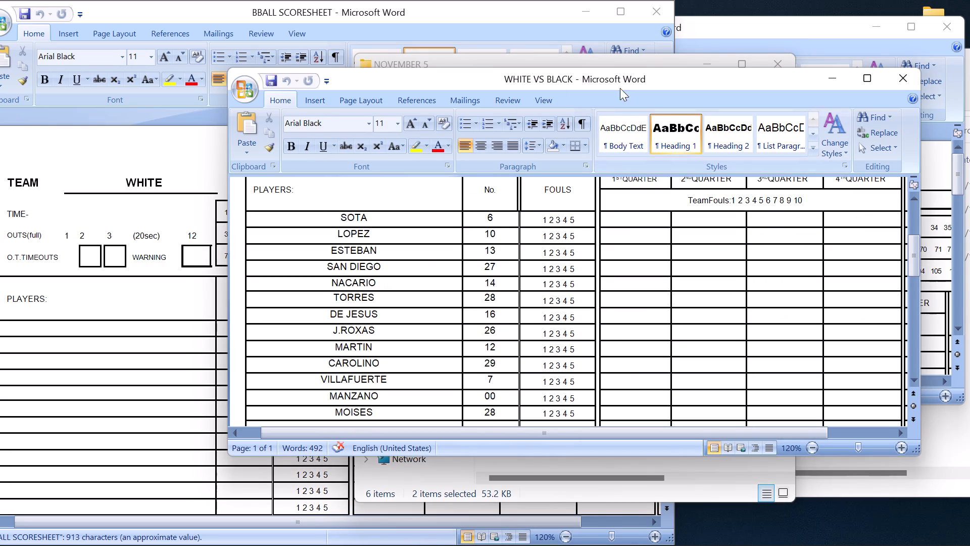
{"action": "left_click_drag", "start_coordinate": [614, 81], "coordinate": [649, 73]}
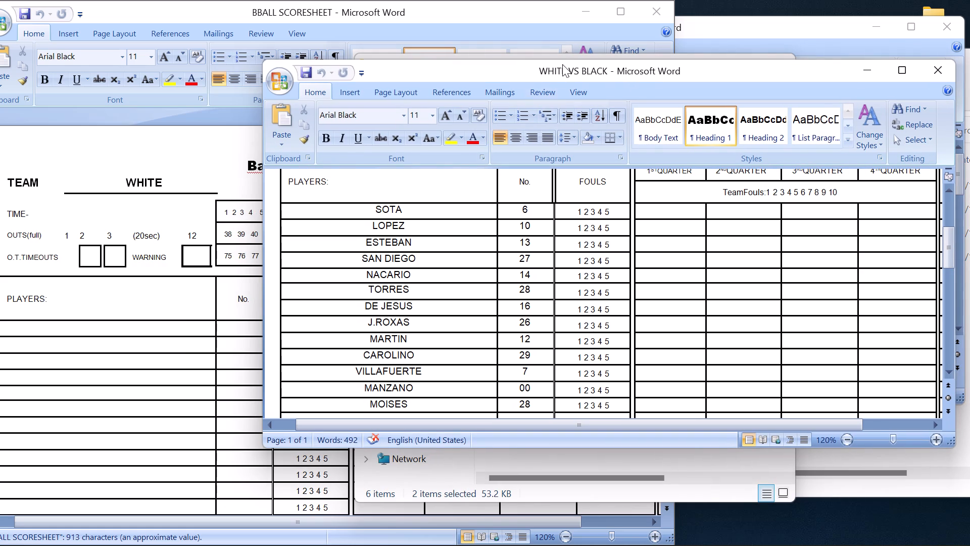
{"action": "left_click_drag", "start_coordinate": [561, 63], "coordinate": [553, 0]}
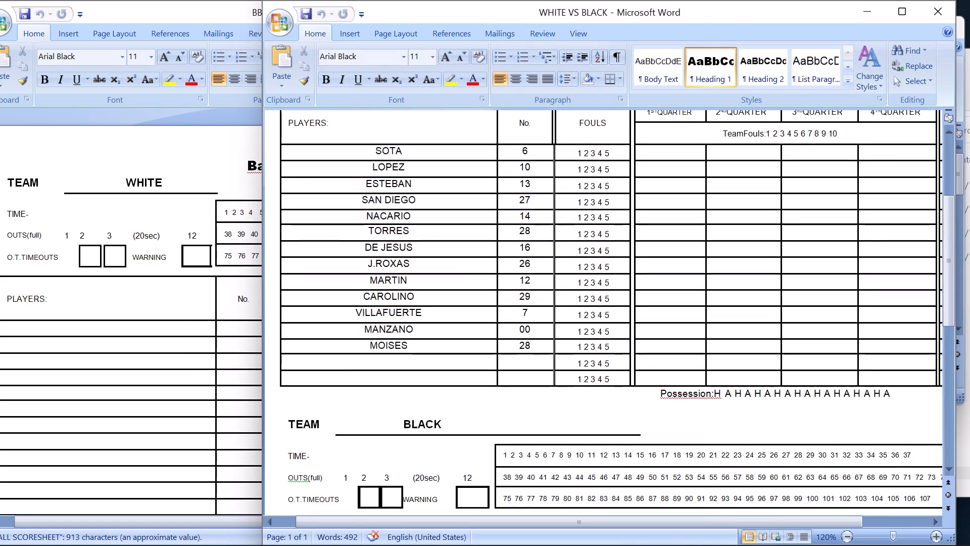
{"action": "left_click_drag", "start_coordinate": [373, 148], "coordinate": [533, 340]}
{"action": "key", "text": "ctrl+c"}
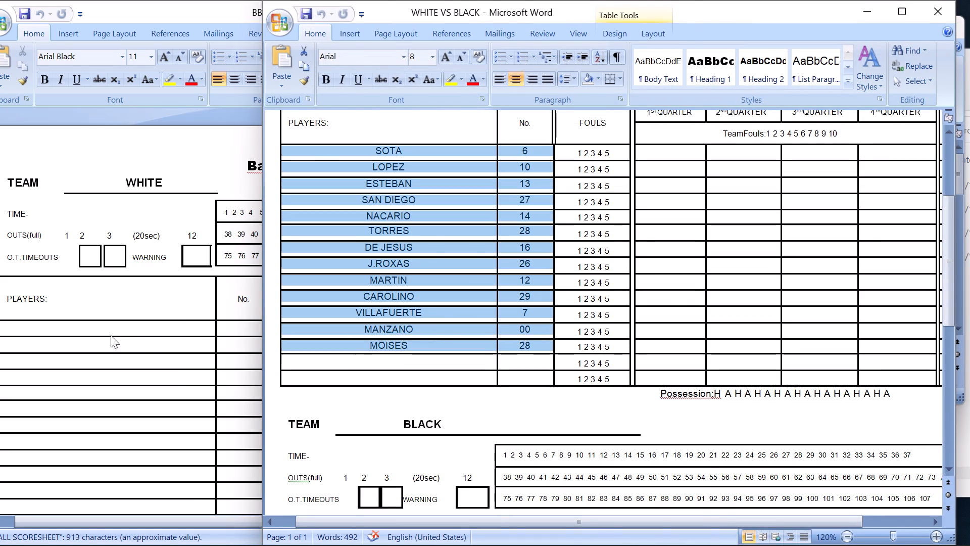
{"action": "left_click", "coordinate": [99, 327]}
{"action": "key", "text": "ctrl+v"}
{"action": "key", "text": "ctrl+z"}
{"action": "left_click", "coordinate": [99, 327]}
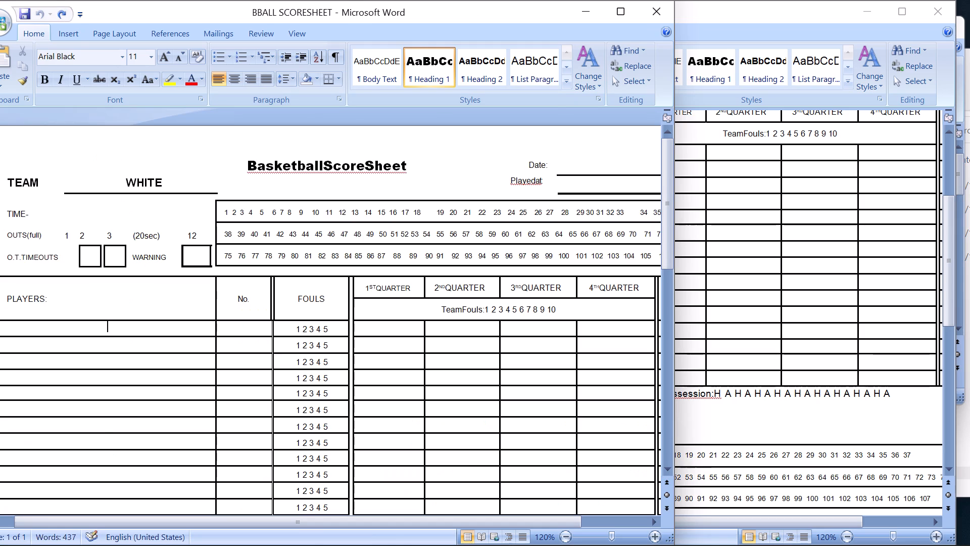
{"action": "key", "text": "ctrl+v"}
Replace the second team's name in BBALL SCORESHEET with BLUE.
{"action": "scroll", "coordinate": [216, 336], "scroll_direction": "down", "scroll_amount": 7}
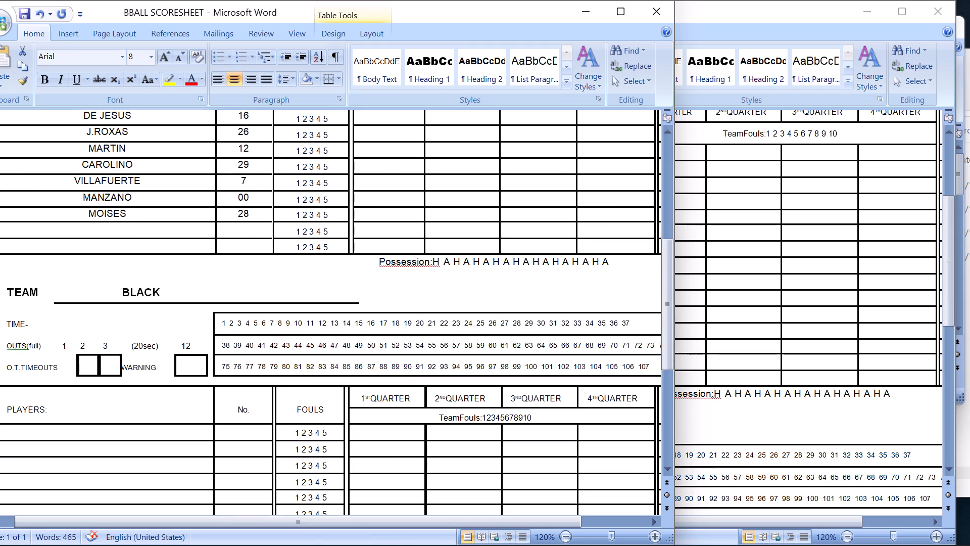
{"action": "left_click", "coordinate": [161, 294]}
{"action": "key", "text": "equal"}
{"action": "key", "text": "BackSpace"}
{"action": "key", "text": "BackSpace"}
{"action": "key", "text": "BackSpace"}
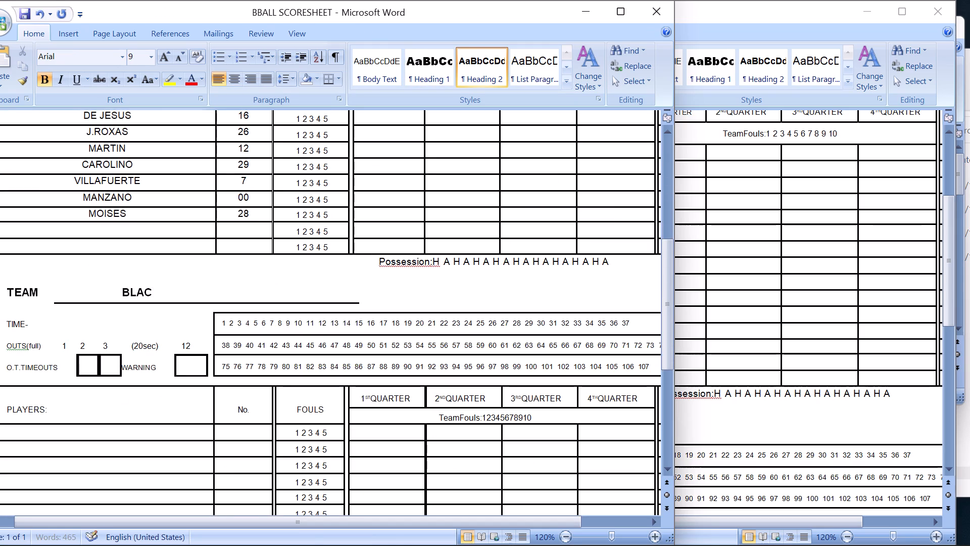
{"action": "key", "text": "BackSpace"}
{"action": "type", "text": "UE"}
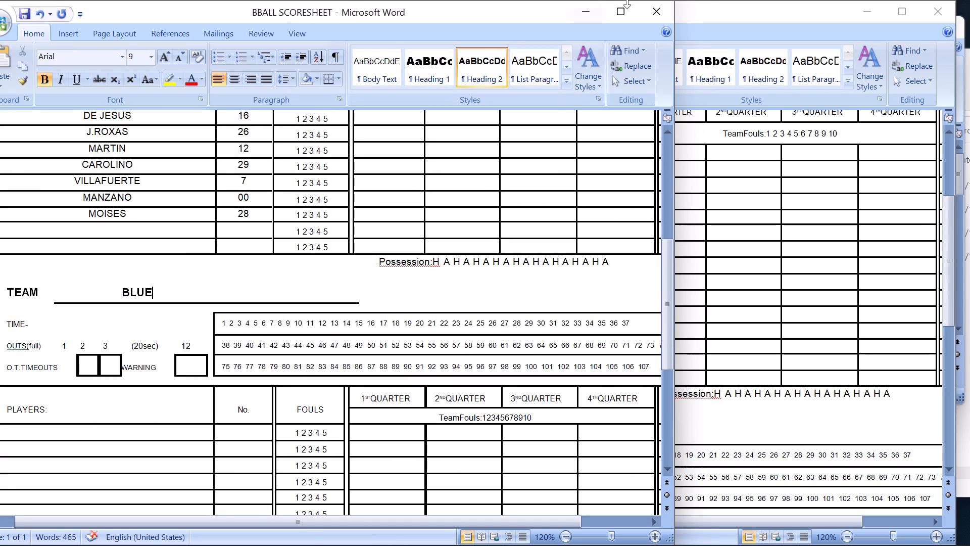
Close the WHITE VS BLACK document.
{"action": "left_click", "coordinate": [721, 16]}
{"action": "left_click", "coordinate": [934, 8]}
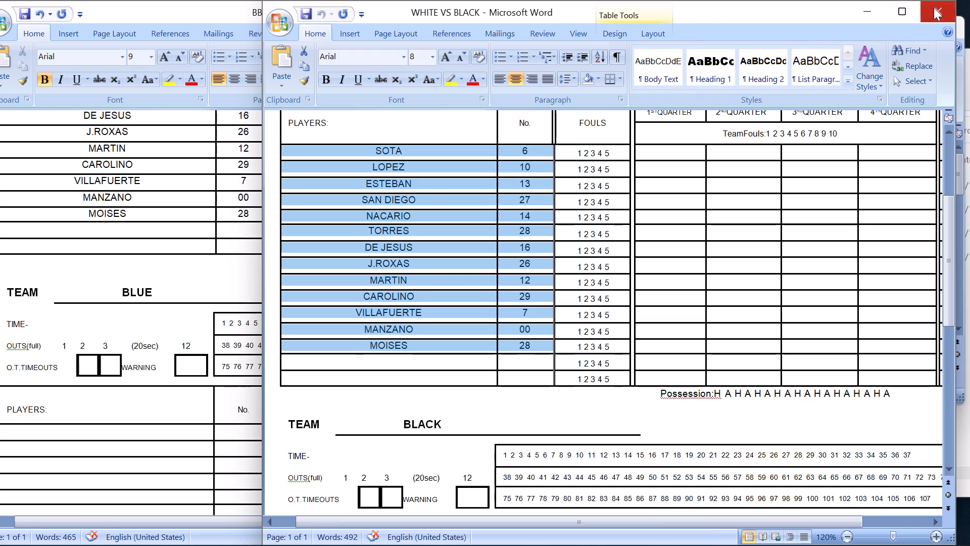
Copy the blue team's player names and numbers from RED VS BLUE into the second players table of BBALL SCORESHEET.
{"action": "left_click", "coordinate": [781, 28]}
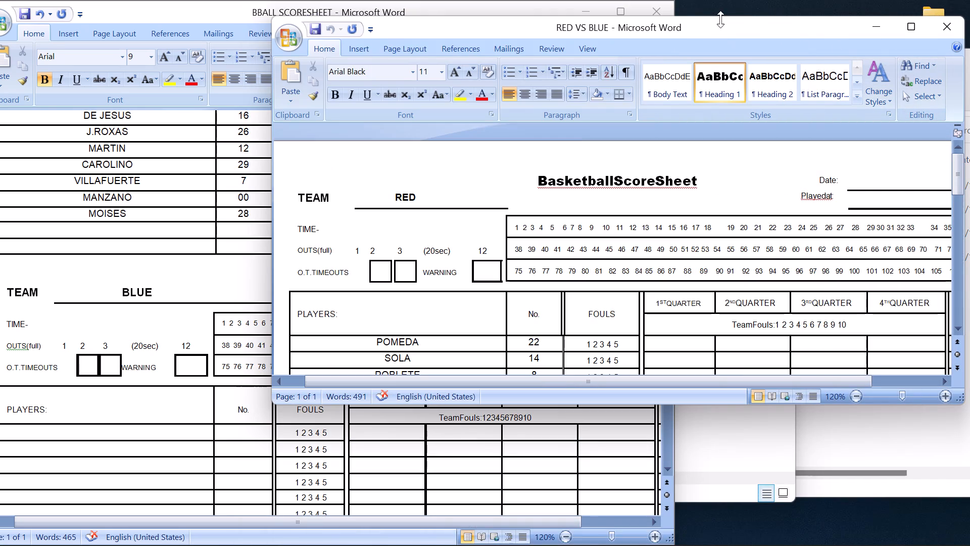
{"action": "left_click_drag", "start_coordinate": [720, 19], "coordinate": [717, 0]}
{"action": "left_click", "coordinate": [716, 0]}
{"action": "scroll", "coordinate": [651, 312], "scroll_direction": "down", "scroll_amount": 8}
{"action": "scroll", "coordinate": [524, 321], "scroll_direction": "down", "scroll_amount": 4}
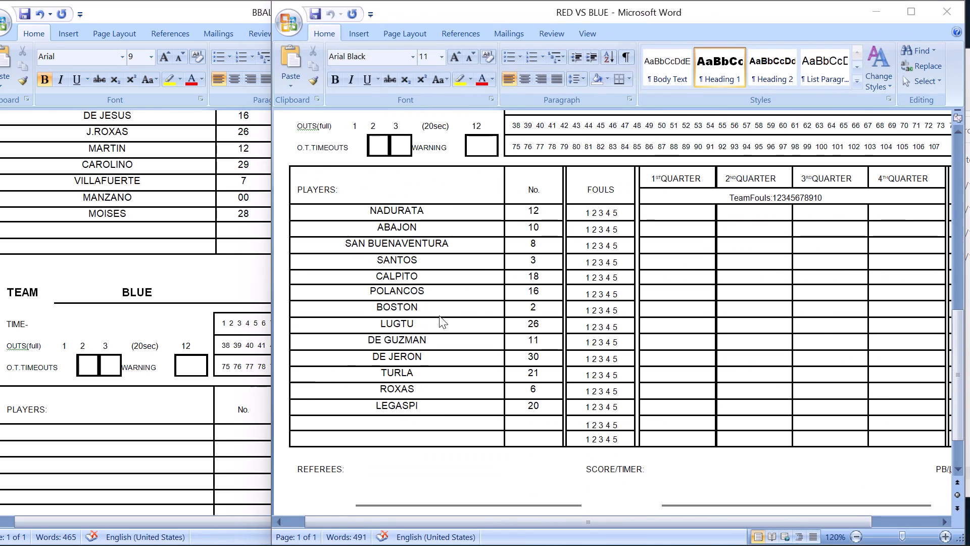
{"action": "scroll", "coordinate": [151, 284], "scroll_direction": "down", "scroll_amount": 6}
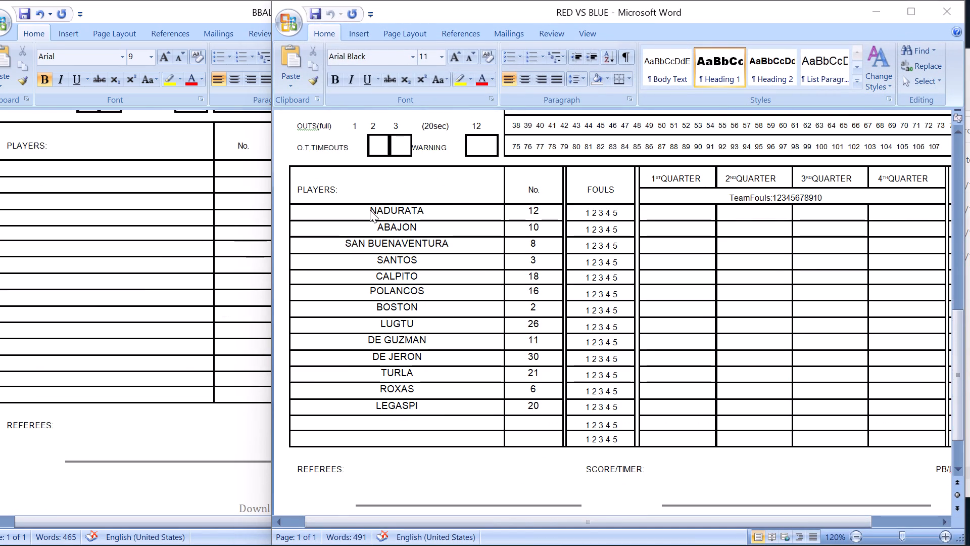
{"action": "left_click", "coordinate": [370, 212]}
{"action": "left_click_drag", "start_coordinate": [370, 212], "coordinate": [531, 419]}
{"action": "left_click", "coordinate": [531, 419]}
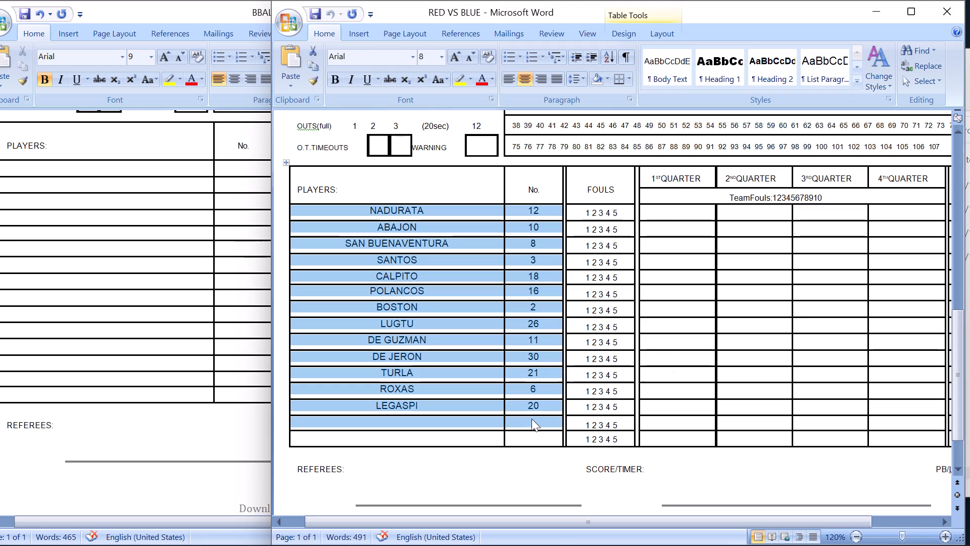
{"action": "left_click_drag", "start_coordinate": [367, 210], "coordinate": [520, 386]}
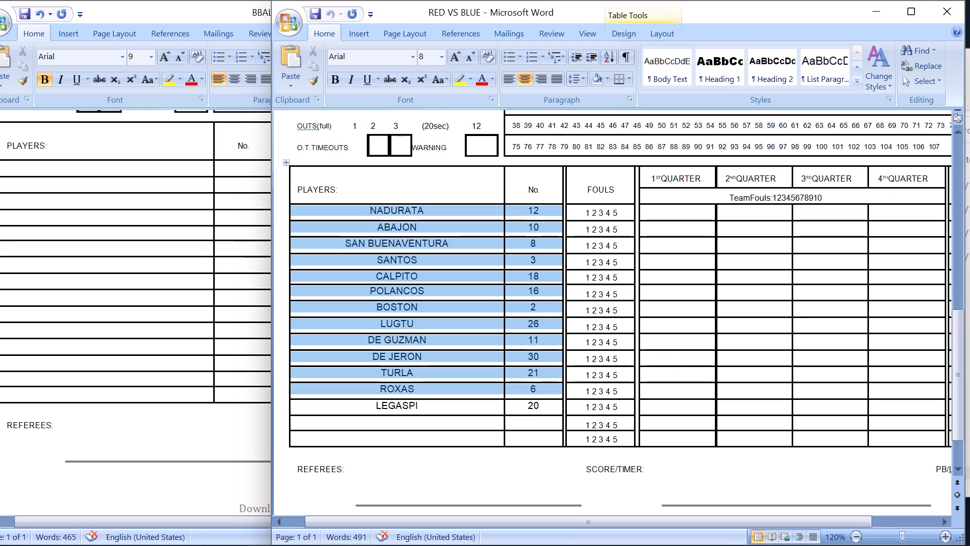
{"action": "left_click_drag", "start_coordinate": [520, 386], "coordinate": [525, 402]}
{"action": "key", "text": "ctrl+c"}
{"action": "left_click", "coordinate": [88, 161]}
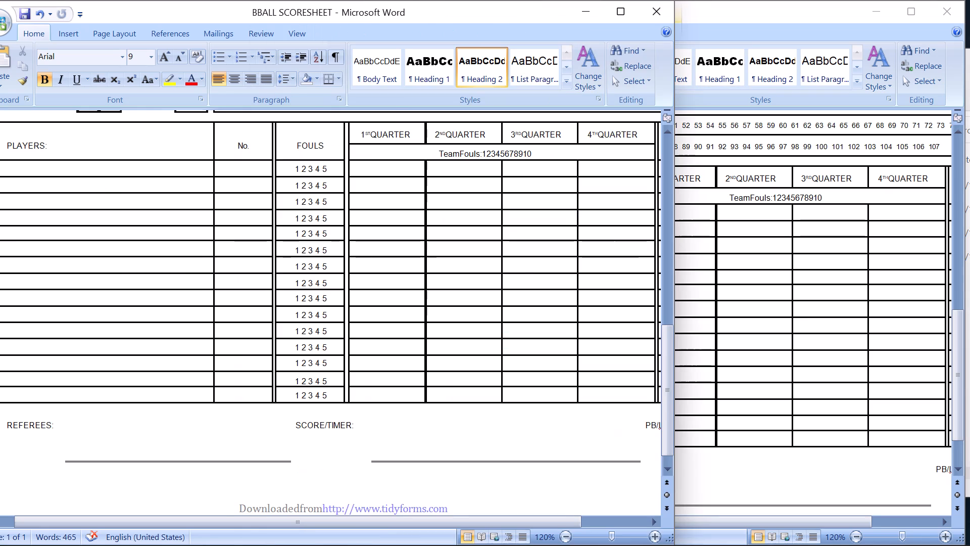
{"action": "left_click", "coordinate": [88, 168]}
{"action": "key", "text": "ctrl+v"}
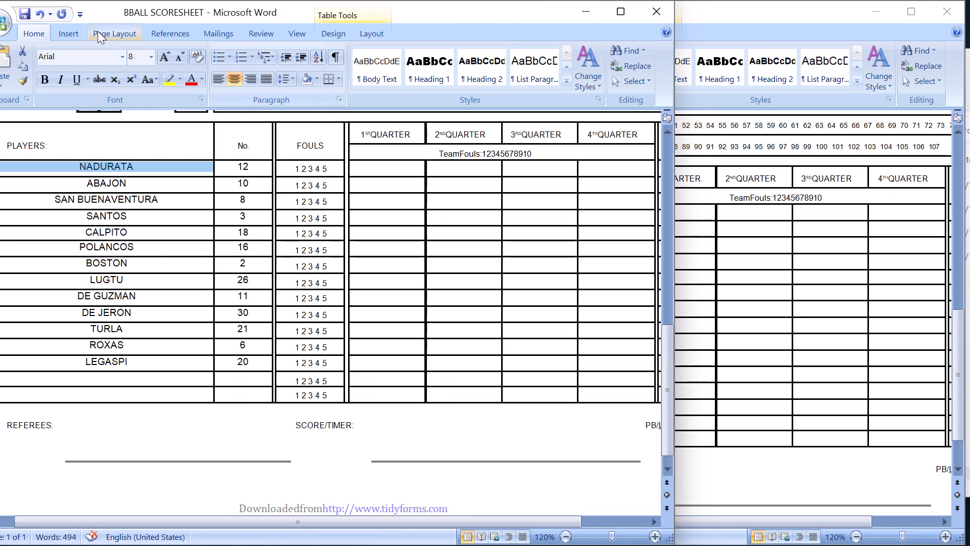
Save the completed BBALL SCORESHEET to the desktop as a new document named WHITE VS BLUE.
{"action": "left_click", "coordinate": [8, 22]}
{"action": "left_click", "coordinate": [45, 148]}
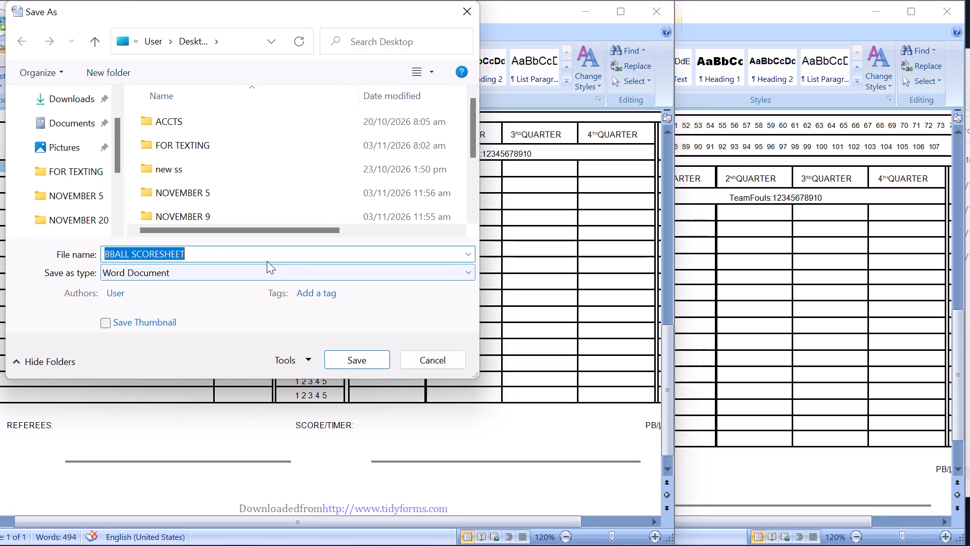
{"action": "type", "text": "WHT"}
{"action": "key", "text": "BackSpace"}
{"action": "type", "text": "OT"}
{"action": "key", "text": "BackSpace"}
{"action": "key", "text": "BackSpace"}
{"action": "type", "text": "ITE VS BLUE"}
{"action": "key", "text": "Return"}
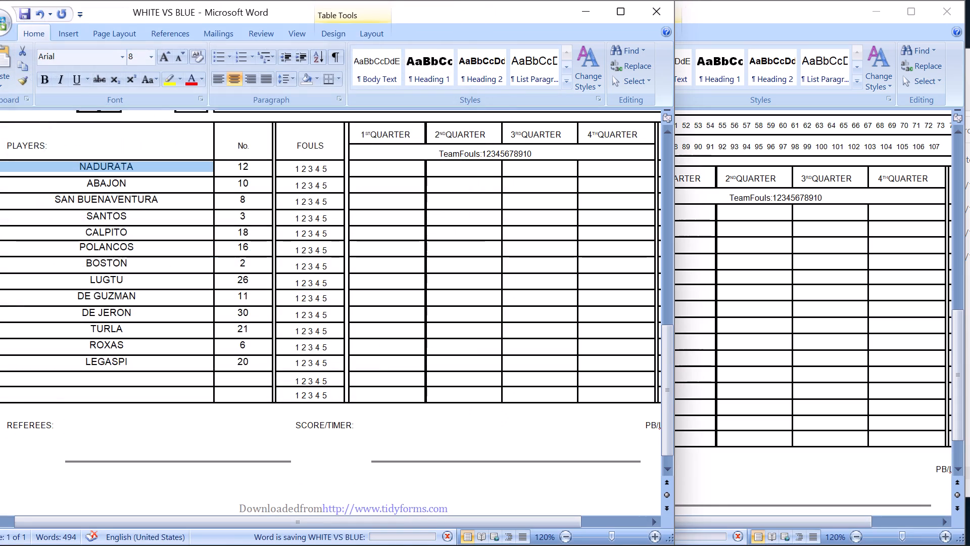
Close the WHITE VS BLUE and RED VS BLUE documents.
{"action": "left_click", "coordinate": [656, 13]}
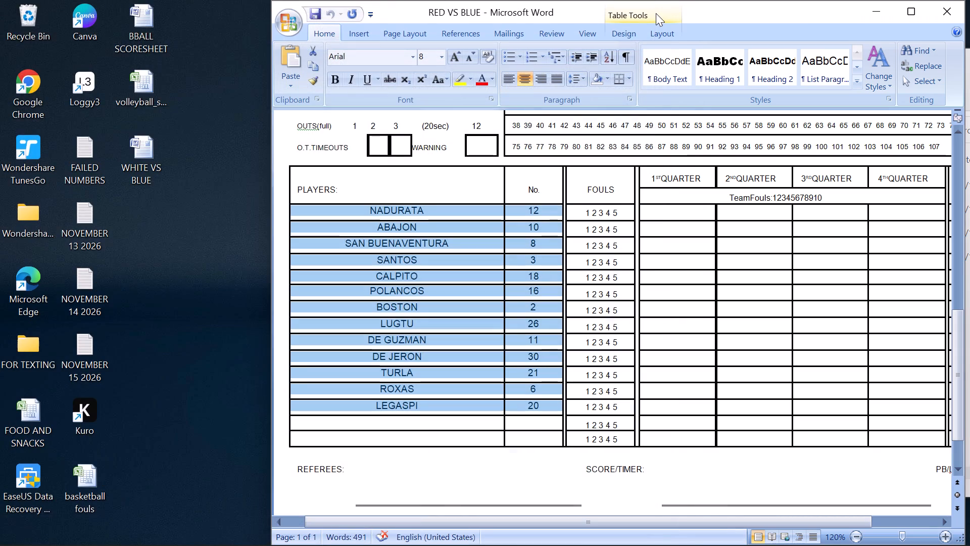
{"action": "left_click", "coordinate": [948, 0]}
{"action": "left_click", "coordinate": [948, 1]}
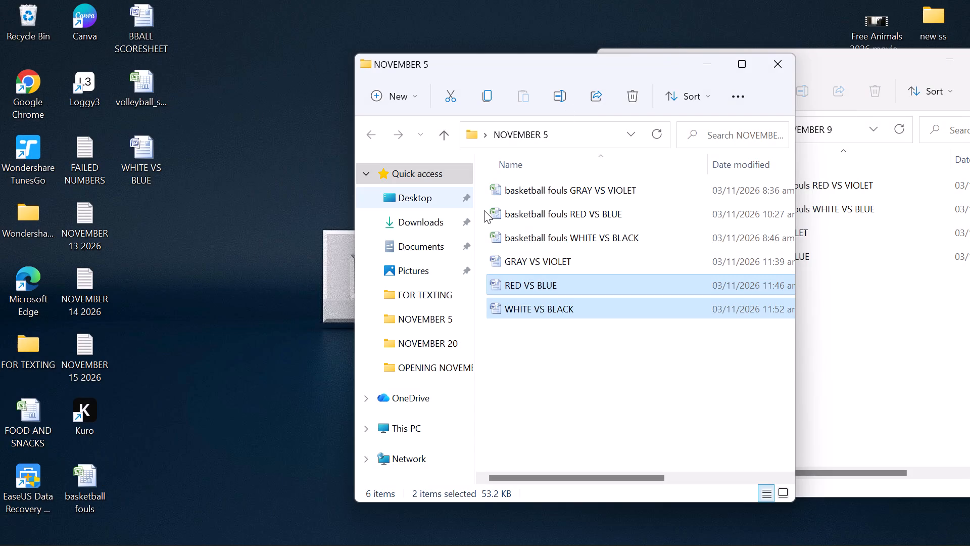
Uncover and open the NOVEMBER 9 folder on the desktop and move the WHITE VS BLUE document into it.
{"action": "left_click_drag", "start_coordinate": [468, 65], "coordinate": [383, 125]}
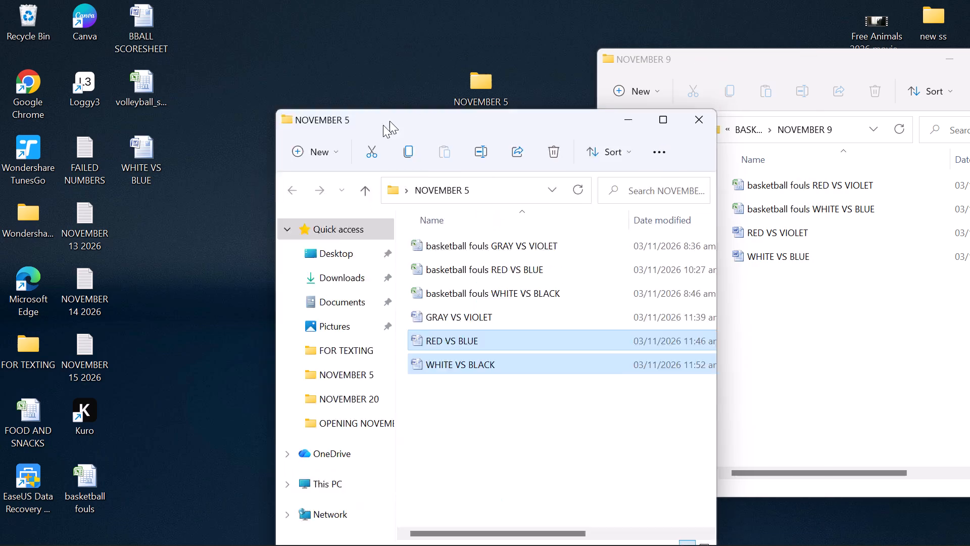
{"action": "left_click_drag", "start_coordinate": [383, 125], "coordinate": [338, 148]}
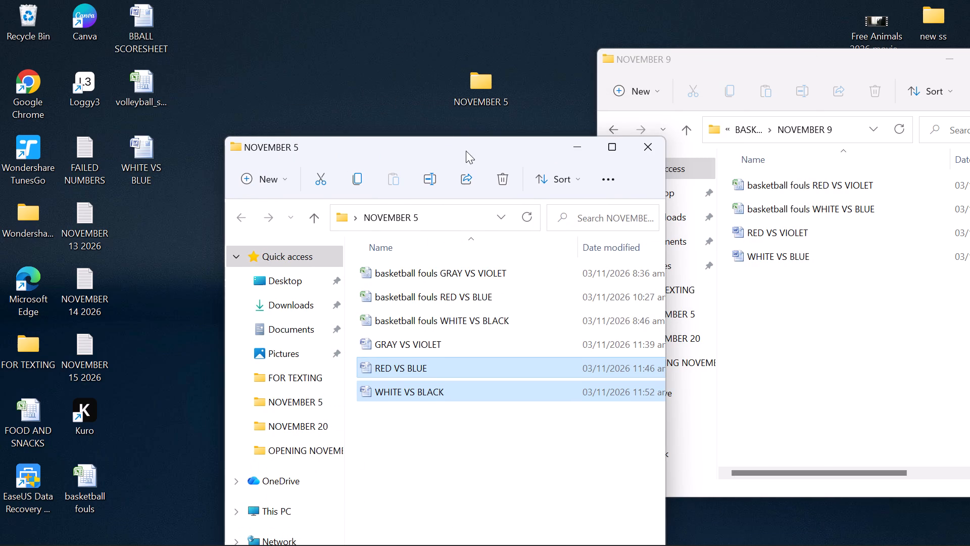
{"action": "left_click_drag", "start_coordinate": [445, 138], "coordinate": [556, 162]}
{"action": "left_click_drag", "start_coordinate": [469, 176], "coordinate": [704, 244]}
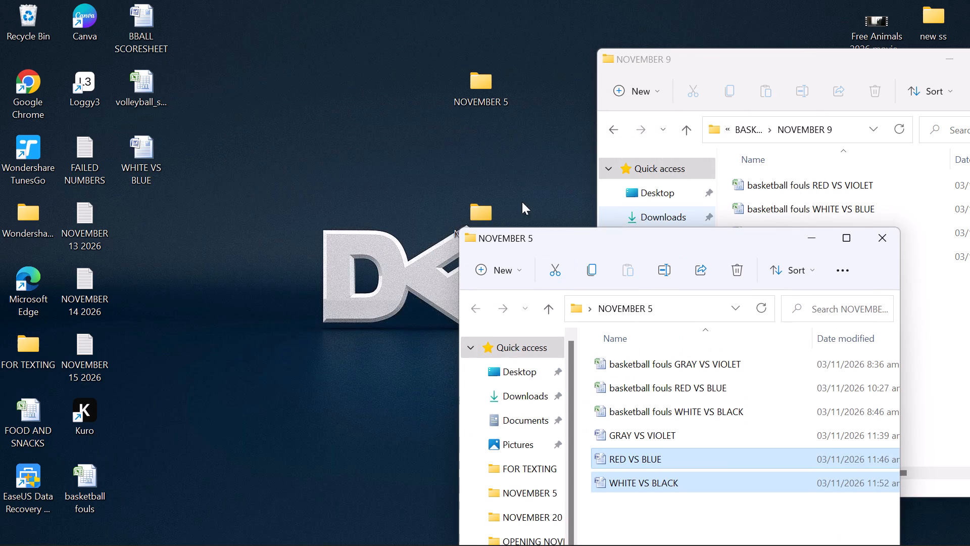
{"action": "left_click_drag", "start_coordinate": [486, 206], "coordinate": [343, 36]}
{"action": "double_click", "coordinate": [329, 29]}
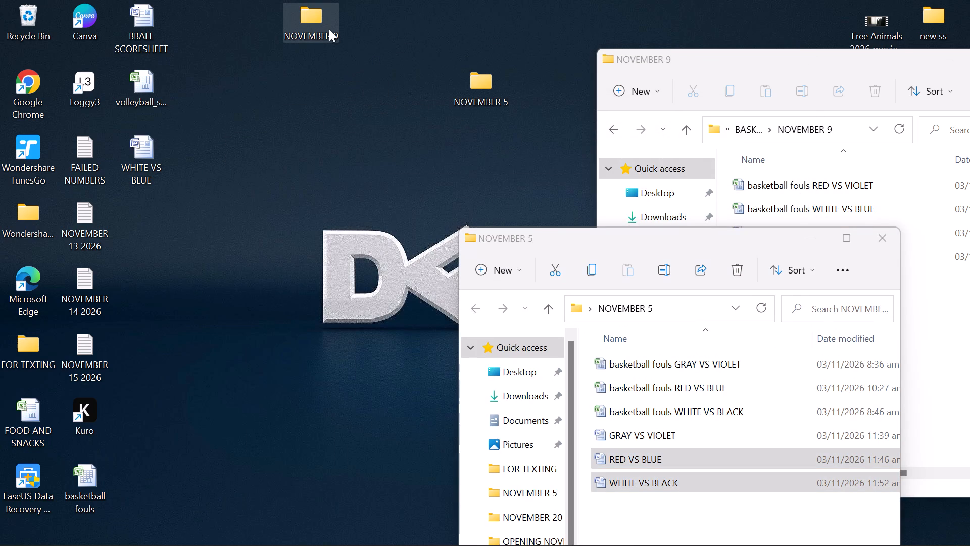
{"action": "left_click_drag", "start_coordinate": [154, 151], "coordinate": [617, 178]}
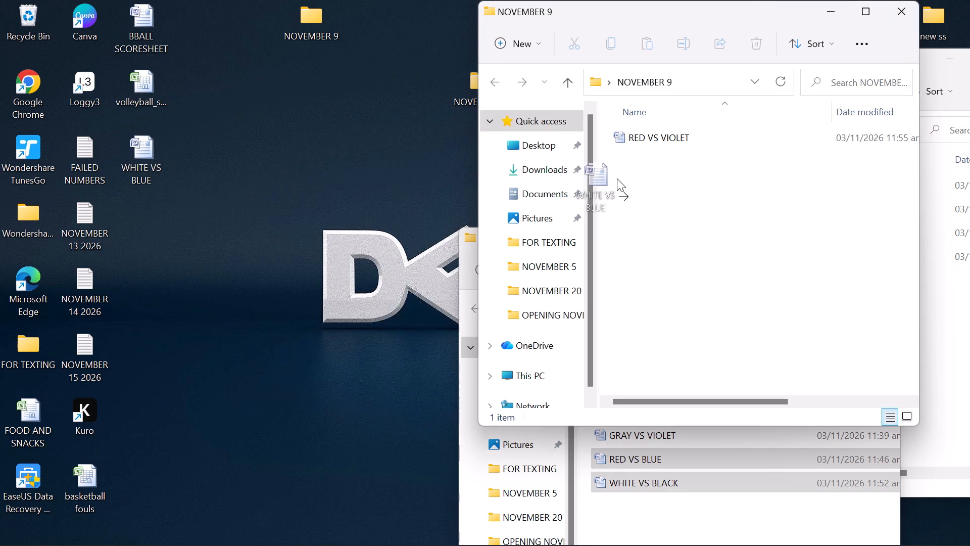
{"action": "left_click_drag", "start_coordinate": [617, 178], "coordinate": [685, 180]}
Move the basketball fouls RED VS VIOLET and WHITE VS BLUE files from BASKETBALL's NOVEMBER 9 folder into the desktop NOVEMBER 9 folder.
{"action": "left_click_drag", "start_coordinate": [704, 12], "coordinate": [349, 48]}
{"action": "left_click", "coordinate": [695, 51]}
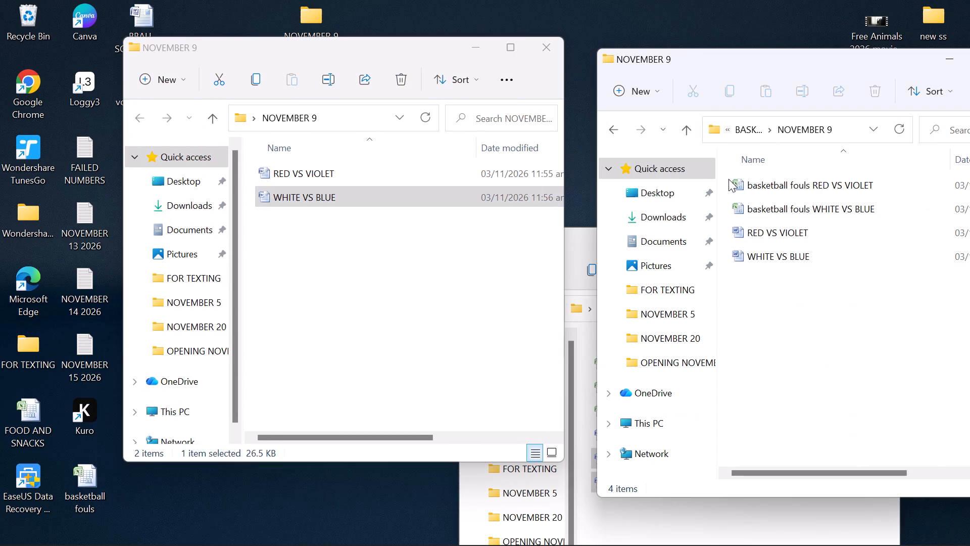
{"action": "left_click_drag", "start_coordinate": [729, 181], "coordinate": [781, 213]}
{"action": "left_click_drag", "start_coordinate": [774, 203], "coordinate": [403, 320]}
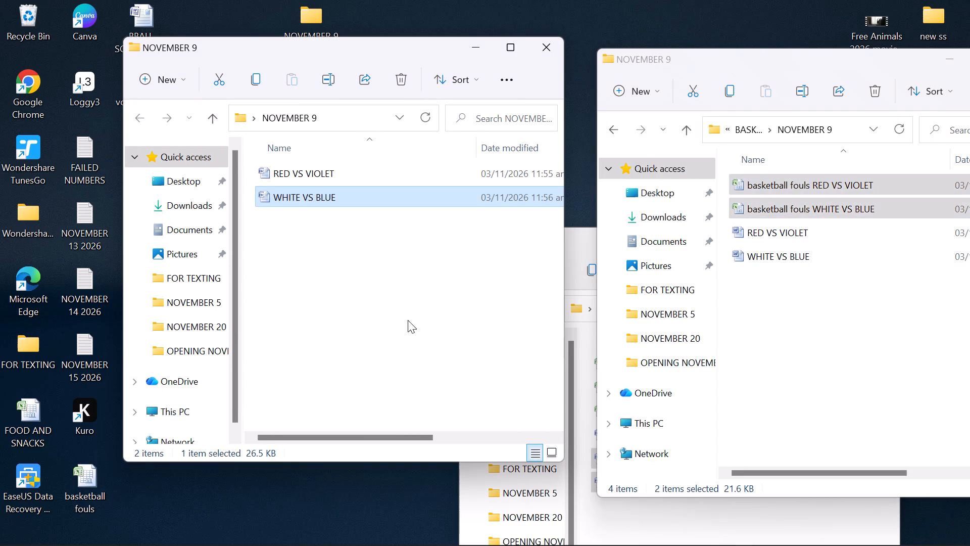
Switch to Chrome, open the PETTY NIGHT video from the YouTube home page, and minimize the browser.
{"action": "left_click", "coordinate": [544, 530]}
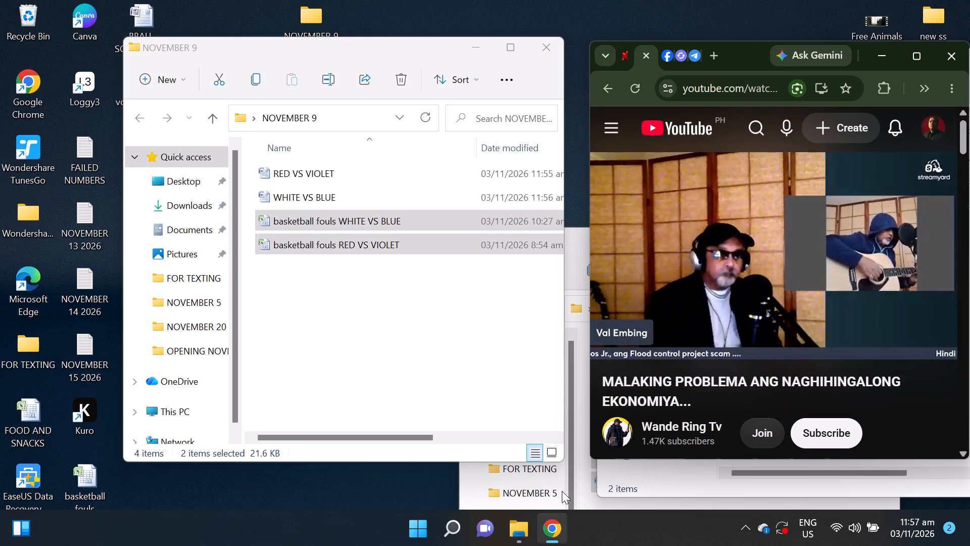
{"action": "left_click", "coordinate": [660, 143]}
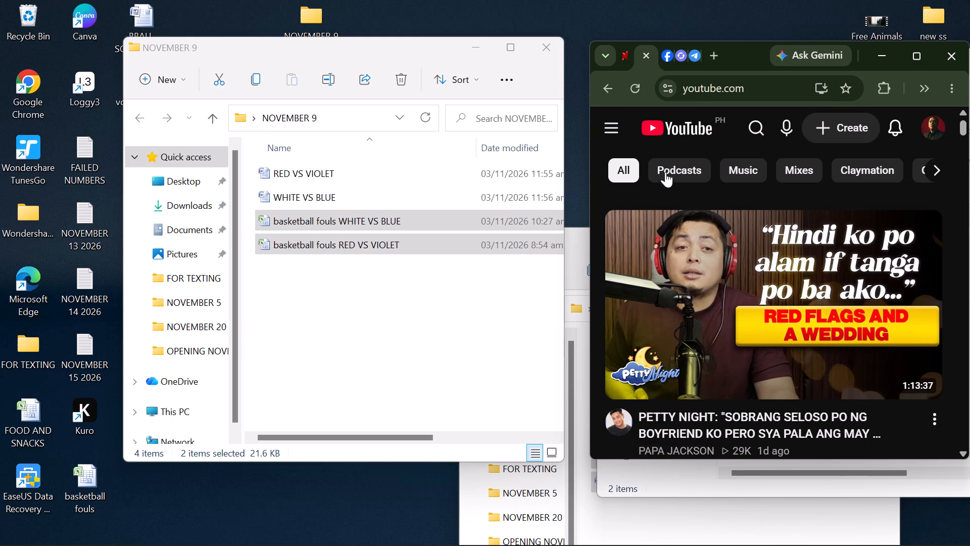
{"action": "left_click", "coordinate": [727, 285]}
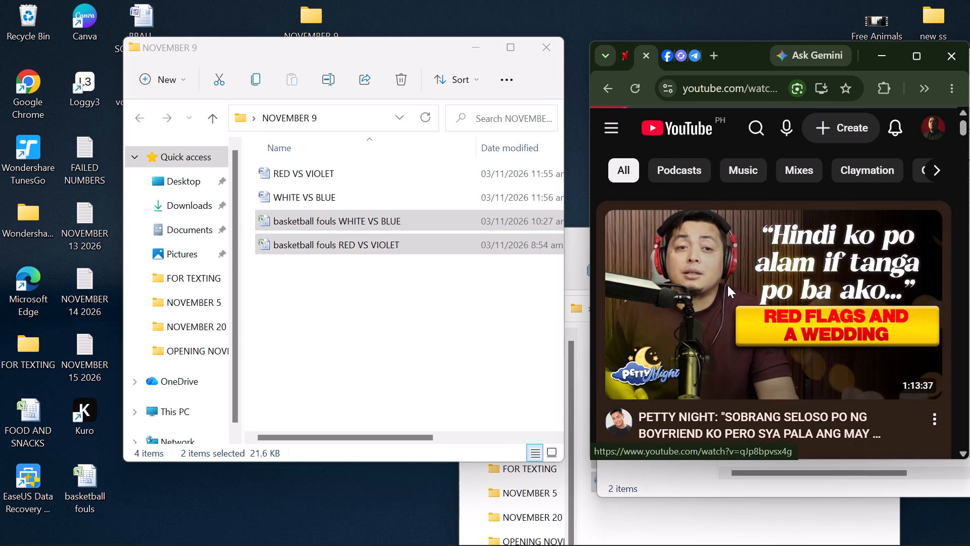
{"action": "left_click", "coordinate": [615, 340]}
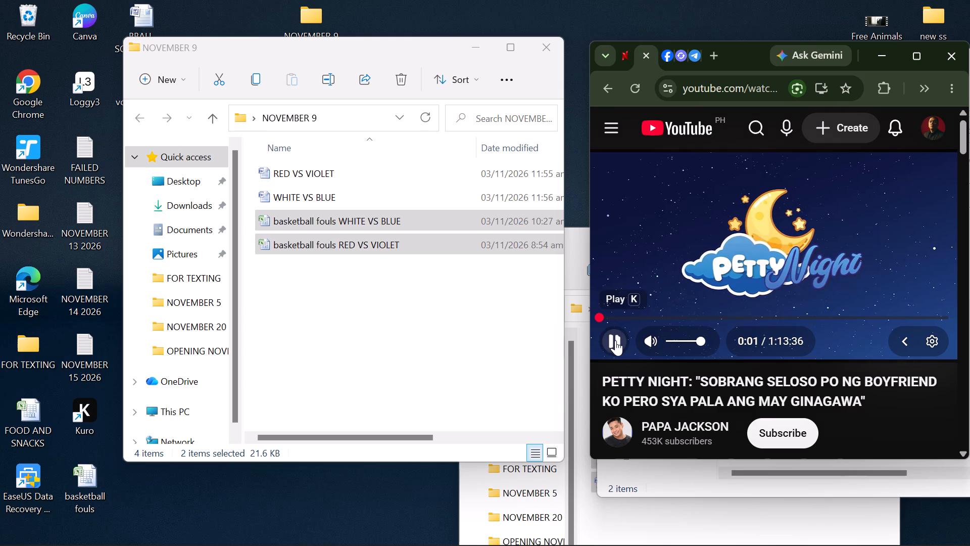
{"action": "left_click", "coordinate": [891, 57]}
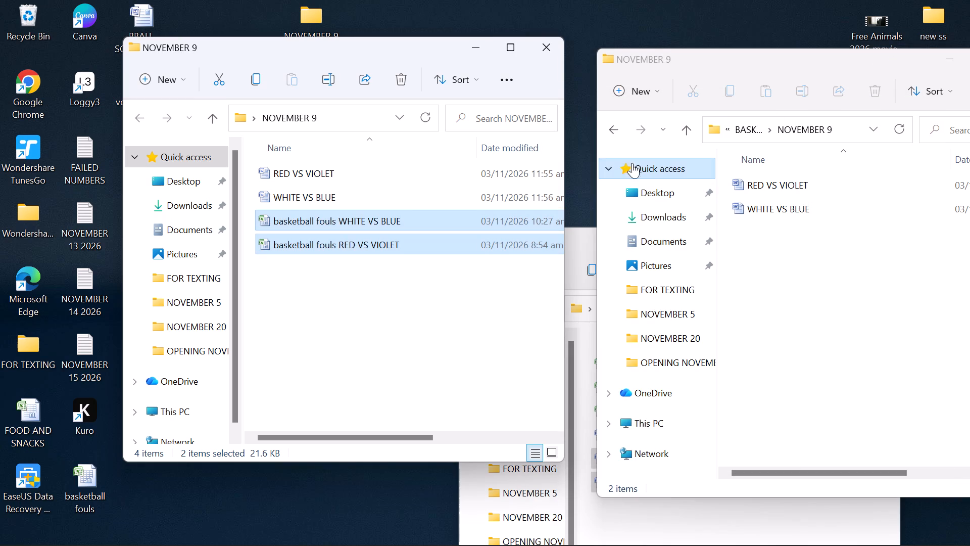
Close the desktop NOVEMBER 9 folder and open the NOVEMBER 11 folder inside BASKETBALL.
{"action": "left_click", "coordinate": [549, 49]}
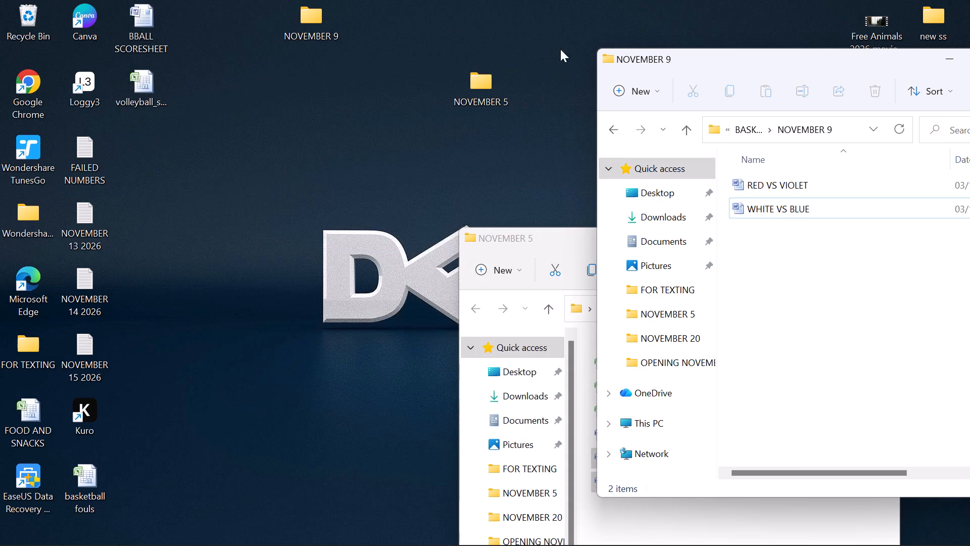
{"action": "left_click", "coordinate": [616, 128]}
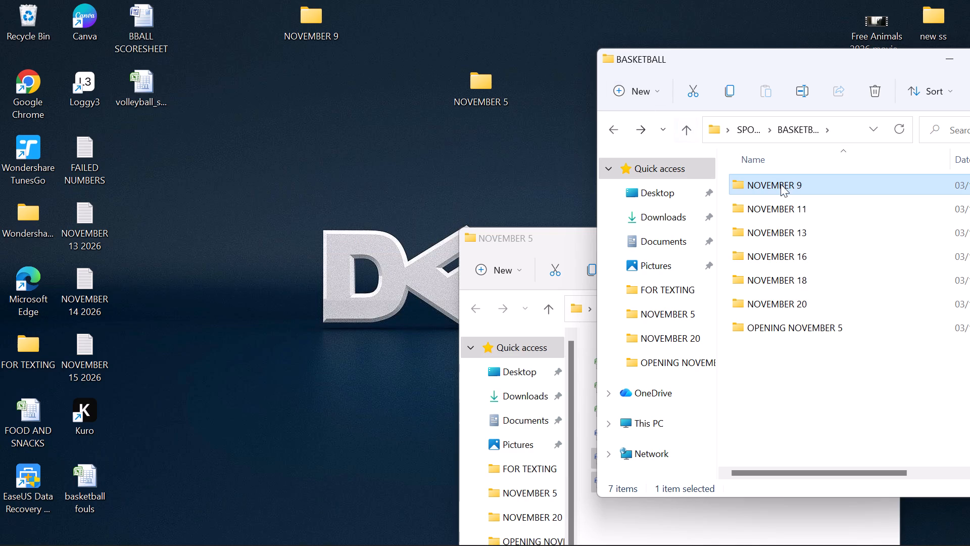
{"action": "double_click", "coordinate": [788, 211]}
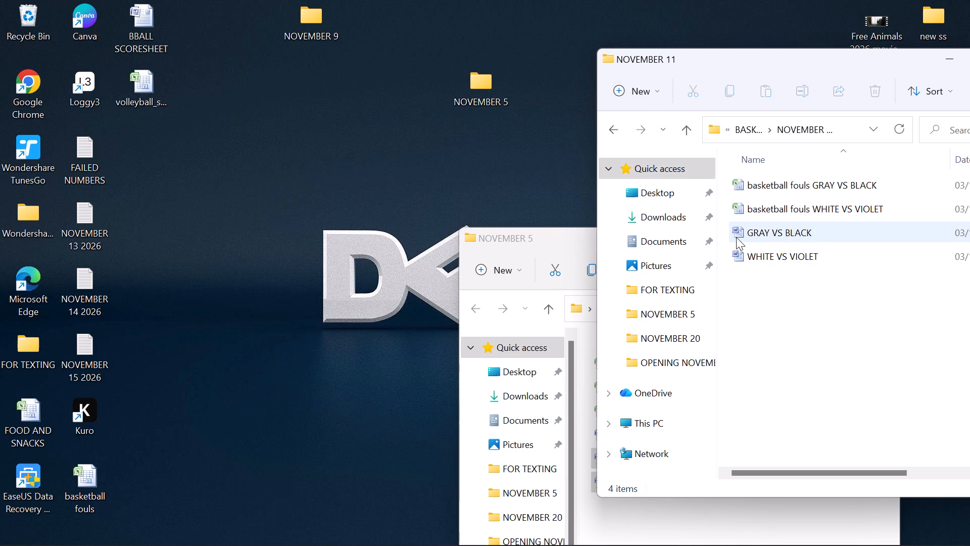
Open the GRAY VS VIOLET and WHITE VS BLACK documents together from the NOVEMBER 5 folder.
{"action": "left_click", "coordinate": [535, 244]}
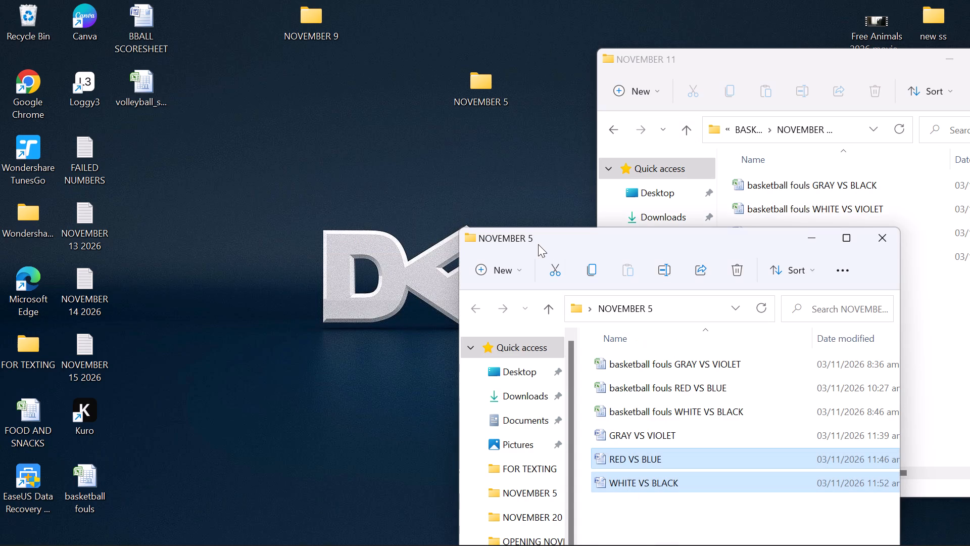
{"action": "left_click", "coordinate": [646, 429]}
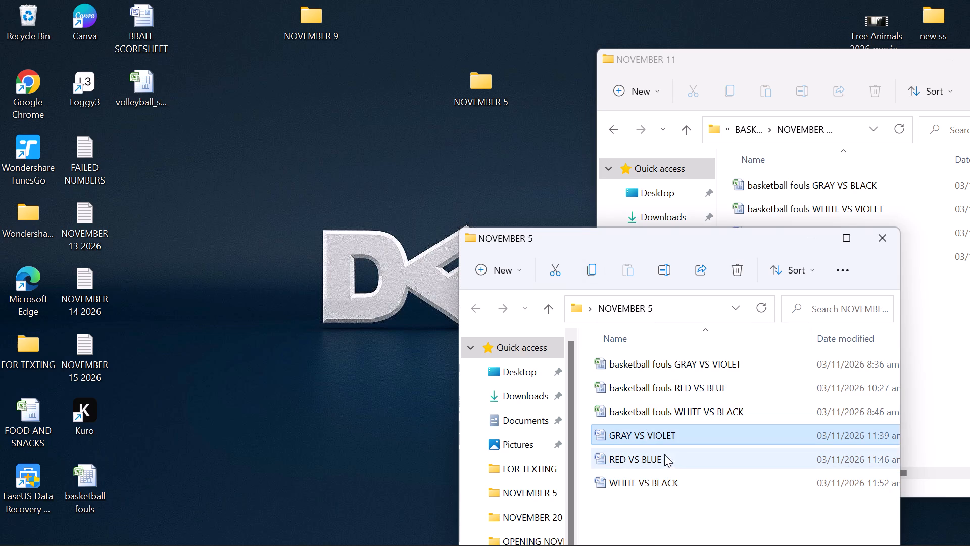
{"action": "left_click", "coordinate": [680, 479], "text": "ctrl"}
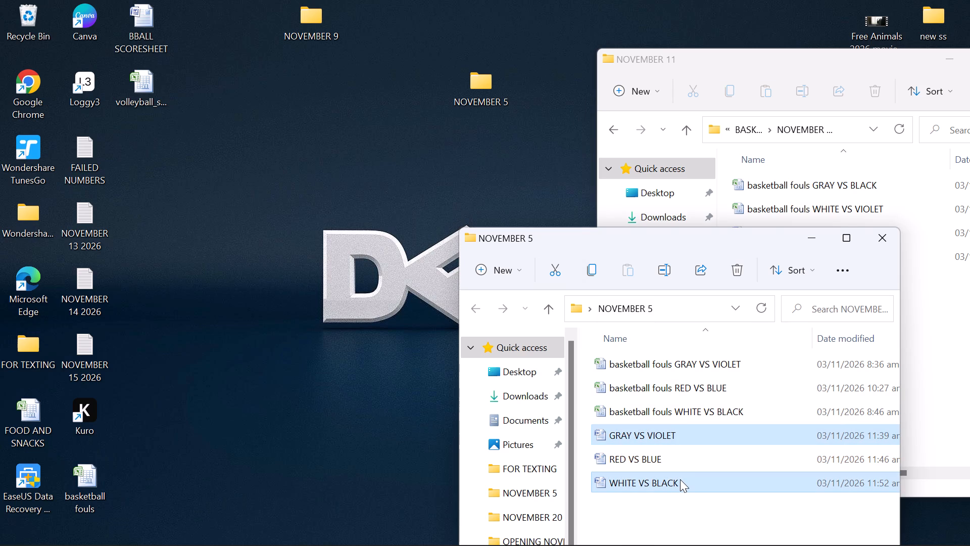
{"action": "key", "text": "Return"}
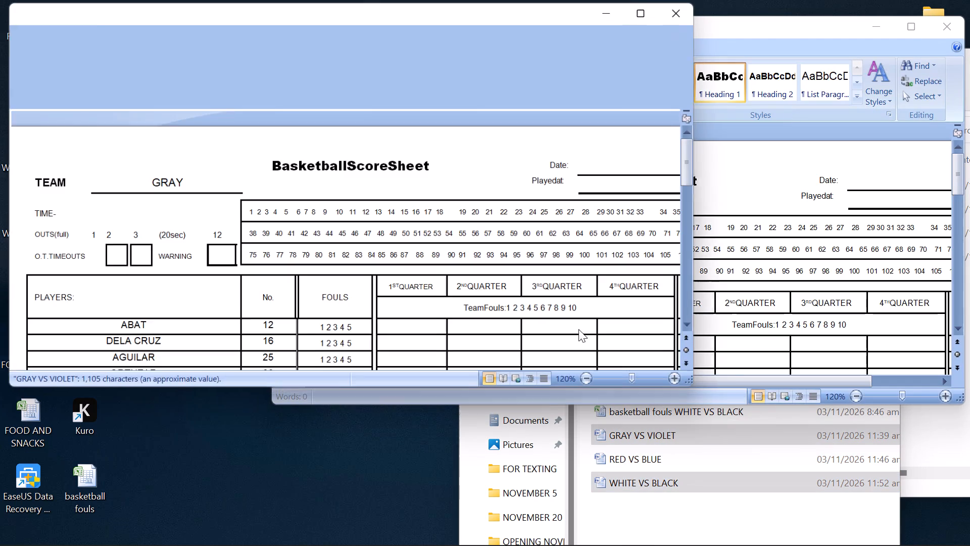
Open BBALL SCORESHEET from the desktop and replace the first team's name with GRAY.
{"action": "left_click_drag", "start_coordinate": [394, 16], "coordinate": [681, 81]}
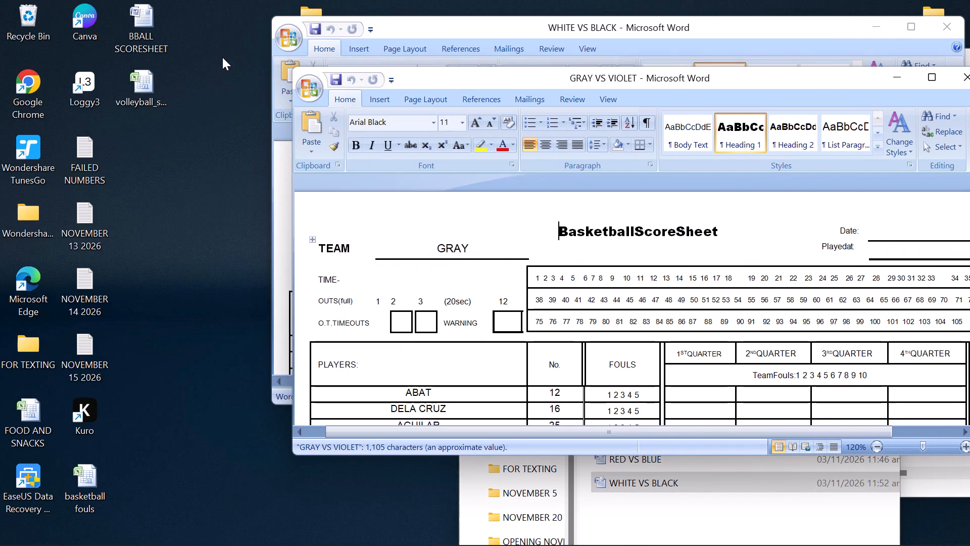
{"action": "double_click", "coordinate": [147, 18]}
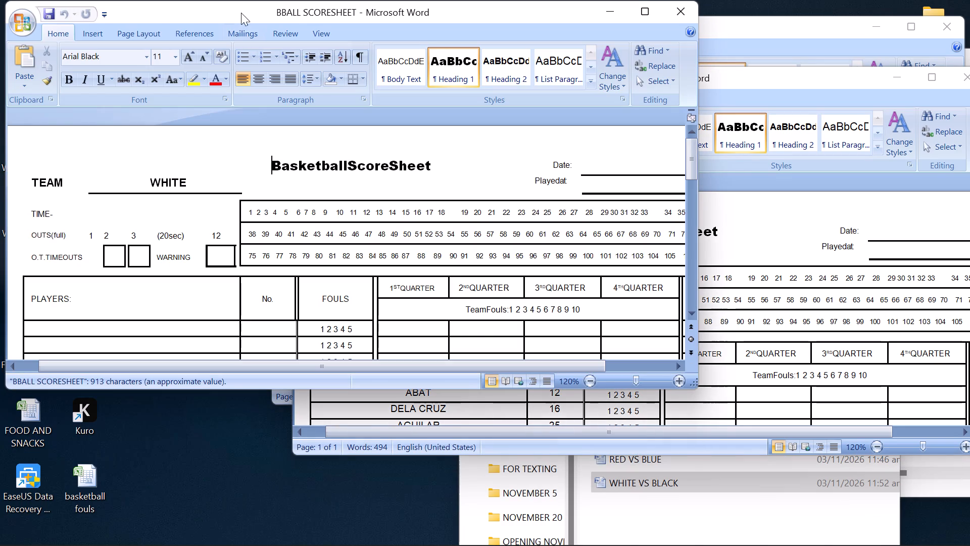
{"action": "left_click_drag", "start_coordinate": [241, 5], "coordinate": [257, 0]}
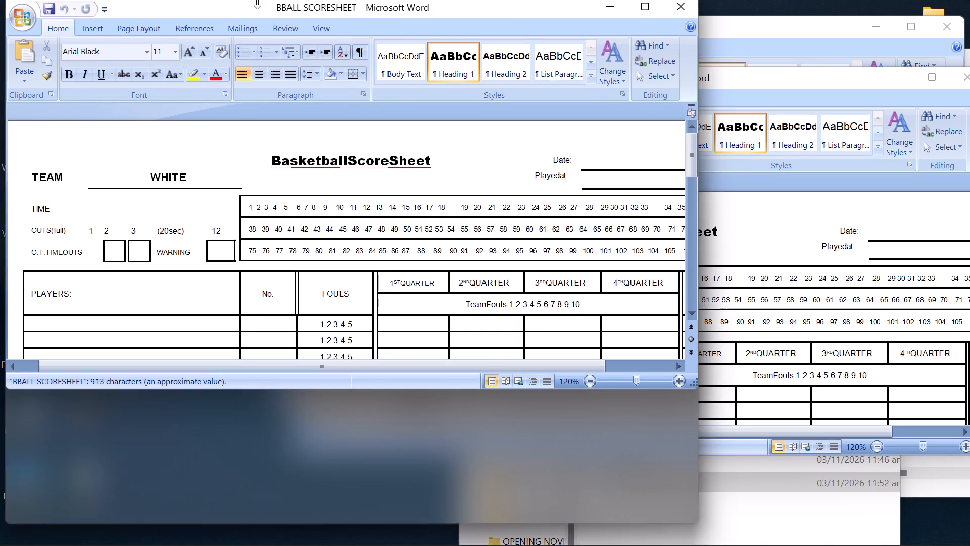
{"action": "left_click", "coordinate": [185, 180]}
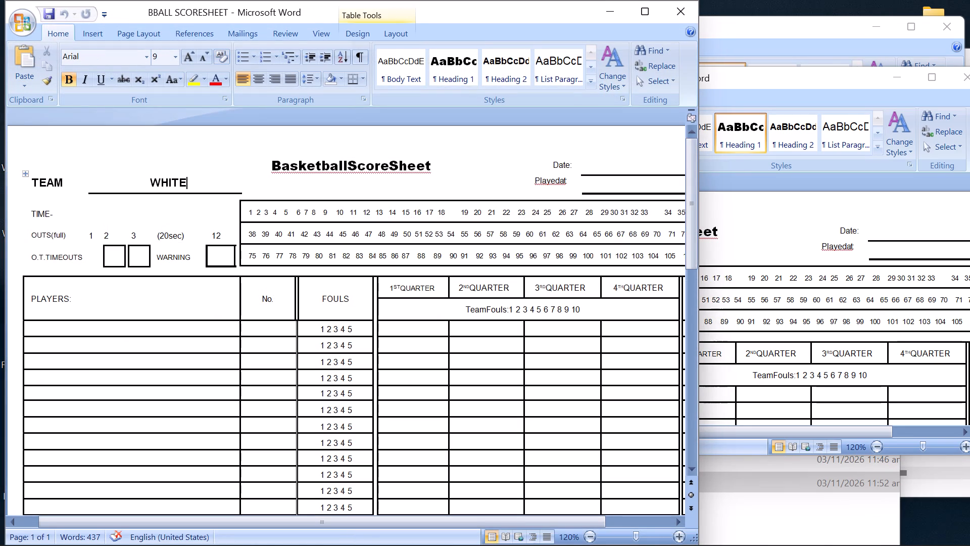
{"action": "key", "text": "BackSpace"}
{"action": "key", "text": "BackSpace"}
{"action": "key", "text": "BackSpace"}
{"action": "key", "text": "BackSpace"}
{"action": "key", "text": "BackSpace"}
{"action": "type", "text": "GRA"}
{"action": "key", "text": "y"}
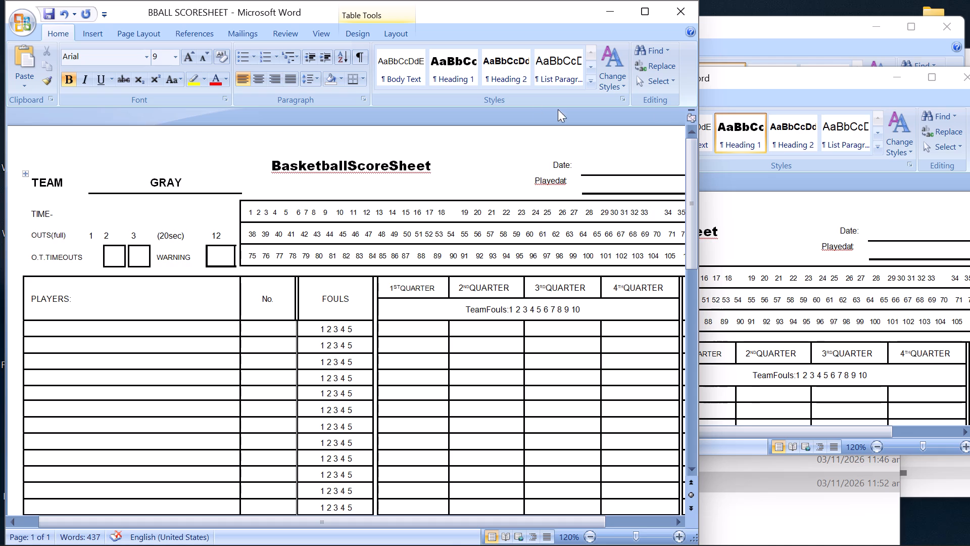
Copy the gray team's player names and numbers from GRAY VS VIOLET into the first players table of BBALL SCORESHEET.
{"action": "left_click", "coordinate": [731, 82]}
{"action": "scroll", "coordinate": [478, 286], "scroll_direction": "down", "scroll_amount": 4}
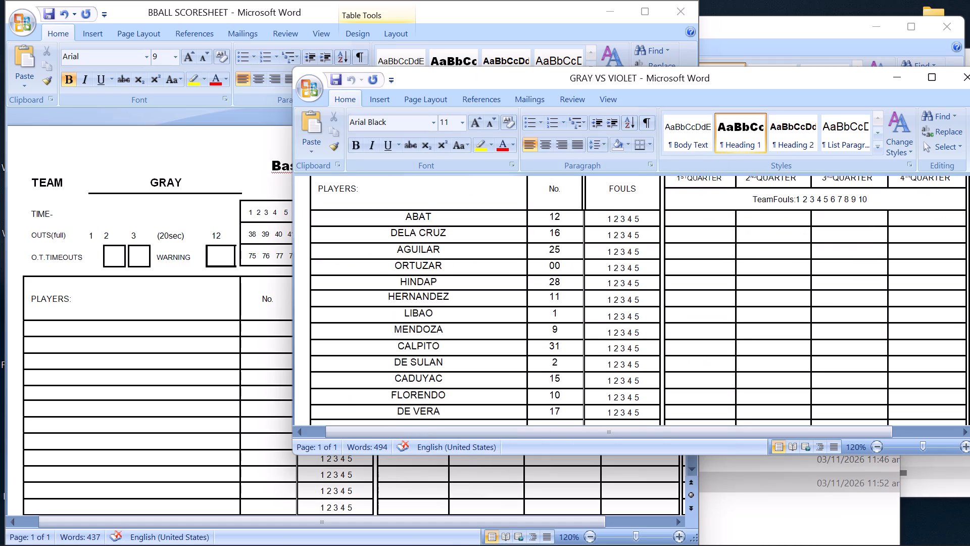
{"action": "left_click_drag", "start_coordinate": [842, 68], "coordinate": [832, 19]}
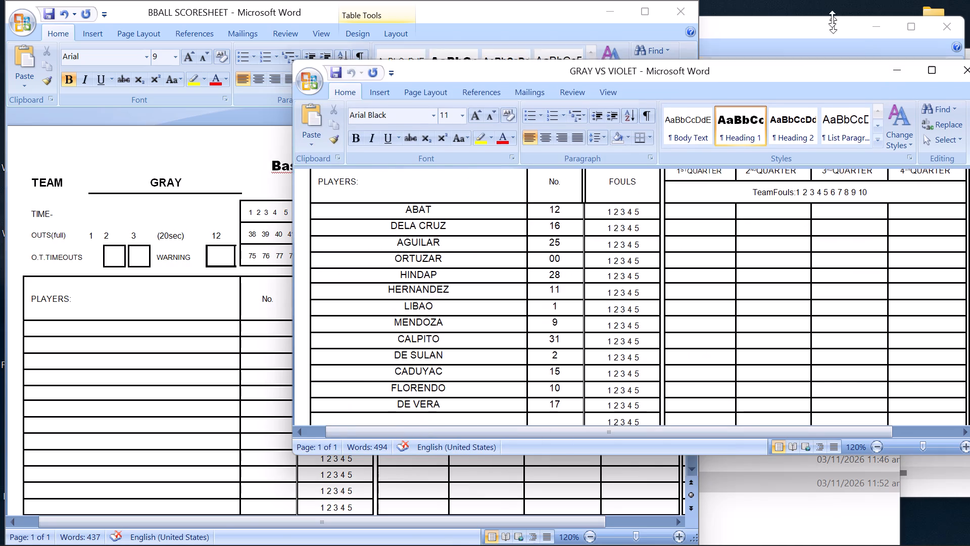
{"action": "left_click_drag", "start_coordinate": [832, 19], "coordinate": [813, 0]}
{"action": "left_click_drag", "start_coordinate": [406, 146], "coordinate": [427, 163]}
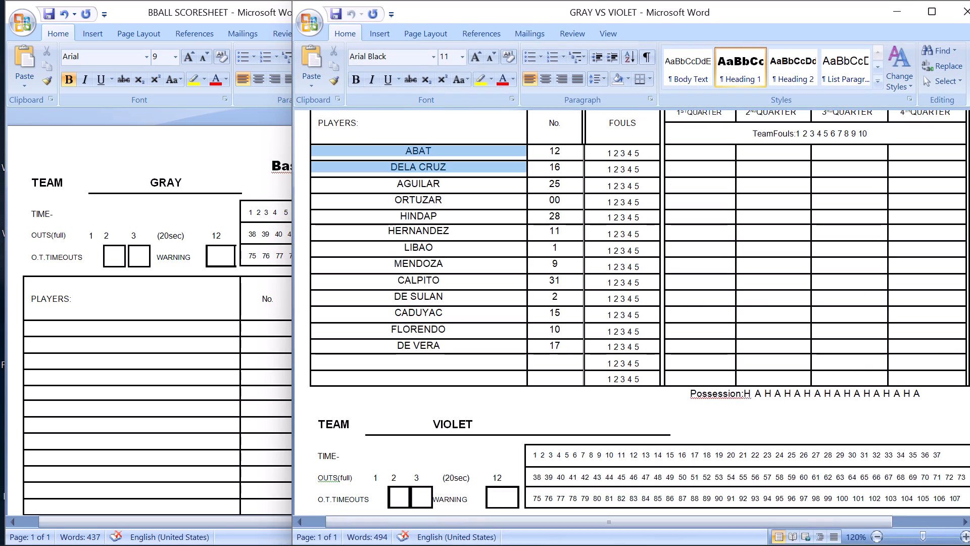
{"action": "left_click_drag", "start_coordinate": [427, 163], "coordinate": [545, 345]}
{"action": "key", "text": "ctrl+c"}
{"action": "left_click", "coordinate": [114, 330]}
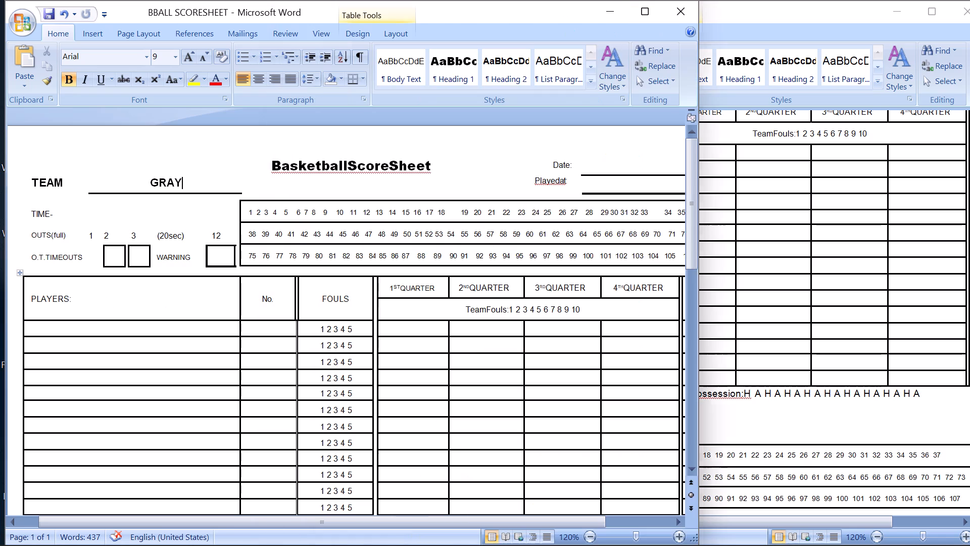
{"action": "left_click", "coordinate": [114, 330]}
{"action": "key", "text": "ctrl+v"}
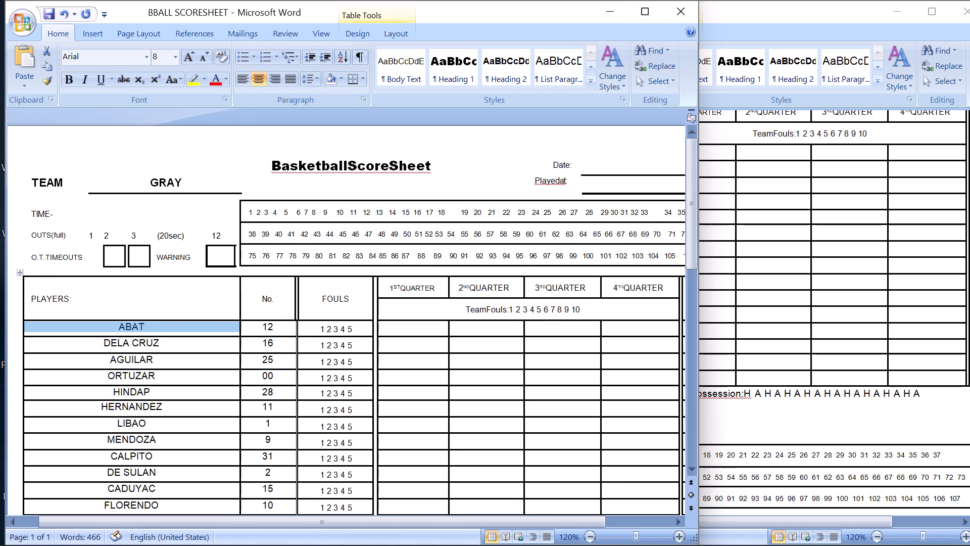
{"action": "scroll", "coordinate": [348, 297], "scroll_direction": "down", "scroll_amount": 7}
{"action": "scroll", "coordinate": [384, 236], "scroll_direction": "up", "scroll_amount": 9}
Close the GRAY VS VIOLET document.
{"action": "left_click", "coordinate": [865, 10]}
{"action": "left_click", "coordinate": [963, 11]}
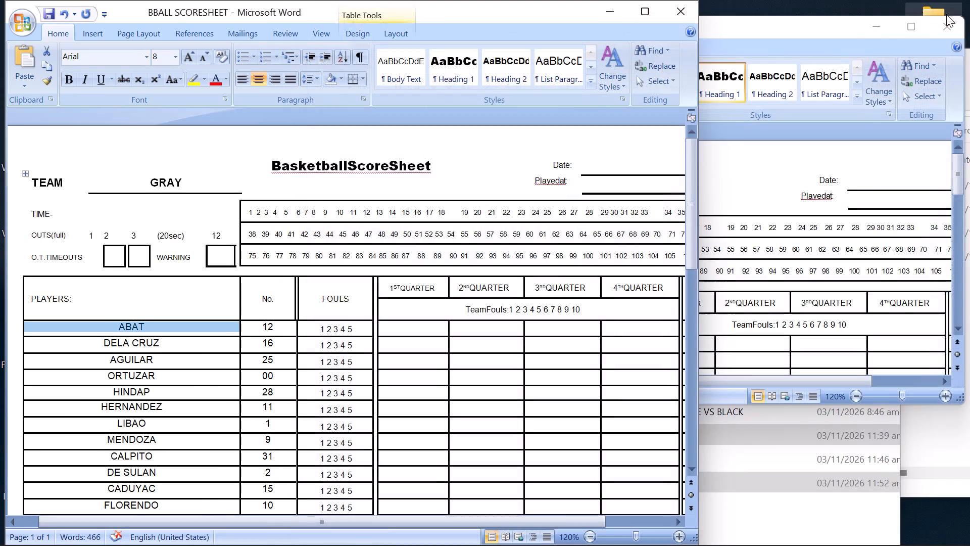
Copy the black team's player names and numbers from WHITE VS BLACK into the second players table of BBALL SCORESHEET.
{"action": "left_click", "coordinate": [752, 176]}
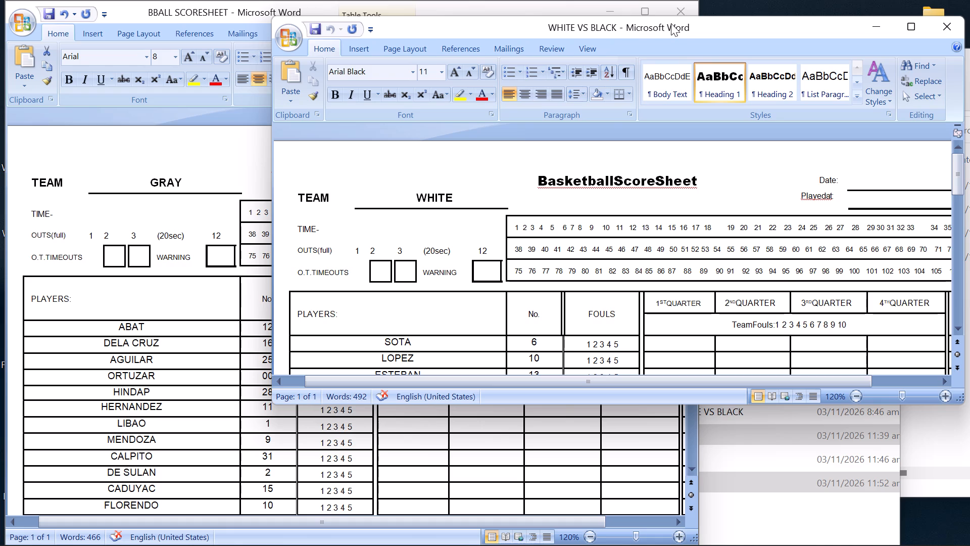
{"action": "left_click_drag", "start_coordinate": [670, 19], "coordinate": [662, 0]}
{"action": "scroll", "coordinate": [523, 247], "scroll_direction": "down", "scroll_amount": 10}
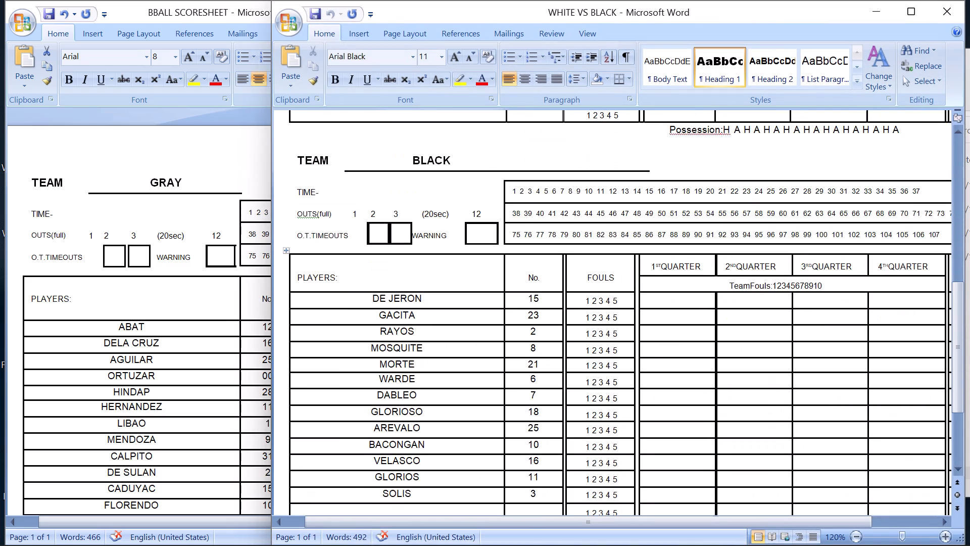
{"action": "scroll", "coordinate": [357, 283], "scroll_direction": "down", "scroll_amount": 2}
{"action": "left_click_drag", "start_coordinate": [368, 210], "coordinate": [410, 226]}
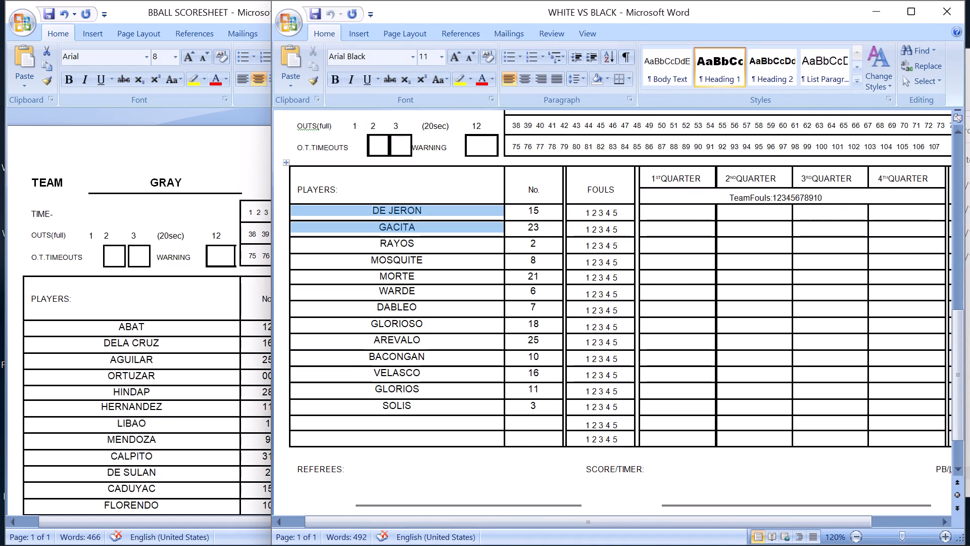
{"action": "left_click_drag", "start_coordinate": [410, 226], "coordinate": [530, 400]}
{"action": "key", "text": "ctrl+c"}
{"action": "scroll", "coordinate": [133, 355], "scroll_direction": "down", "scroll_amount": 5}
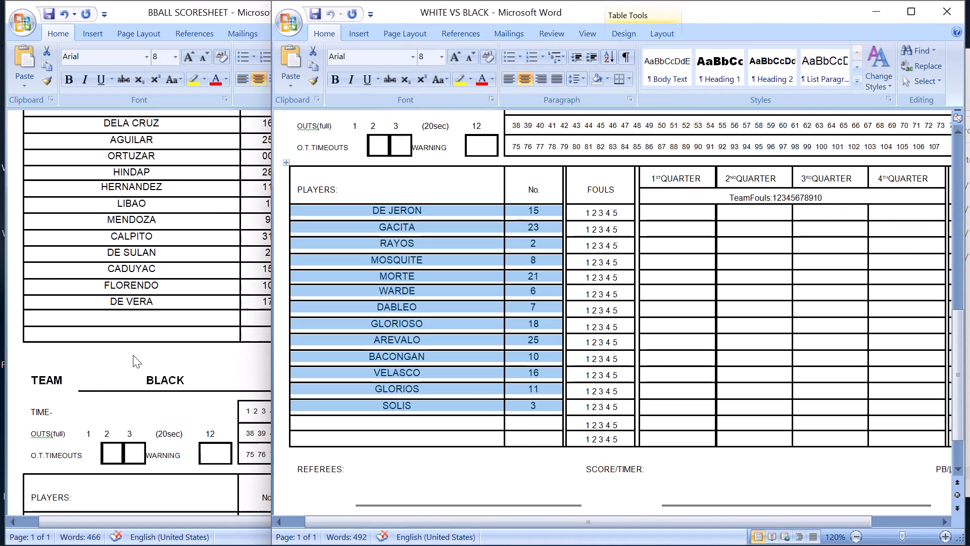
{"action": "scroll", "coordinate": [133, 355], "scroll_direction": "down", "scroll_amount": 3}
{"action": "left_click", "coordinate": [127, 388]}
{"action": "left_click", "coordinate": [127, 388]}
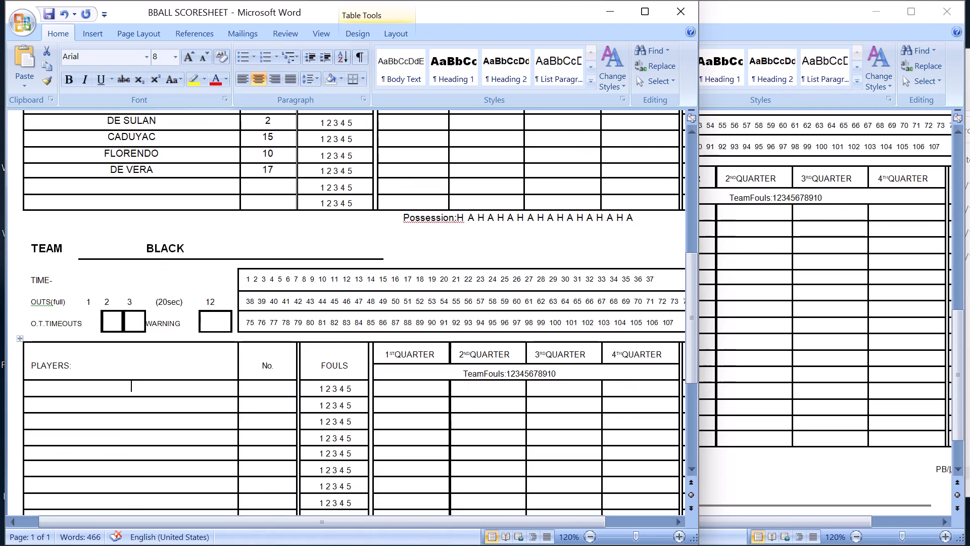
{"action": "key", "text": "ctrl+v"}
Save the filled score sheet to the desktop as GRAY VS BLACK and close it along with WHITE VS BLACK.
{"action": "left_click", "coordinate": [12, 10]}
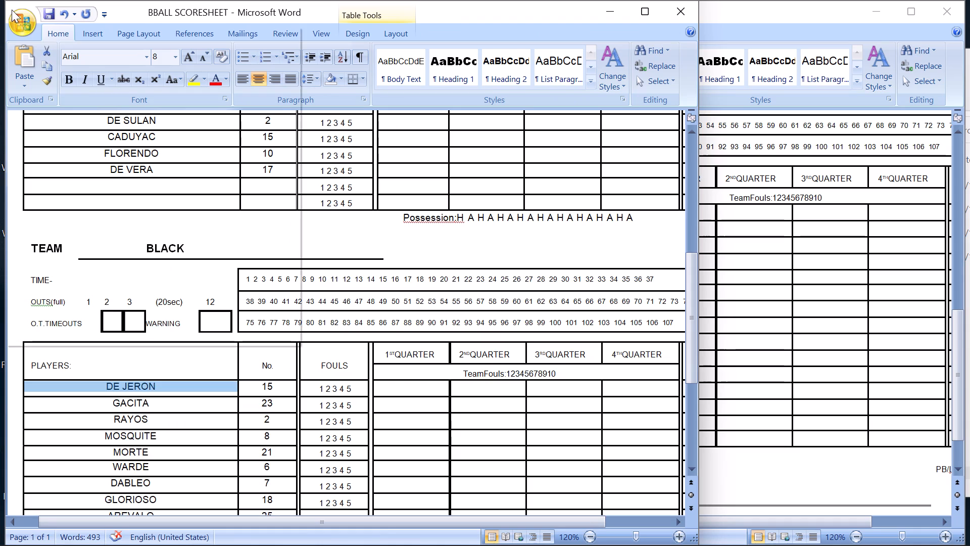
{"action": "left_click", "coordinate": [41, 156]}
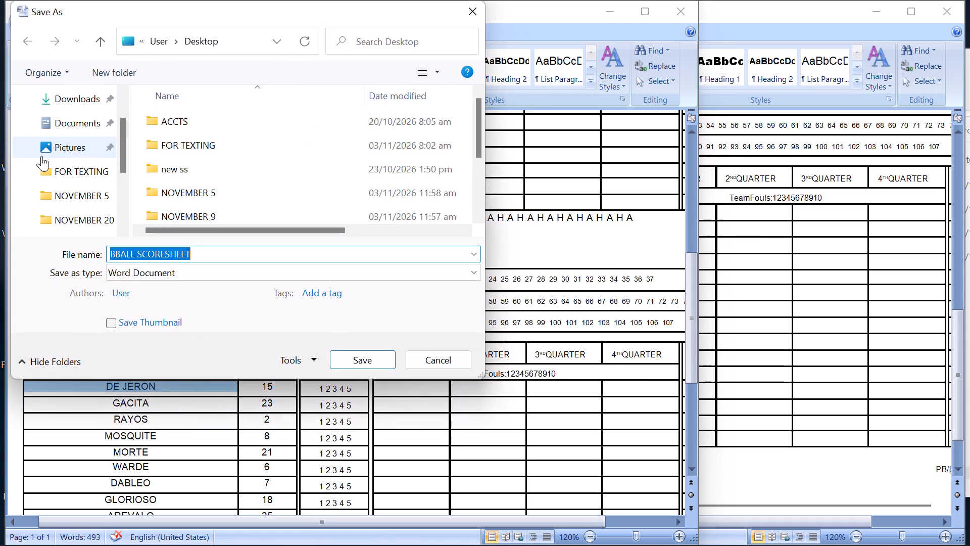
{"action": "type", "text": "GRAY VS BLACK"}
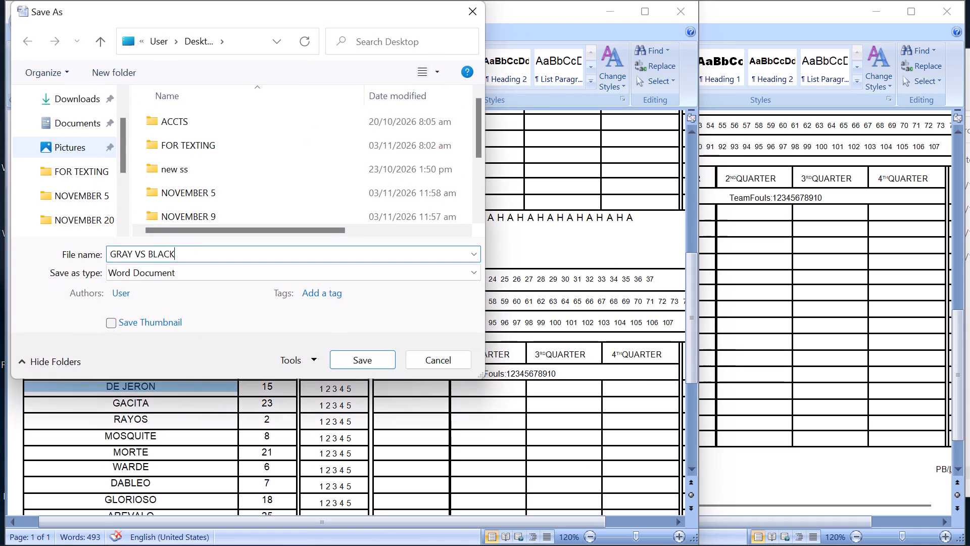
{"action": "key", "text": "Return"}
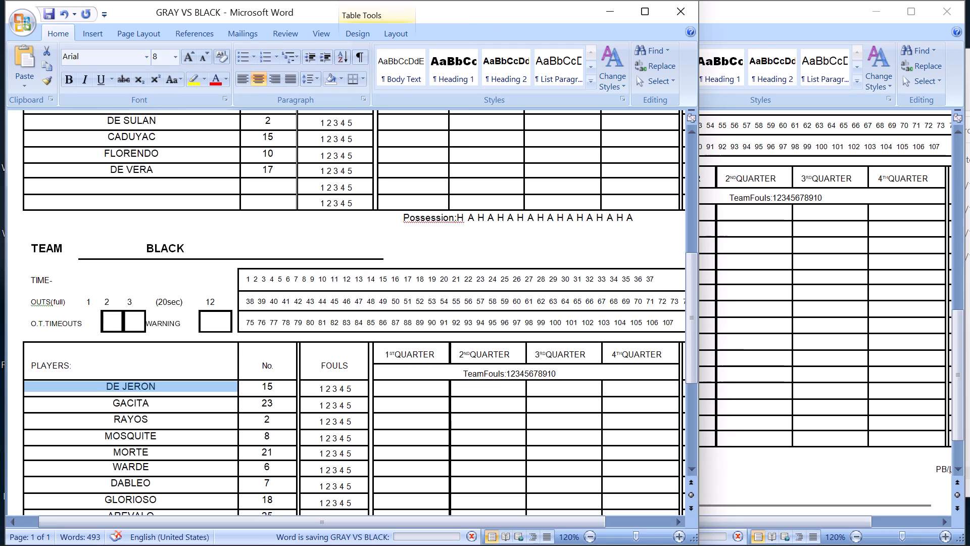
{"action": "left_click", "coordinate": [674, 16]}
{"action": "left_click", "coordinate": [939, 8]}
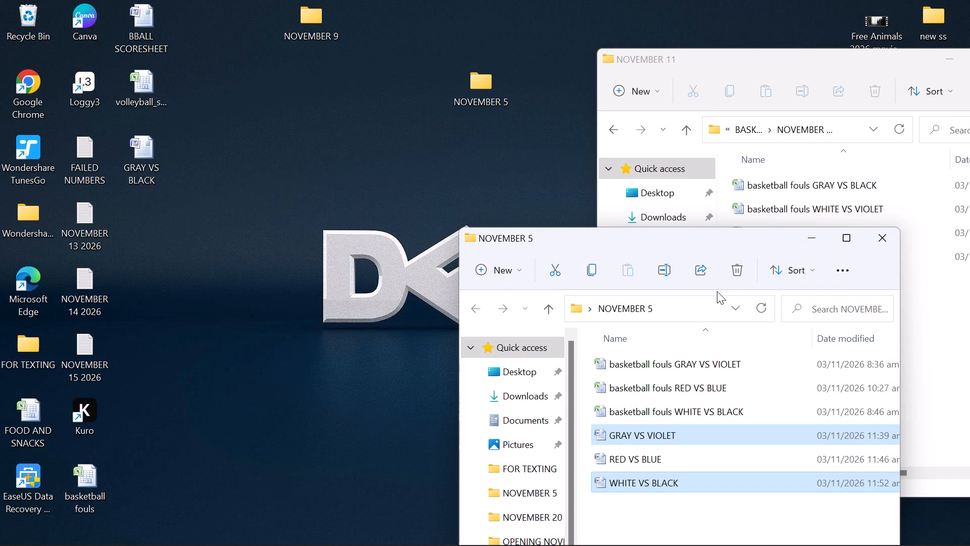
Open GRAY VS VIOLET and WHITE VS BLACK from the NOVEMBER 5 folder, plus BBALL SCORESHEET from the desktop.
{"action": "left_click", "coordinate": [643, 60]}
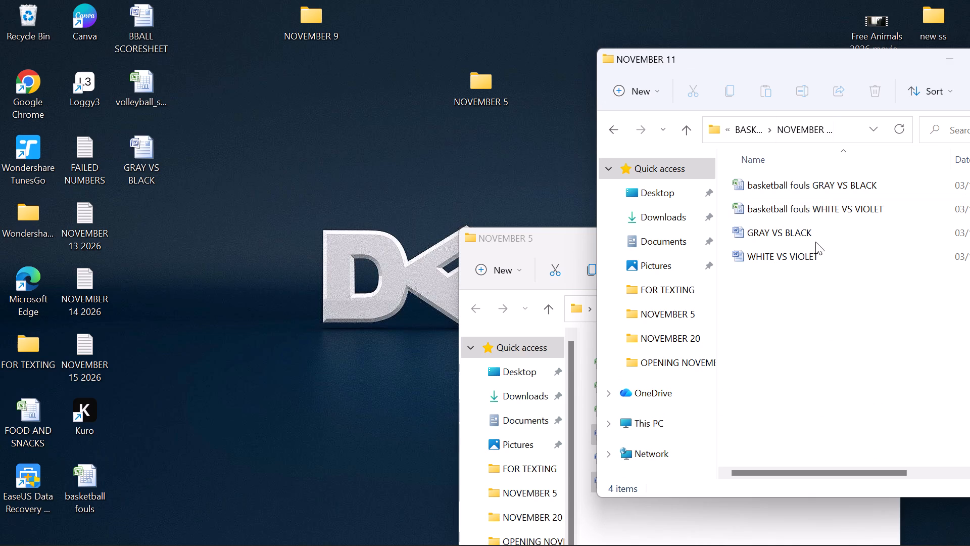
{"action": "left_click", "coordinate": [534, 242]}
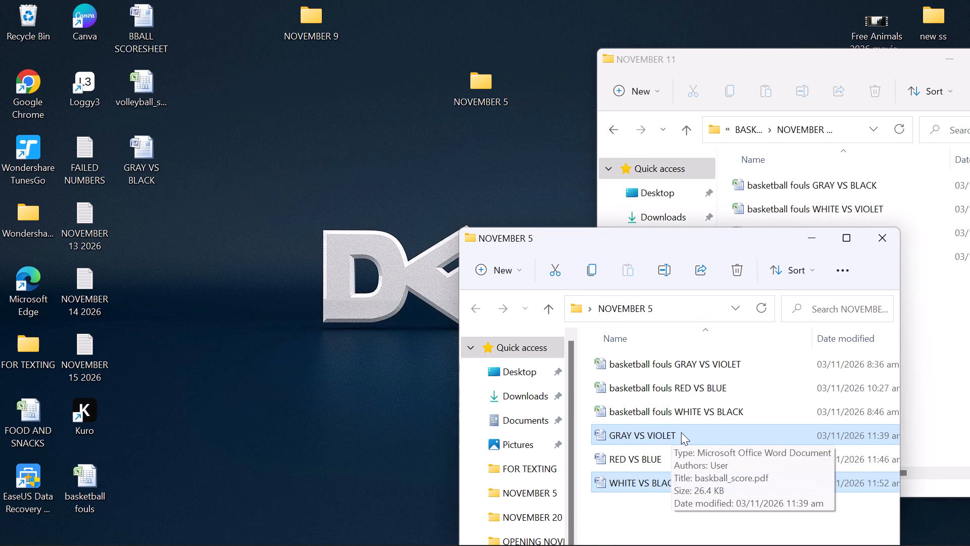
{"action": "key", "text": "Return"}
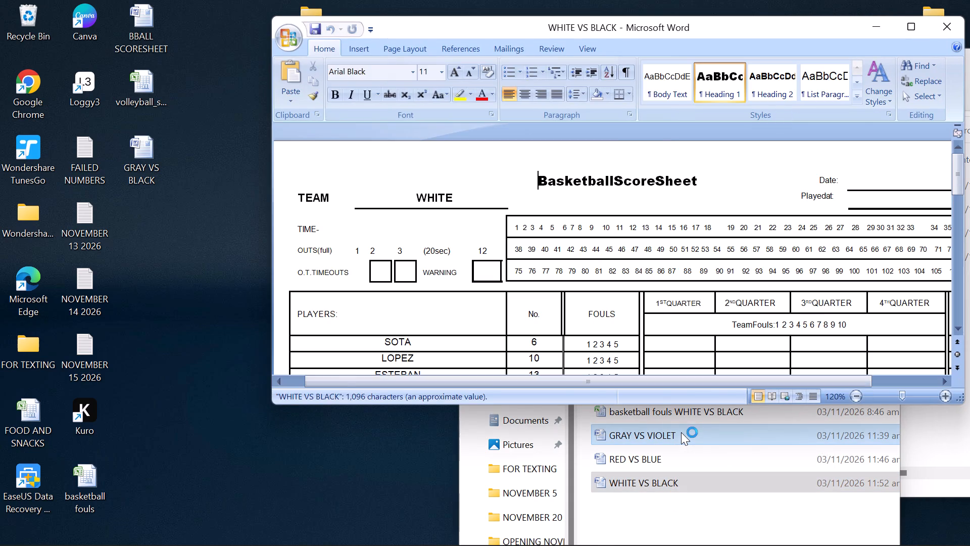
{"action": "left_click_drag", "start_coordinate": [344, 14], "coordinate": [371, 27]}
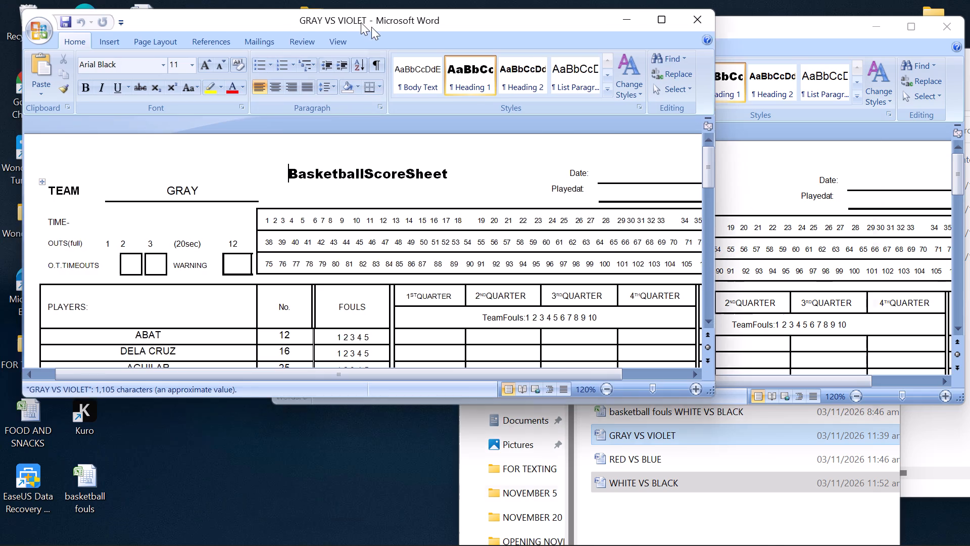
{"action": "left_click_drag", "start_coordinate": [371, 27], "coordinate": [613, 142]}
{"action": "double_click", "coordinate": [131, 32]}
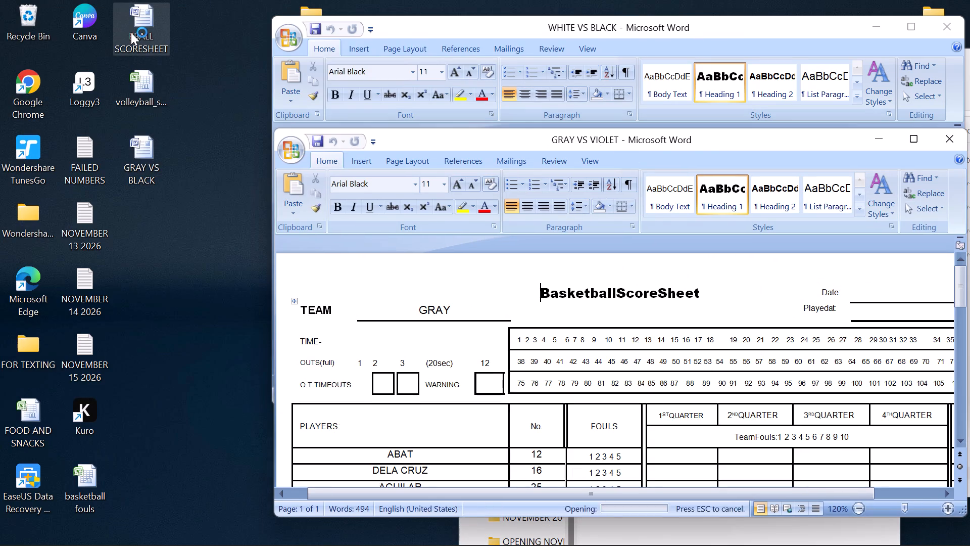
{"action": "left_click", "coordinate": [199, 1]}
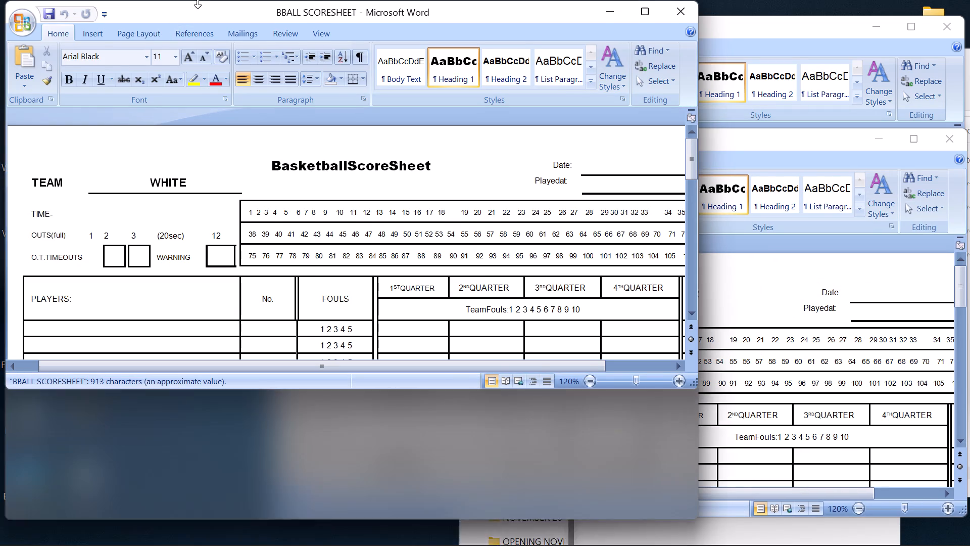
Copy the white team's player names and numbers from WHITE VS BLACK into the first players table of BBALL SCORESHEET.
{"action": "left_click", "coordinate": [760, 290]}
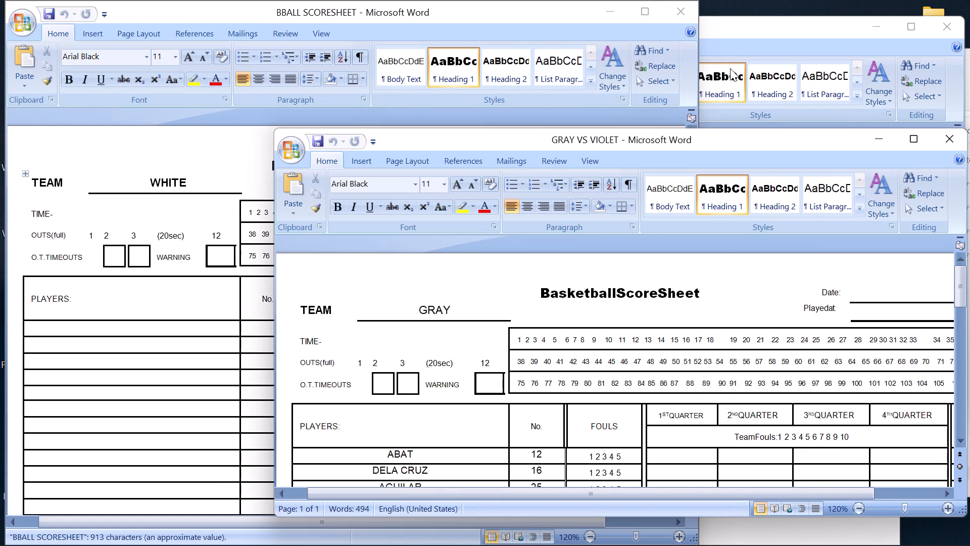
{"action": "left_click", "coordinate": [728, 41]}
{"action": "scroll", "coordinate": [451, 232], "scroll_direction": "down", "scroll_amount": 2}
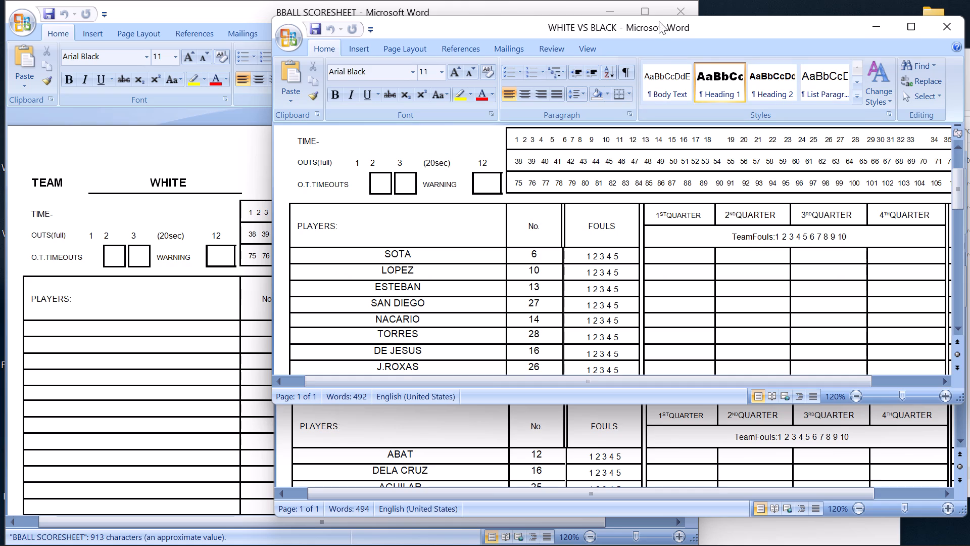
{"action": "left_click_drag", "start_coordinate": [658, 15], "coordinate": [648, 0]}
{"action": "left_click_drag", "start_coordinate": [378, 240], "coordinate": [439, 275]}
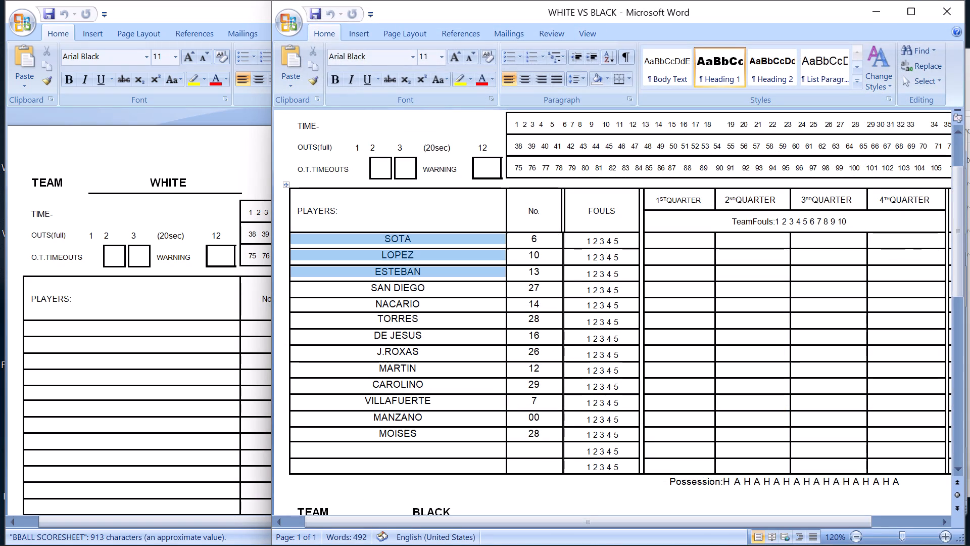
{"action": "left_click_drag", "start_coordinate": [439, 275], "coordinate": [538, 434]}
{"action": "key", "text": "ctrl+c"}
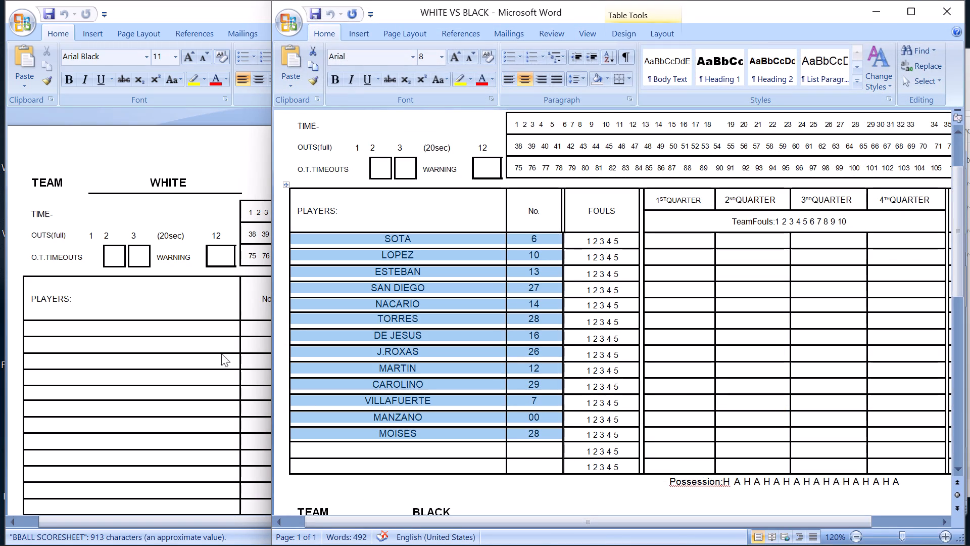
{"action": "left_click", "coordinate": [143, 326]}
{"action": "left_click", "coordinate": [143, 329]}
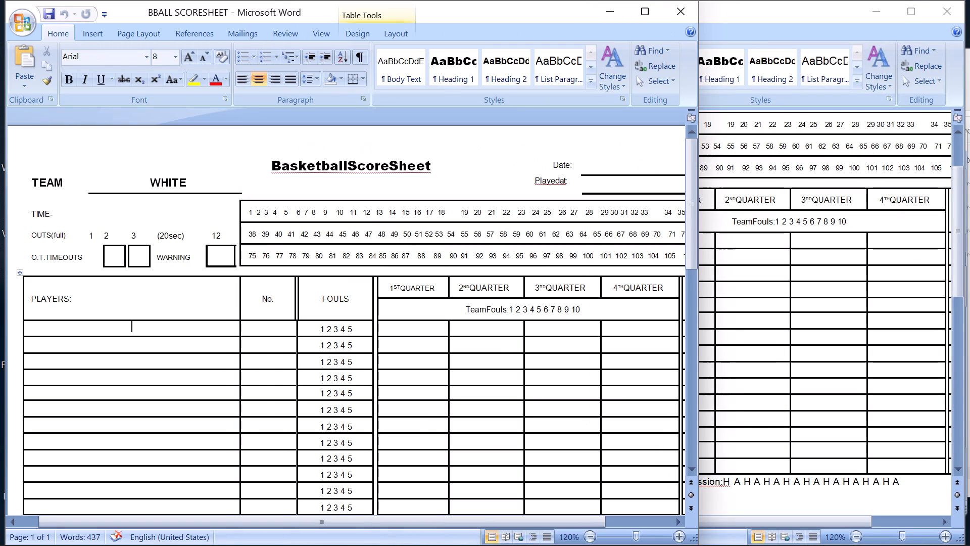
{"action": "key", "text": "ctrl+v"}
Replace the second team's name in BBALL SCORESHEET with VIOLET.
{"action": "scroll", "coordinate": [242, 310], "scroll_direction": "down", "scroll_amount": 9}
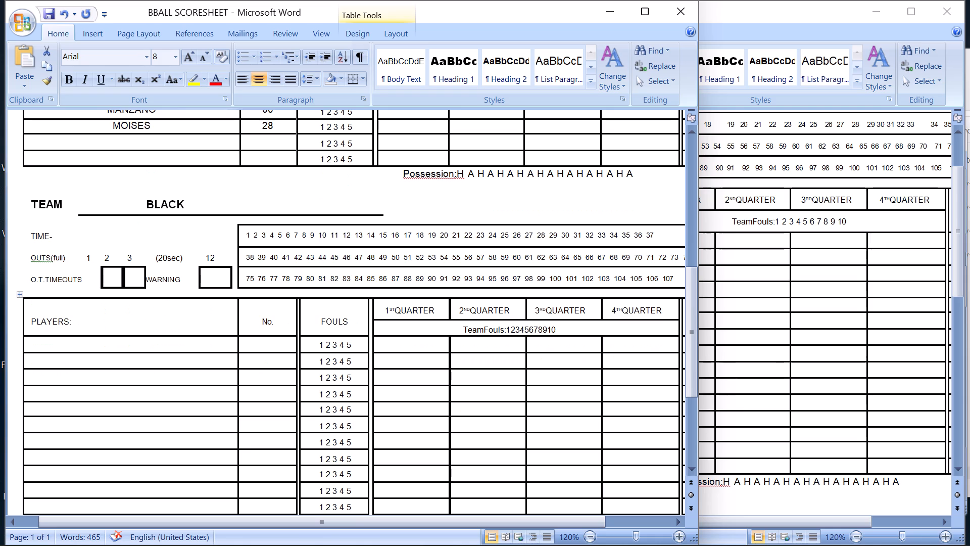
{"action": "left_click", "coordinate": [184, 205]}
{"action": "key", "text": "BackSpace"}
{"action": "key", "text": "BackSpace"}
{"action": "key", "text": "BackSpace"}
{"action": "key", "text": "BackSpace"}
{"action": "key", "text": "BackSpace"}
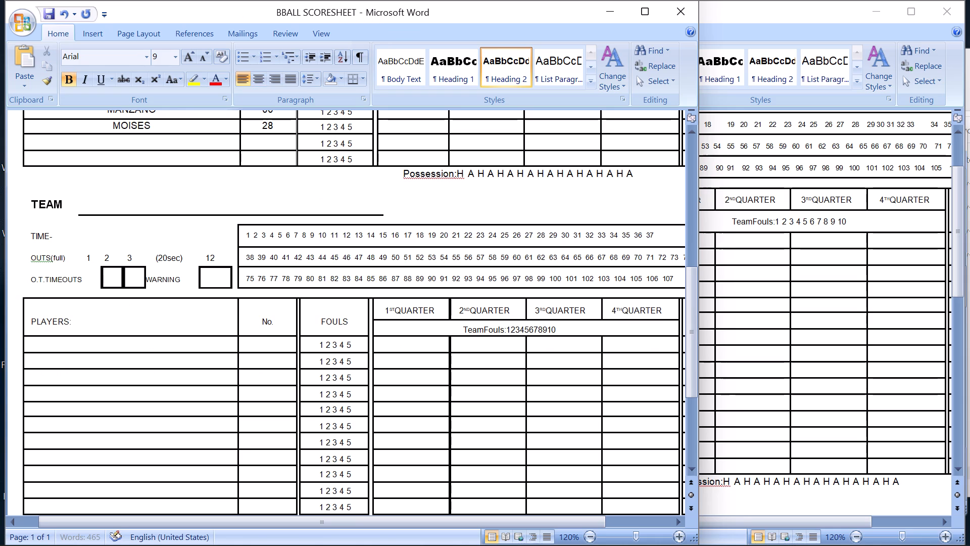
{"action": "type", "text": "VIOLET"}
Close the WHITE VS BLACK document.
{"action": "left_click", "coordinate": [951, 12]}
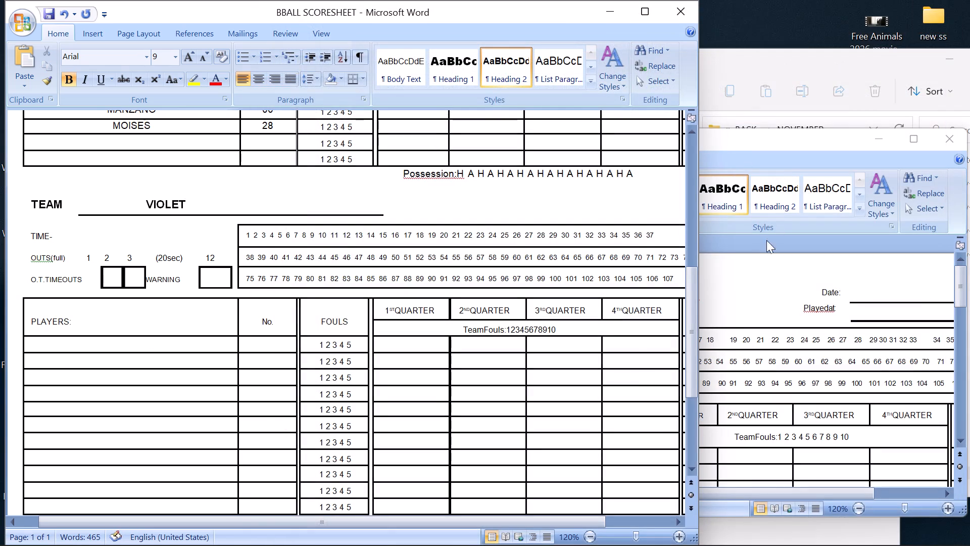
Copy the violet team's player names and numbers from GRAY VS VIOLET into the second players table of BBALL SCORESHEET.
{"action": "left_click", "coordinate": [775, 145]}
{"action": "left_click_drag", "start_coordinate": [775, 132], "coordinate": [721, 0]}
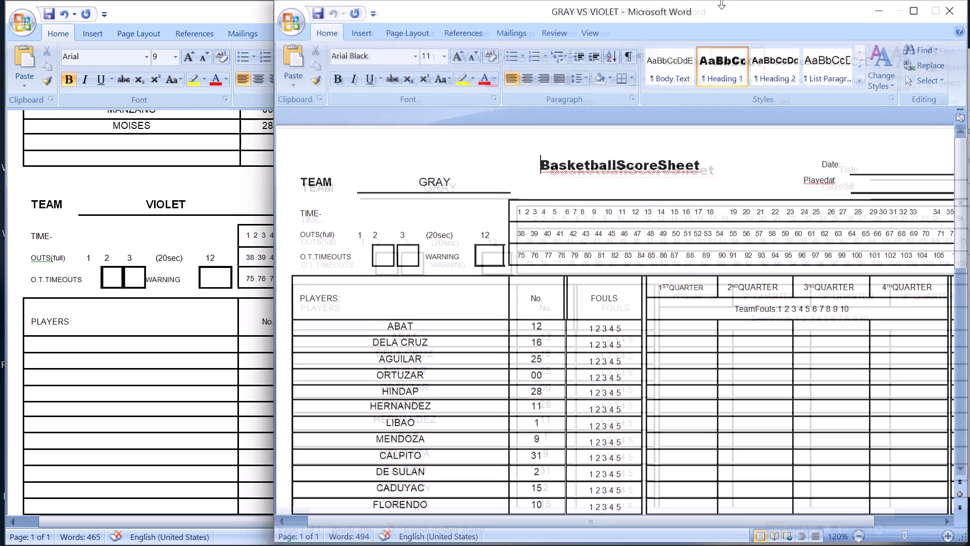
{"action": "scroll", "coordinate": [535, 259], "scroll_direction": "down", "scroll_amount": 10}
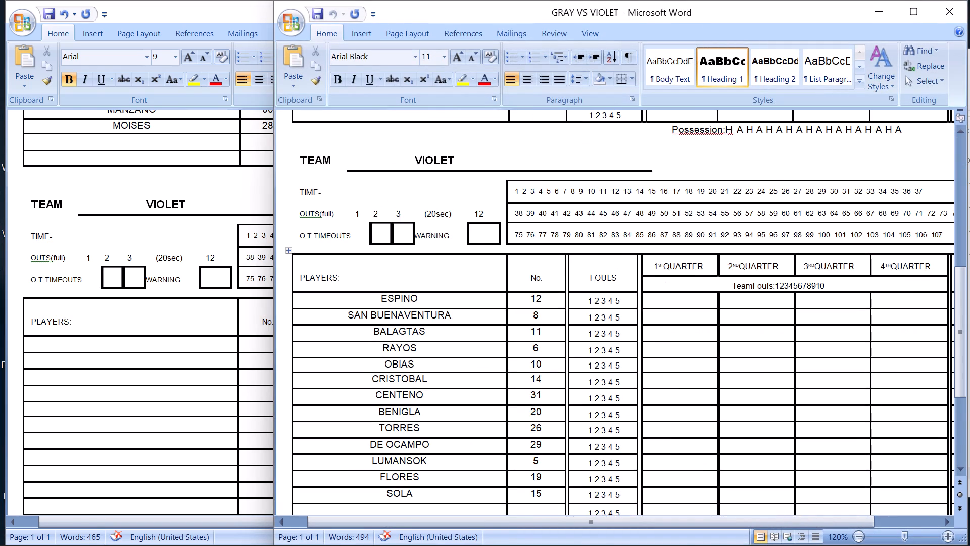
{"action": "left_click_drag", "start_coordinate": [377, 296], "coordinate": [508, 497]}
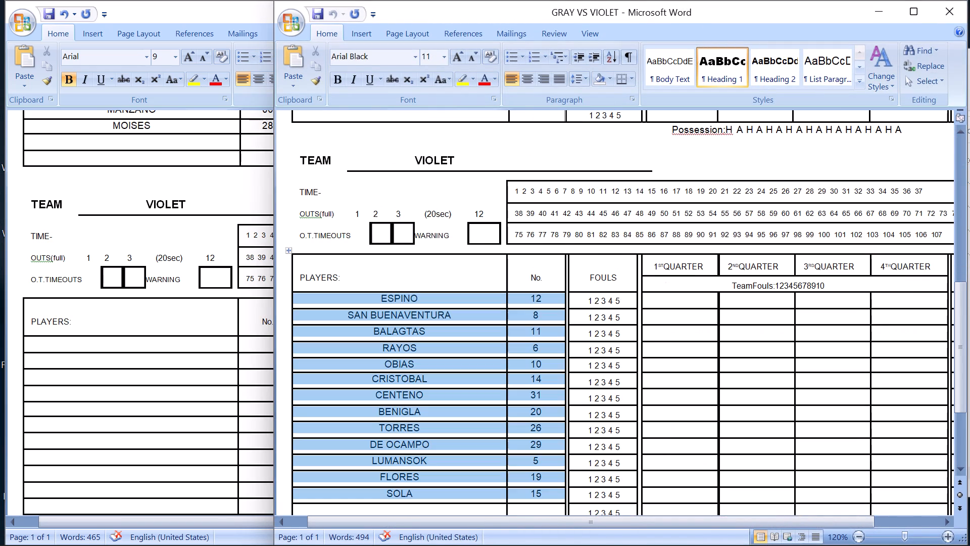
{"action": "left_click_drag", "start_coordinate": [508, 497], "coordinate": [517, 497]}
{"action": "key", "text": "ctrl+c"}
{"action": "left_click", "coordinate": [124, 338]}
{"action": "left_click", "coordinate": [136, 348]}
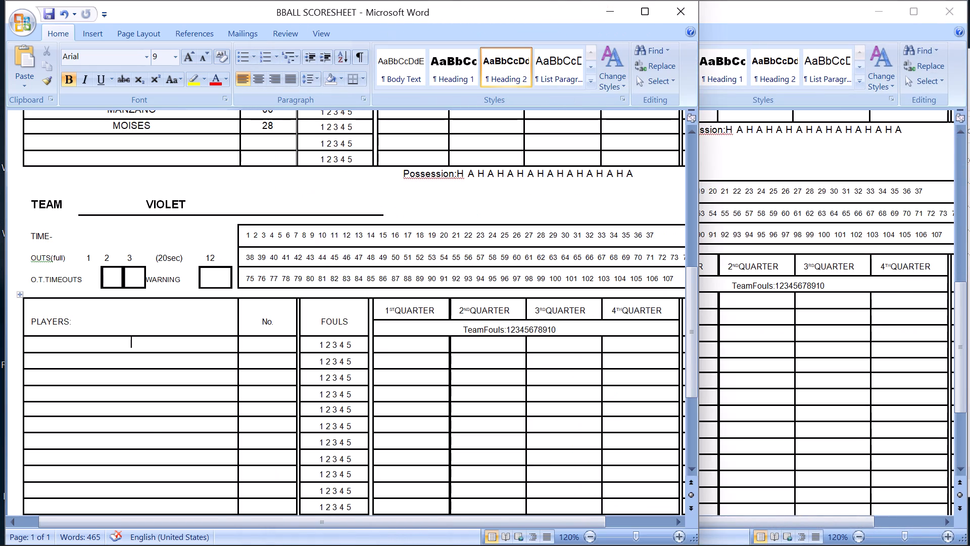
{"action": "key", "text": "ctrl+v"}
Save the filled score sheet to the desktop as WHITE VS VIOLET and close it.
{"action": "left_click", "coordinate": [27, 26]}
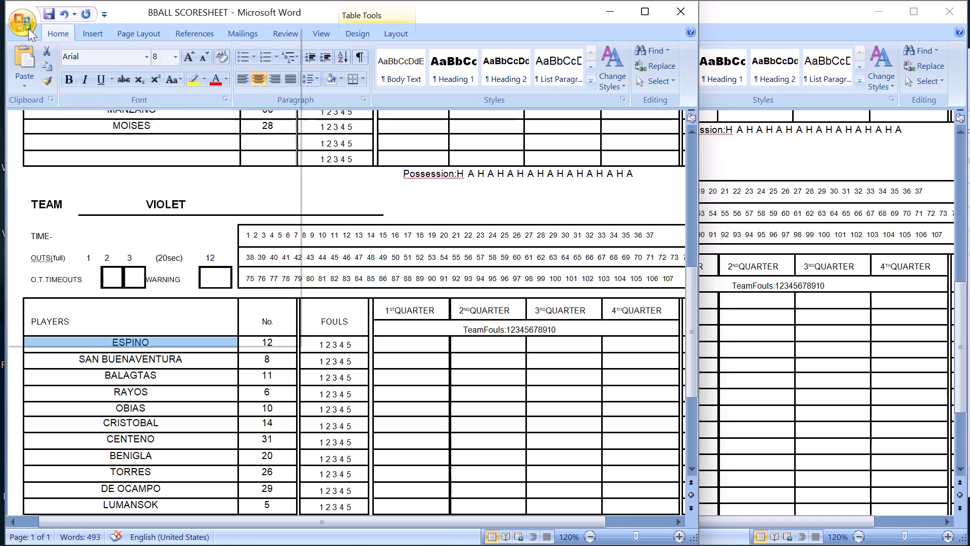
{"action": "left_click", "coordinate": [36, 142]}
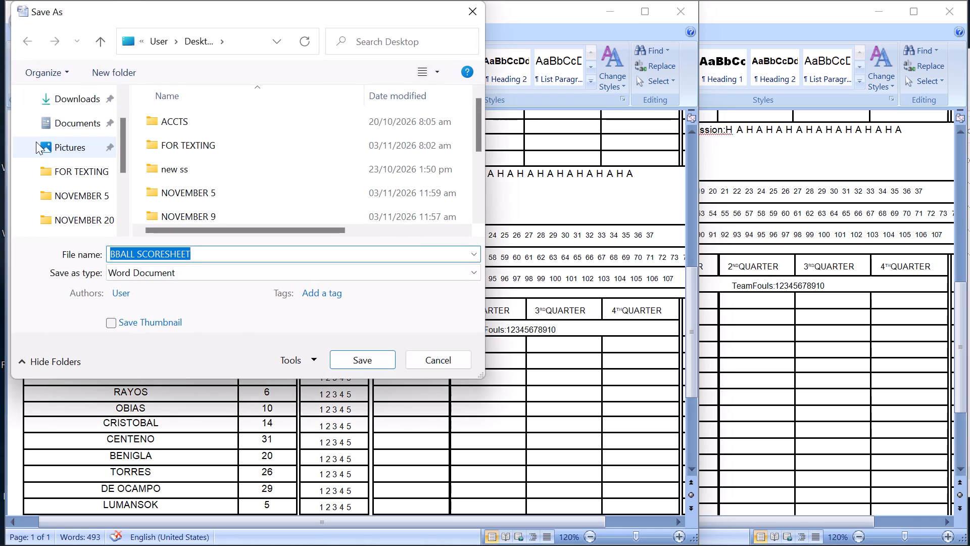
{"action": "type", "text": "WHTI"}
{"action": "key", "text": "BackSpace"}
{"action": "key", "text": "BackSpace"}
{"action": "type", "text": "ITE VS VIOLET"}
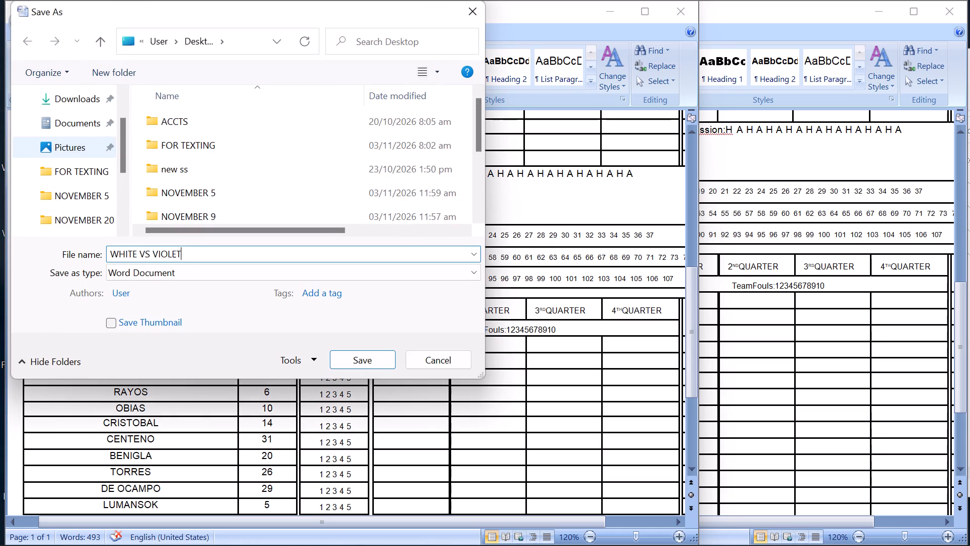
{"action": "scroll", "coordinate": [56, 122], "scroll_direction": "up", "scroll_amount": 4}
{"action": "left_click", "coordinate": [56, 130]}
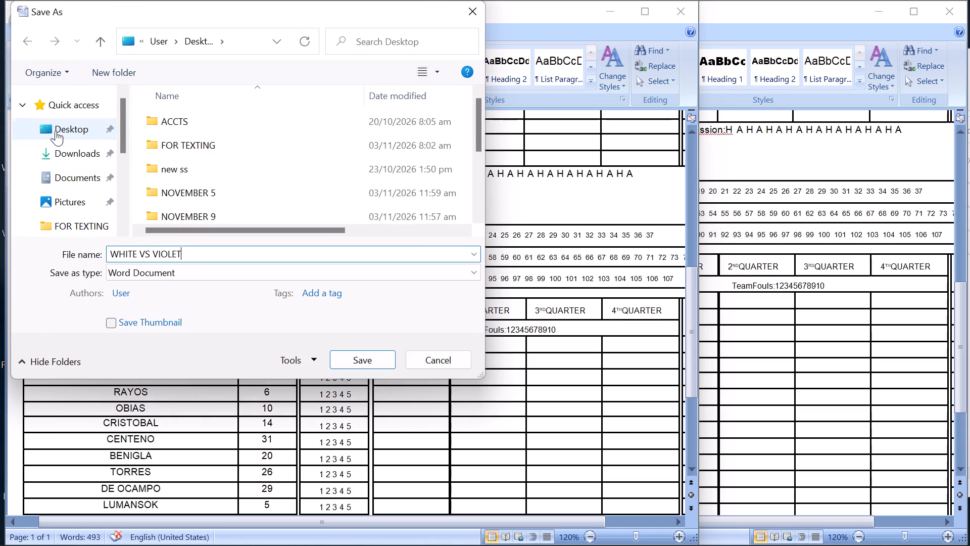
{"action": "left_click", "coordinate": [345, 356]}
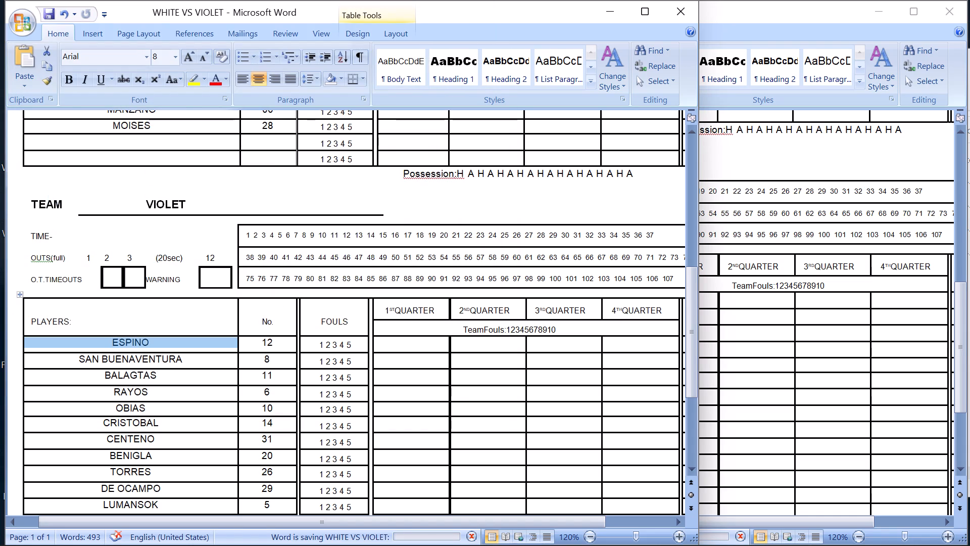
{"action": "left_click", "coordinate": [672, 16]}
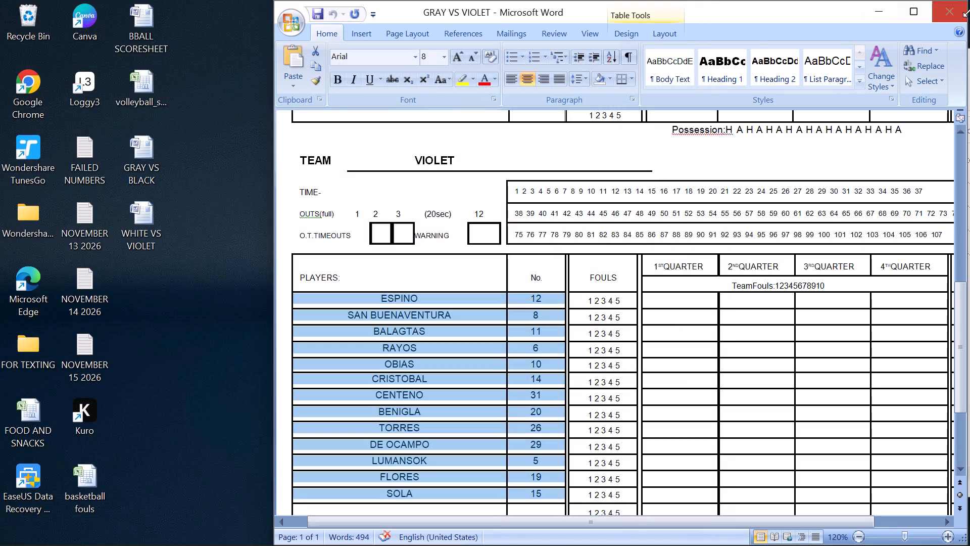
Close the GRAY VS VIOLET document.
{"action": "left_click", "coordinate": [969, 11]}
{"action": "left_click", "coordinate": [956, 9]}
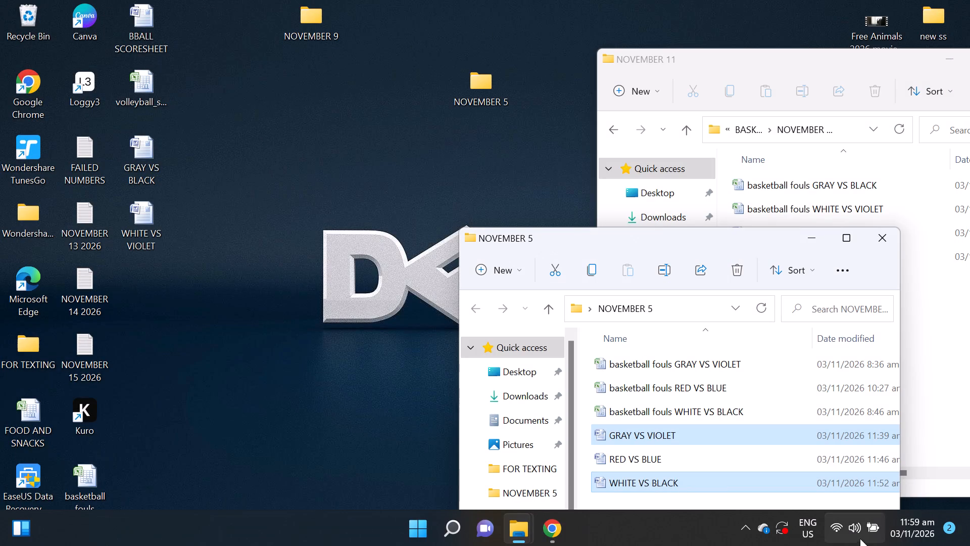
Create a new folder named NOVEMBER 11 on the desktop.
{"action": "right_click", "coordinate": [335, 149]}
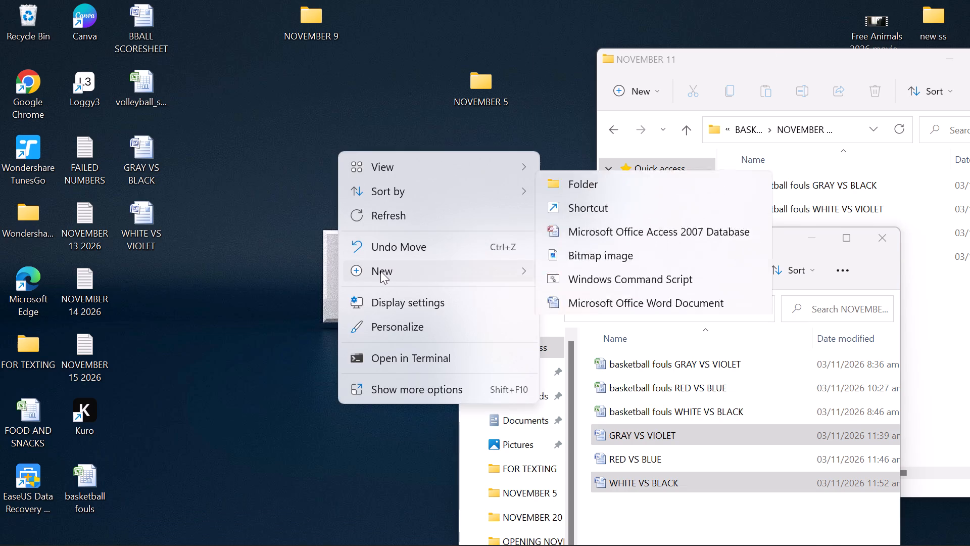
{"action": "left_click", "coordinate": [576, 36]}
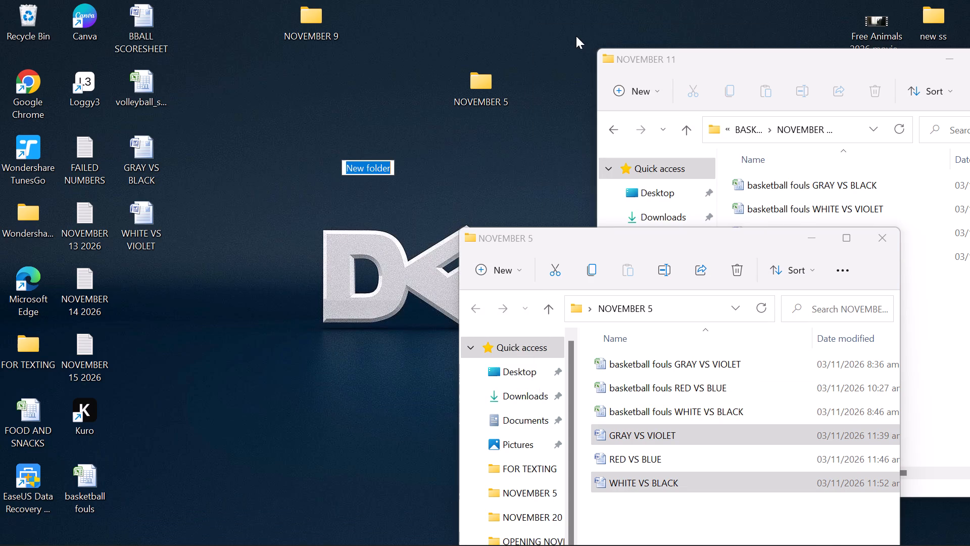
{"action": "type", "text": "NOVEMB"}
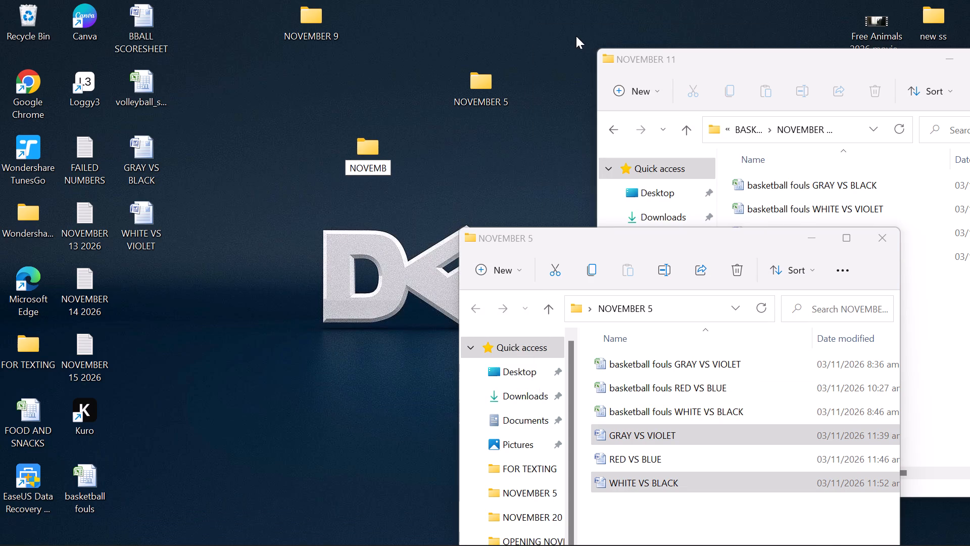
{"action": "type", "text": "ER 11"}
{"action": "key", "text": "Return"}
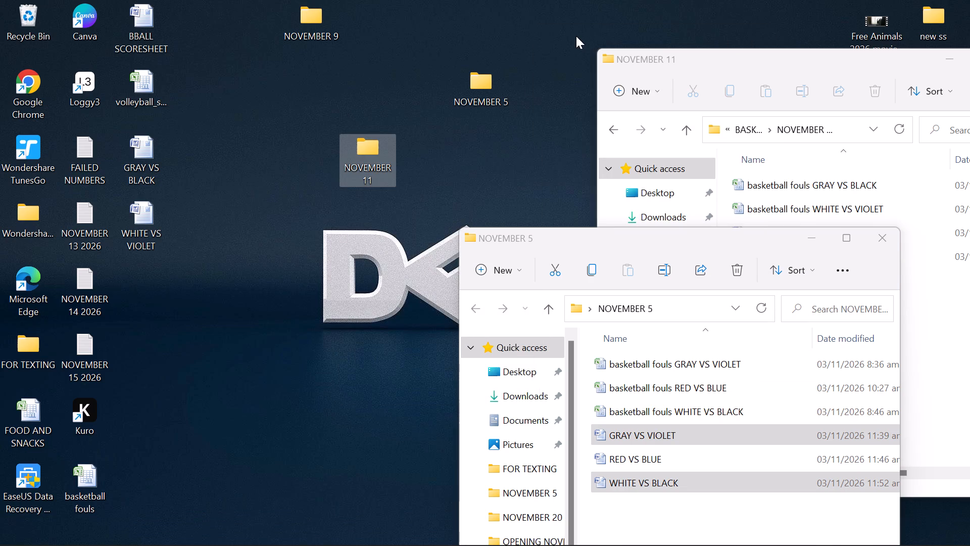
Move the GRAY VS BLACK and WHITE VS VIOLET score sheets from the desktop into the new NOVEMBER 11 folder.
{"action": "left_click_drag", "start_coordinate": [218, 144], "coordinate": [130, 268]}
{"action": "left_click_drag", "start_coordinate": [133, 169], "coordinate": [341, 170]}
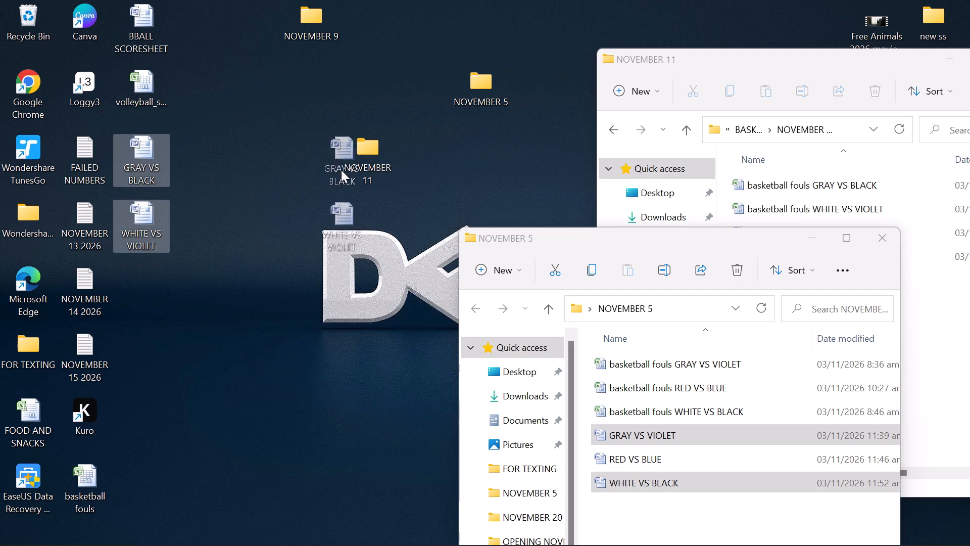
{"action": "left_click_drag", "start_coordinate": [341, 170], "coordinate": [355, 165]}
Move the basketball fouls GRAY VS BLACK and WHITE VS VIOLET files from the old NOVEMBER 11 folder into the desktop's NOVEMBER 11 folder.
{"action": "left_click_drag", "start_coordinate": [705, 234], "coordinate": [402, 215]}
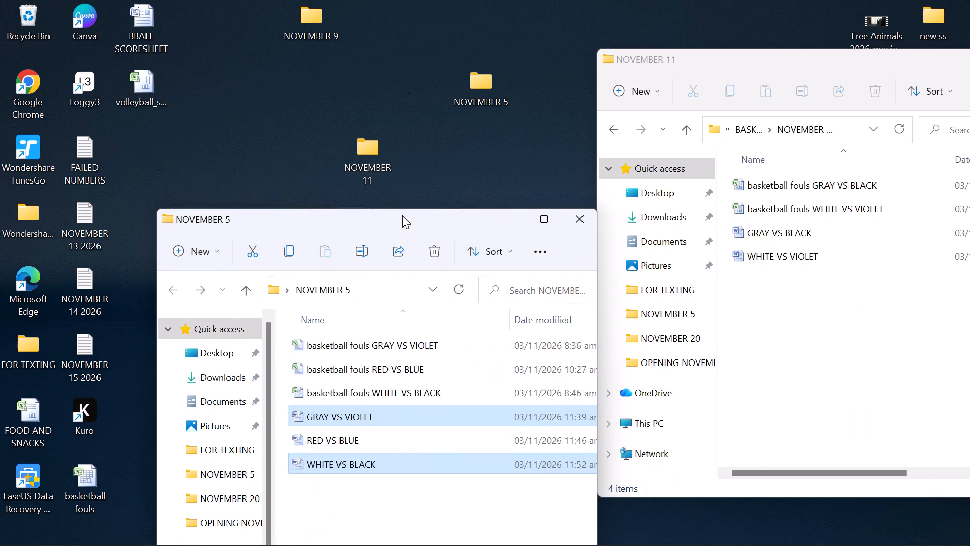
{"action": "left_click_drag", "start_coordinate": [726, 175], "coordinate": [758, 210]}
{"action": "left_click_drag", "start_coordinate": [768, 188], "coordinate": [367, 171]}
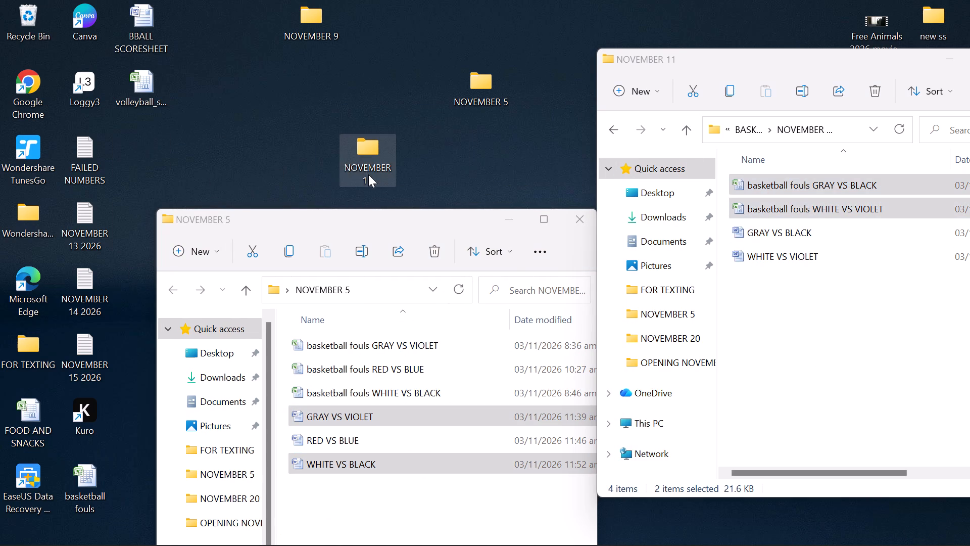
Permanently delete the old NOVEMBER 9 and NOVEMBER 11 folders from the BASKETBALL folder.
{"action": "left_click", "coordinate": [612, 121]}
{"action": "left_click", "coordinate": [613, 130]}
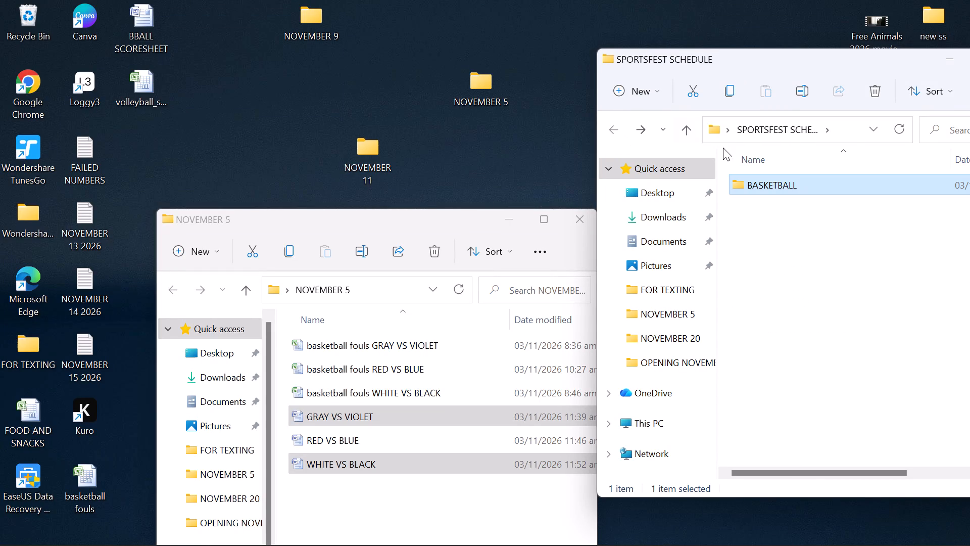
{"action": "left_click", "coordinate": [645, 122]}
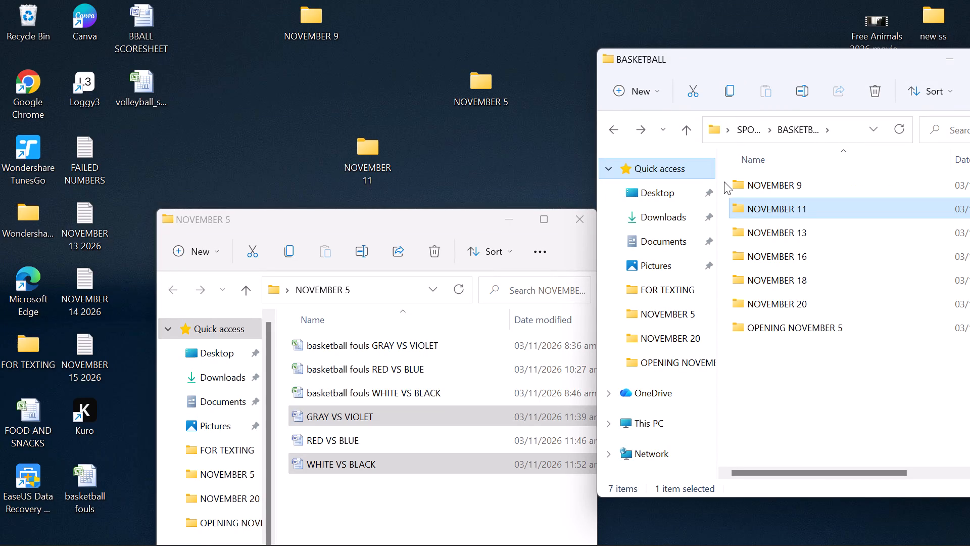
{"action": "left_click_drag", "start_coordinate": [724, 184], "coordinate": [766, 209]}
{"action": "key", "text": "shift+Delete"}
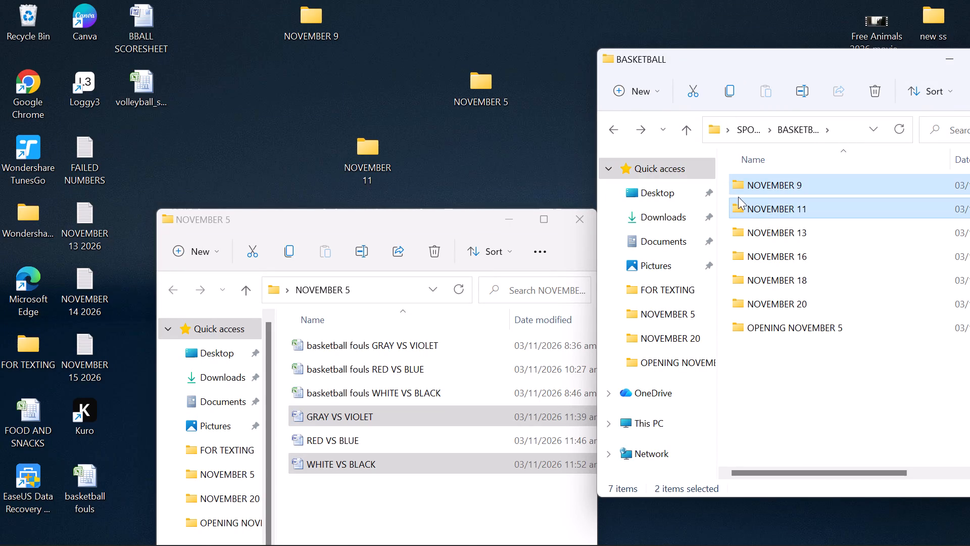
{"action": "key", "text": "Return"}
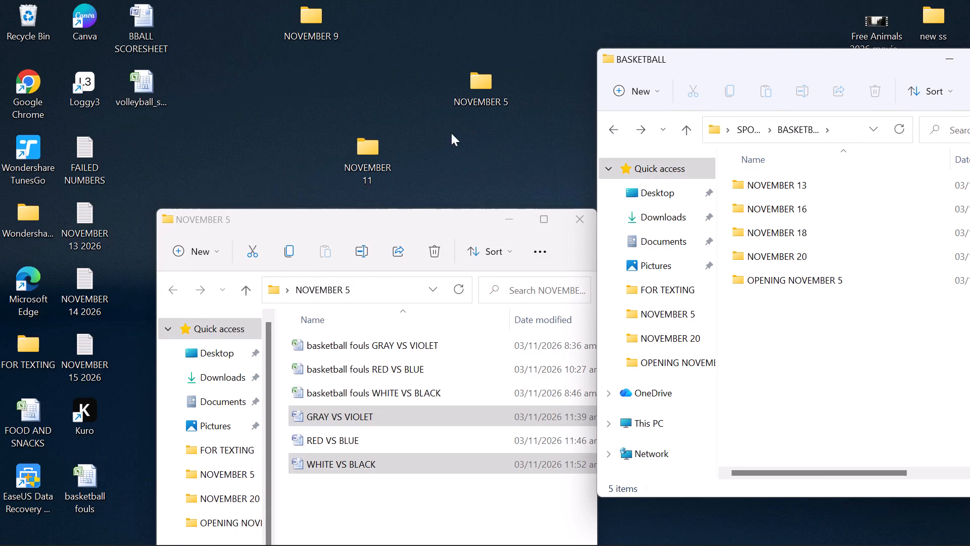
Line up the NOVEMBER 5 and NOVEMBER 11 folders beside NOVEMBER 9 on the desktop.
{"action": "left_click_drag", "start_coordinate": [488, 90], "coordinate": [366, 30]}
{"action": "left_click_drag", "start_coordinate": [369, 145], "coordinate": [439, 4]}
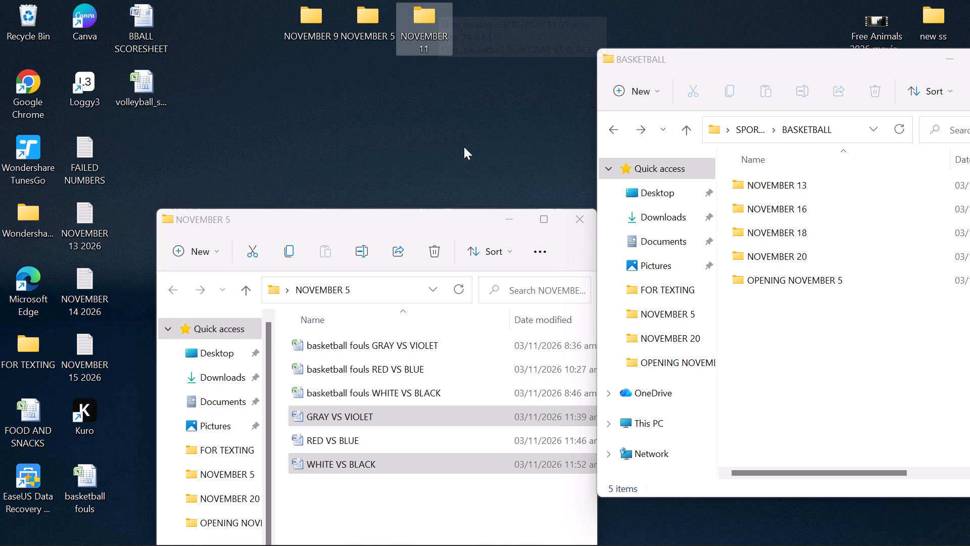
{"action": "left_click", "coordinate": [404, 106]}
Open the NOVEMBER 13 folder inside the BASKETBALL folder.
{"action": "double_click", "coordinate": [744, 184]}
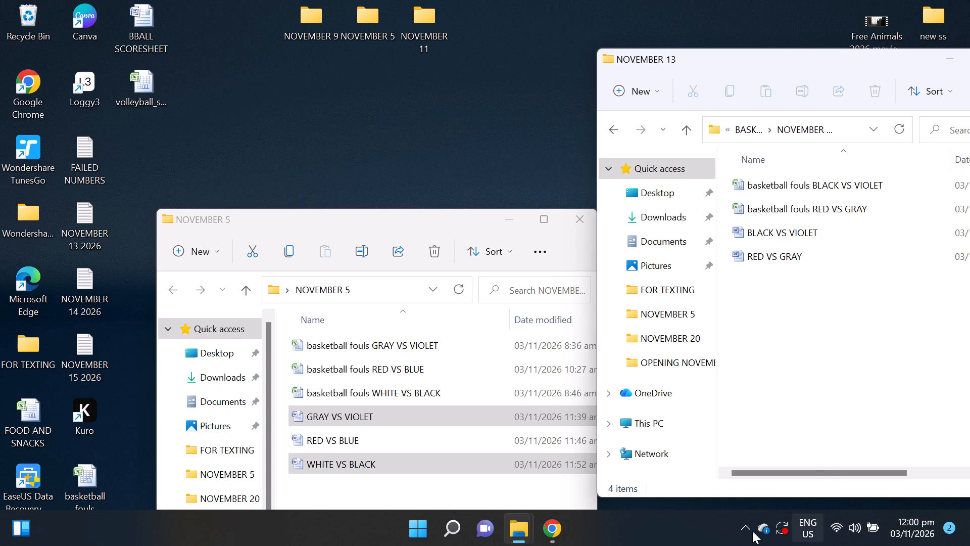
Open the computer's power options and choose a power action.
{"action": "left_click", "coordinate": [744, 530]}
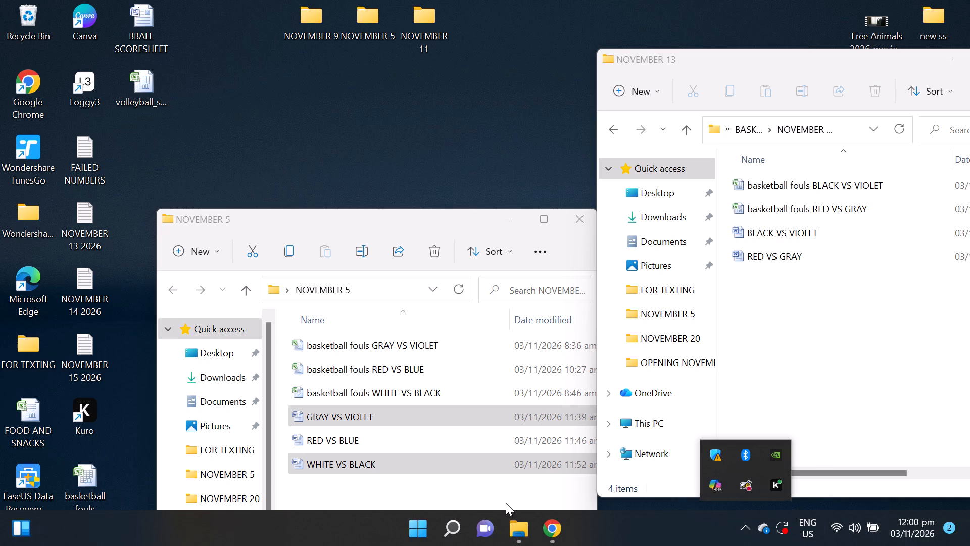
{"action": "left_click", "coordinate": [417, 533]}
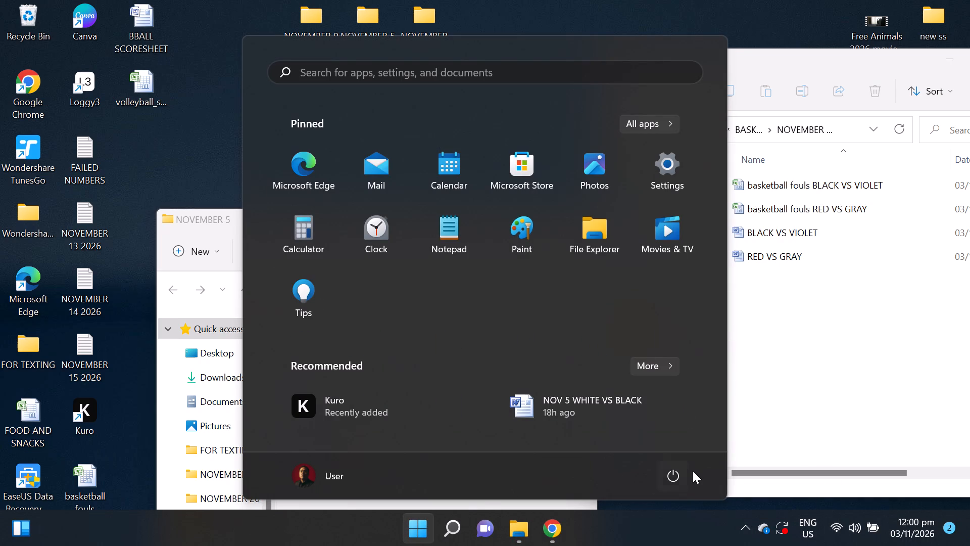
{"action": "left_click", "coordinate": [693, 471]}
{"action": "left_click", "coordinate": [675, 474]}
{"action": "left_click", "coordinate": [671, 394]}
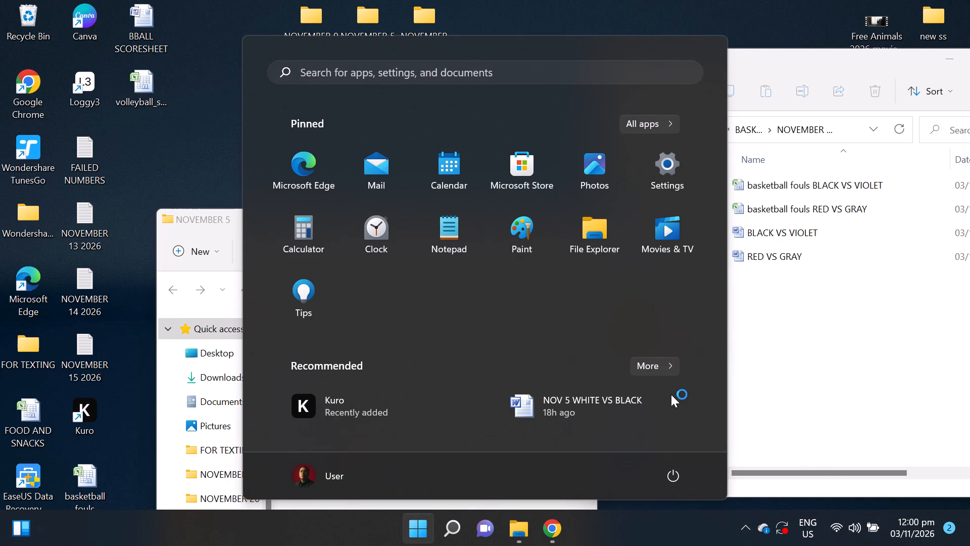